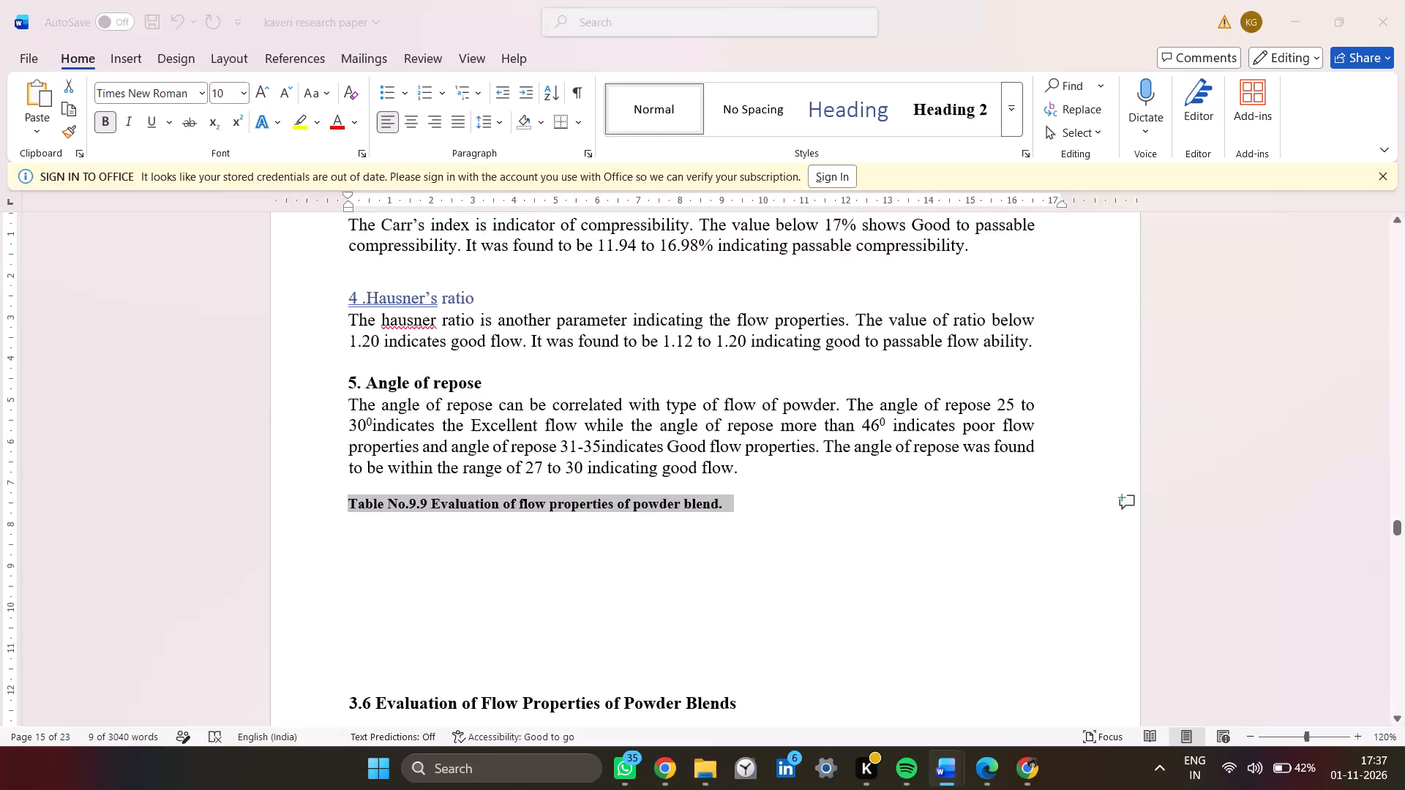
Copy the flow properties table (F1–F6) under the Table No.9.9 caption in the thesis and paste it below the same caption in the research paper.
{"action": "key", "text": "alt+Tab"}
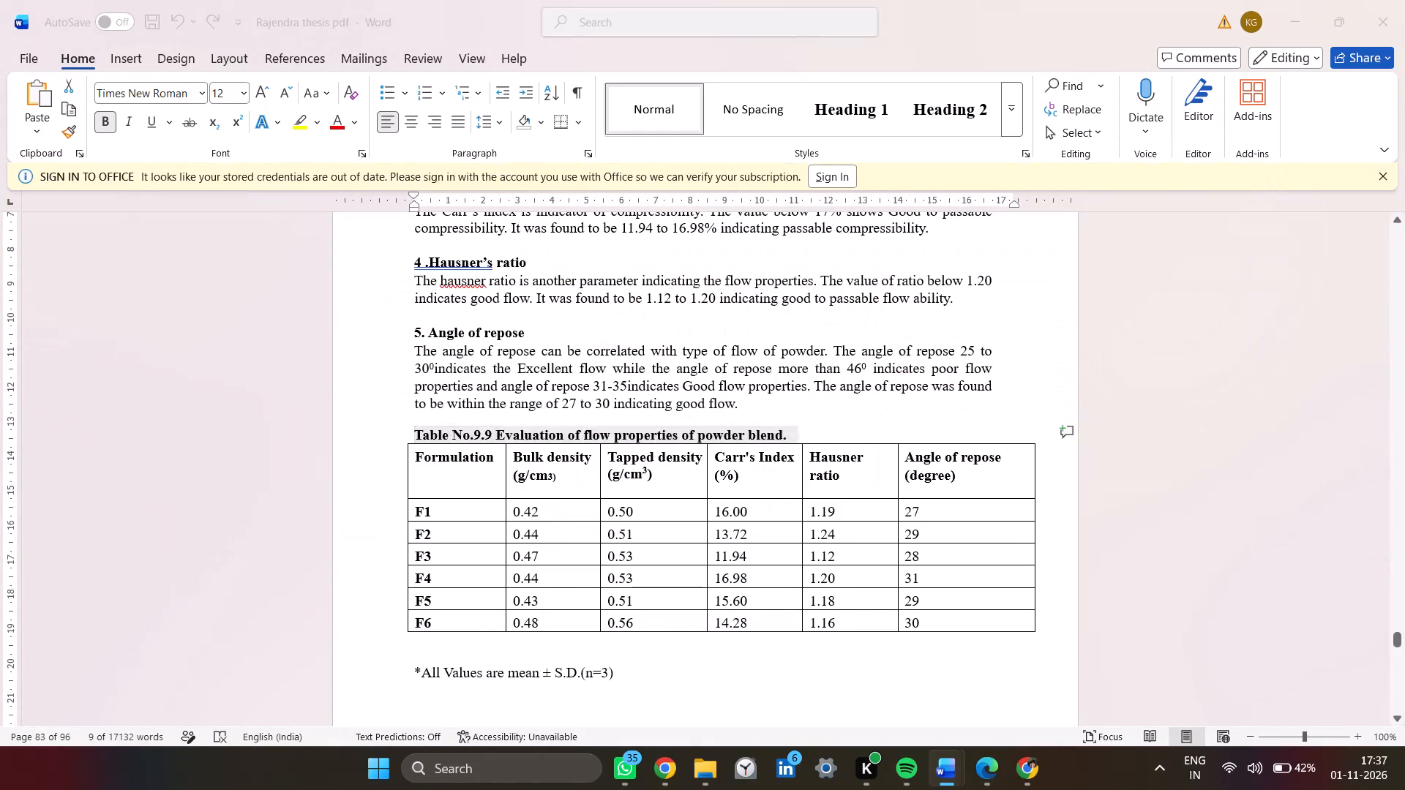
{"action": "key", "text": "alt+Tab"}
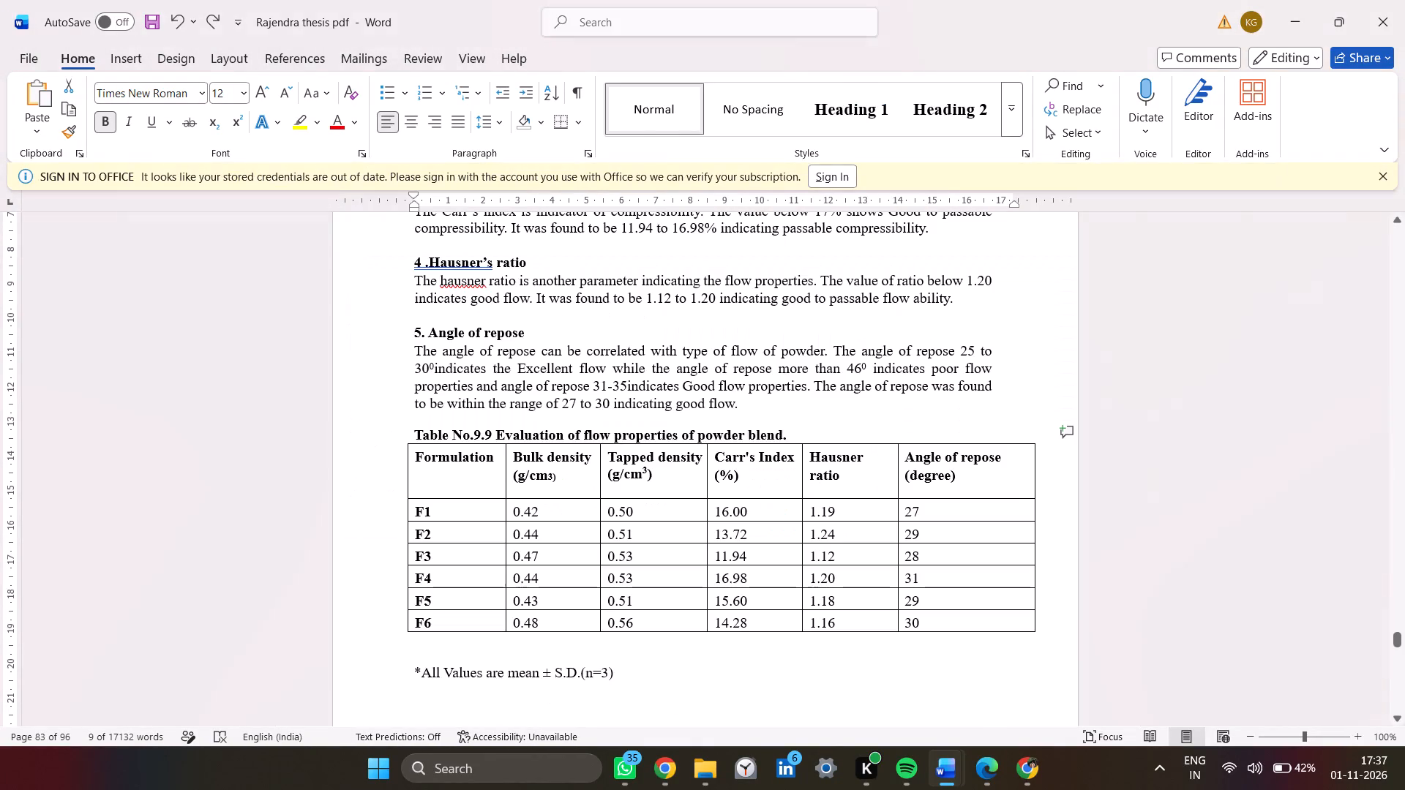
{"action": "left_click", "coordinate": [397, 436]}
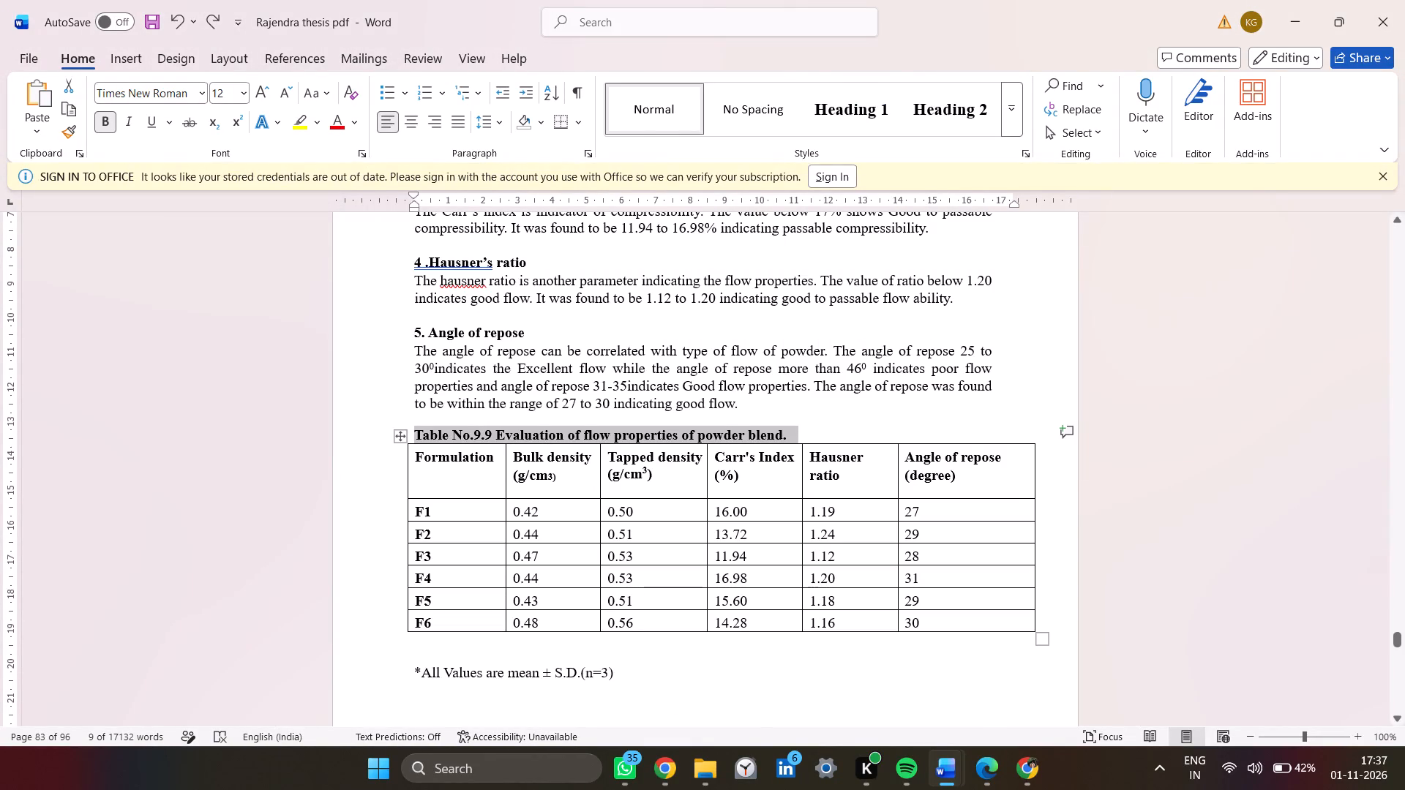
{"action": "key", "text": "ctrl+c"}
{"action": "key", "text": "alt+Tab"}
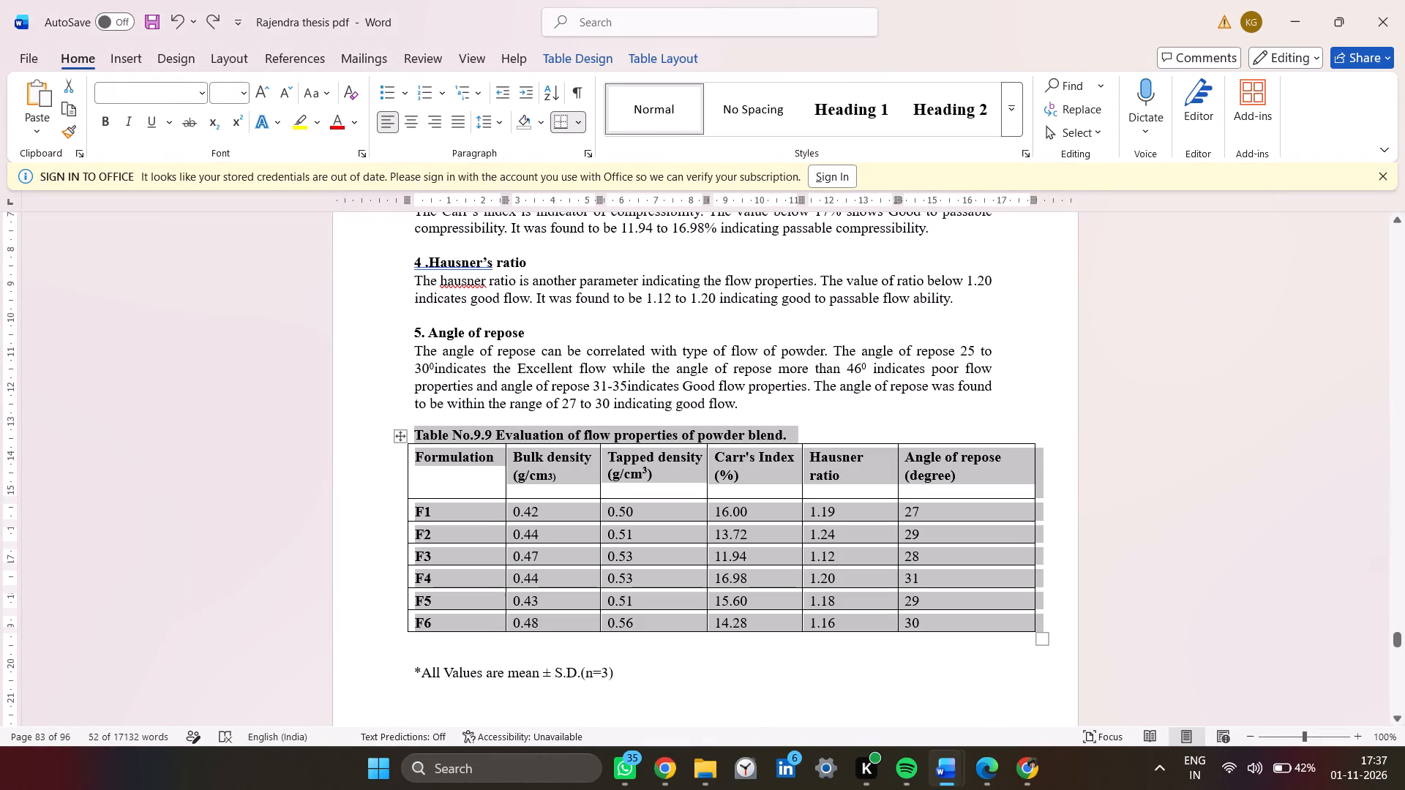
{"action": "left_click", "coordinate": [358, 592]}
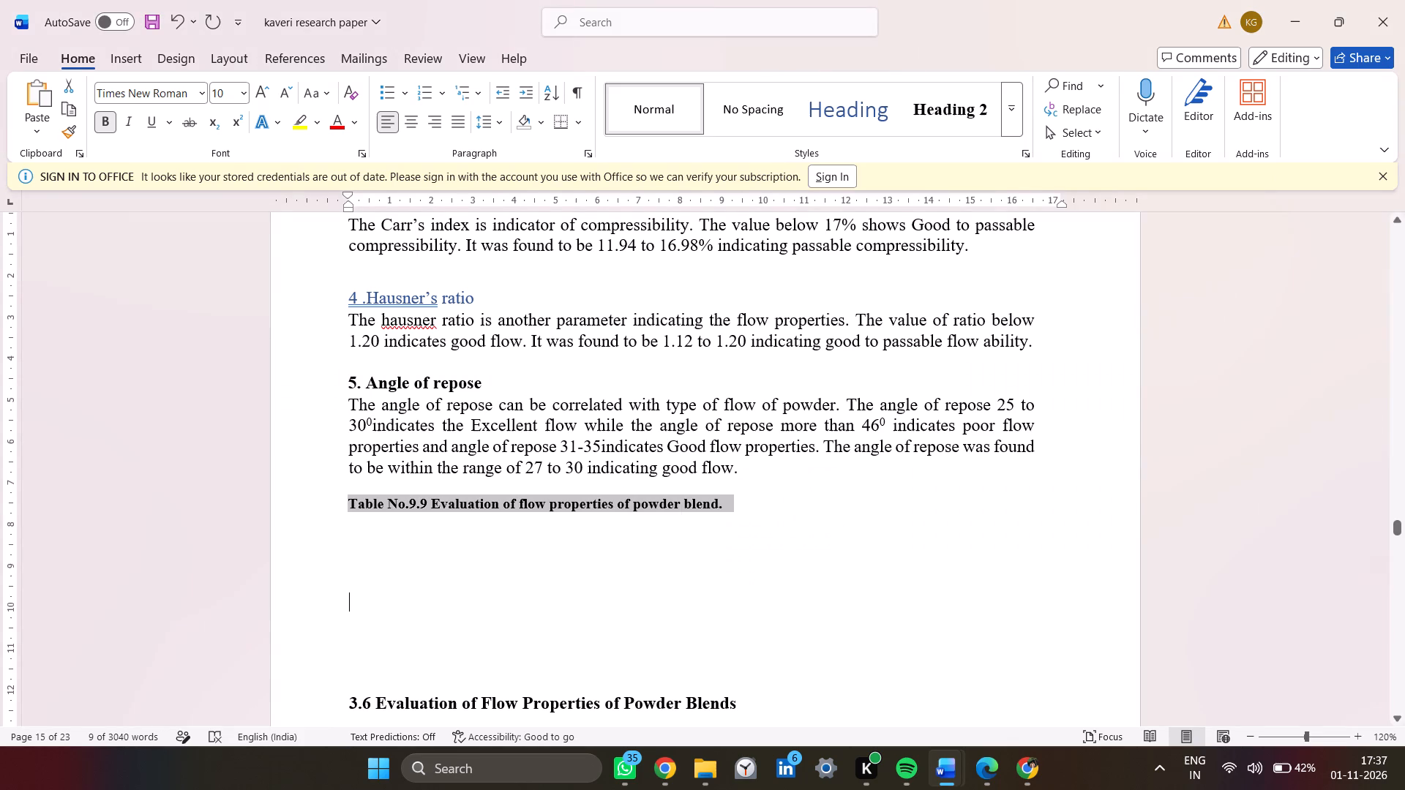
{"action": "left_click", "coordinate": [355, 527]}
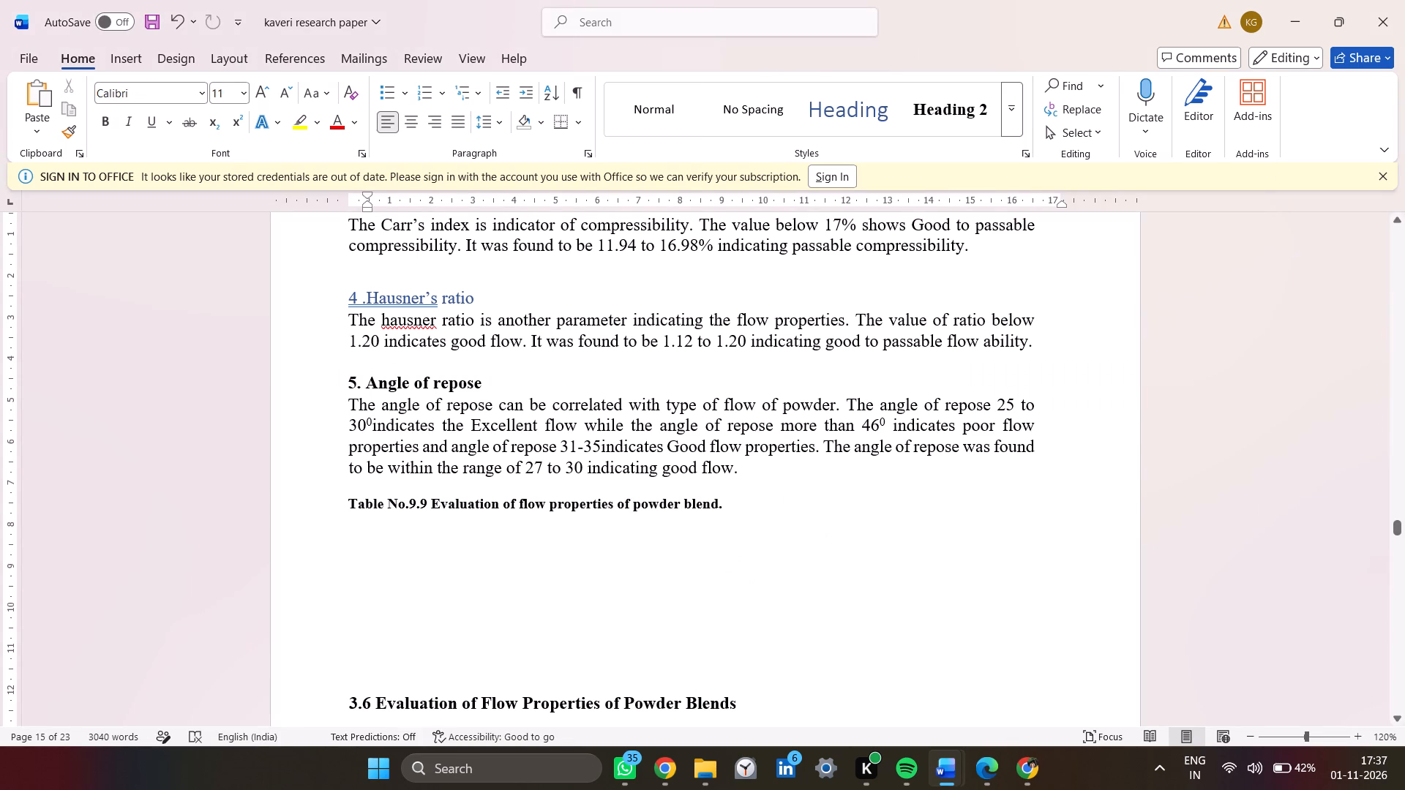
{"action": "key", "text": "ctrl+v"}
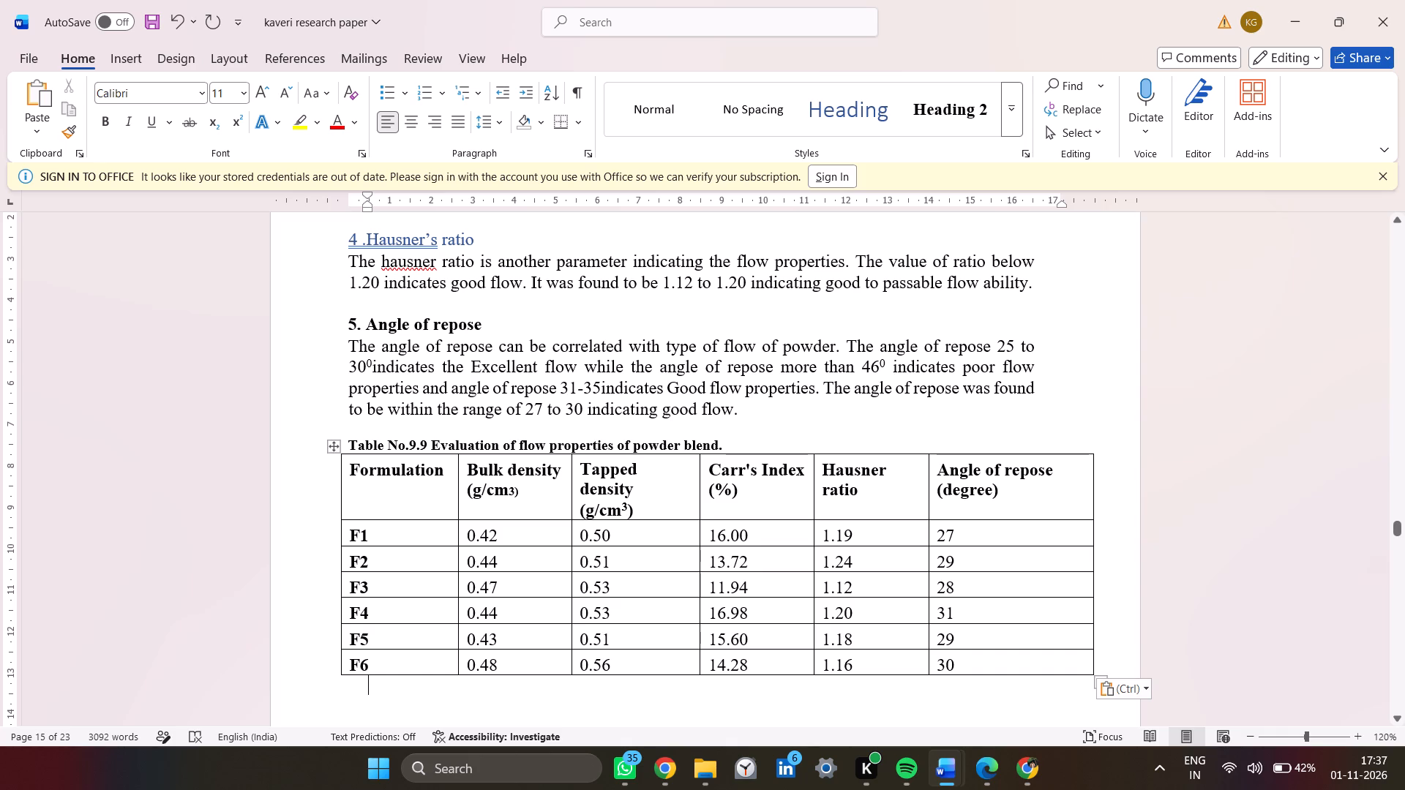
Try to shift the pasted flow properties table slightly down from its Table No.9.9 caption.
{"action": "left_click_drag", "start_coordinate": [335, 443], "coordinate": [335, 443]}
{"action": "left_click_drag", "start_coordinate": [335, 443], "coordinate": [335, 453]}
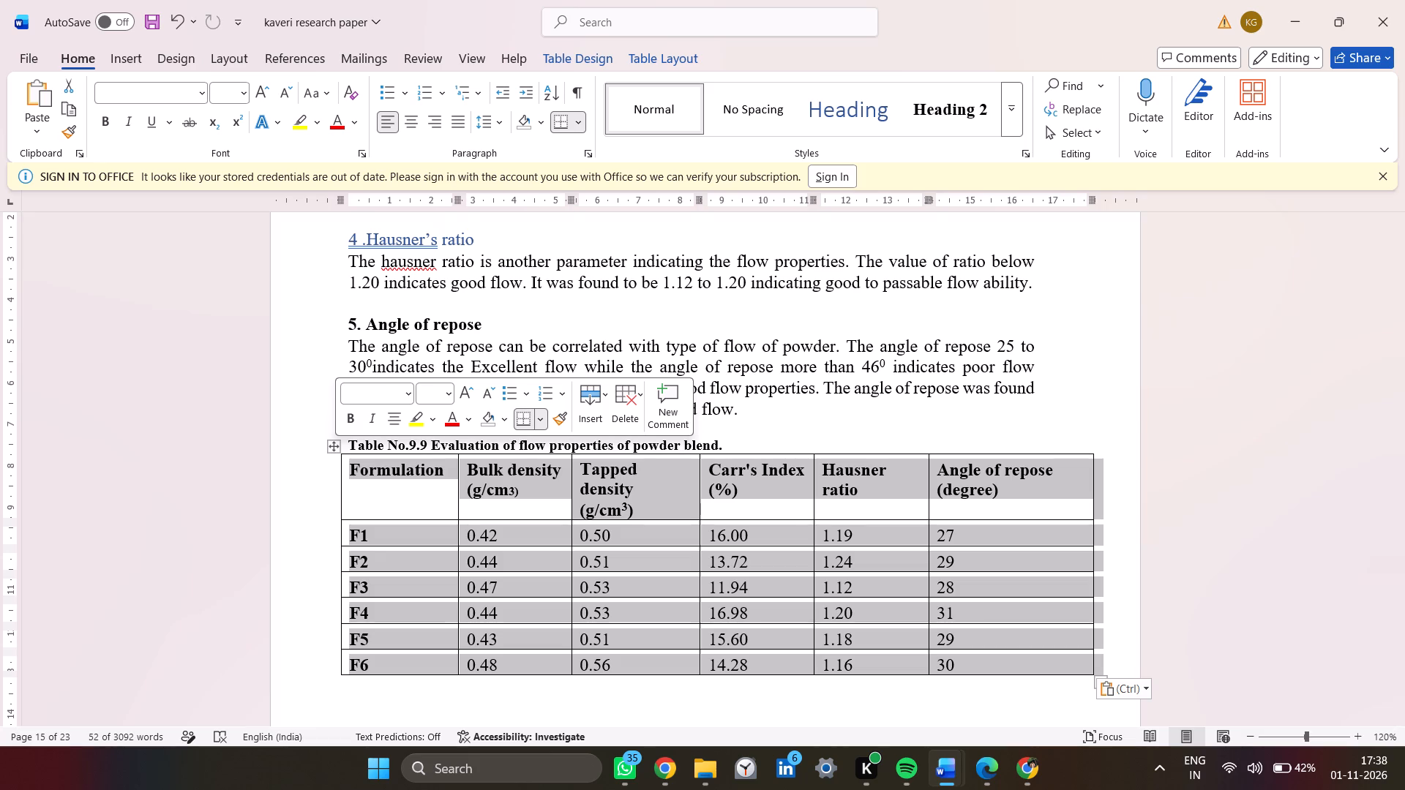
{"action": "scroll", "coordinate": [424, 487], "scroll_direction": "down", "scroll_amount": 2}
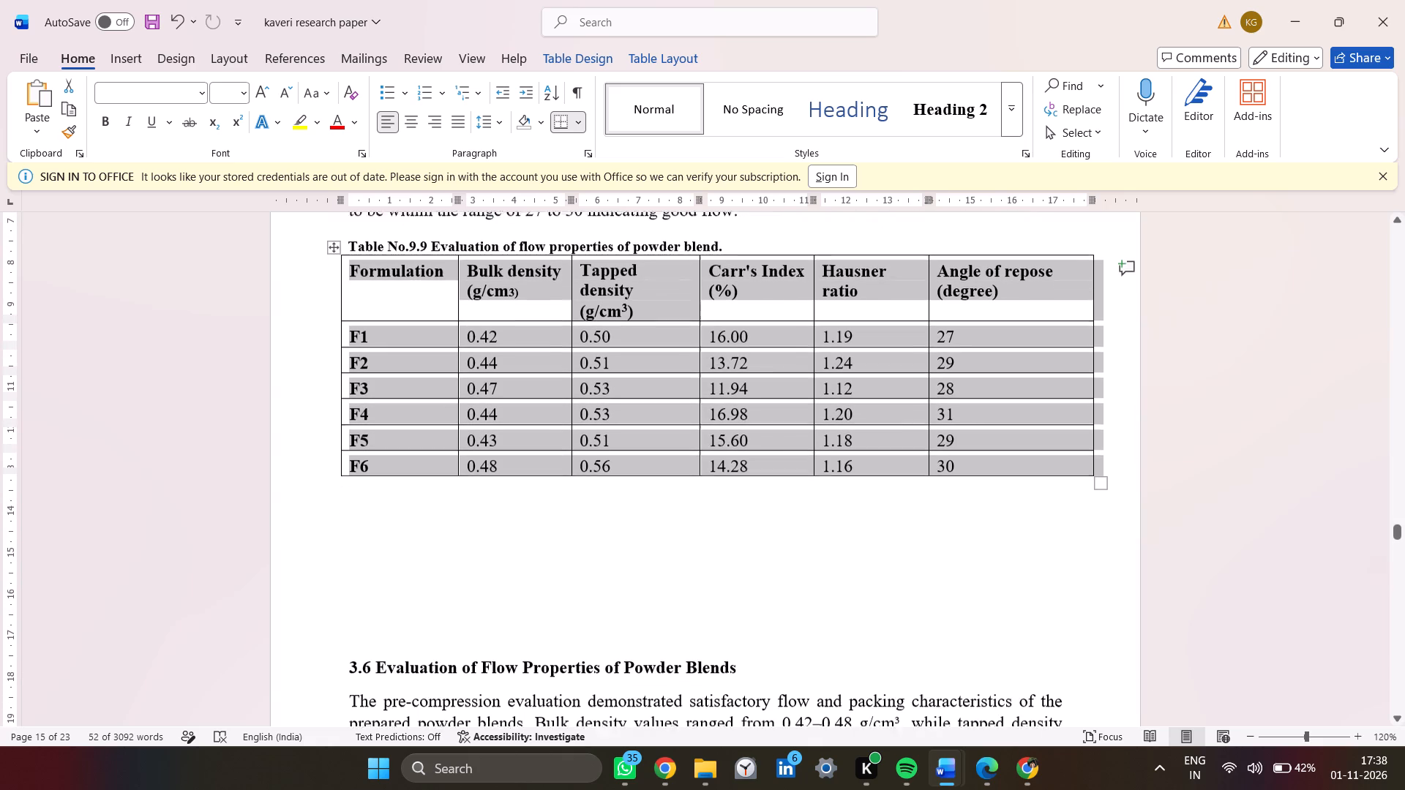
Switch to the thesis document and go to section 9.4 Evaluation of post-compression parameter, where Table No.9.10 begins.
{"action": "key", "text": "alt+Tab"}
{"action": "scroll", "coordinate": [424, 487], "scroll_direction": "down", "scroll_amount": 1}
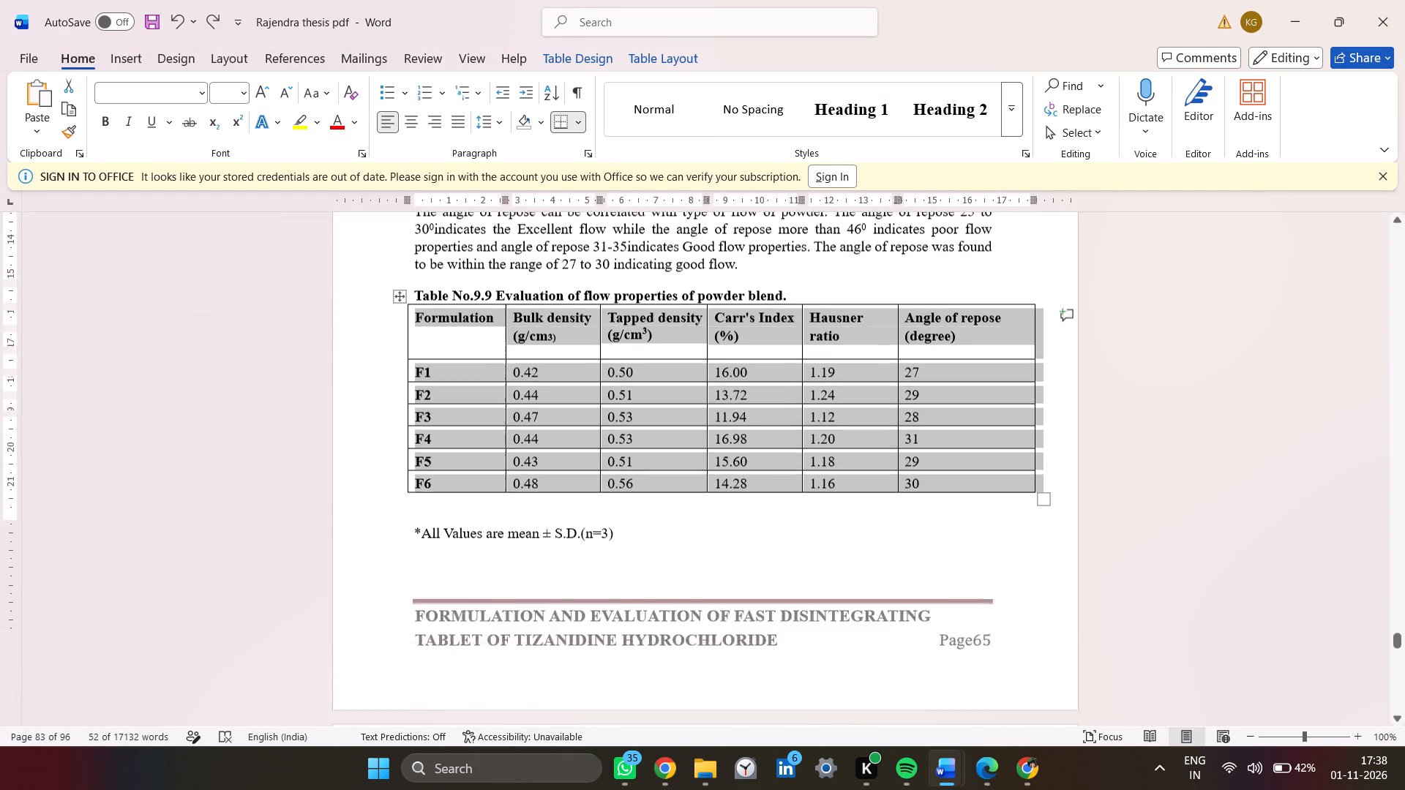
{"action": "scroll", "coordinate": [424, 487], "scroll_direction": "down", "scroll_amount": 1}
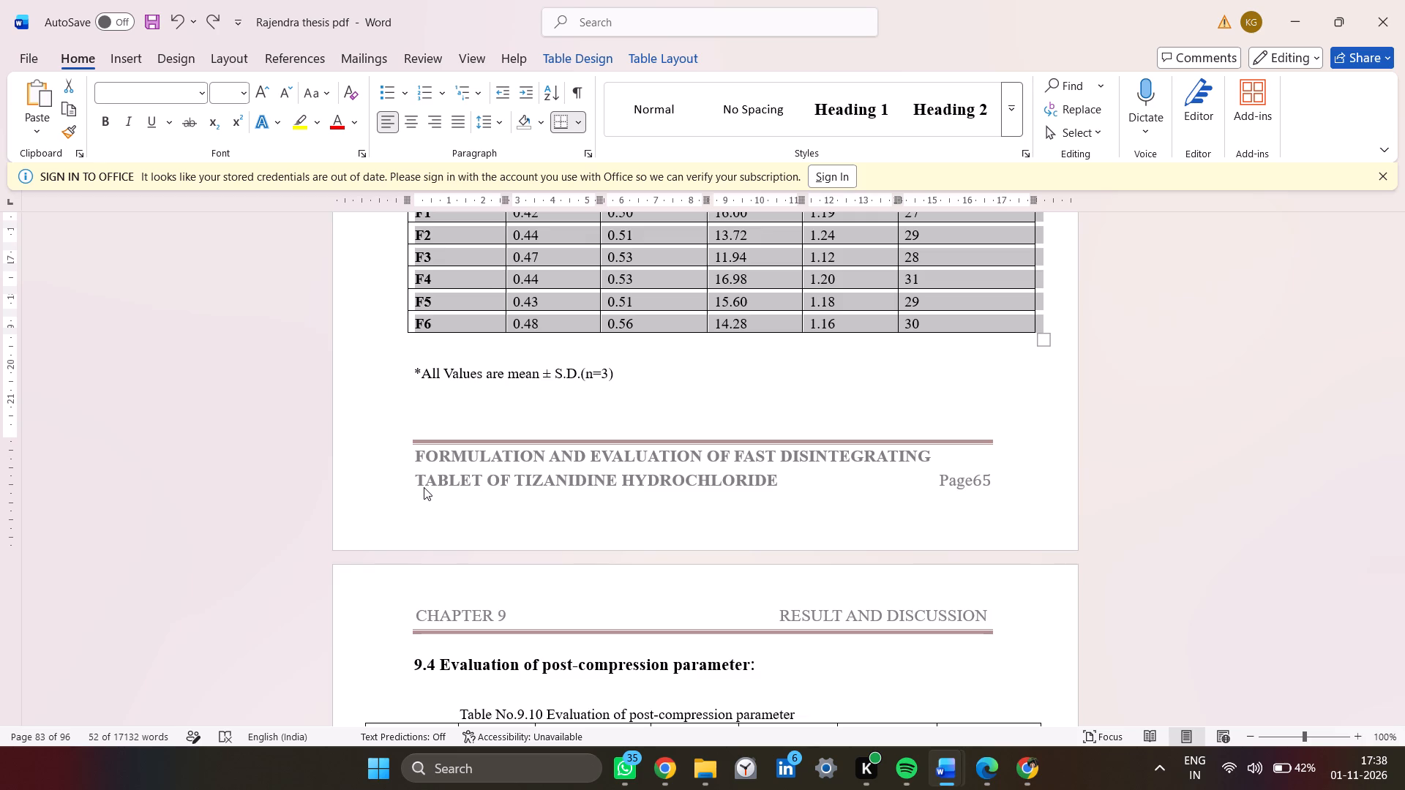
{"action": "scroll", "coordinate": [424, 487], "scroll_direction": "down", "scroll_amount": 1}
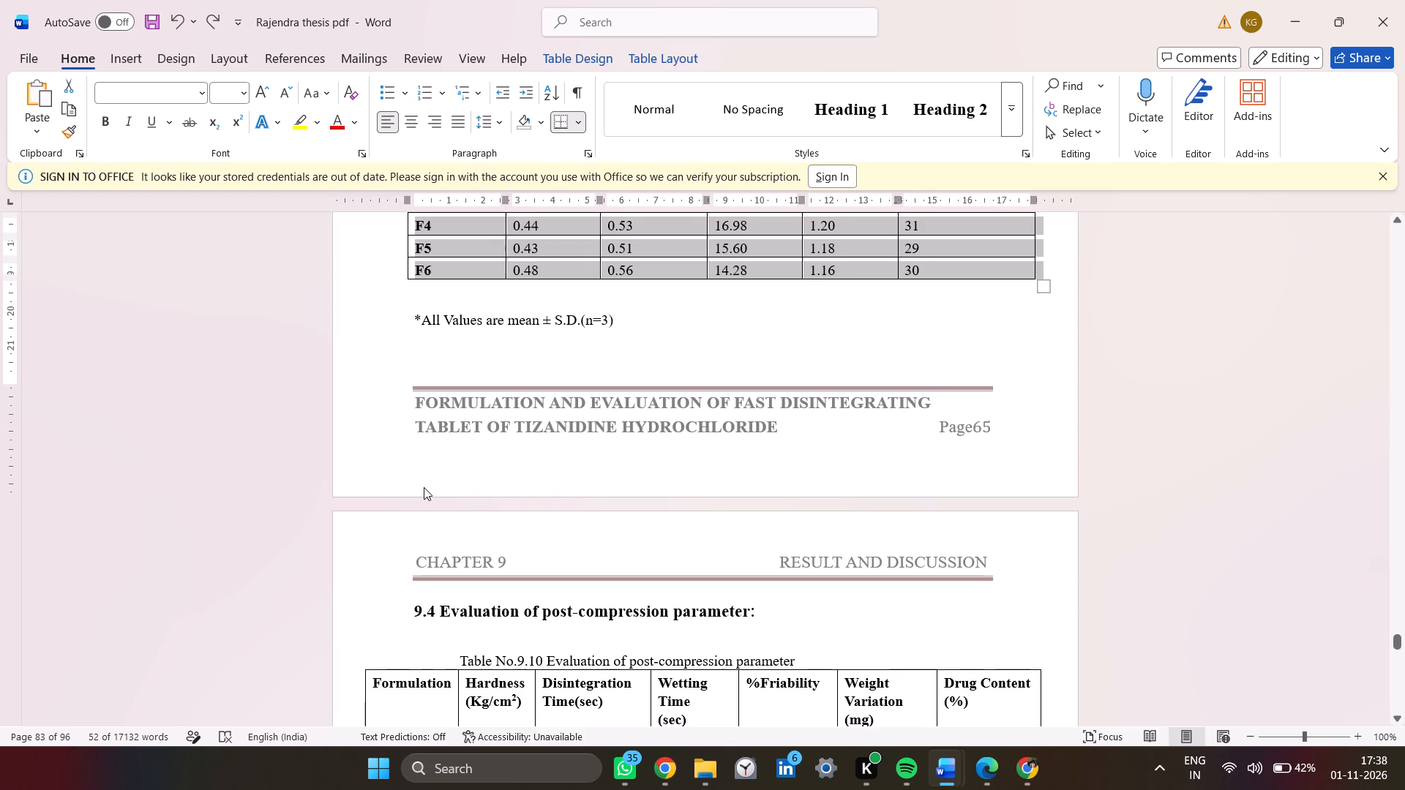
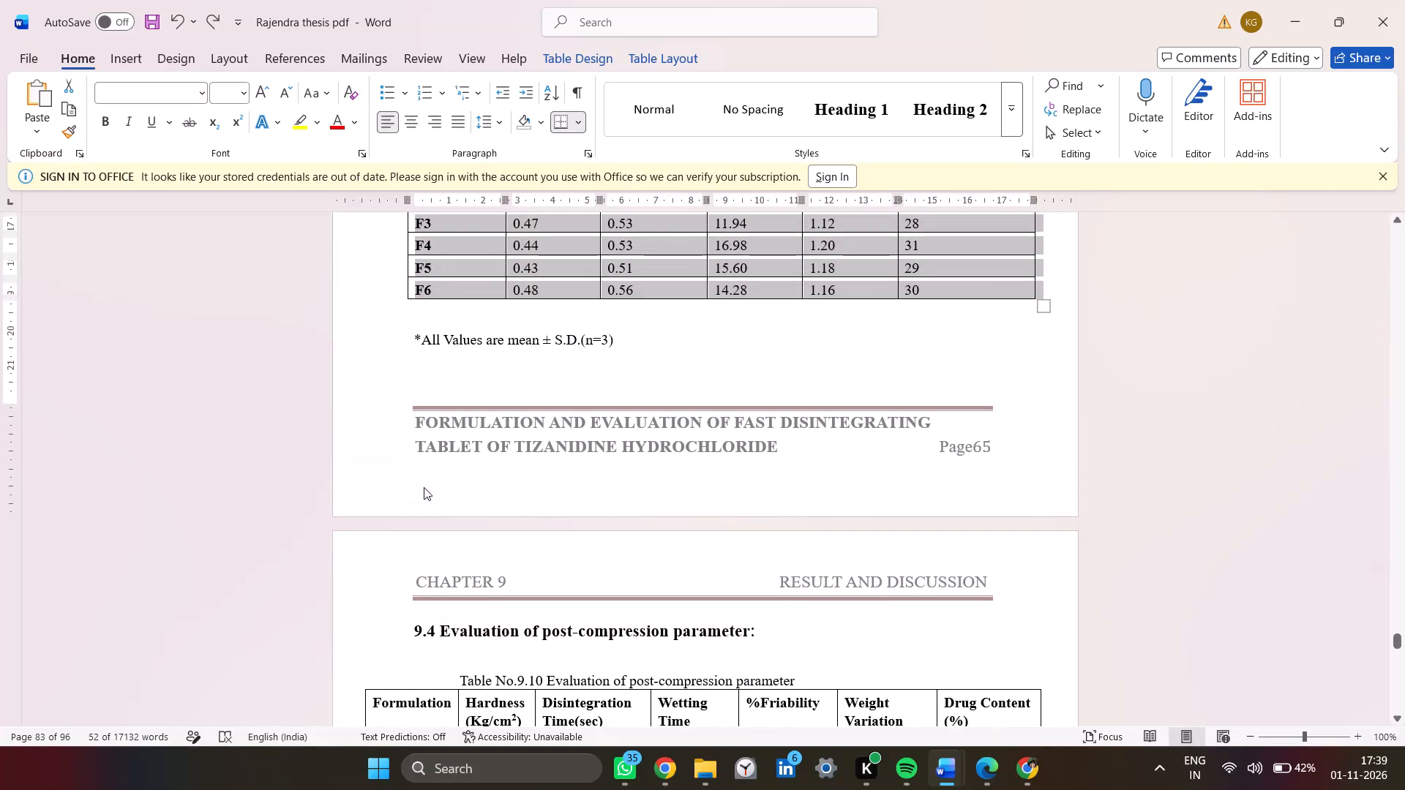
Look through the thesis results from the flow properties section 9.3 to the tables in sections 9.4 and 9.5 Dissolution Study.
{"action": "key", "text": "alt+Tab"}
{"action": "key", "text": "alt+Tab"}
{"action": "scroll", "coordinate": [501, 404], "scroll_direction": "up", "scroll_amount": 1}
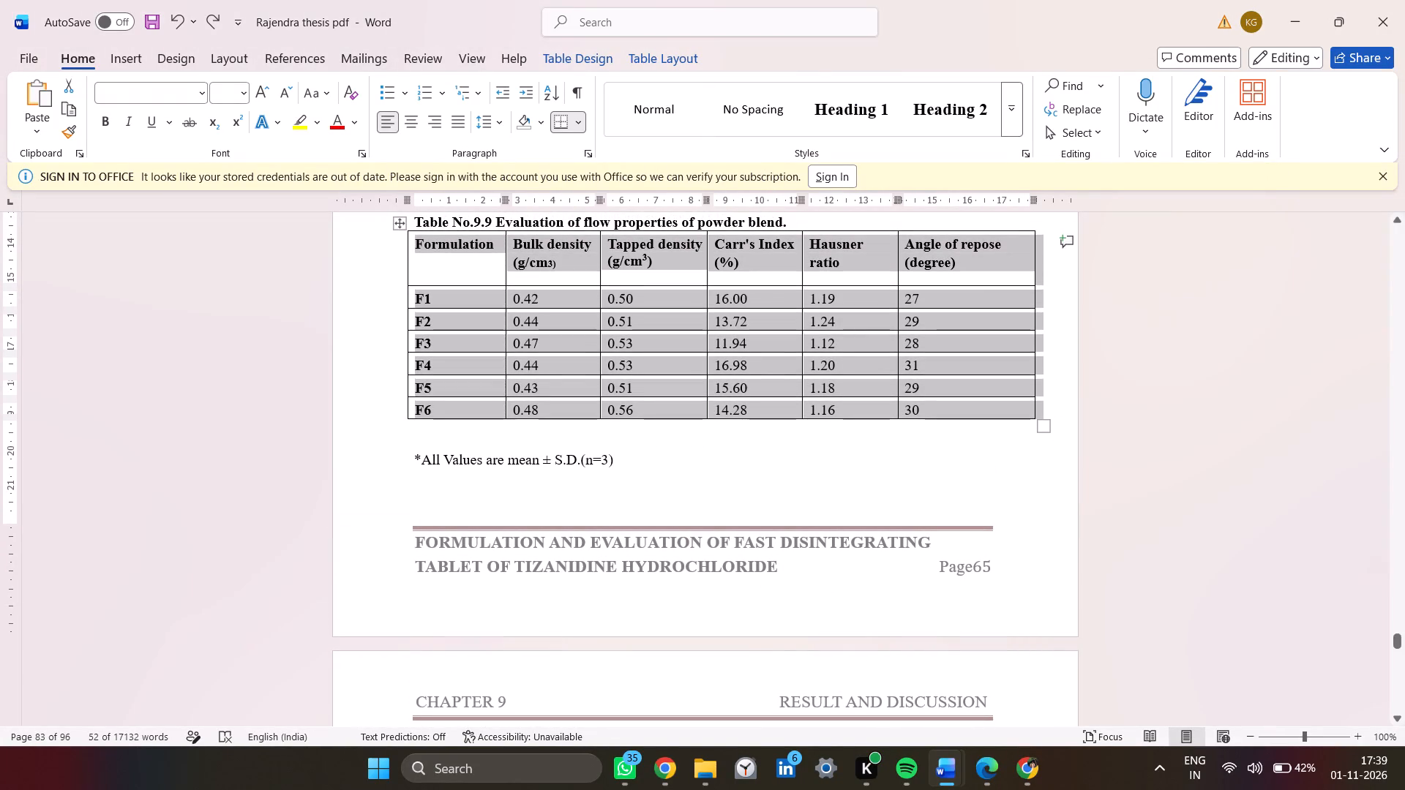
{"action": "left_click", "coordinate": [650, 462]}
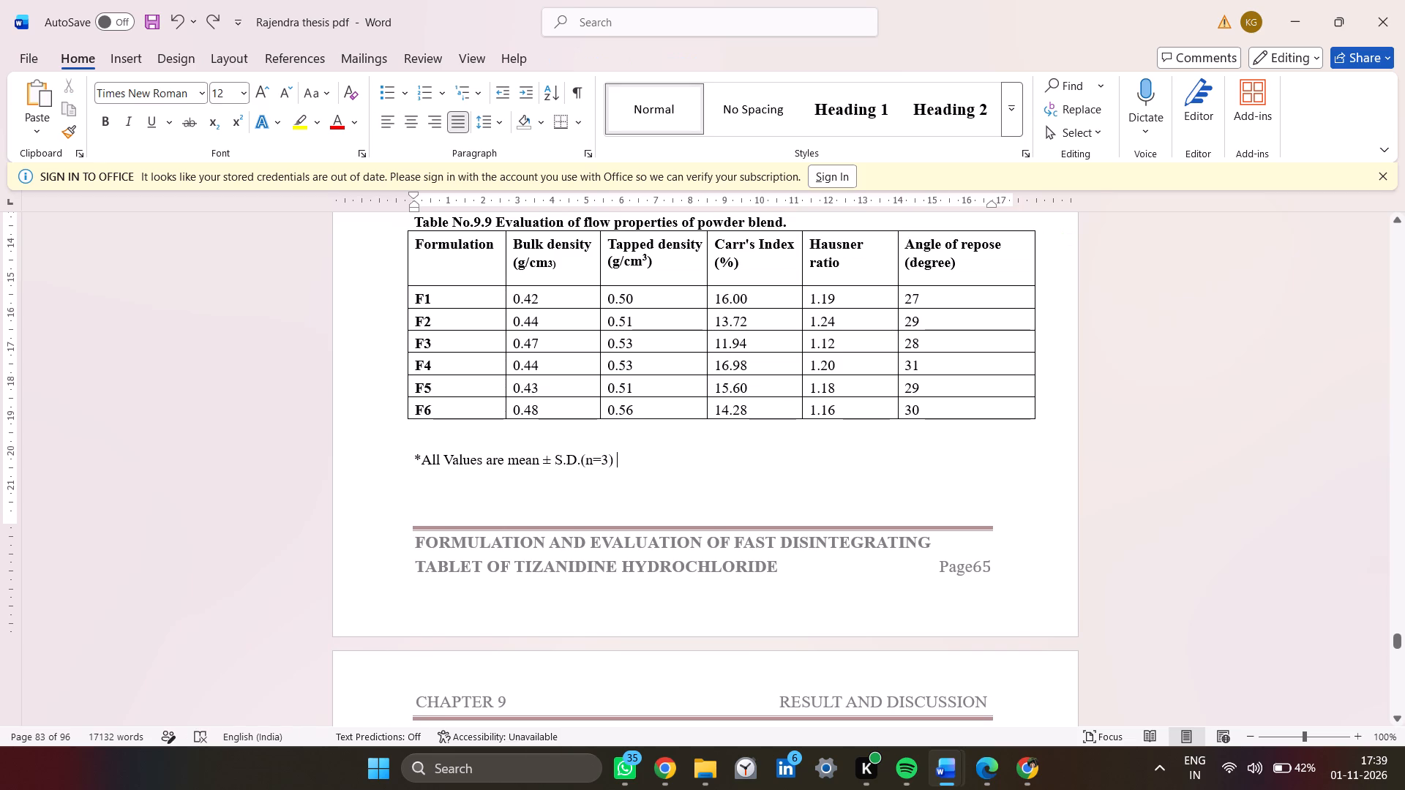
{"action": "scroll", "coordinate": [650, 462], "scroll_direction": "down", "scroll_amount": 1}
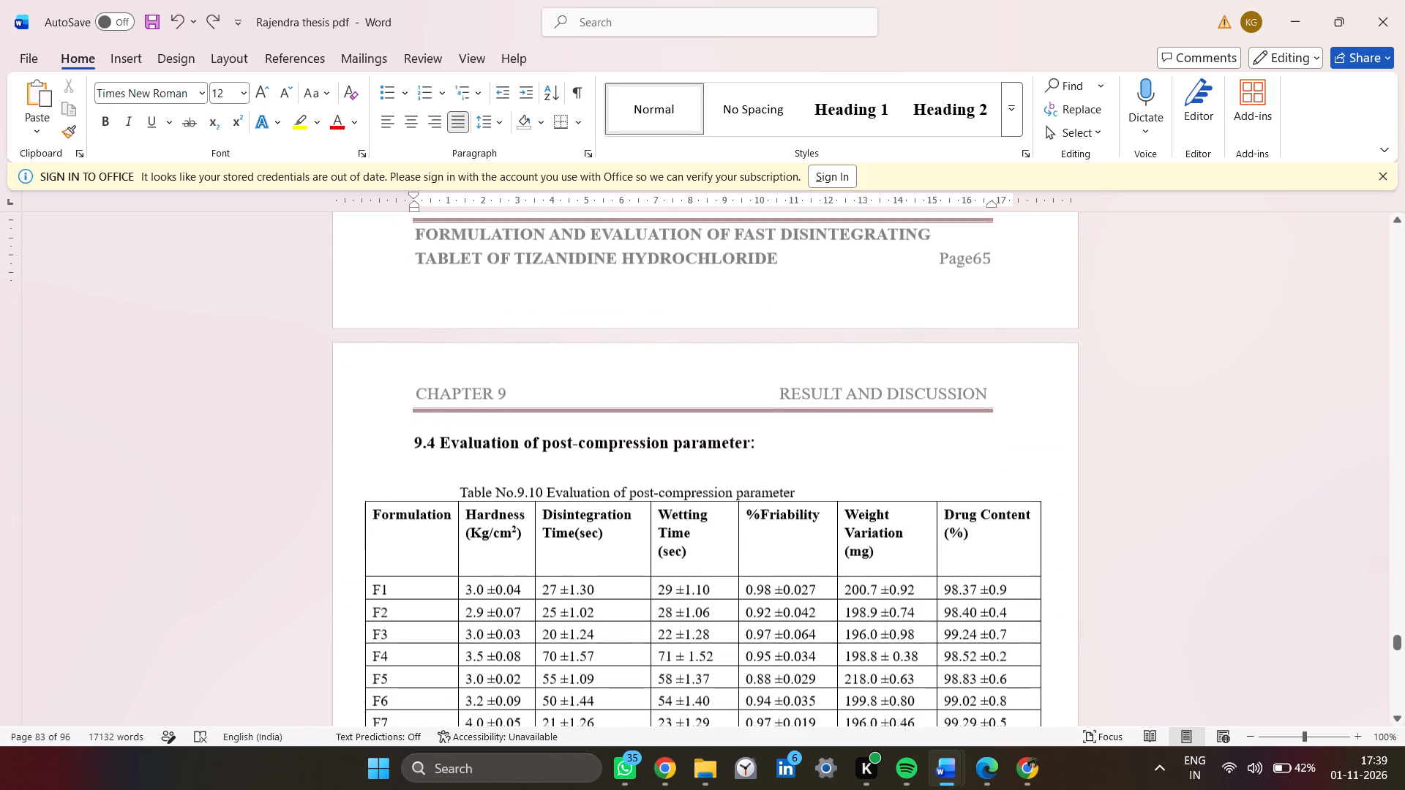
{"action": "scroll", "coordinate": [650, 462], "scroll_direction": "down", "scroll_amount": 1}
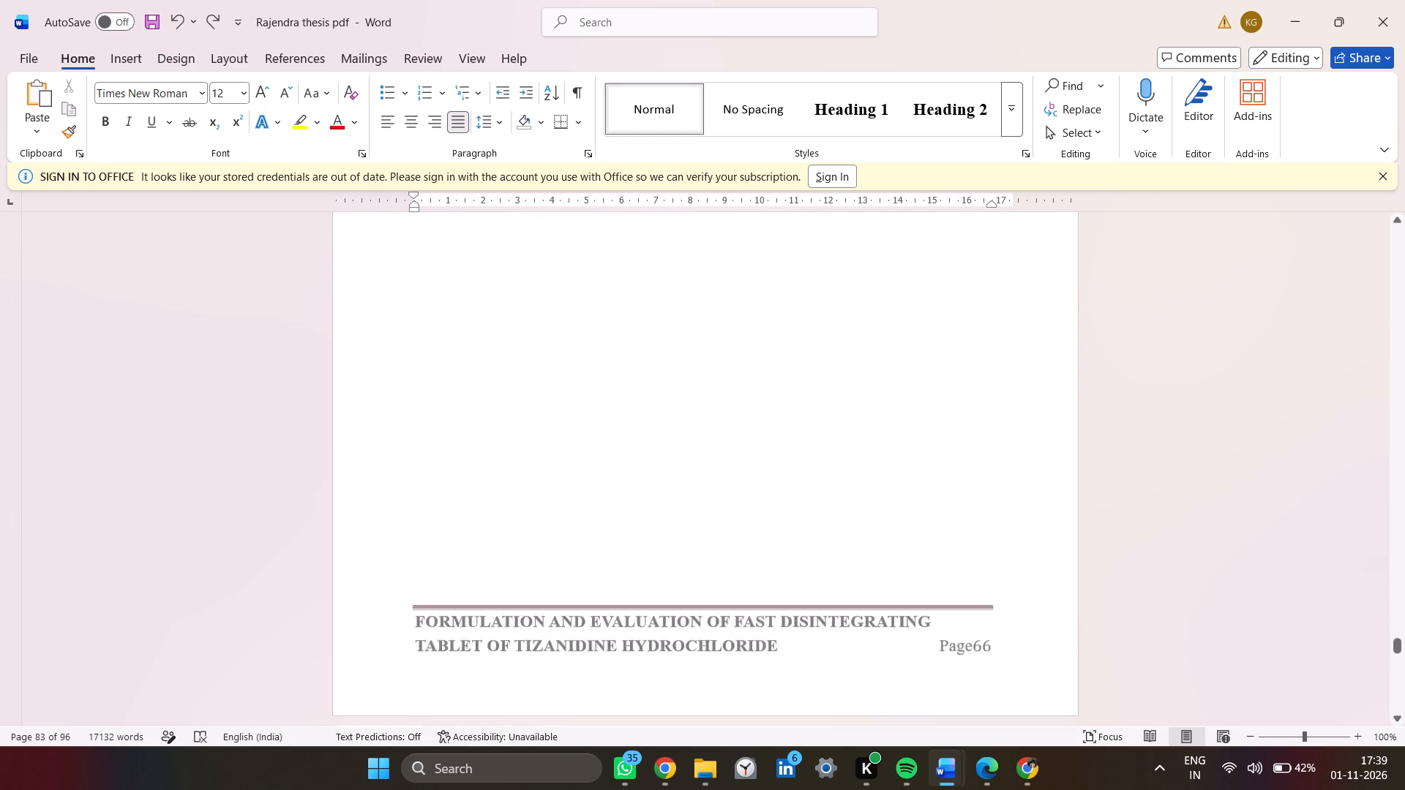
{"action": "scroll", "coordinate": [650, 462], "scroll_direction": "down", "scroll_amount": 1}
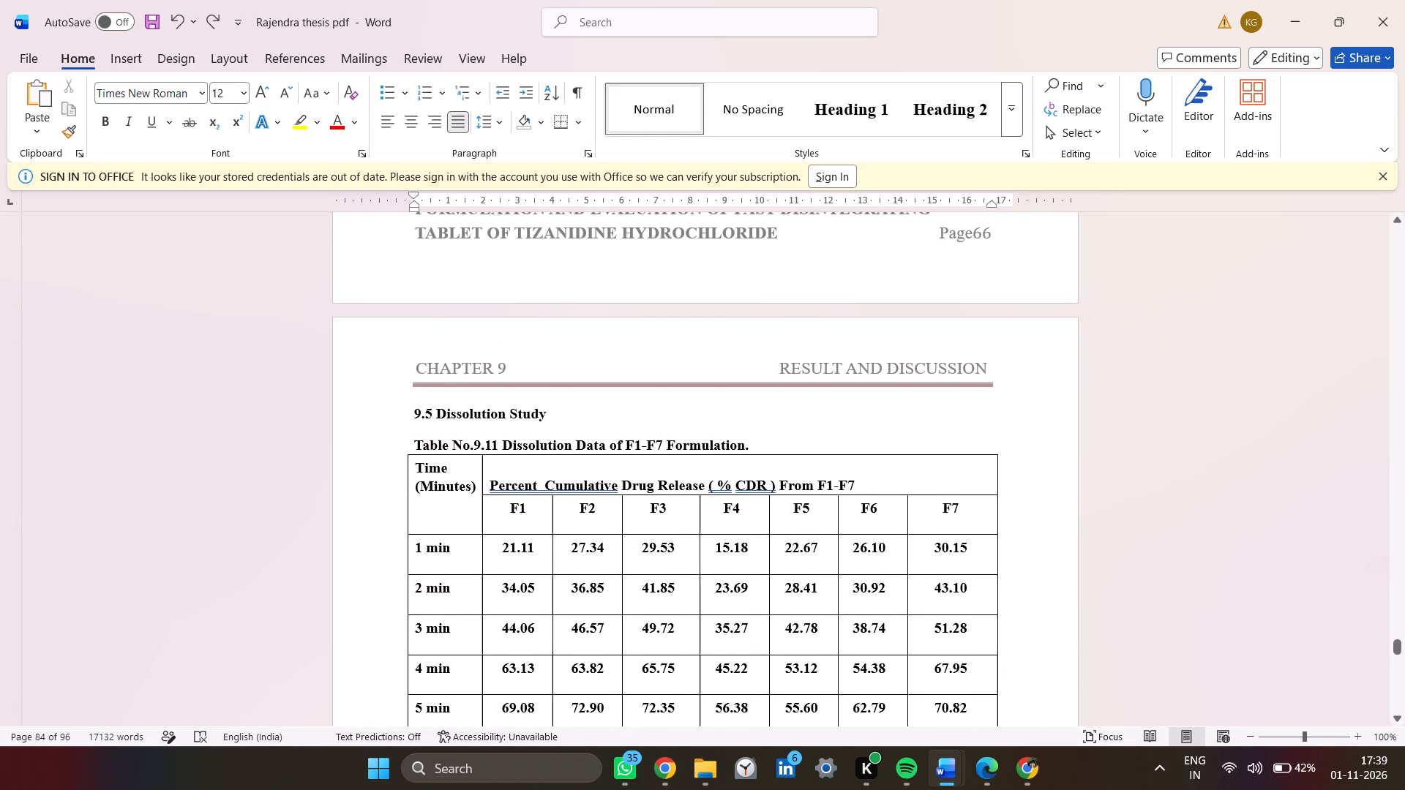
{"action": "scroll", "coordinate": [650, 462], "scroll_direction": "down", "scroll_amount": 4}
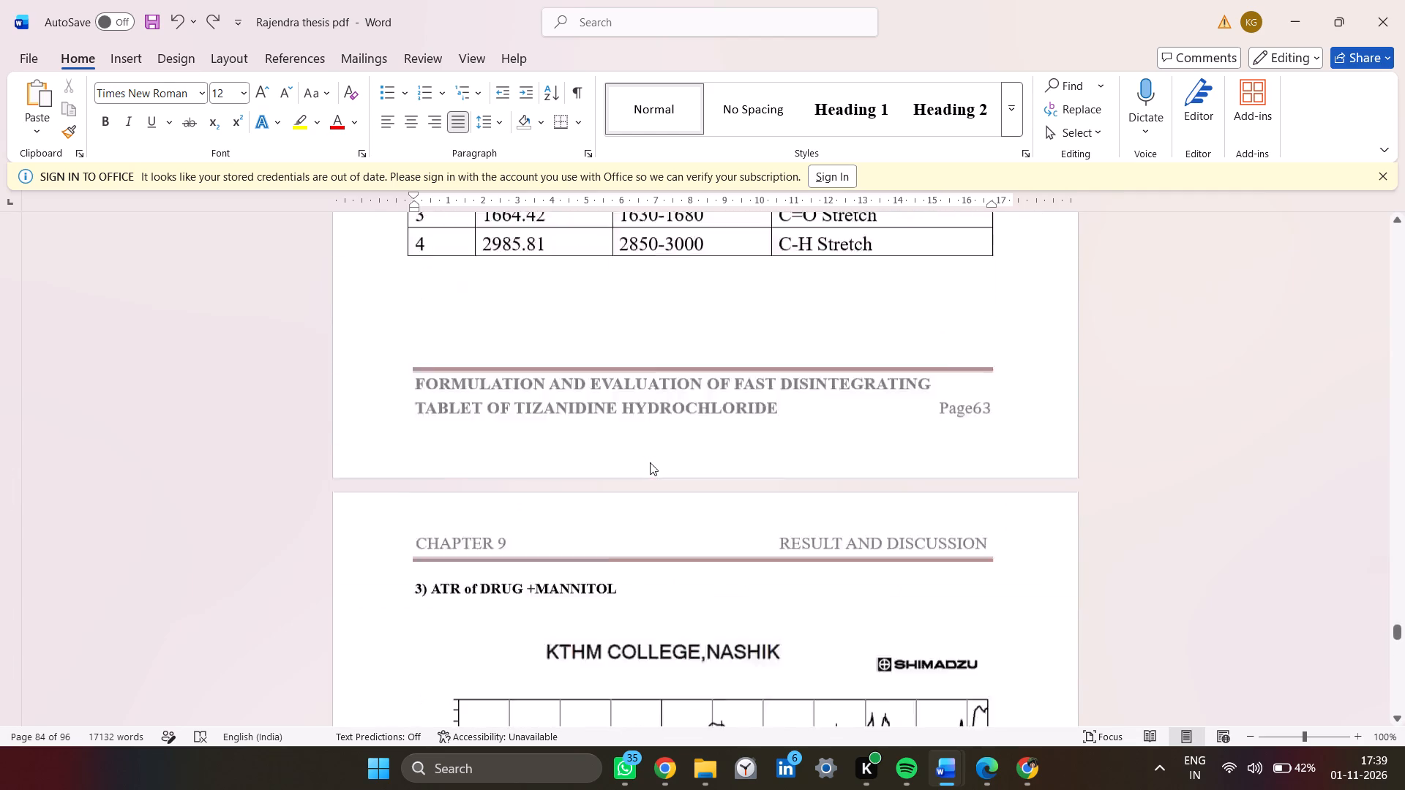
{"action": "scroll", "coordinate": [650, 462], "scroll_direction": "down", "scroll_amount": 3}
{"action": "scroll", "coordinate": [650, 462], "scroll_direction": "up", "scroll_amount": 2}
{"action": "scroll", "coordinate": [650, 462], "scroll_direction": "down", "scroll_amount": 6}
{"action": "scroll", "coordinate": [650, 462], "scroll_direction": "up", "scroll_amount": 1}
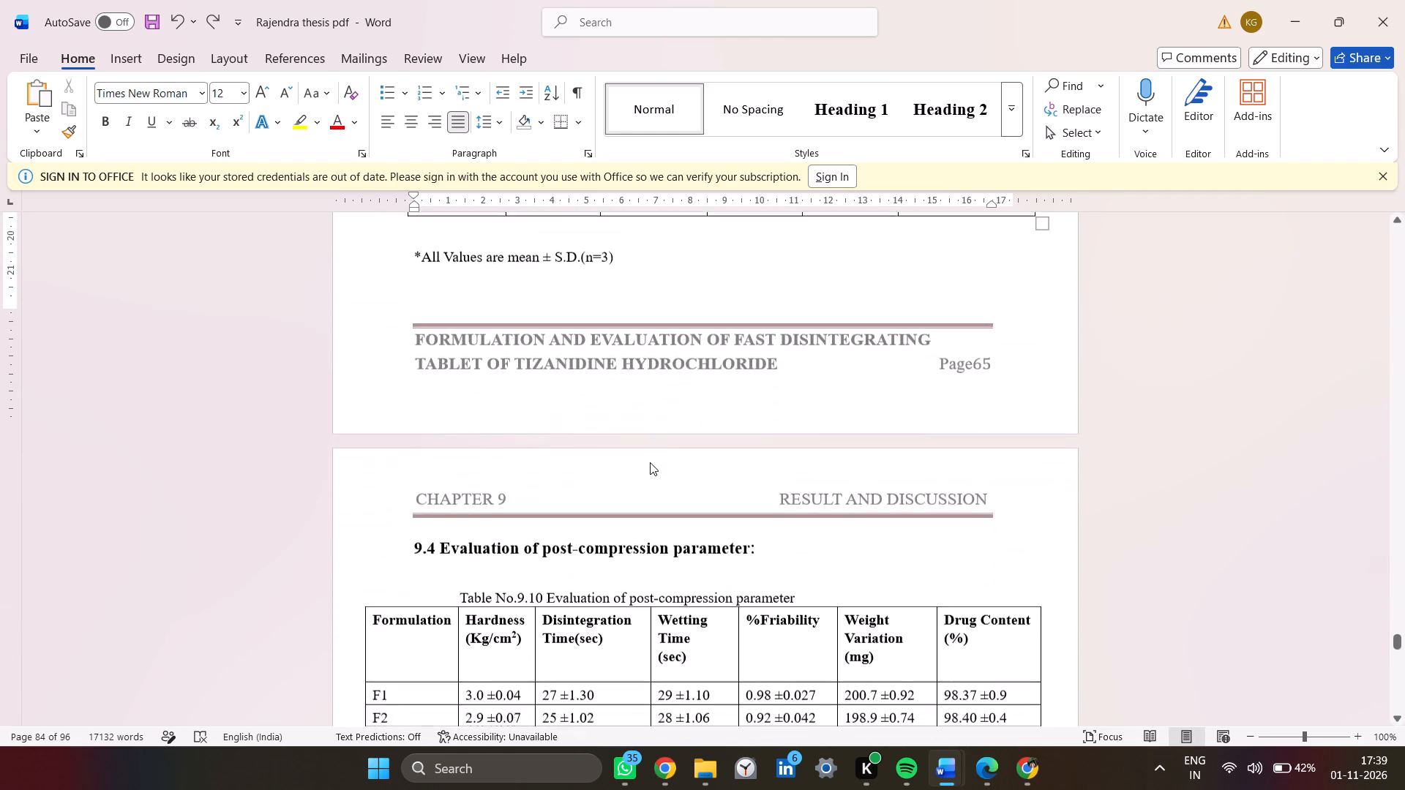
{"action": "scroll", "coordinate": [650, 462], "scroll_direction": "up", "scroll_amount": 3}
{"action": "scroll", "coordinate": [650, 462], "scroll_direction": "down", "scroll_amount": 2}
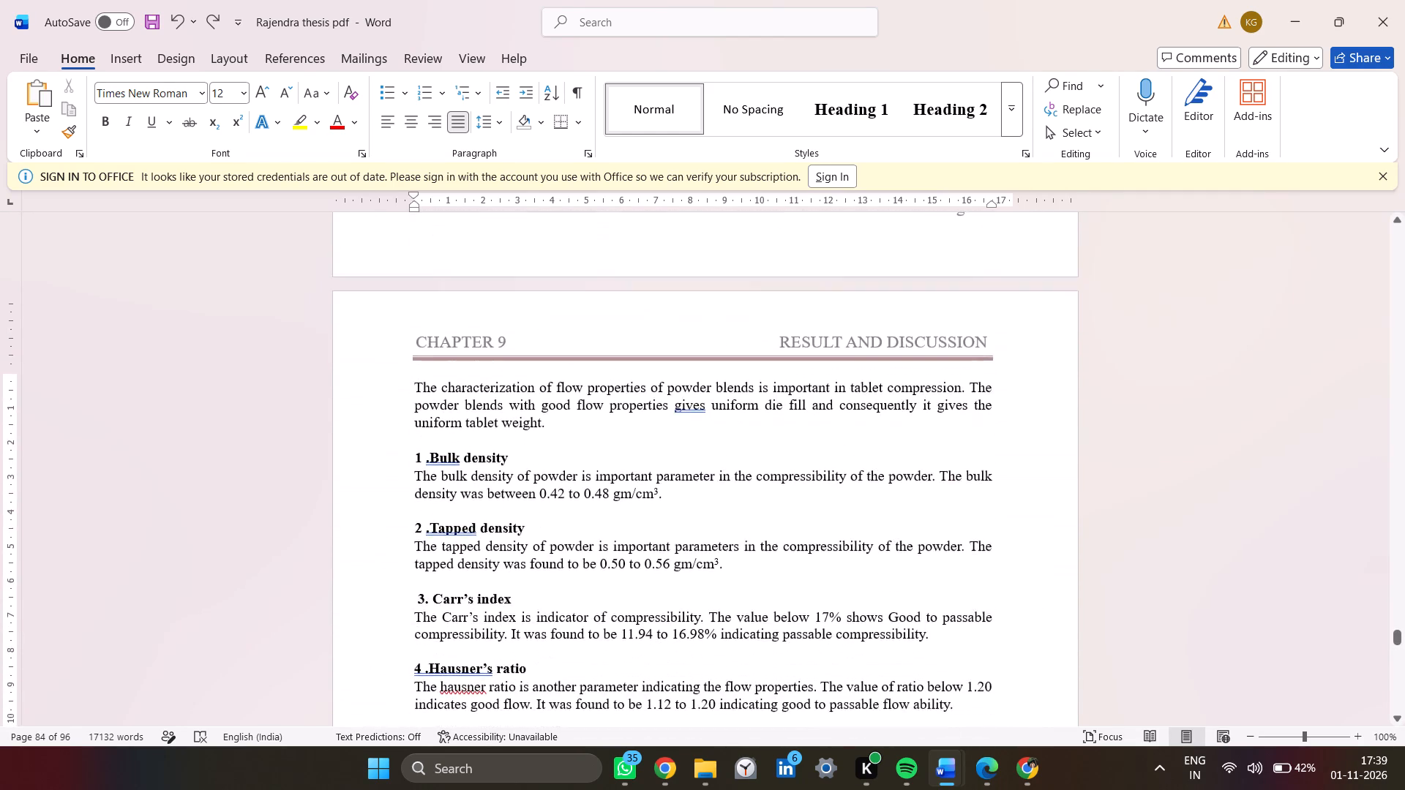
{"action": "scroll", "coordinate": [650, 462], "scroll_direction": "down", "scroll_amount": 3}
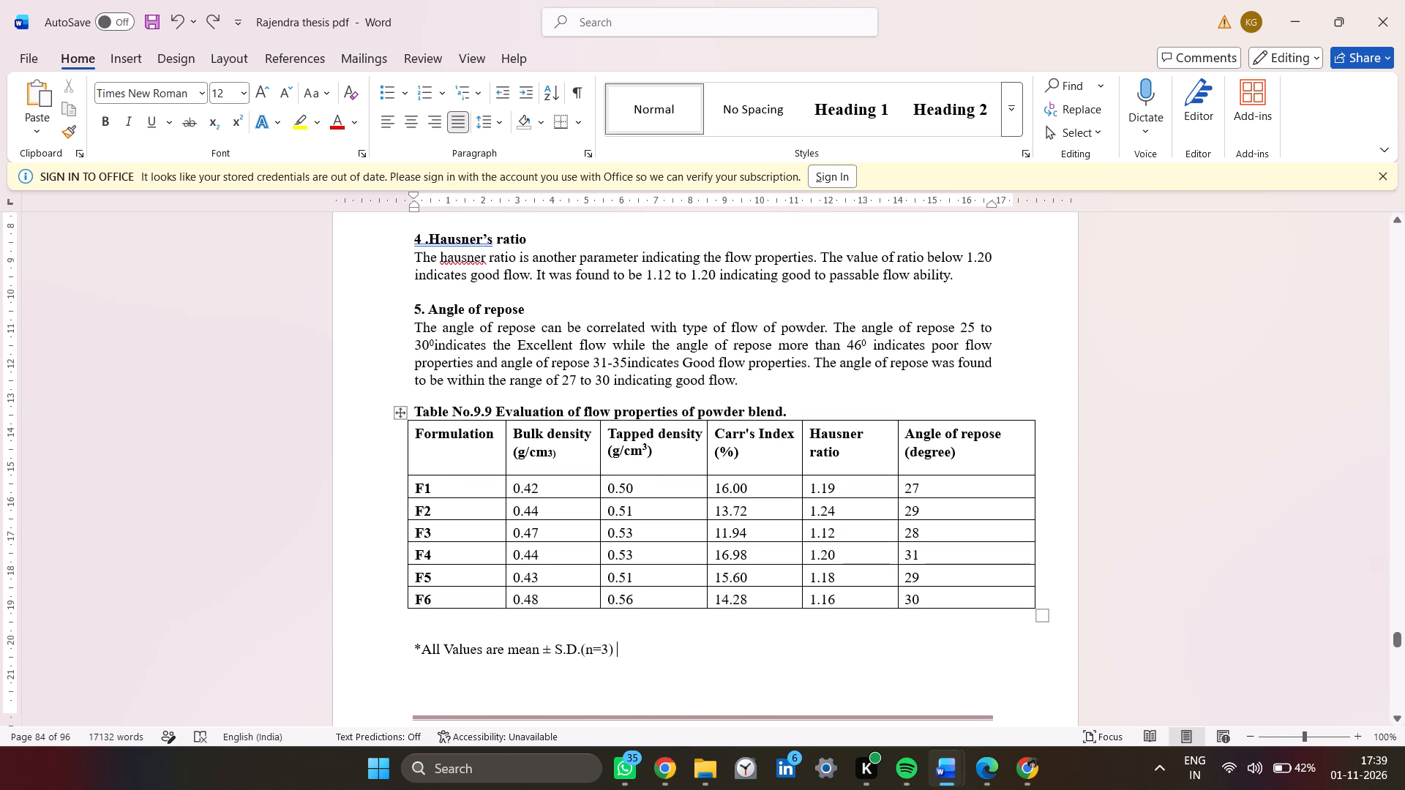
Switch to the research paper and set the font colour of the Hausner's ratio heading to Automatic.
{"action": "key", "text": "alt+Tab"}
{"action": "left_click", "coordinate": [650, 462]}
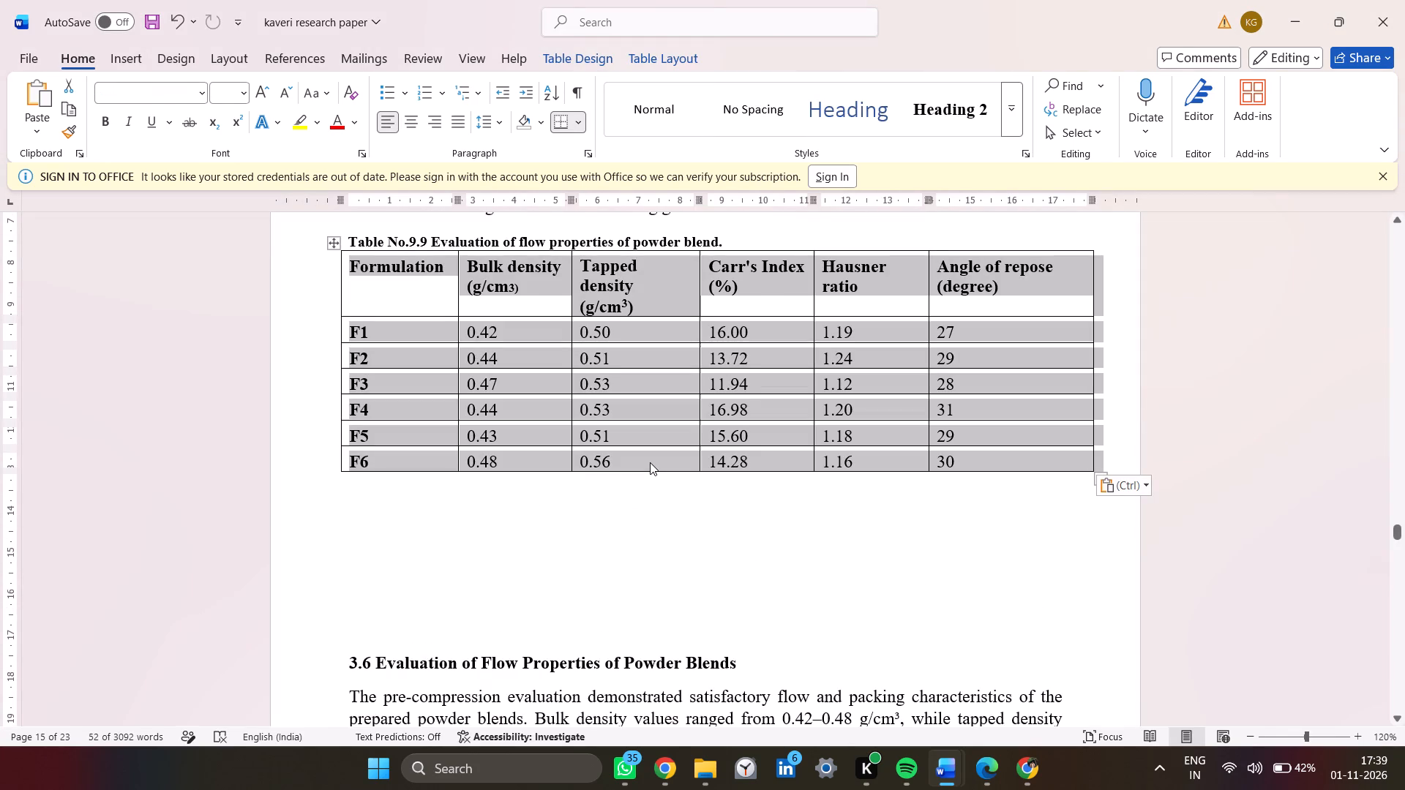
{"action": "scroll", "coordinate": [650, 462], "scroll_direction": "up", "scroll_amount": 2}
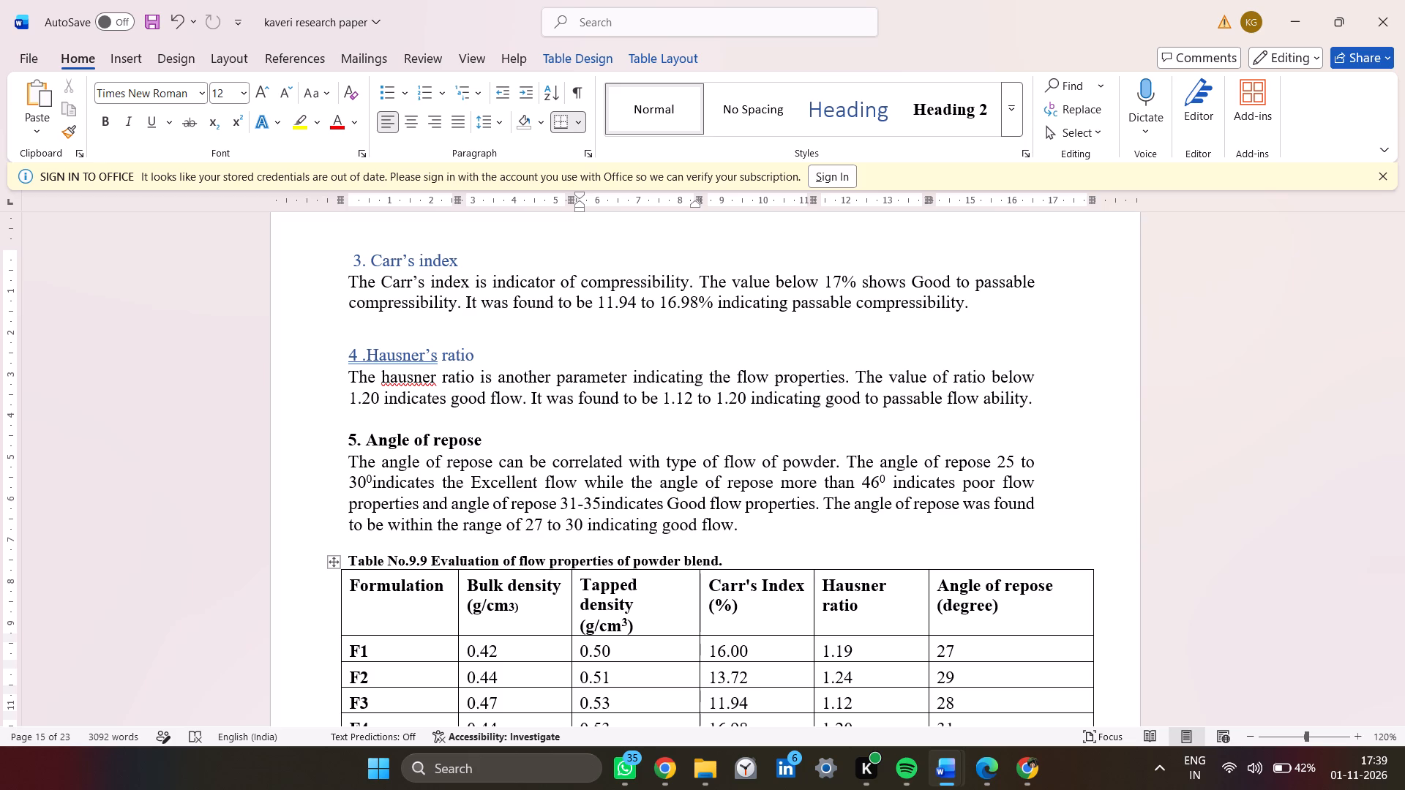
{"action": "left_click", "coordinate": [476, 359]}
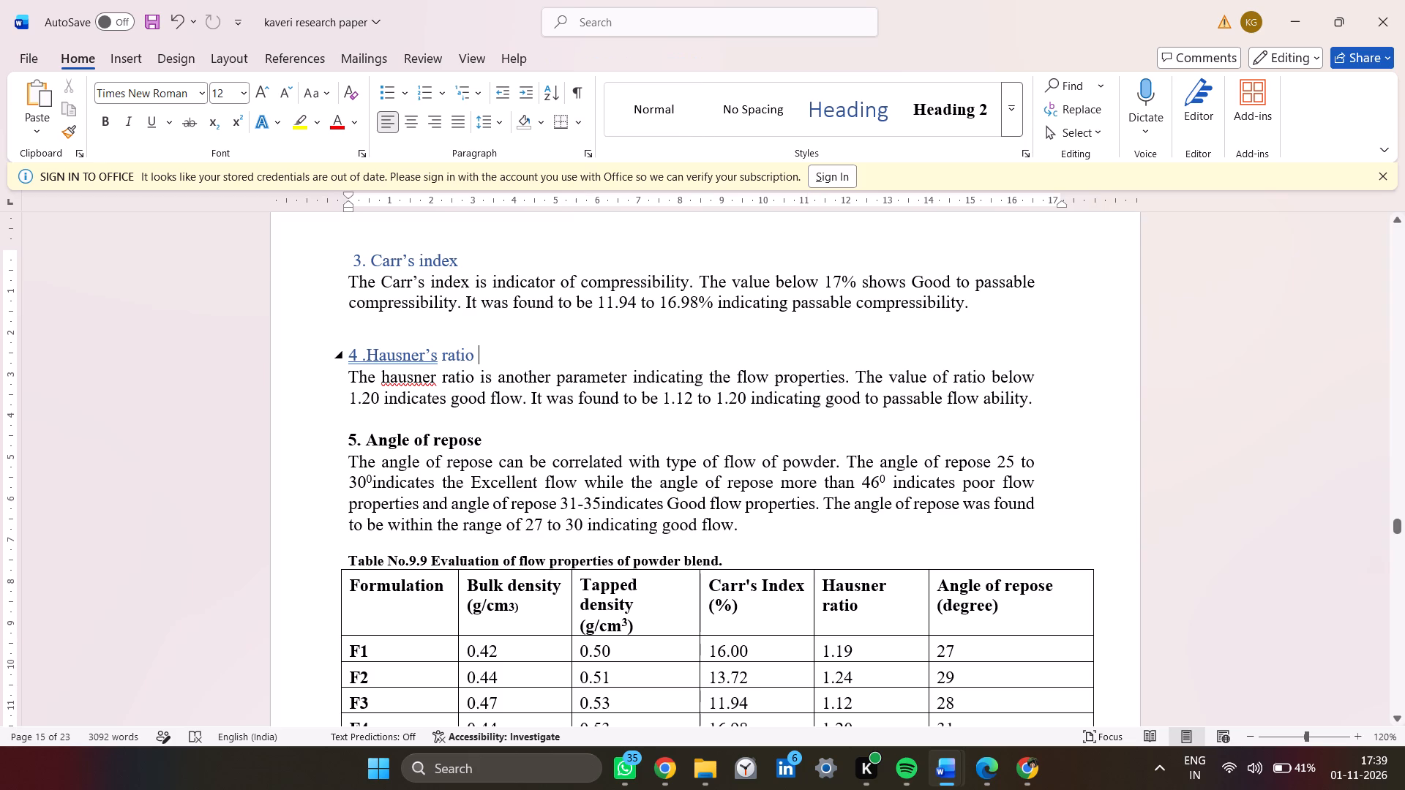
{"action": "key", "text": "BackSpace"}
{"action": "left_click_drag", "start_coordinate": [477, 356], "coordinate": [348, 357]}
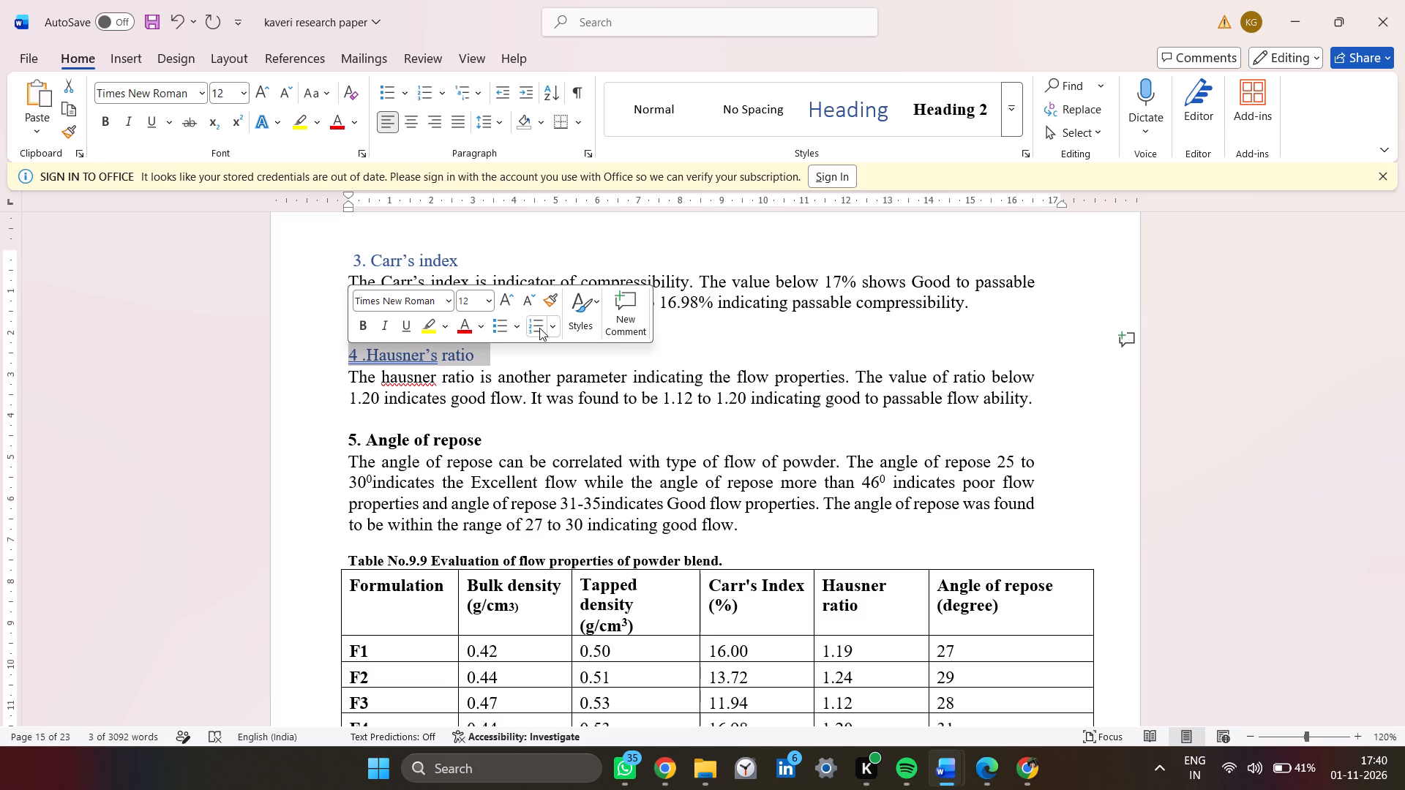
{"action": "left_click", "coordinate": [474, 328]}
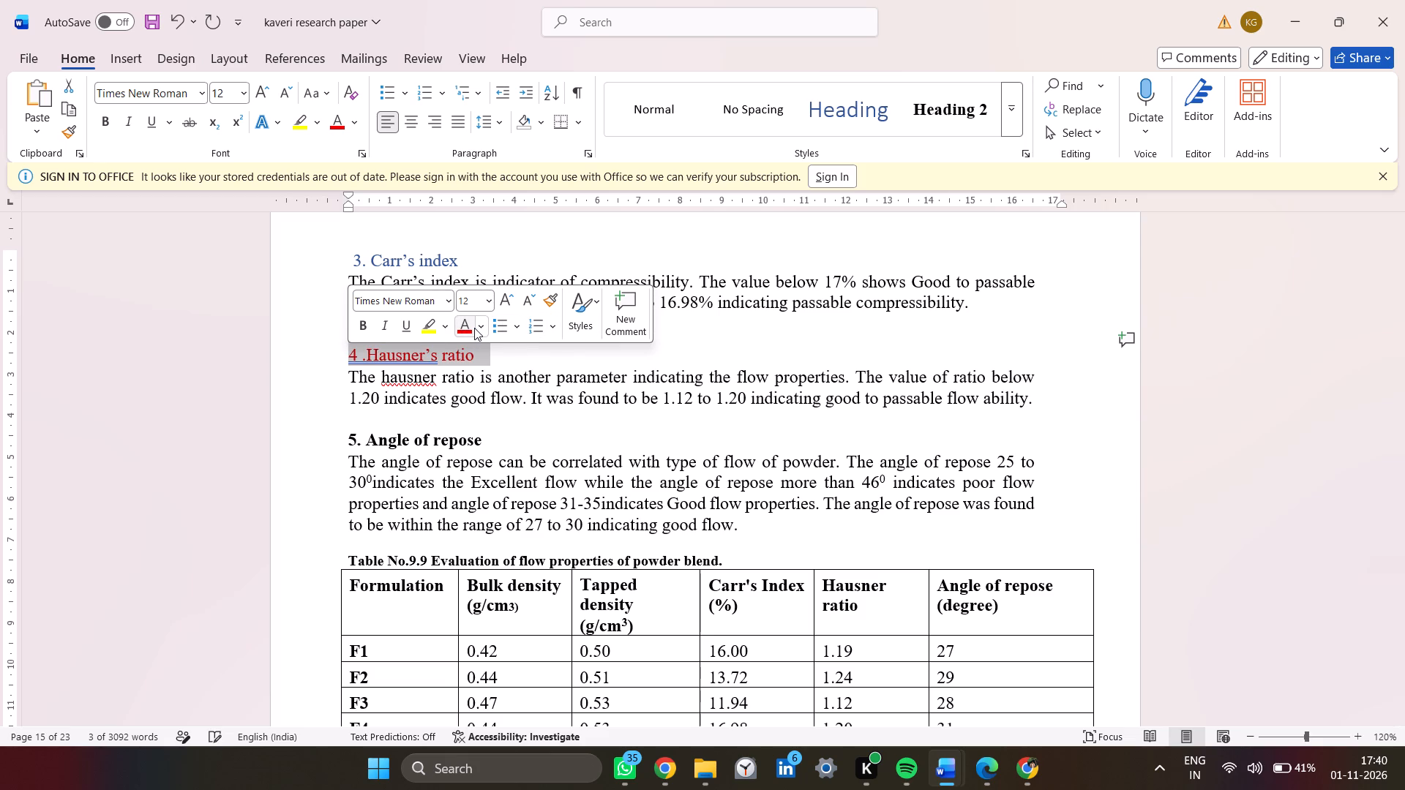
{"action": "left_click", "coordinate": [484, 327]}
{"action": "left_click", "coordinate": [469, 384]}
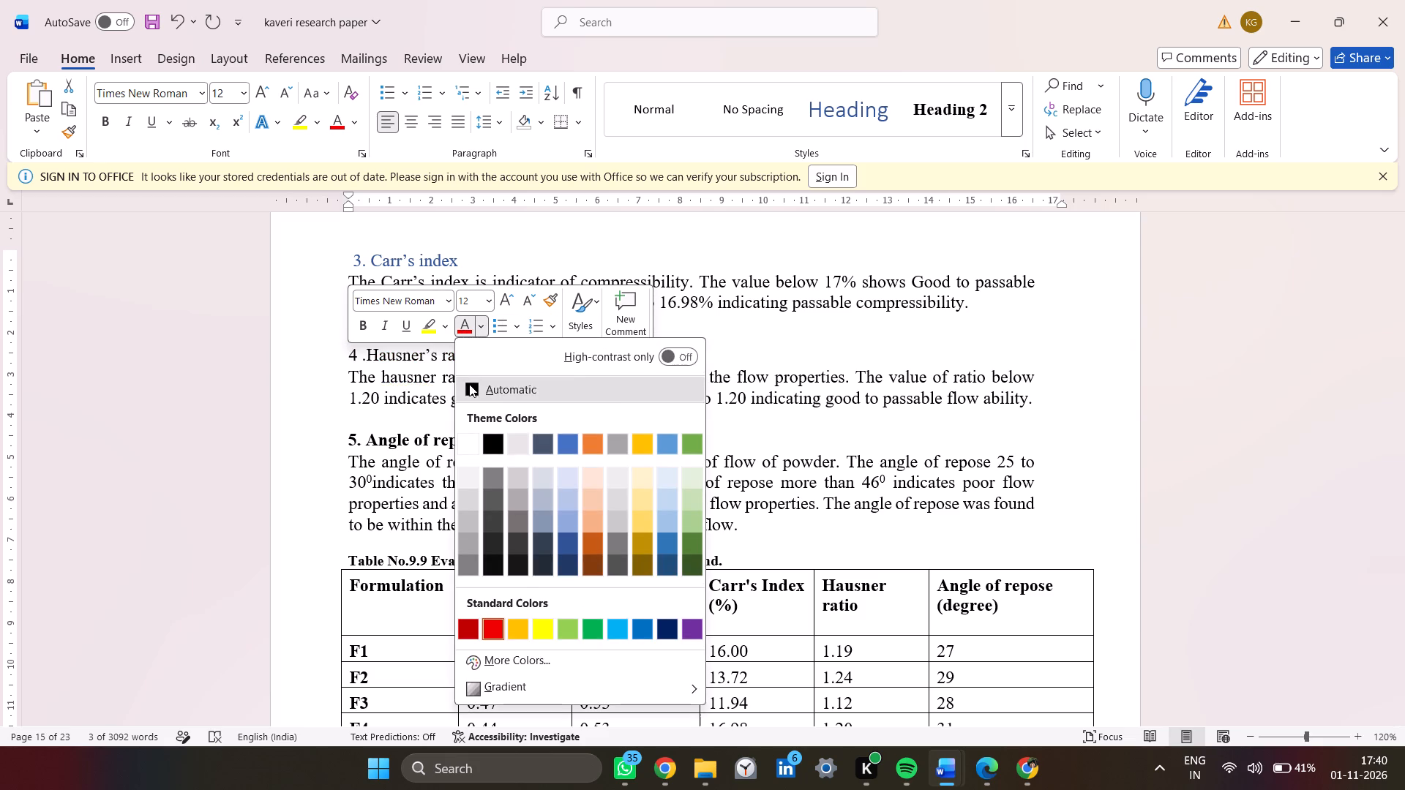
{"action": "left_click", "coordinate": [435, 366]}
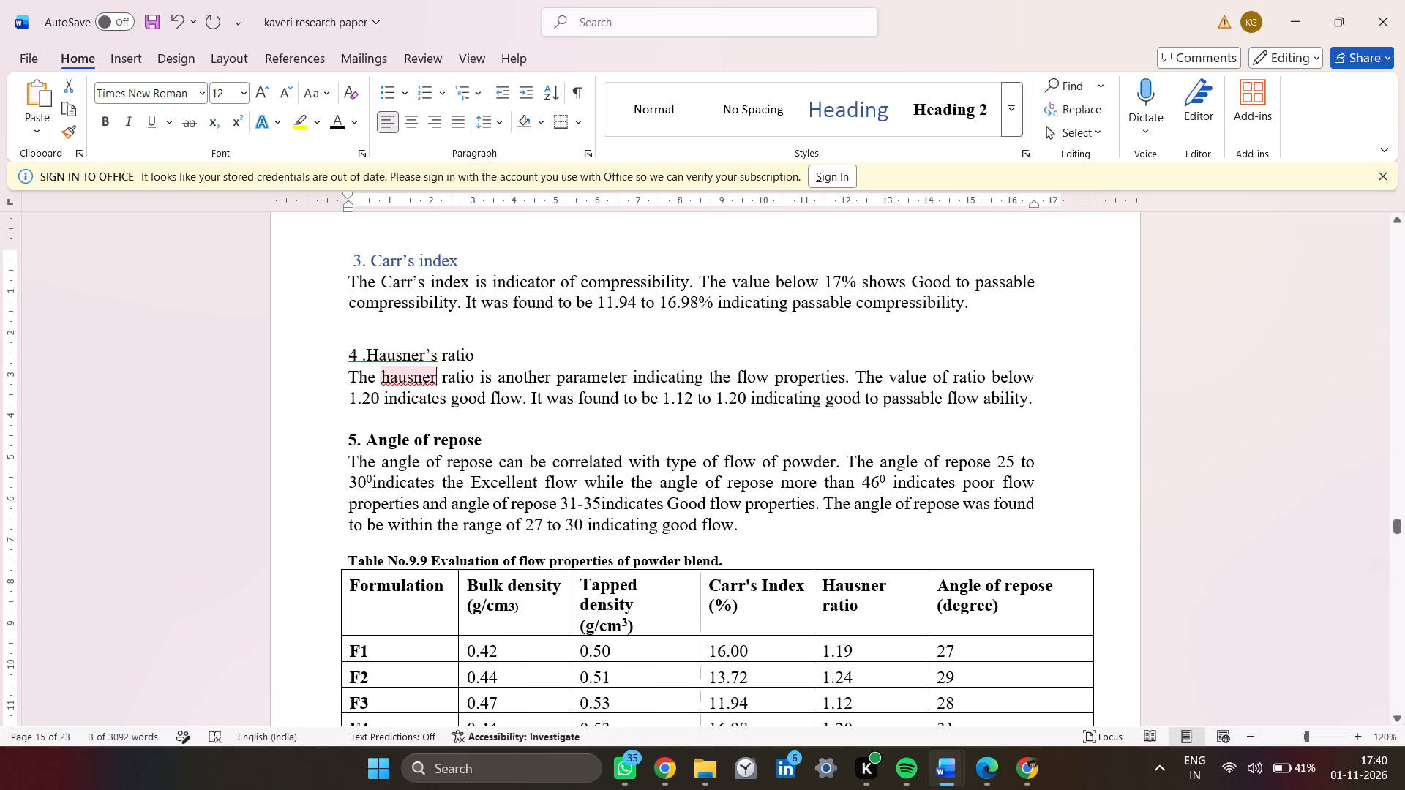
Set the font colour of the Carr's index heading to Automatic.
{"action": "left_click_drag", "start_coordinate": [461, 265], "coordinate": [347, 258]}
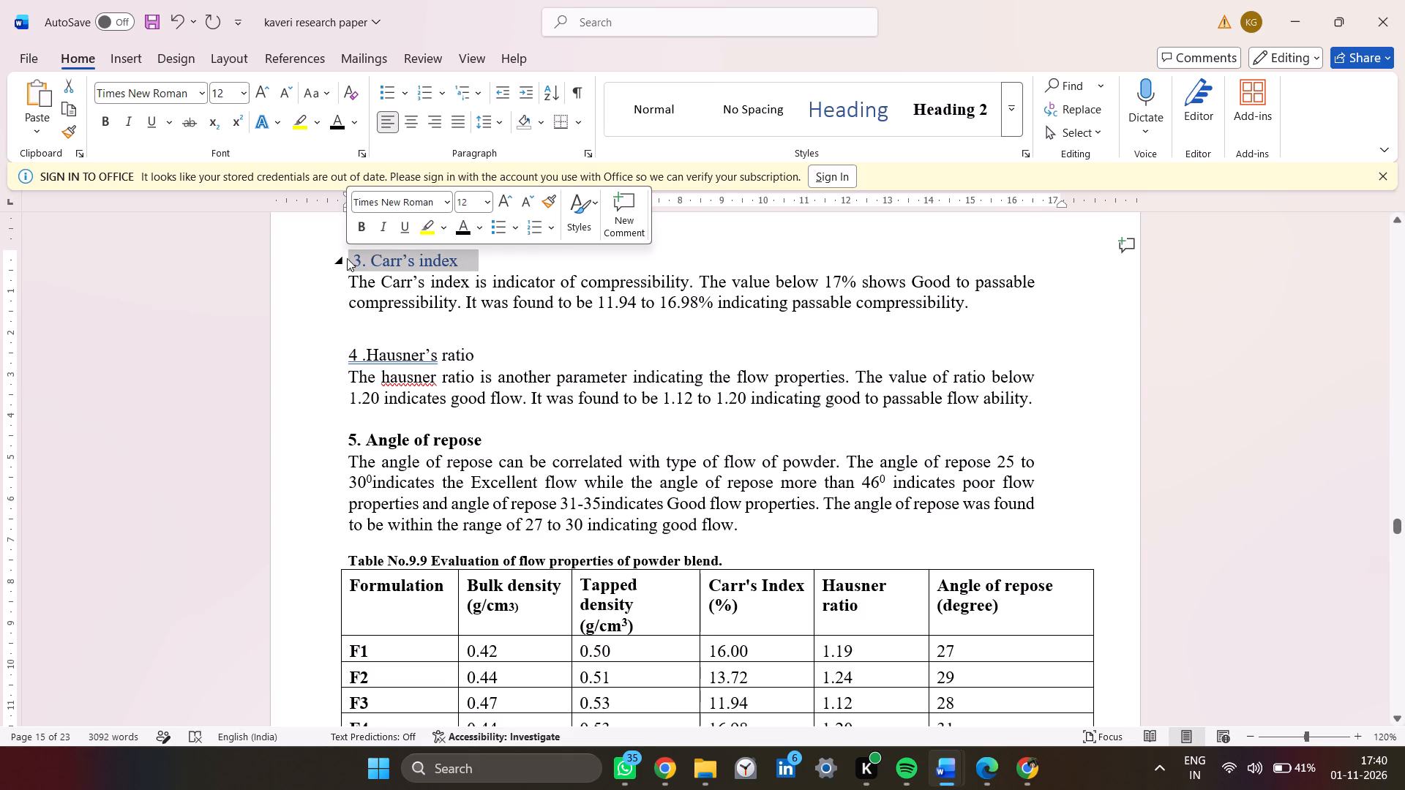
{"action": "left_click", "coordinate": [462, 224]}
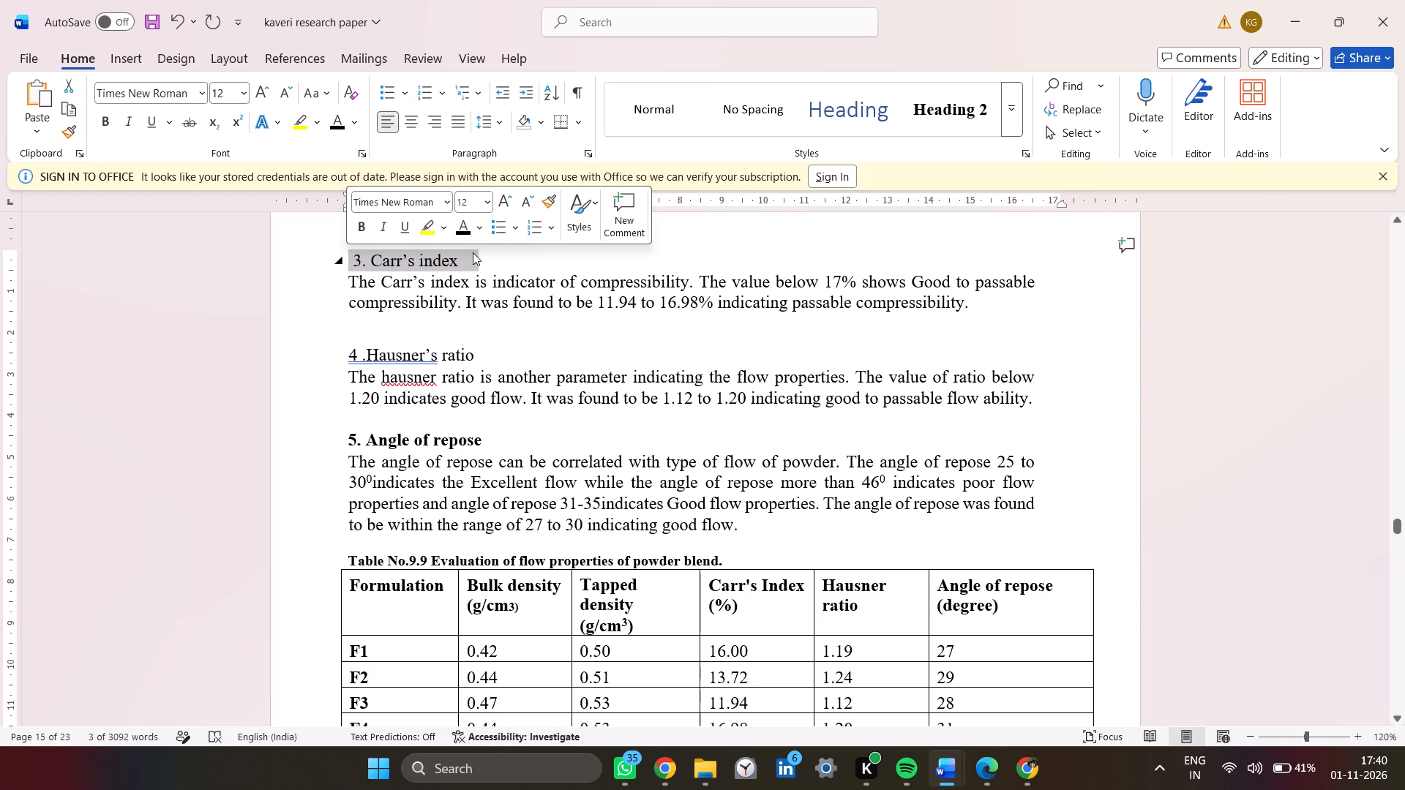
{"action": "left_click", "coordinate": [490, 253]}
Review the Bulk density and Tapped density paragraphs and the numbered flow property headings around them in the research paper.
{"action": "scroll", "coordinate": [484, 256], "scroll_direction": "up", "scroll_amount": 1}
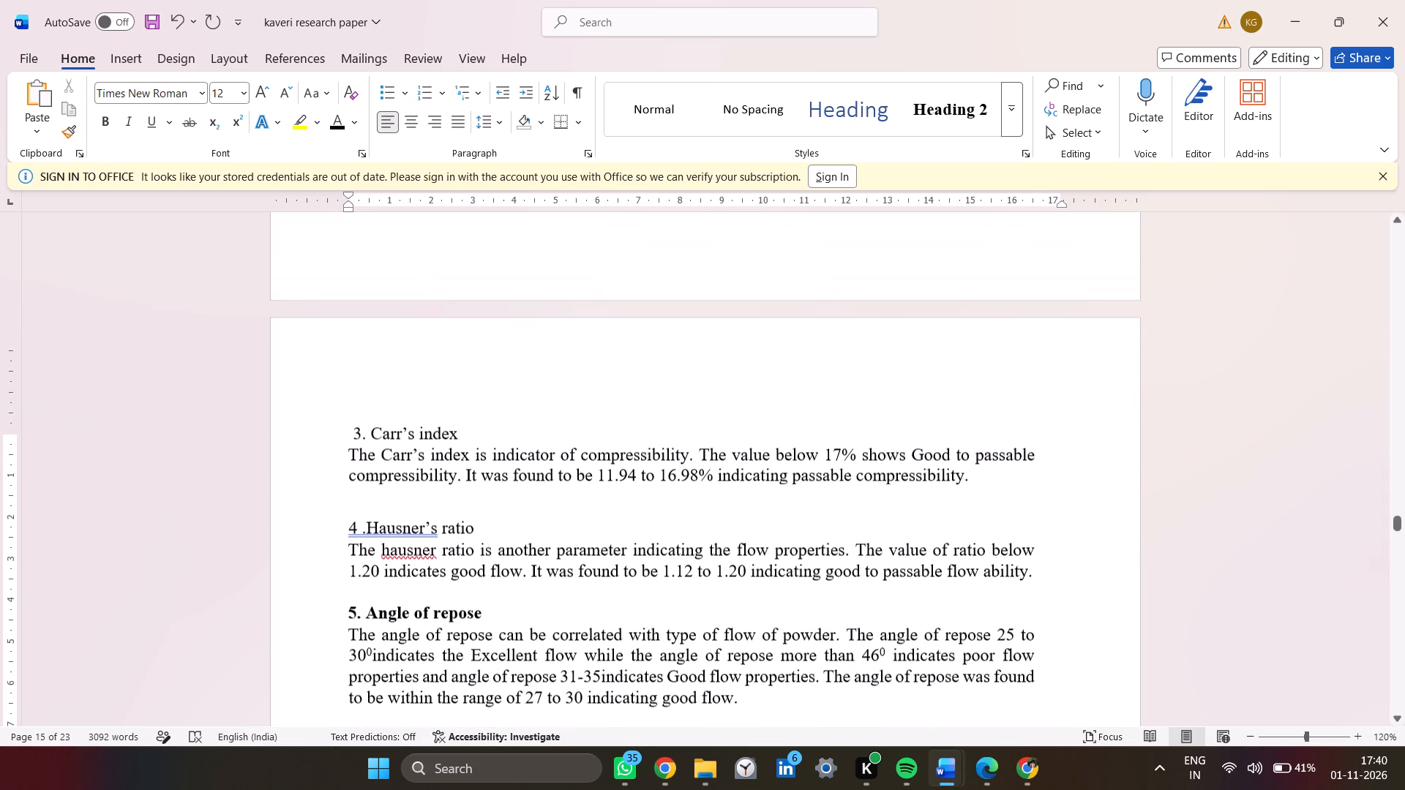
{"action": "scroll", "coordinate": [484, 256], "scroll_direction": "up", "scroll_amount": 1}
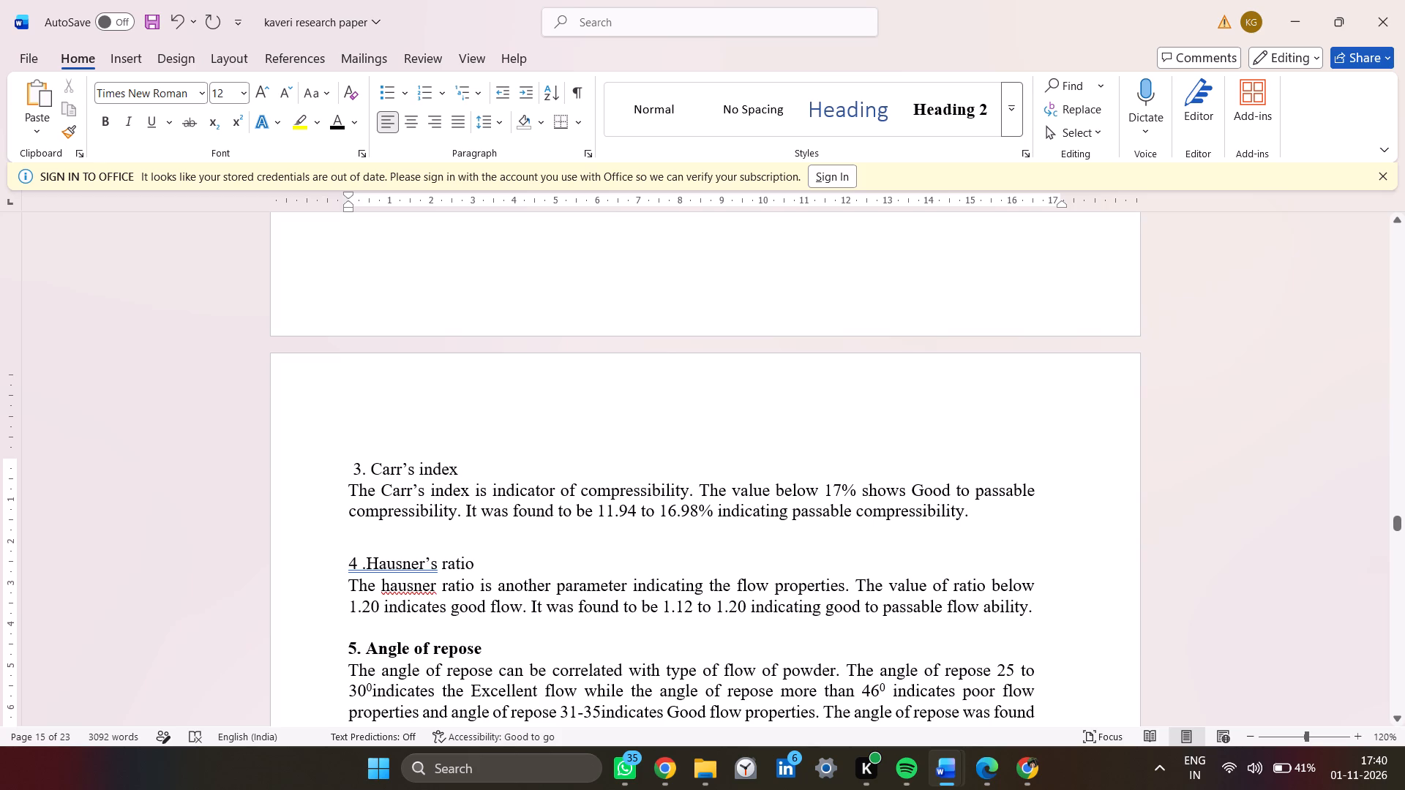
{"action": "scroll", "coordinate": [773, 497], "scroll_direction": "down", "scroll_amount": 2}
{"action": "scroll", "coordinate": [773, 497], "scroll_direction": "up", "scroll_amount": 1}
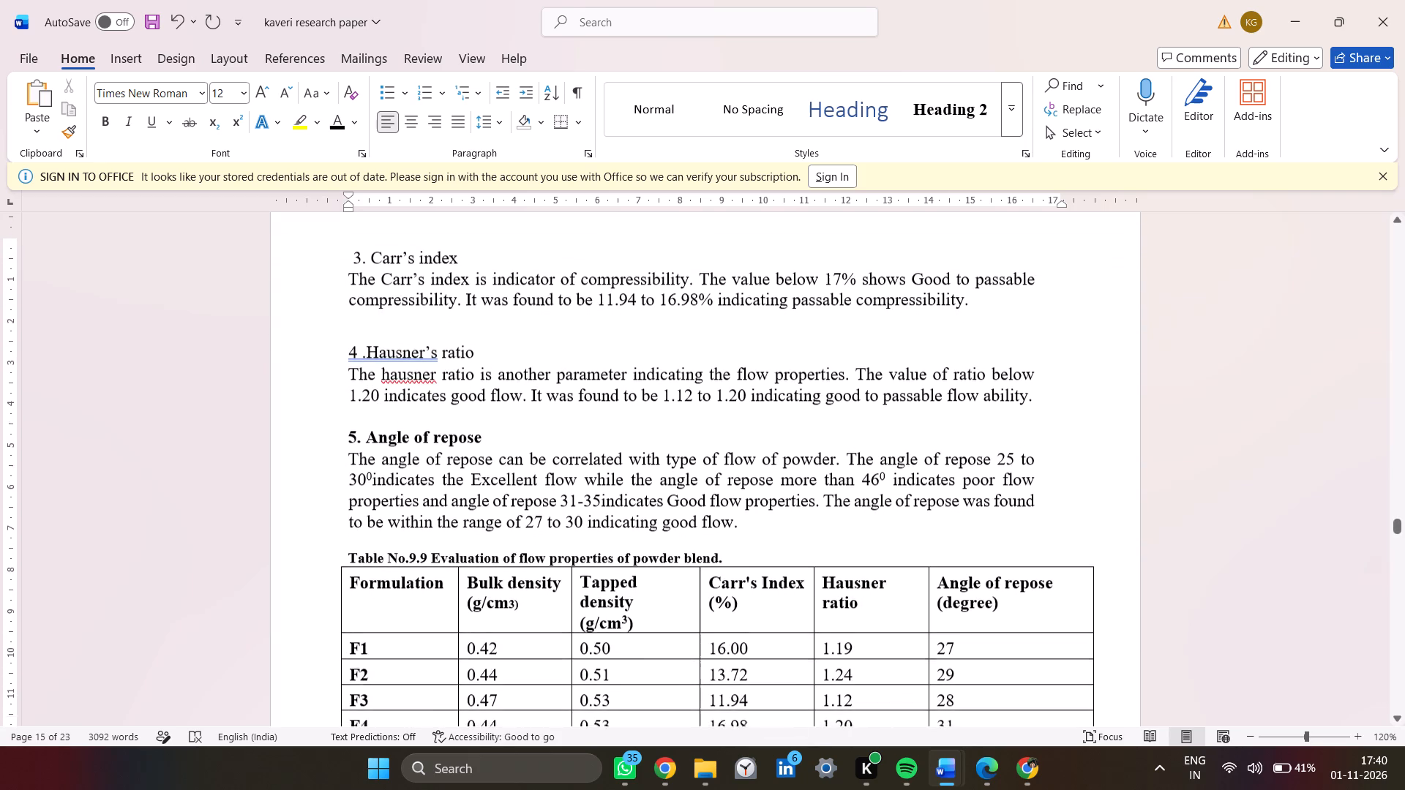
{"action": "scroll", "coordinate": [773, 497], "scroll_direction": "up", "scroll_amount": 3}
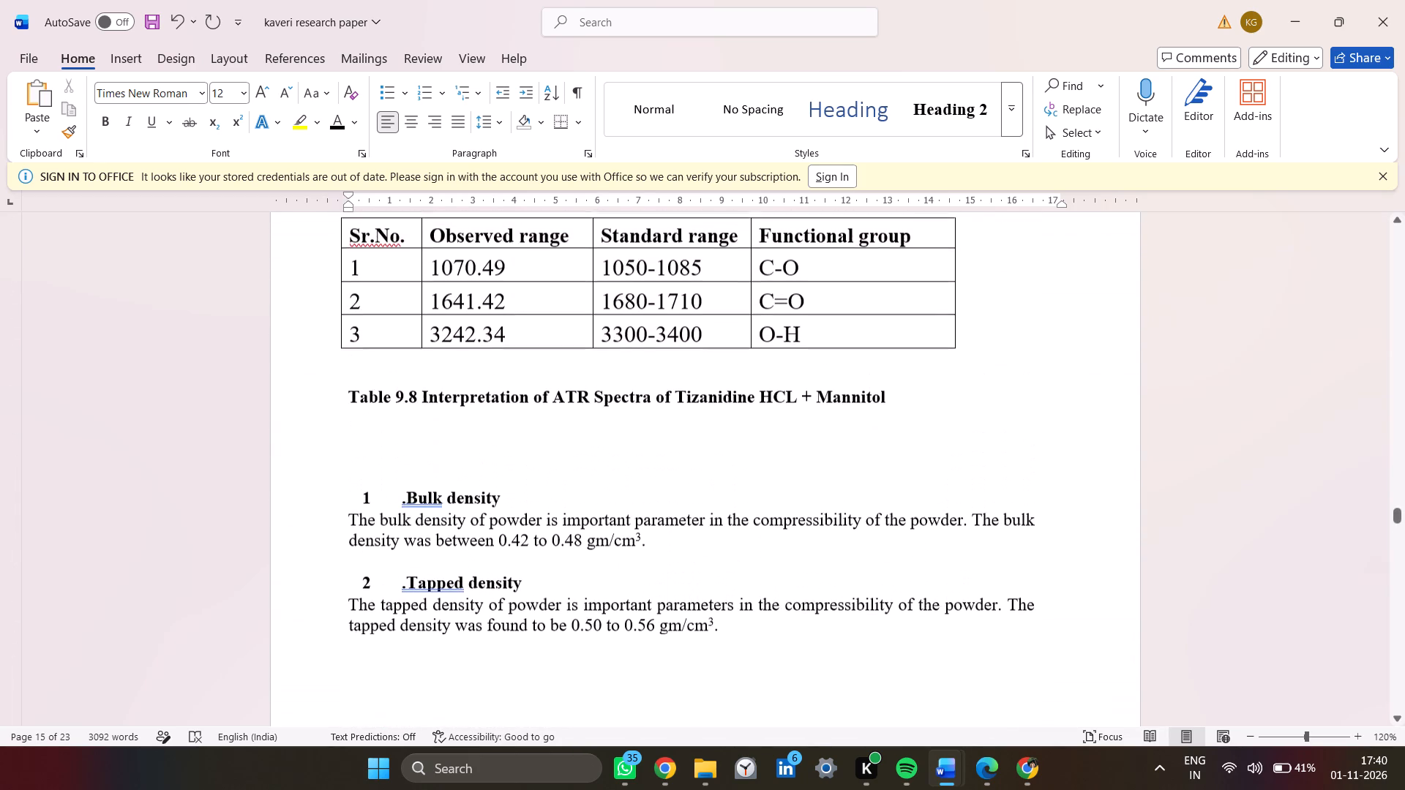
{"action": "scroll", "coordinate": [773, 497], "scroll_direction": "down", "scroll_amount": 1}
{"action": "scroll", "coordinate": [773, 497], "scroll_direction": "left", "scroll_amount": 1}
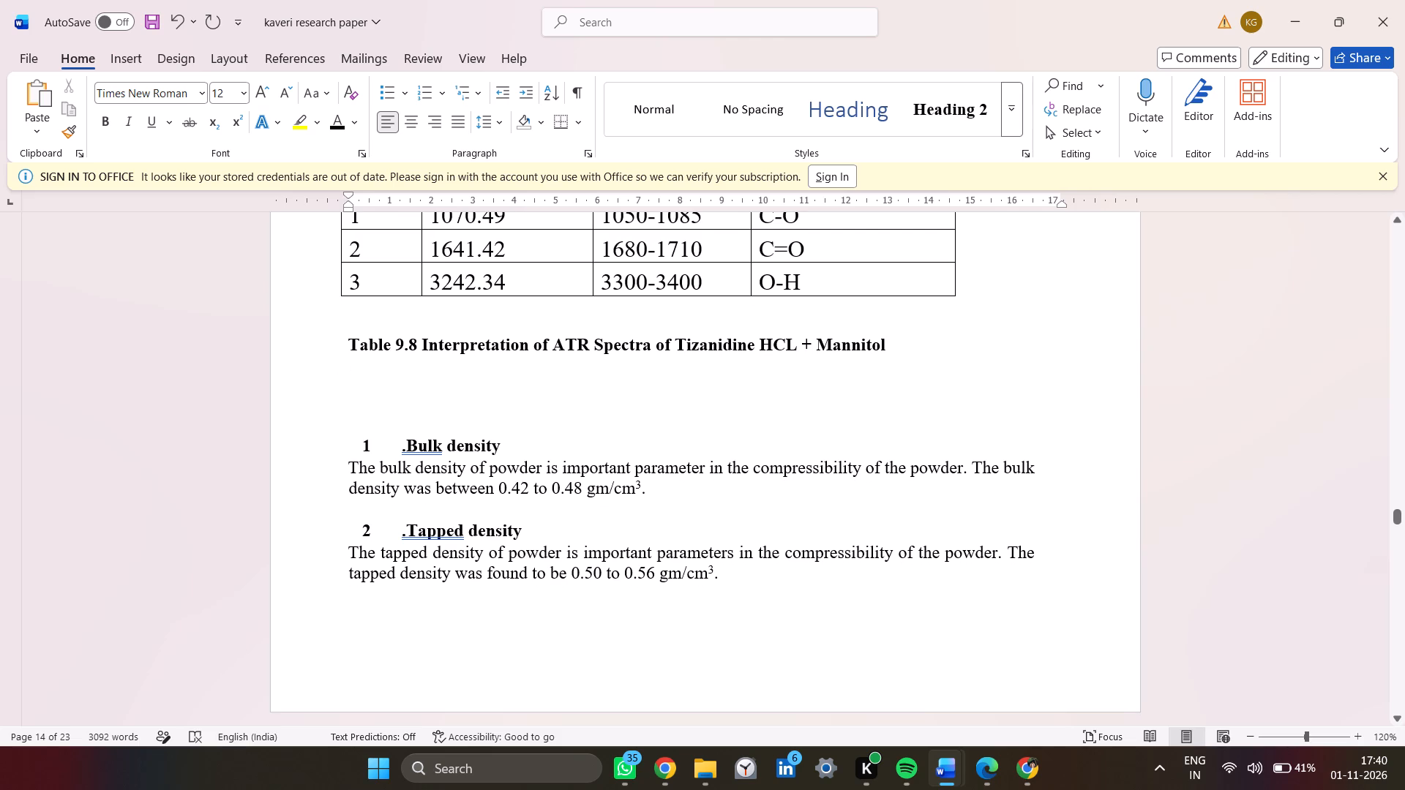
{"action": "scroll", "coordinate": [773, 497], "scroll_direction": "left", "scroll_amount": 1}
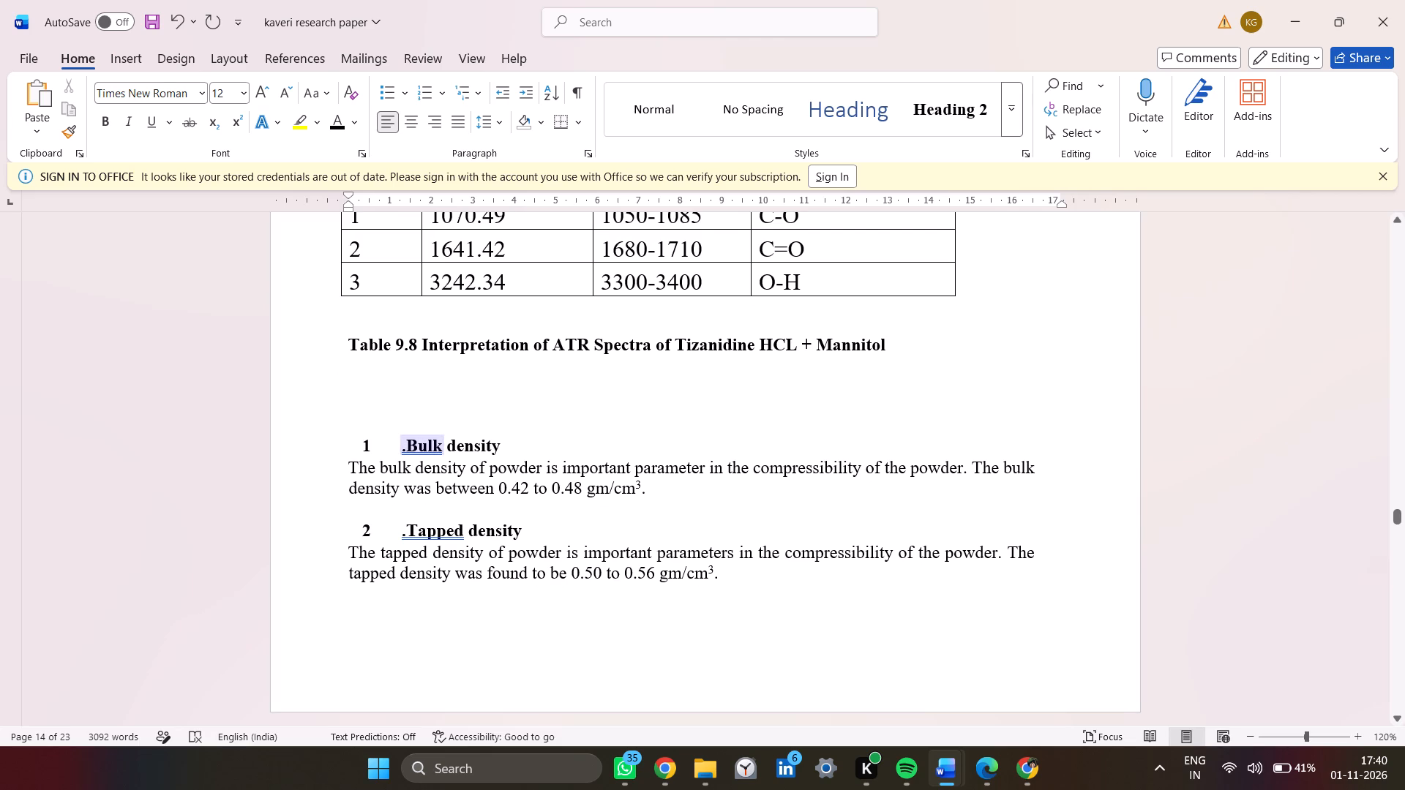
{"action": "left_click_drag", "start_coordinate": [349, 433], "coordinate": [434, 481]}
{"action": "left_click", "coordinate": [434, 481]}
{"action": "scroll", "coordinate": [434, 481], "scroll_direction": "down", "scroll_amount": 1}
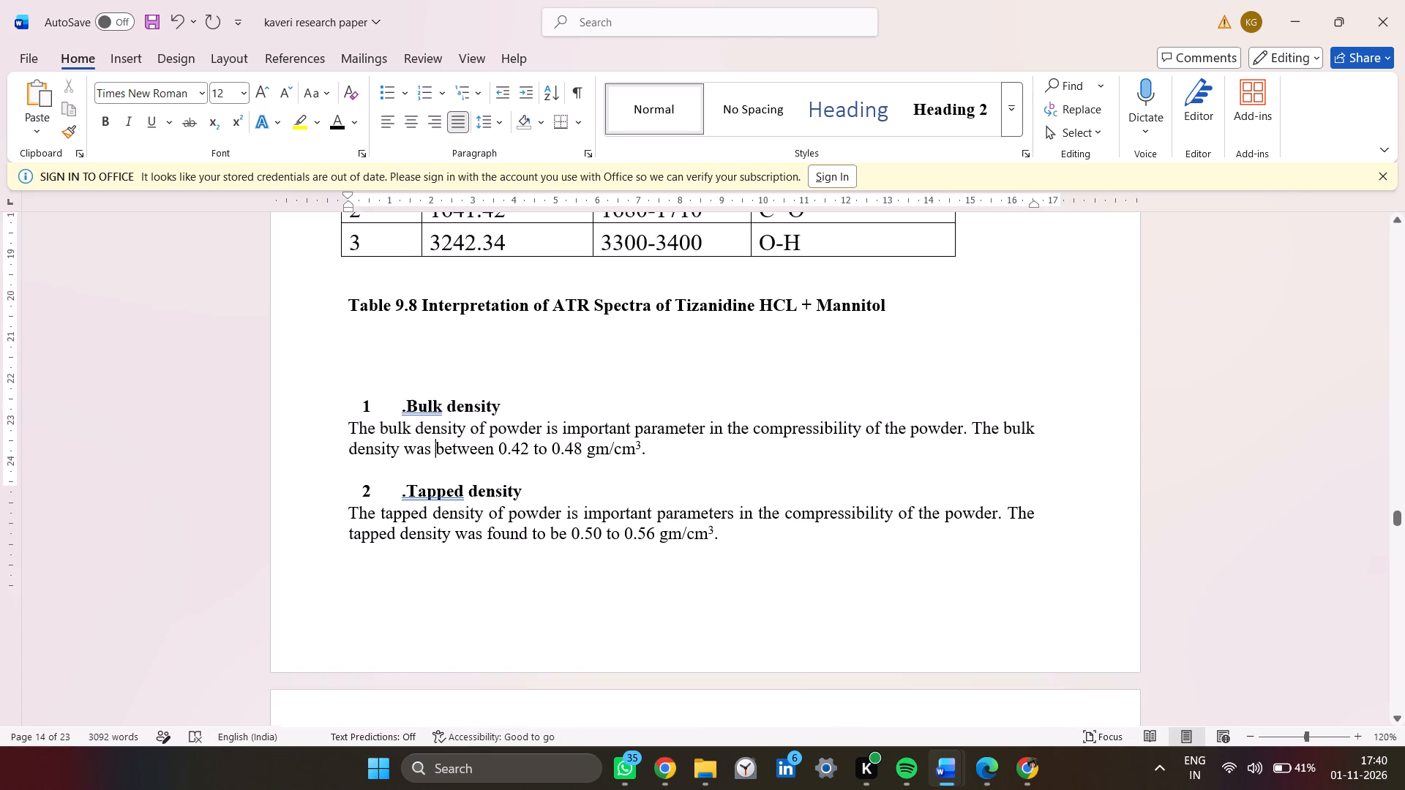
{"action": "scroll", "coordinate": [434, 481], "scroll_direction": "down", "scroll_amount": 1}
{"action": "key", "text": "alt+Tab"}
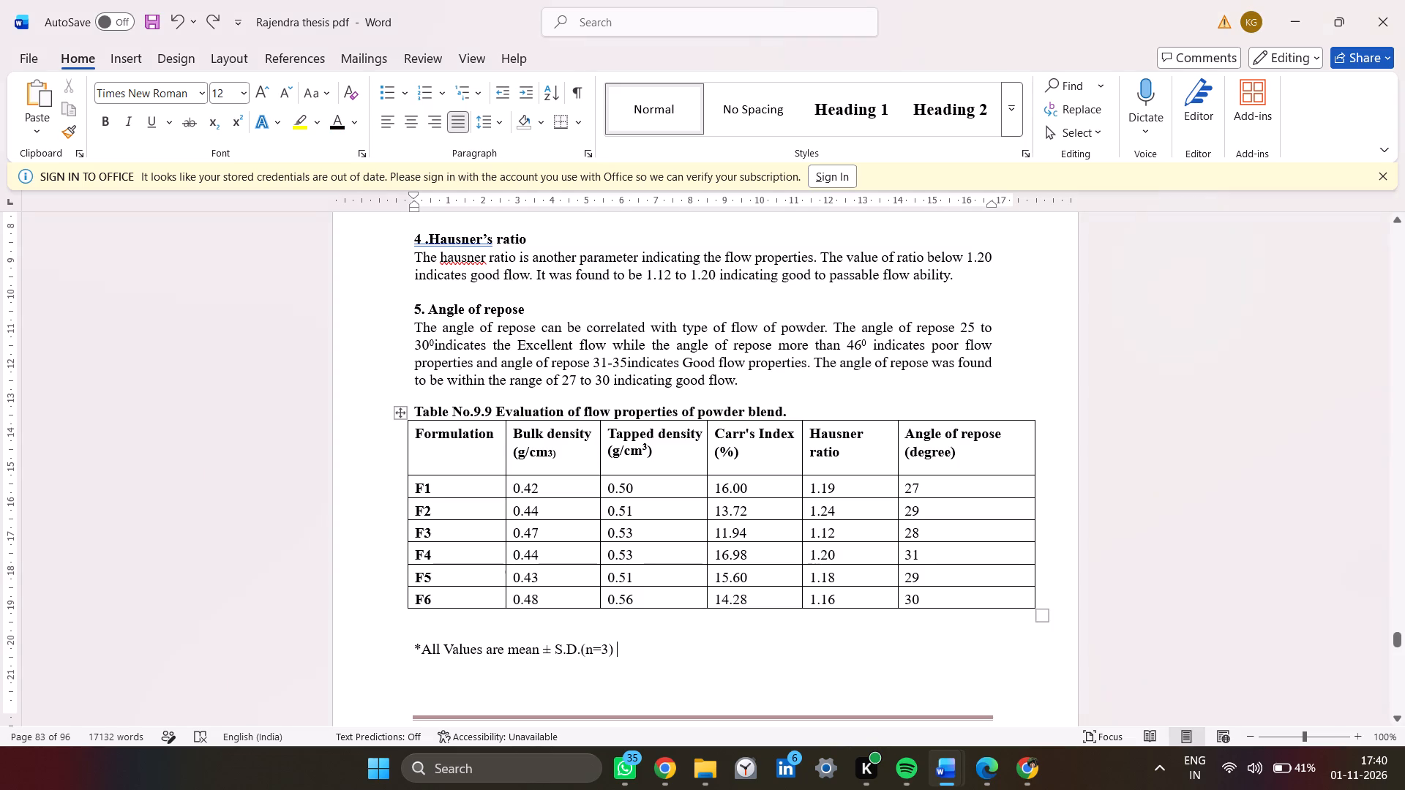
{"action": "scroll", "coordinate": [430, 414], "scroll_direction": "up", "scroll_amount": 1}
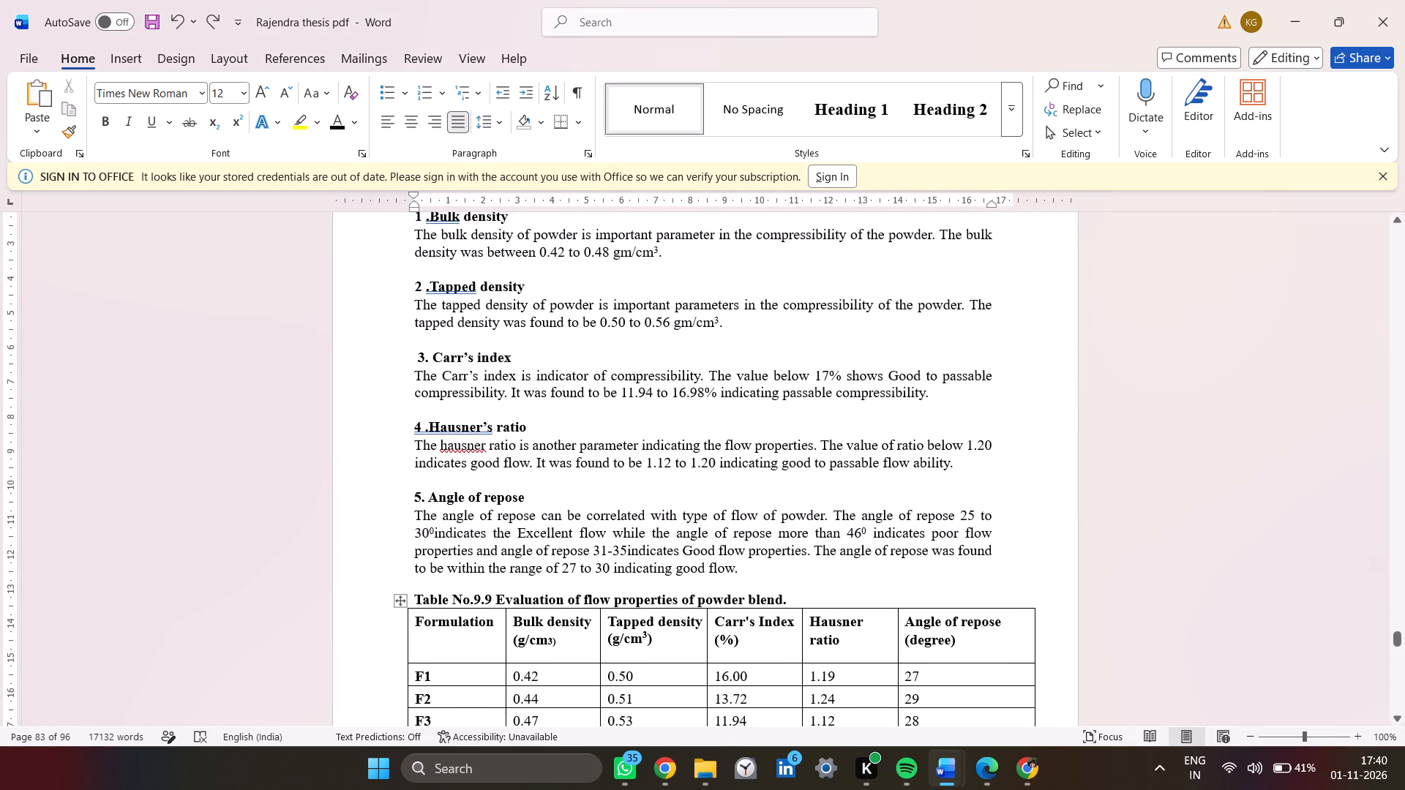
{"action": "left_click_drag", "start_coordinate": [747, 570], "coordinate": [378, 403]}
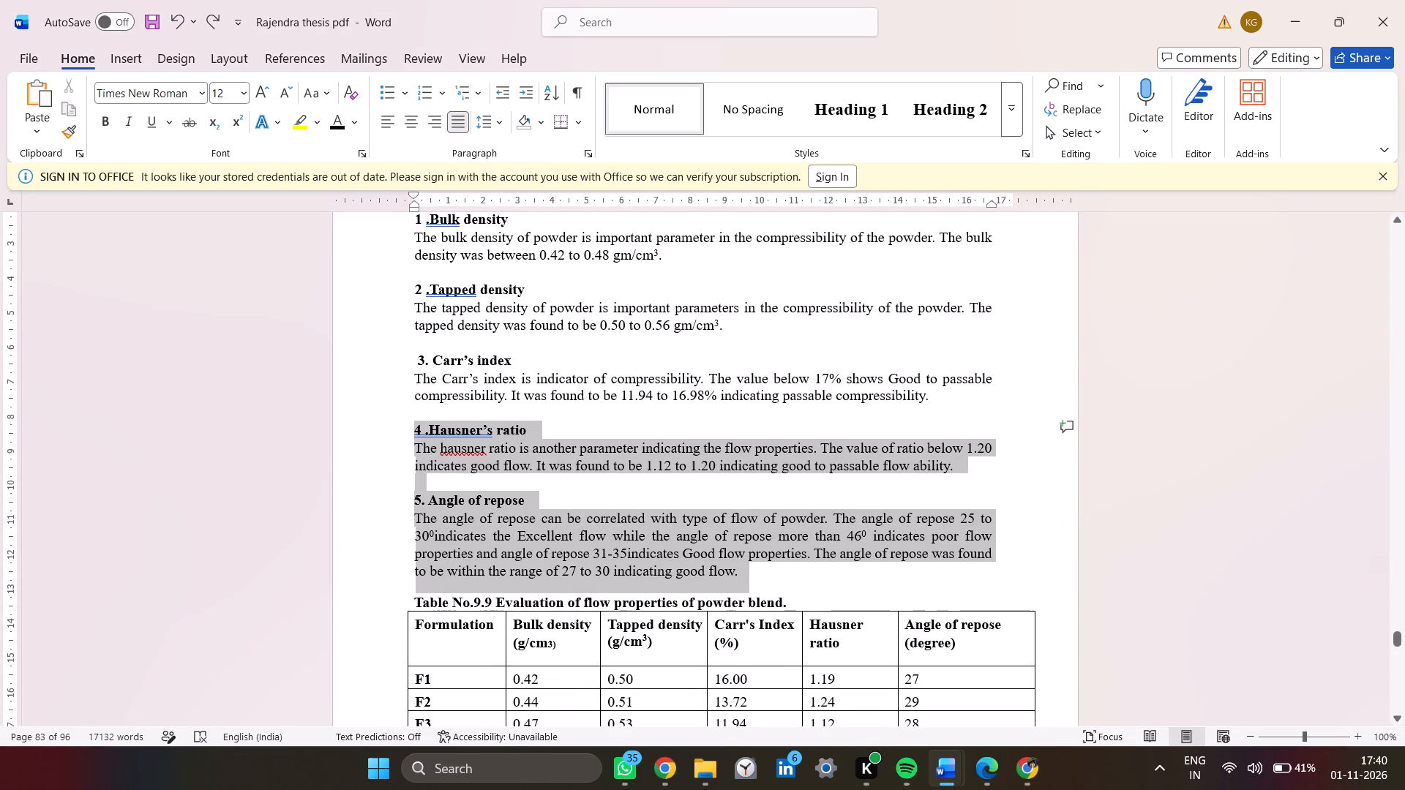
{"action": "left_click_drag", "start_coordinate": [378, 403], "coordinate": [391, 224]}
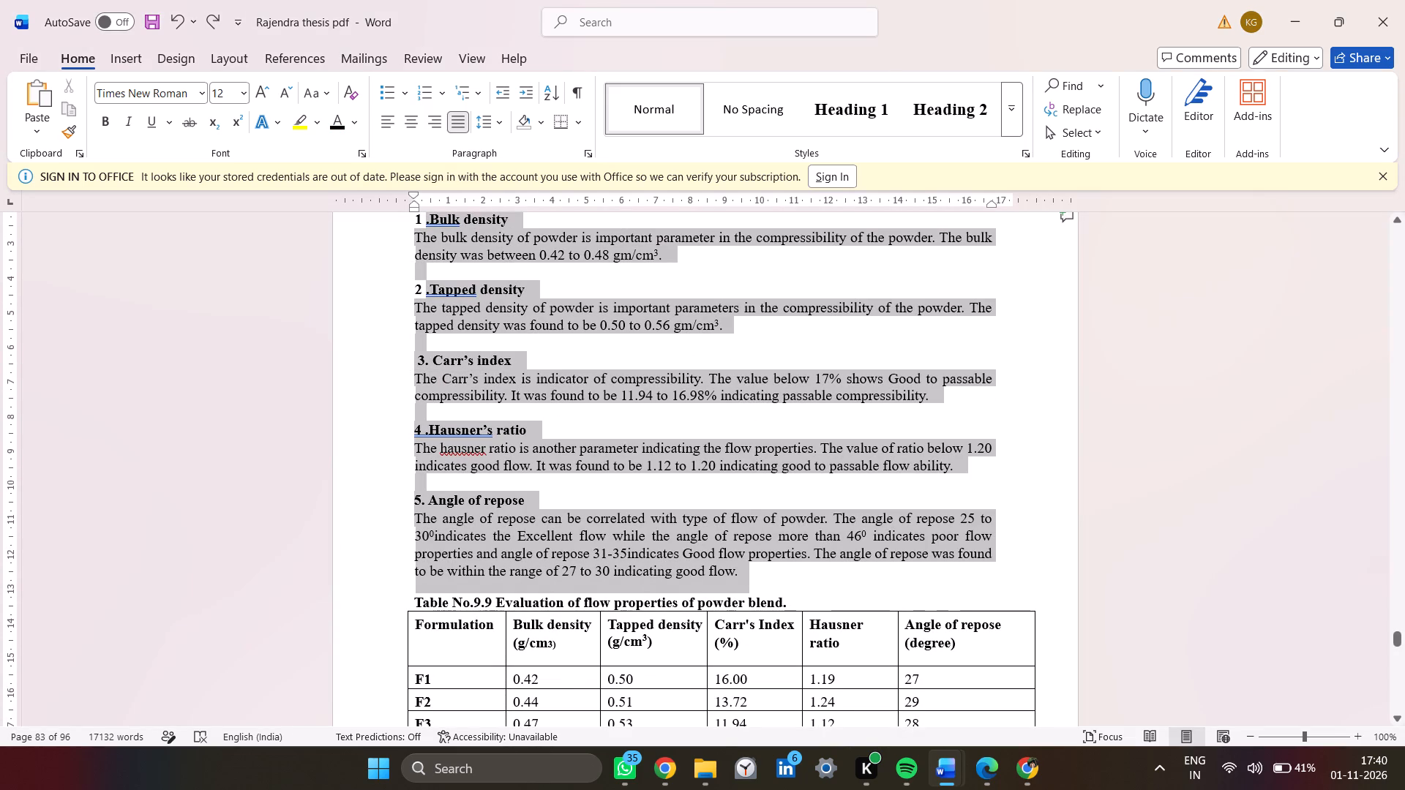
{"action": "left_click_drag", "start_coordinate": [391, 224], "coordinate": [404, 570]}
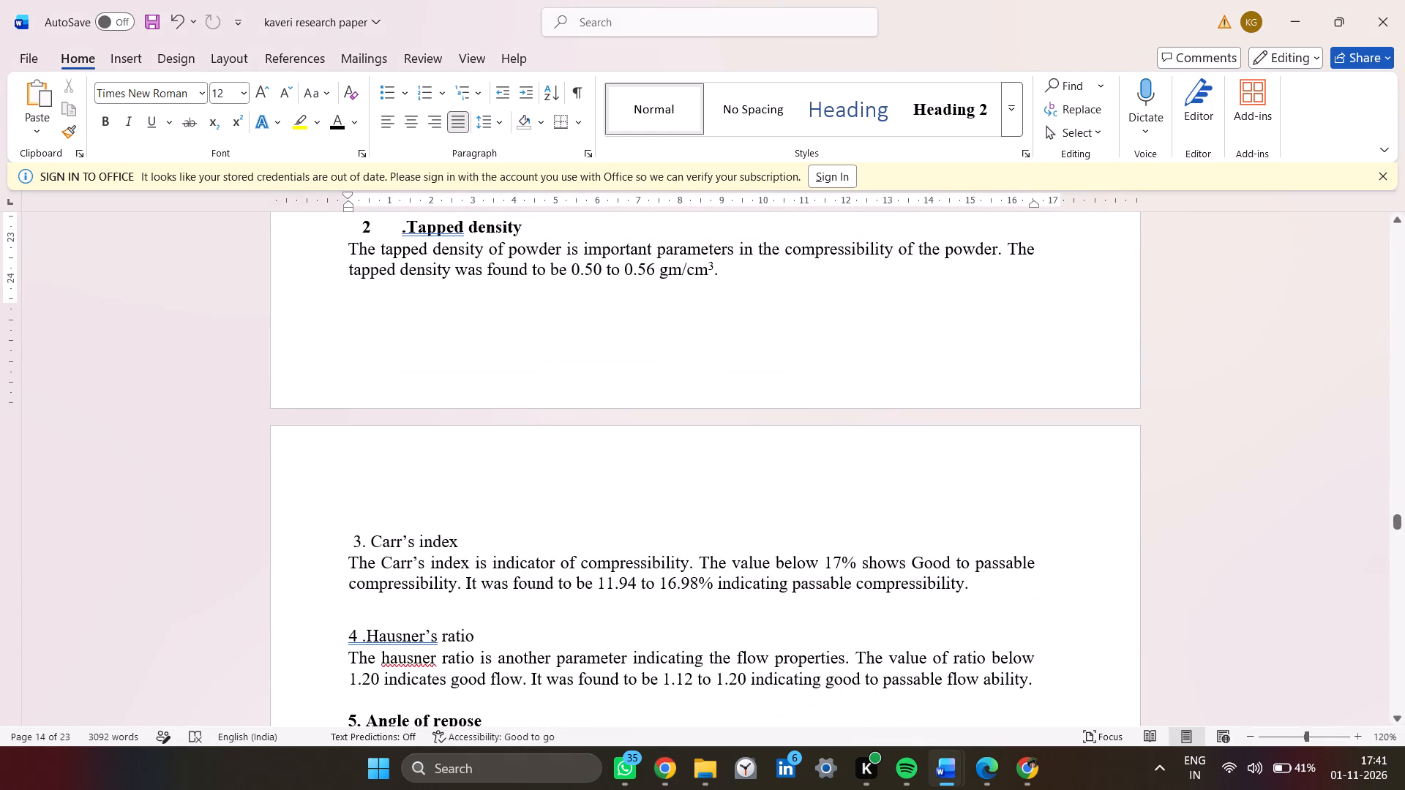
{"action": "scroll", "coordinate": [1033, 568], "scroll_direction": "up", "scroll_amount": 2}
{"action": "scroll", "coordinate": [1033, 568], "scroll_direction": "down", "scroll_amount": 1}
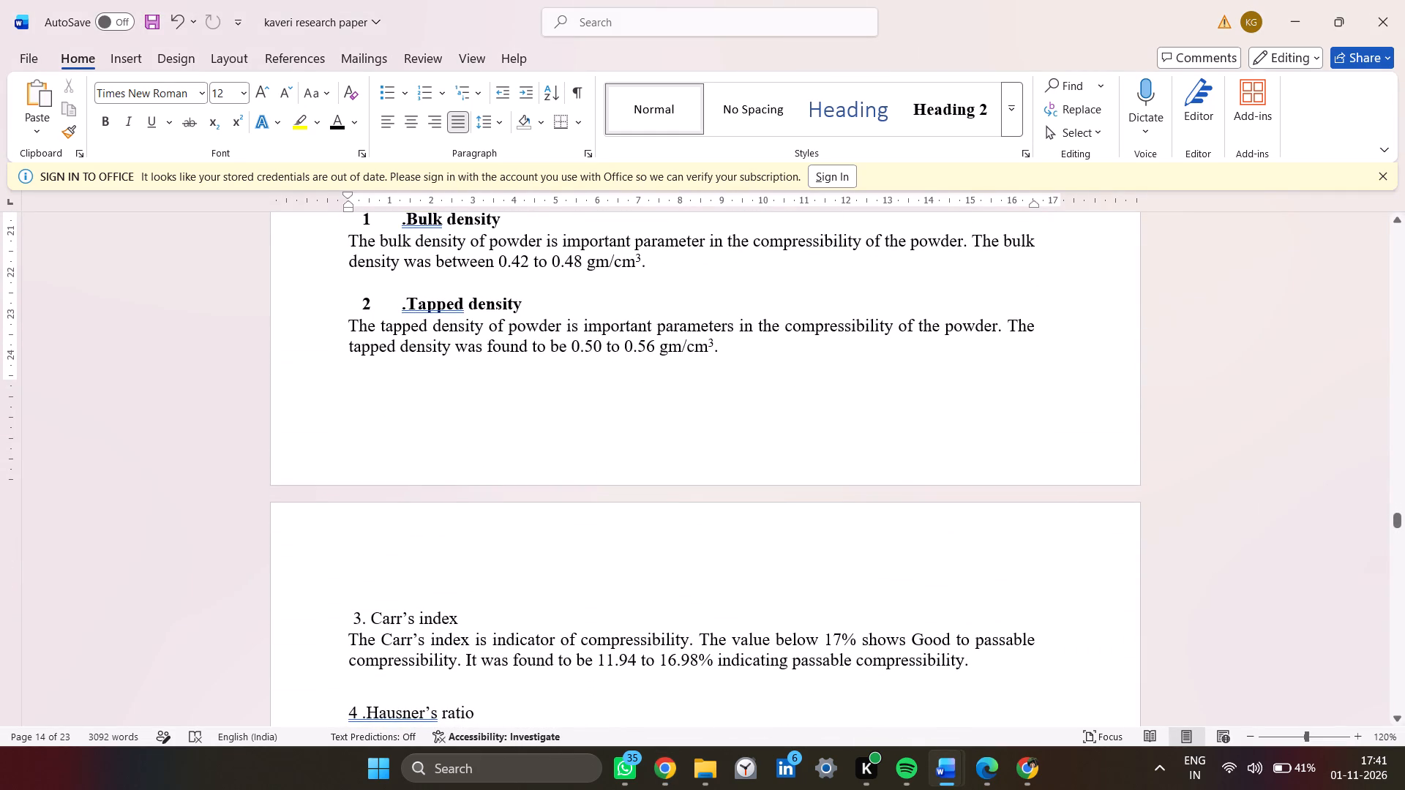
{"action": "left_click_drag", "start_coordinate": [350, 219], "coordinate": [697, 733]}
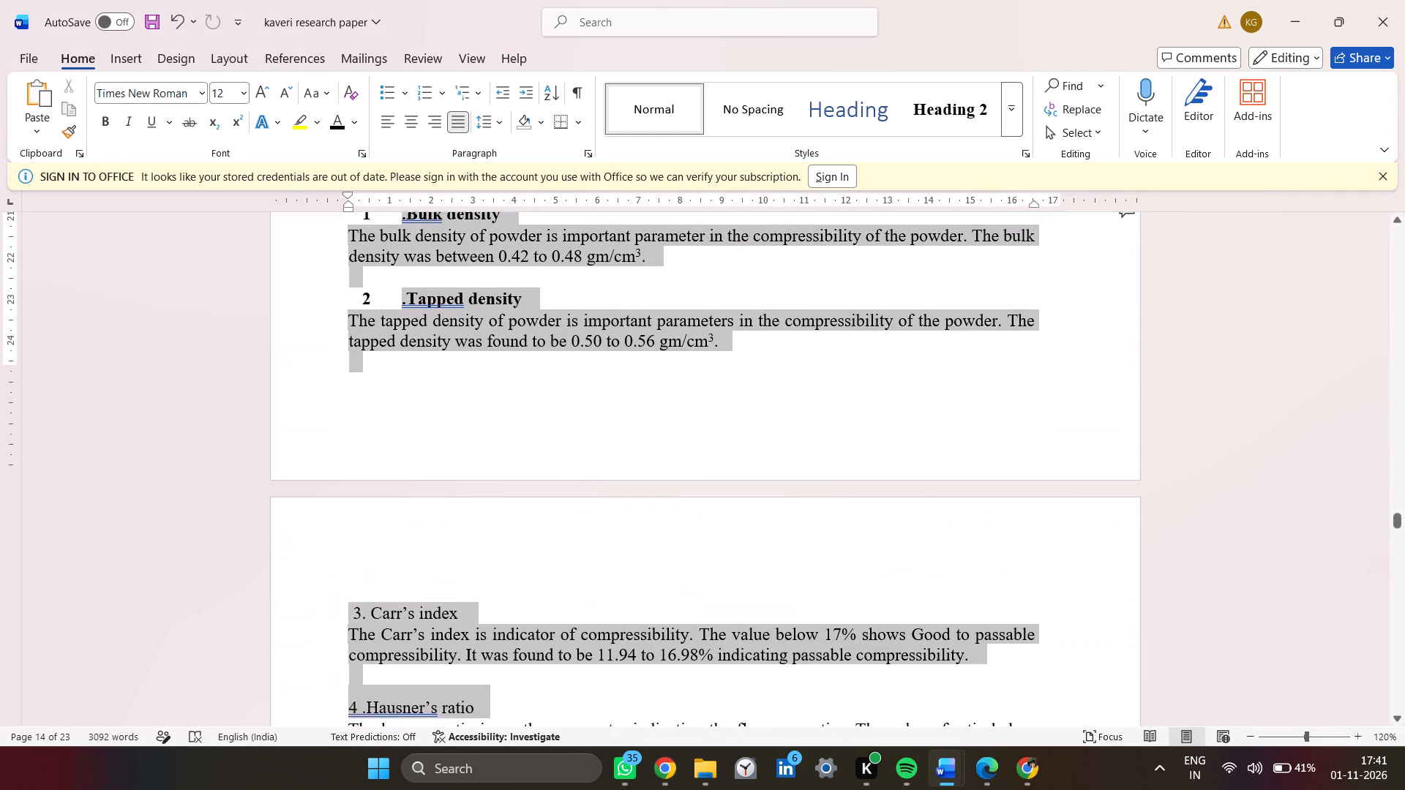
{"action": "left_click_drag", "start_coordinate": [697, 733], "coordinate": [823, 278]}
{"action": "key", "text": "BackSpace"}
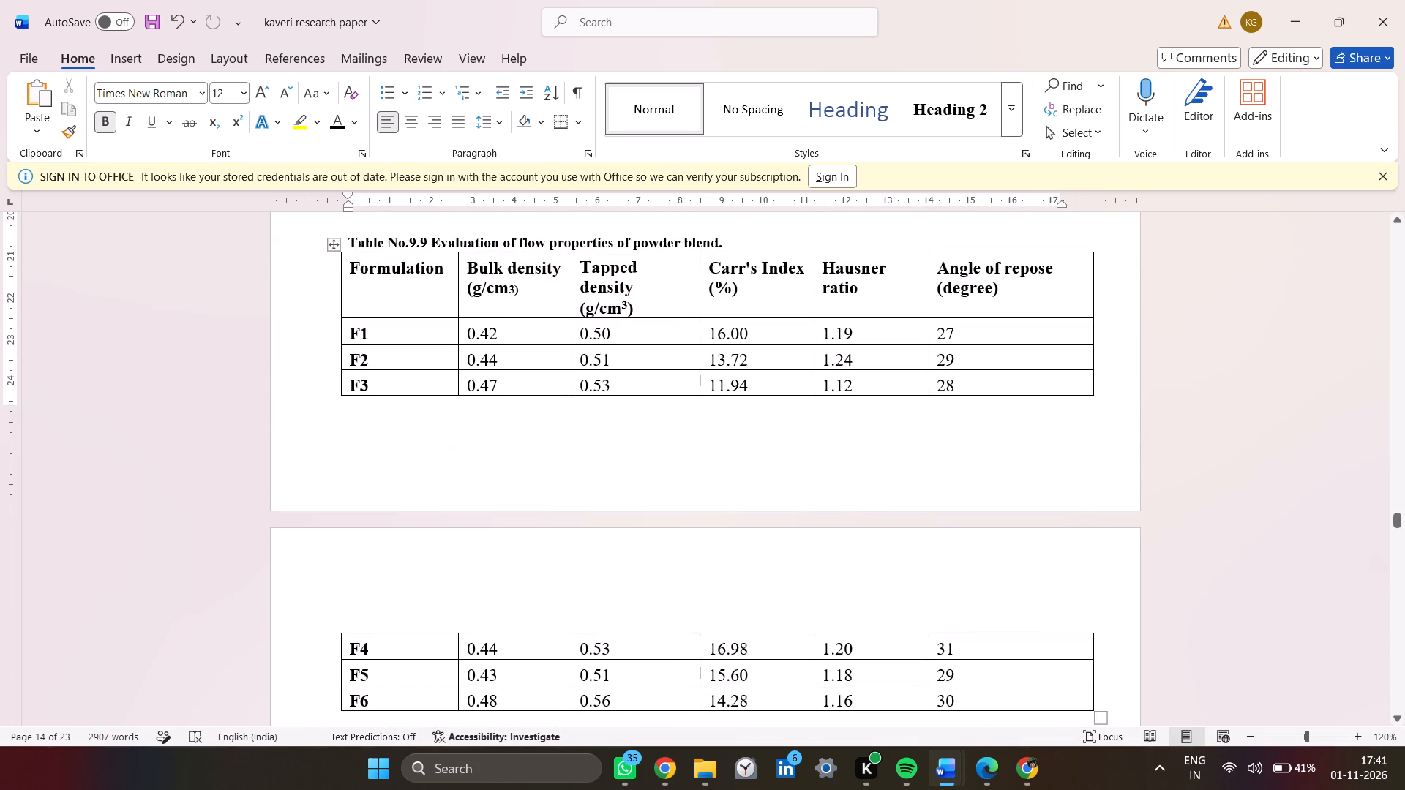
Paste the copied ChatGPT table between Table 9.9 and the heading 3.6 Evaluation of Flow Properties of Powder Blends.
{"action": "scroll", "coordinate": [719, 309], "scroll_direction": "down", "scroll_amount": 2}
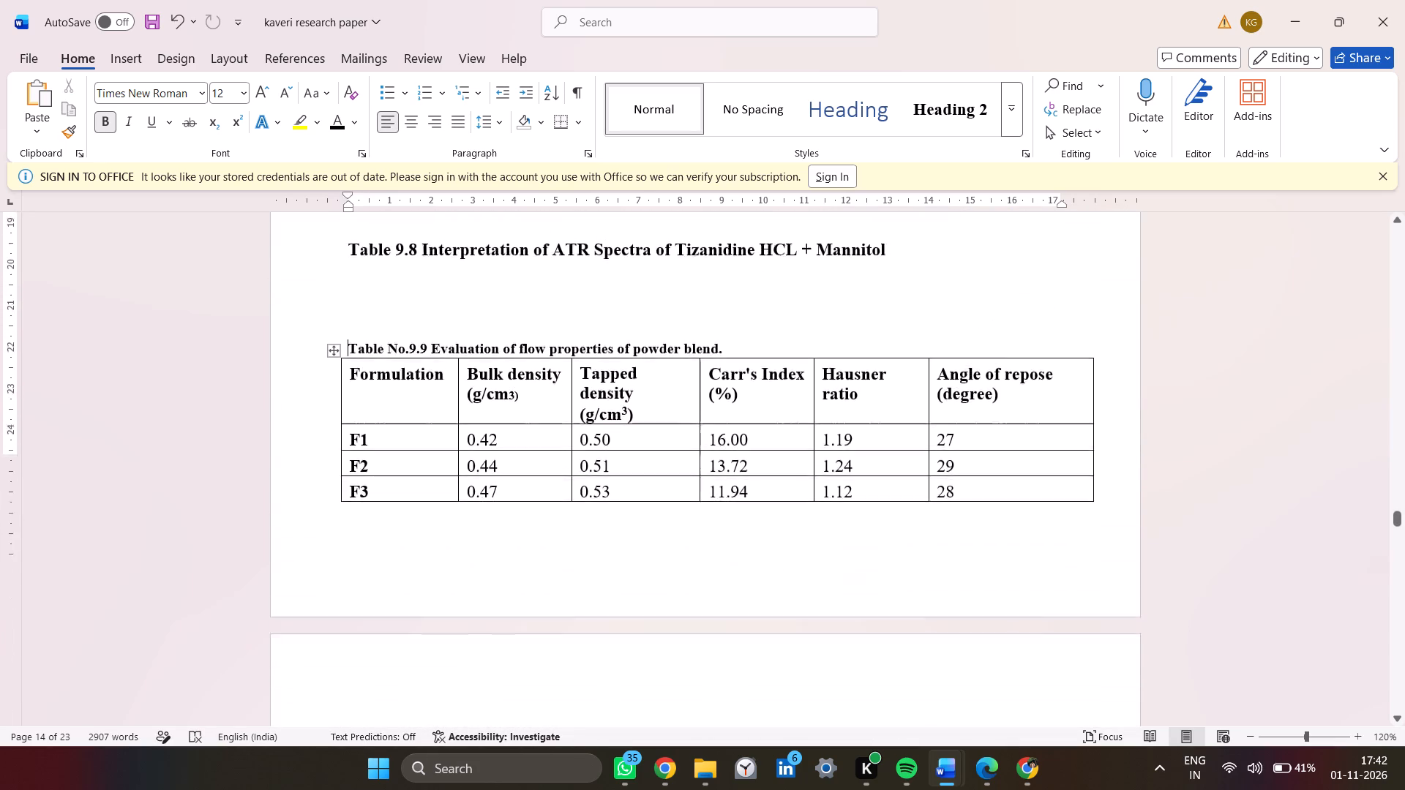
{"action": "scroll", "coordinate": [719, 309], "scroll_direction": "down", "scroll_amount": 1}
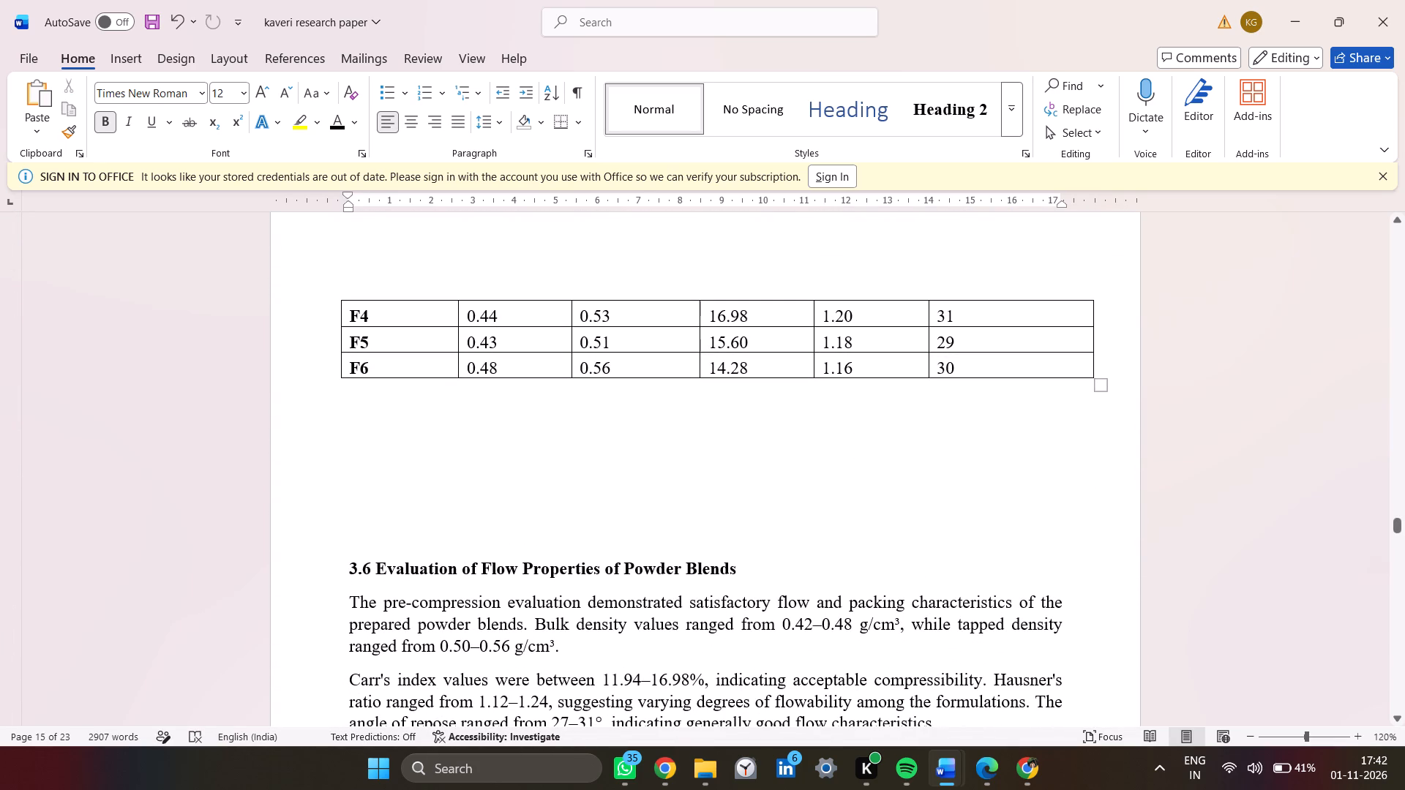
{"action": "left_click", "coordinate": [360, 454]}
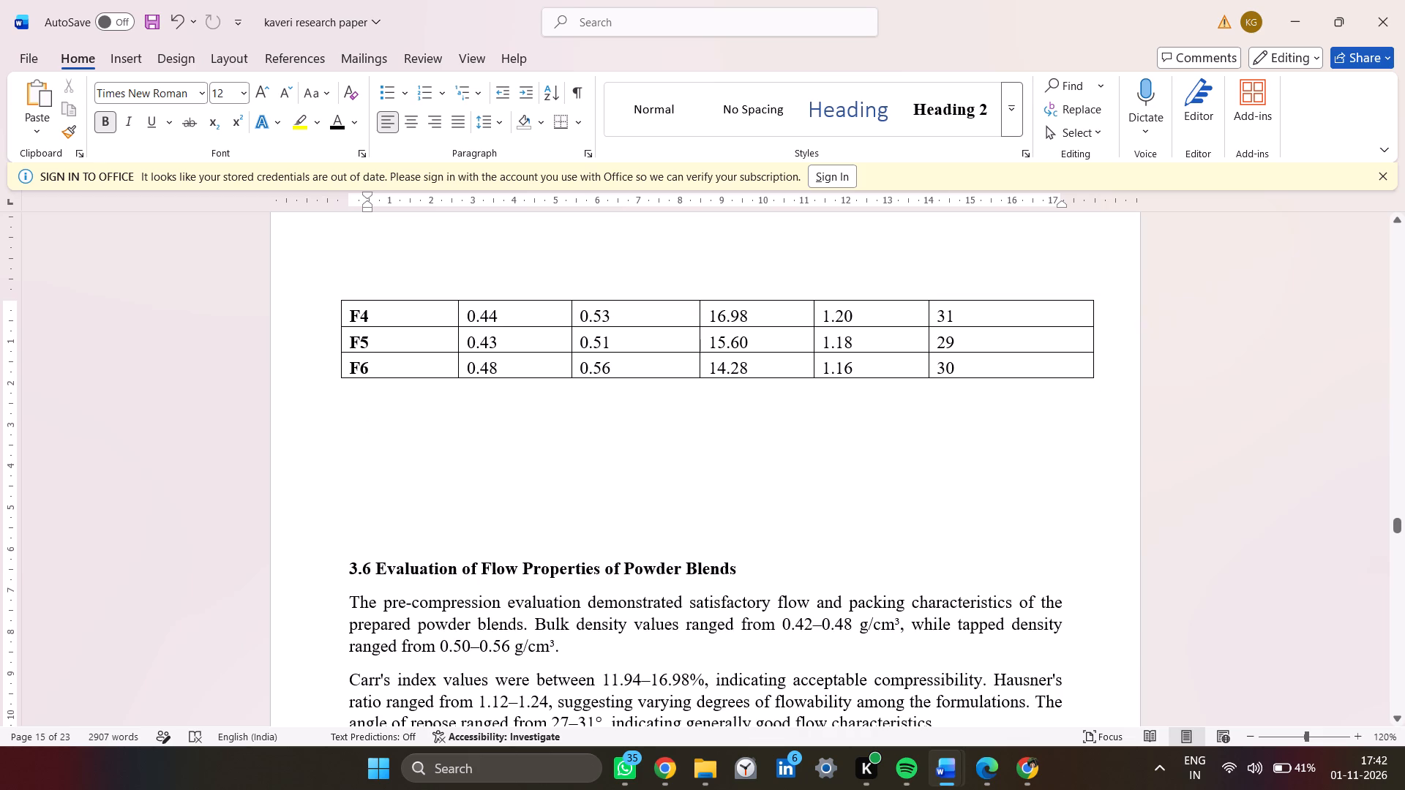
{"action": "key", "text": "ctrl+v"}
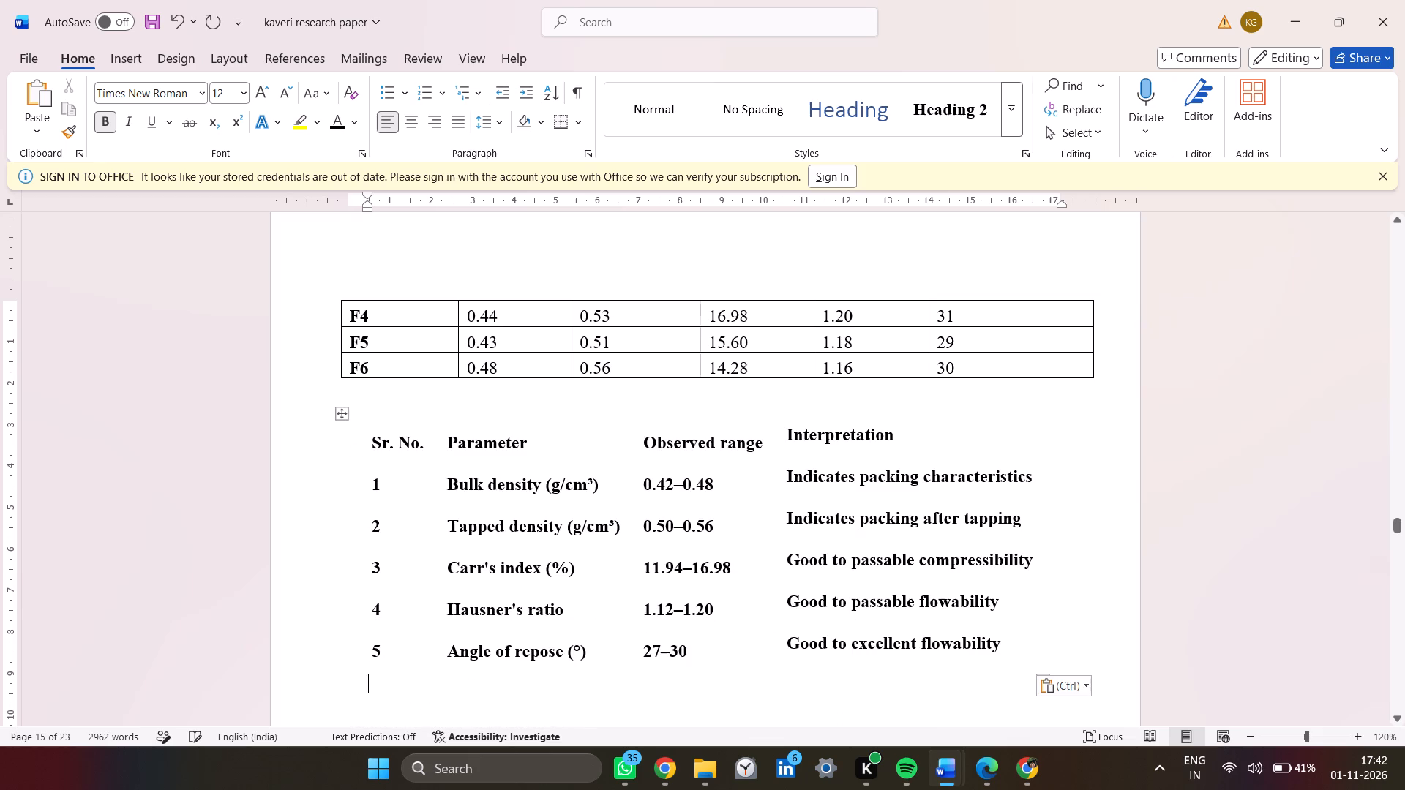
Apply the All borders setting with a ½ pt solid line to the whole pasted flow properties table.
{"action": "left_click", "coordinate": [345, 415]}
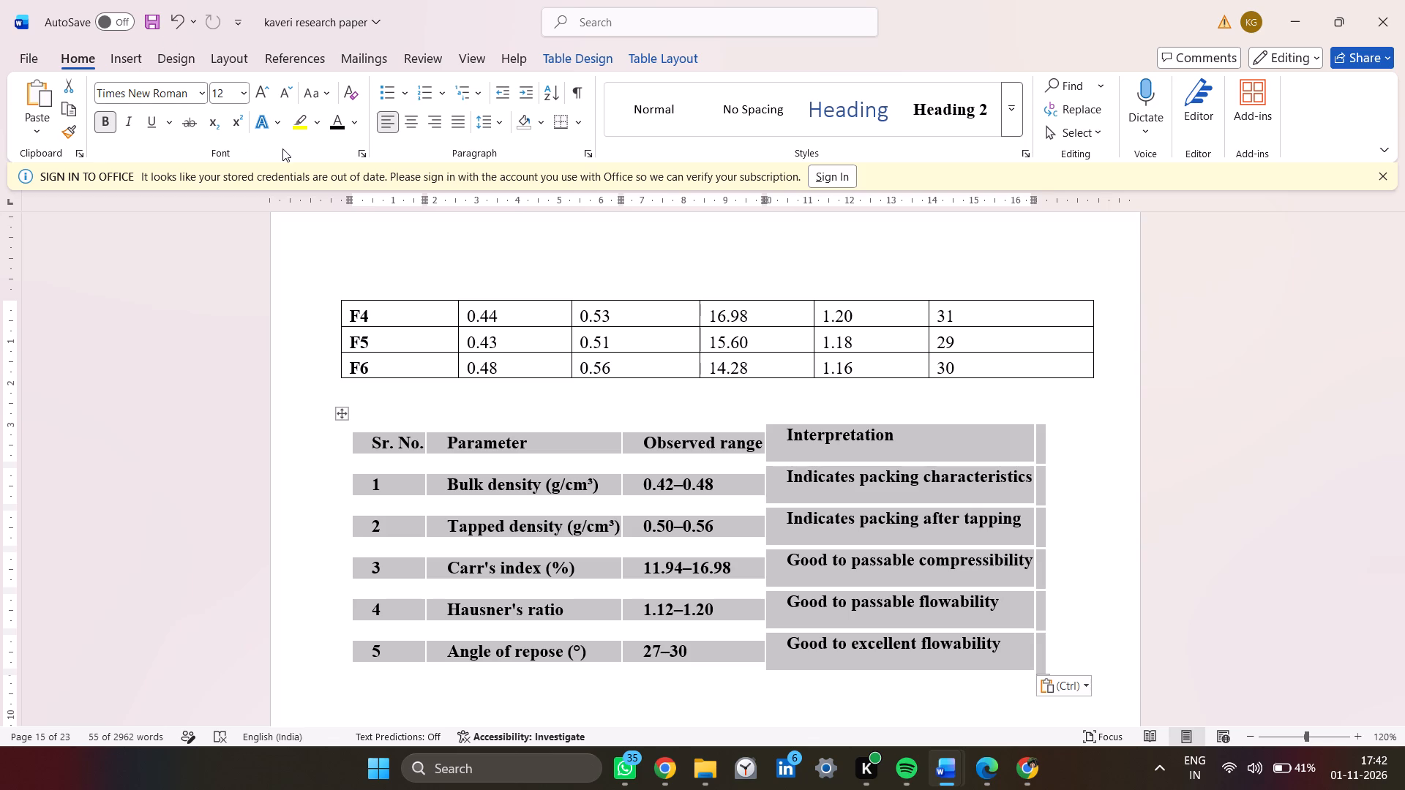
{"action": "left_click", "coordinate": [582, 124]}
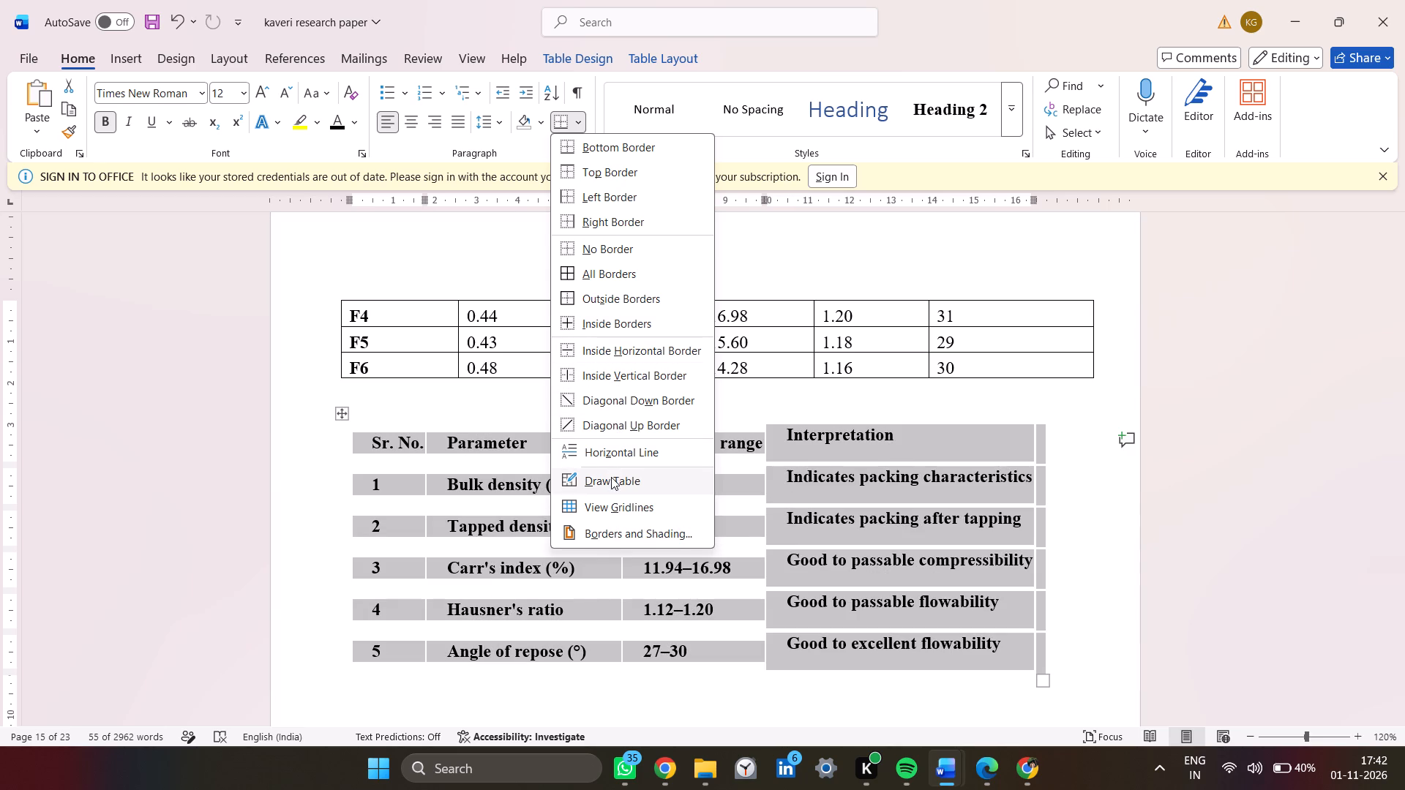
{"action": "left_click", "coordinate": [591, 530]}
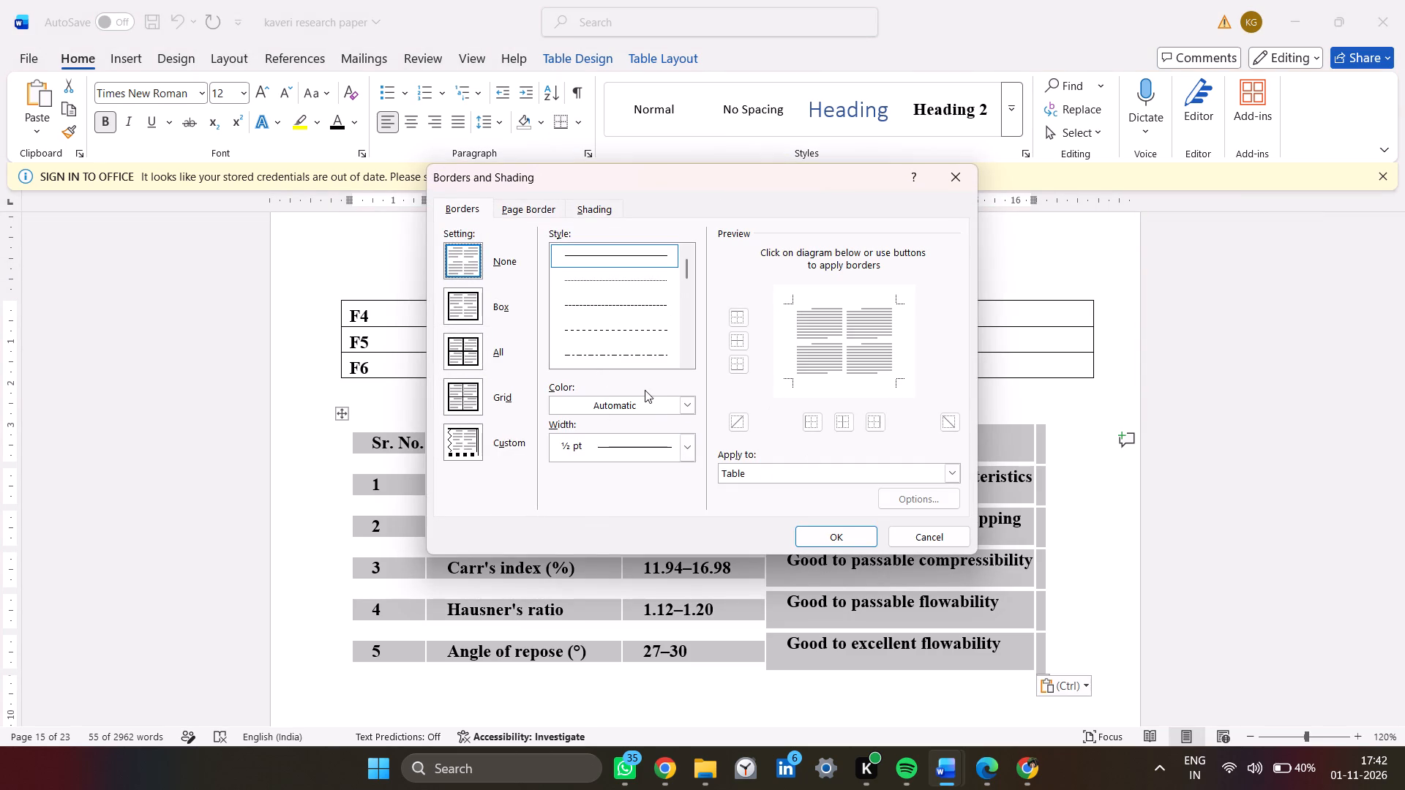
{"action": "left_click", "coordinate": [502, 358]}
{"action": "double_click", "coordinate": [474, 350]}
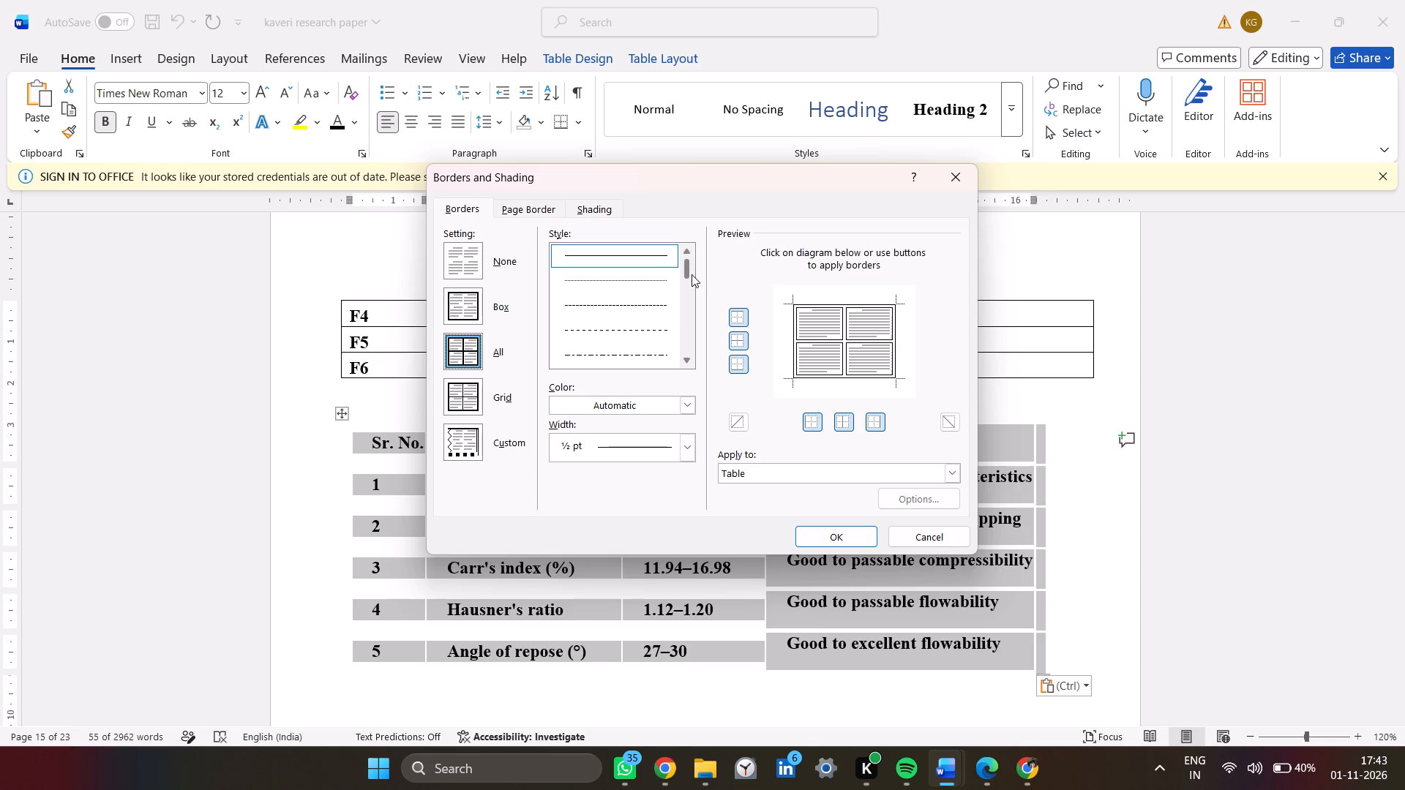
{"action": "left_click", "coordinate": [833, 543]}
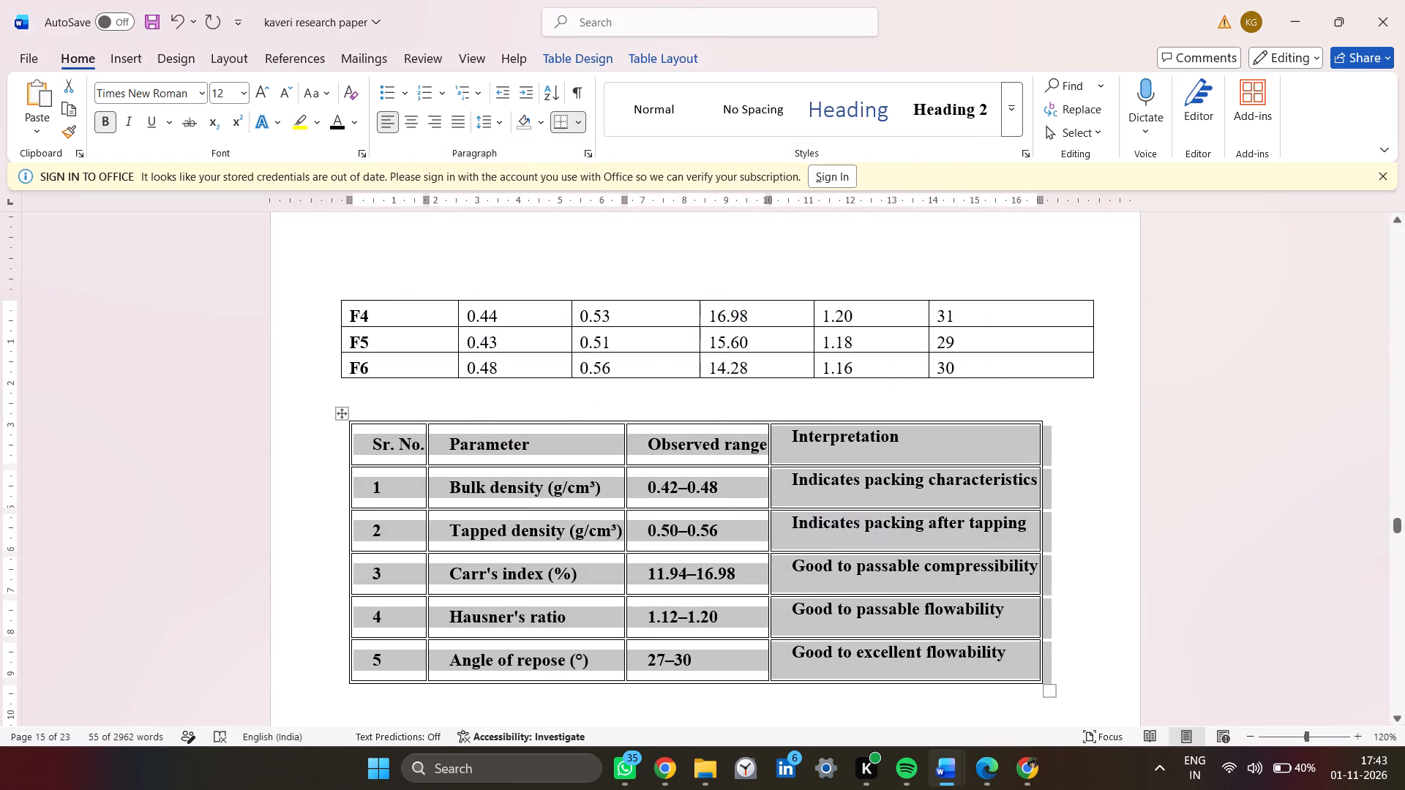
{"action": "left_click", "coordinate": [686, 423]}
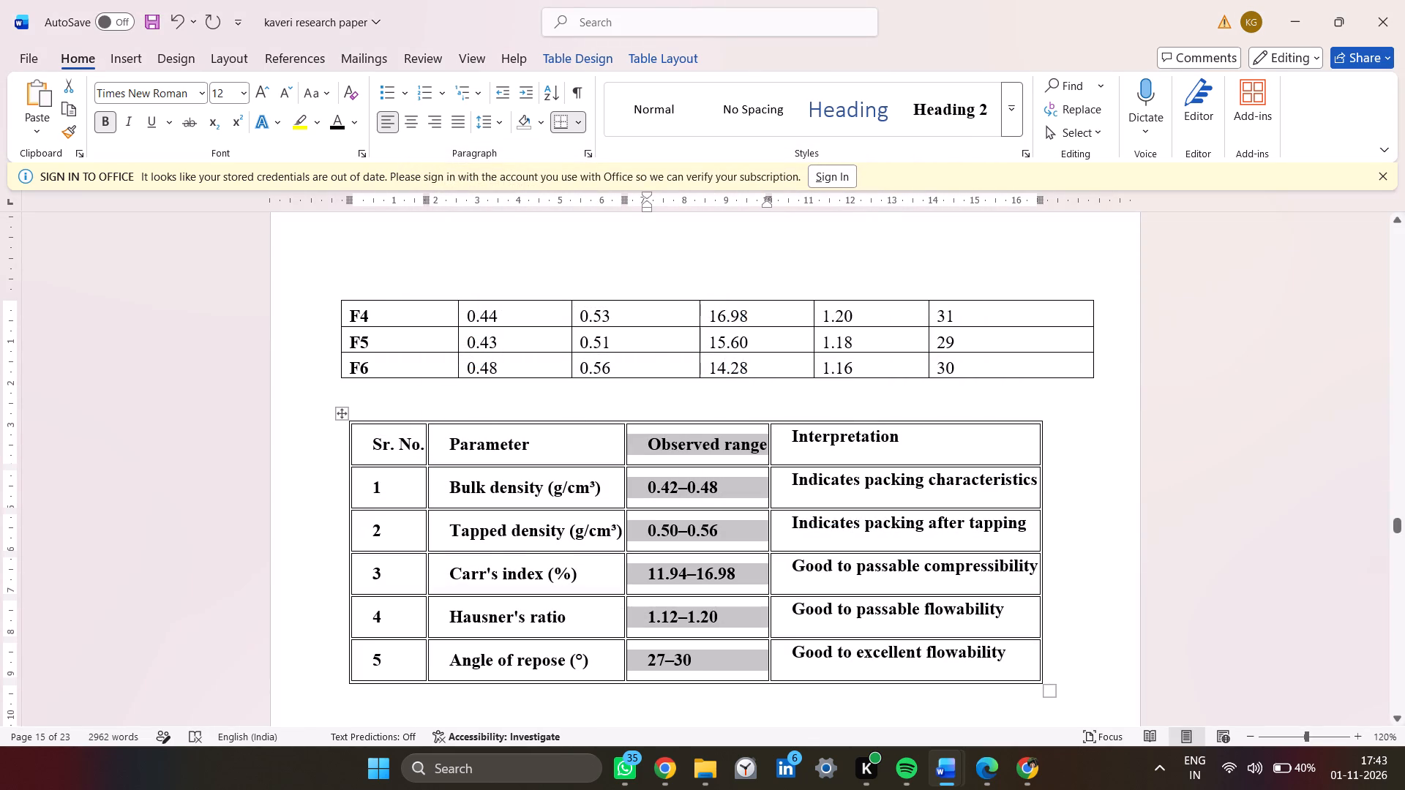
Turn on the display of table gridlines with the pasted flow properties table selected.
{"action": "left_click", "coordinate": [345, 410]}
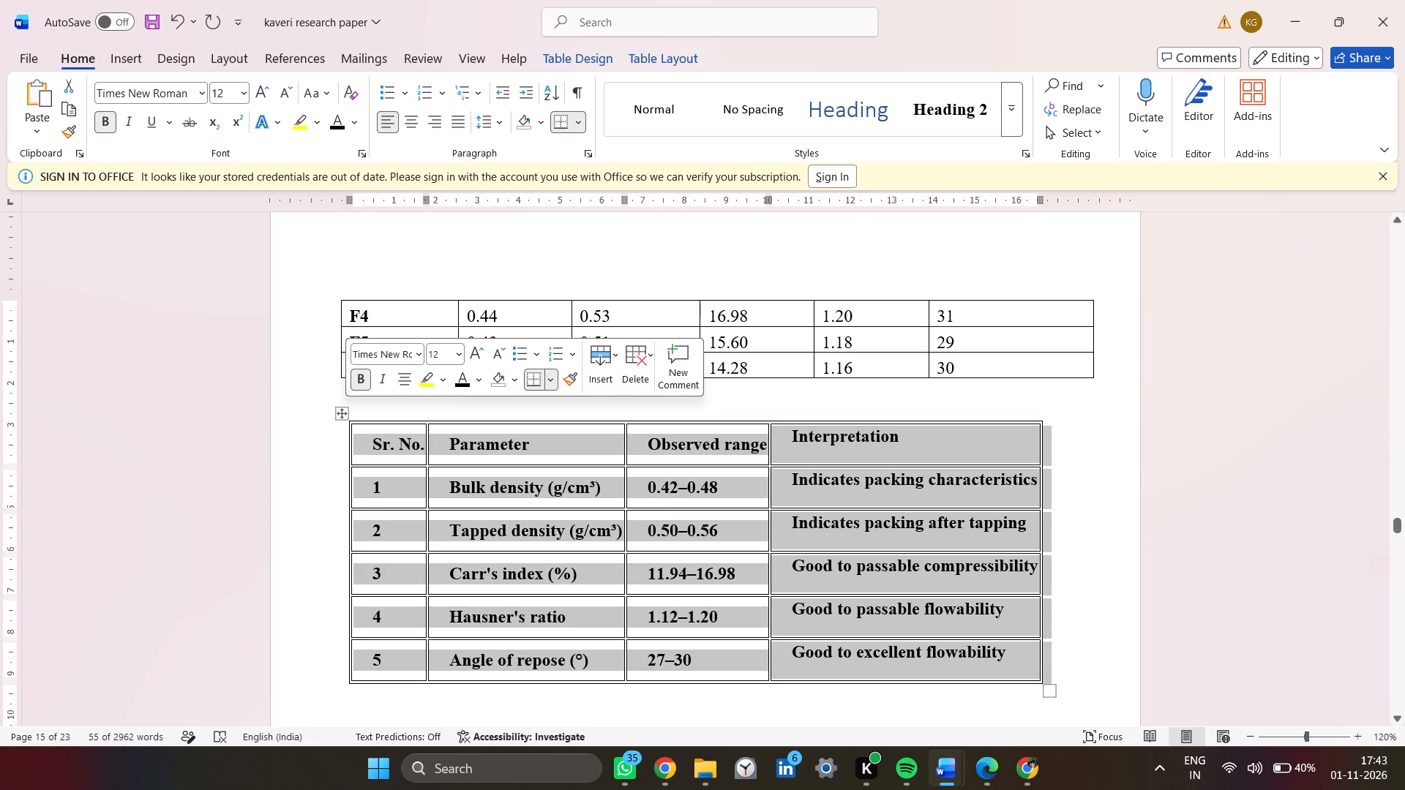
{"action": "left_click", "coordinate": [552, 379]}
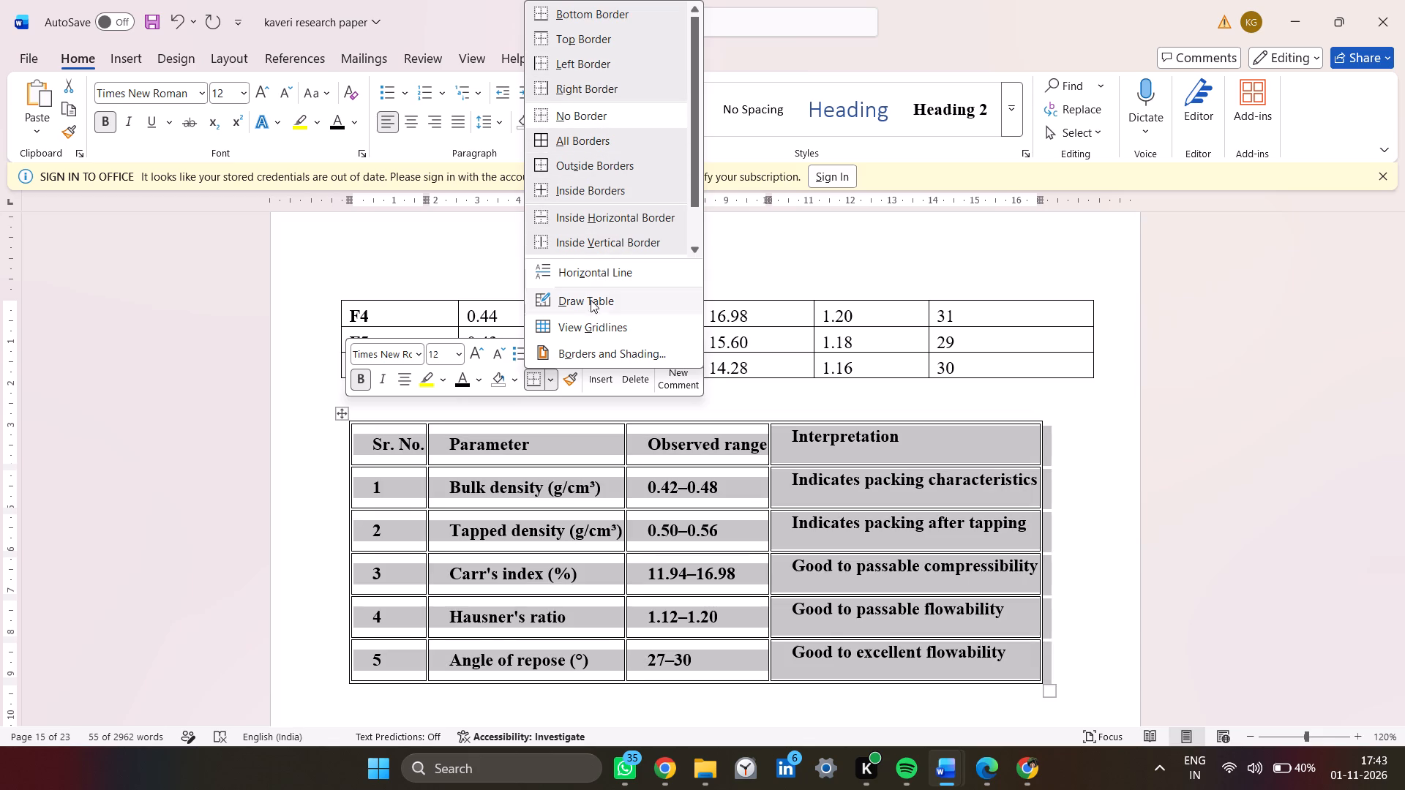
{"action": "left_click", "coordinate": [605, 324]}
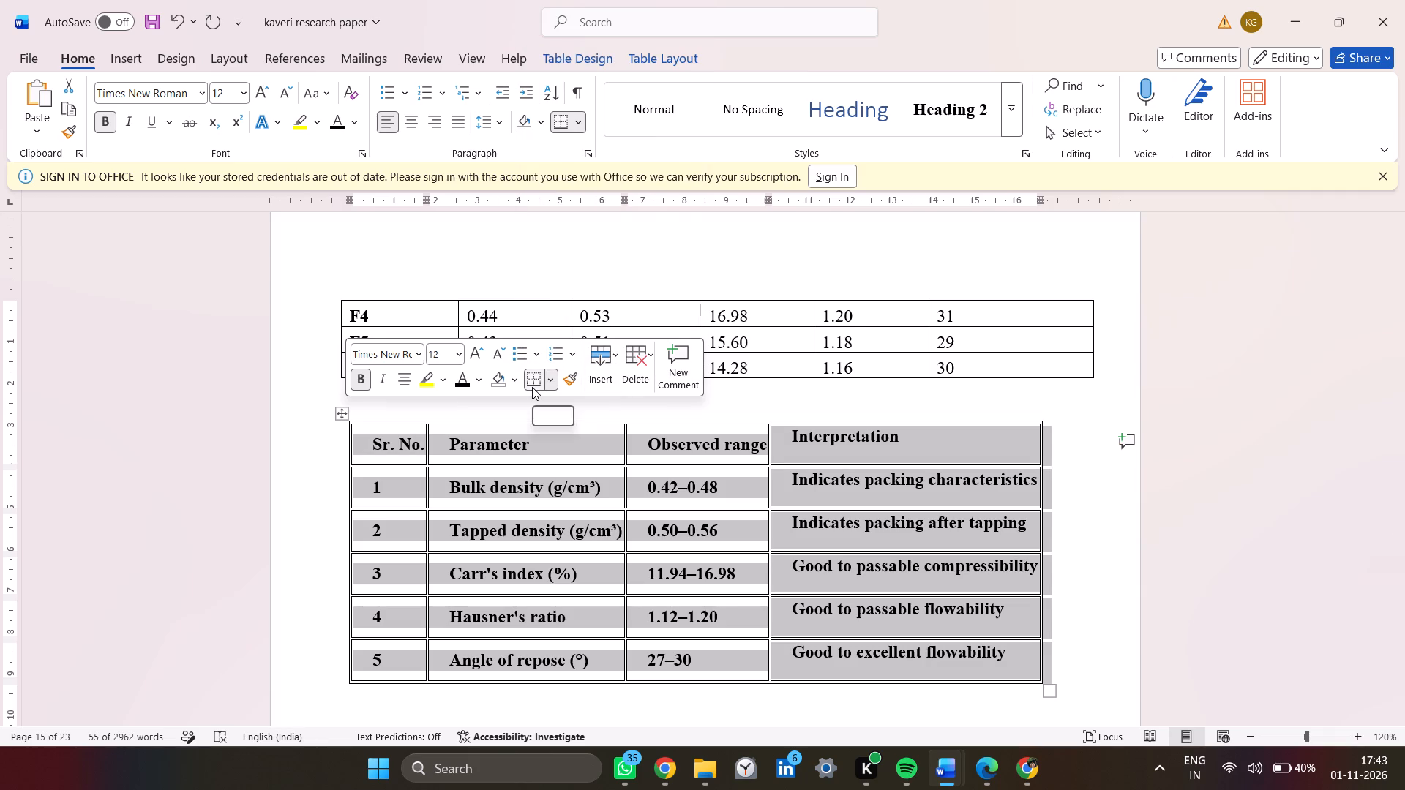
{"action": "left_click", "coordinate": [291, 312]}
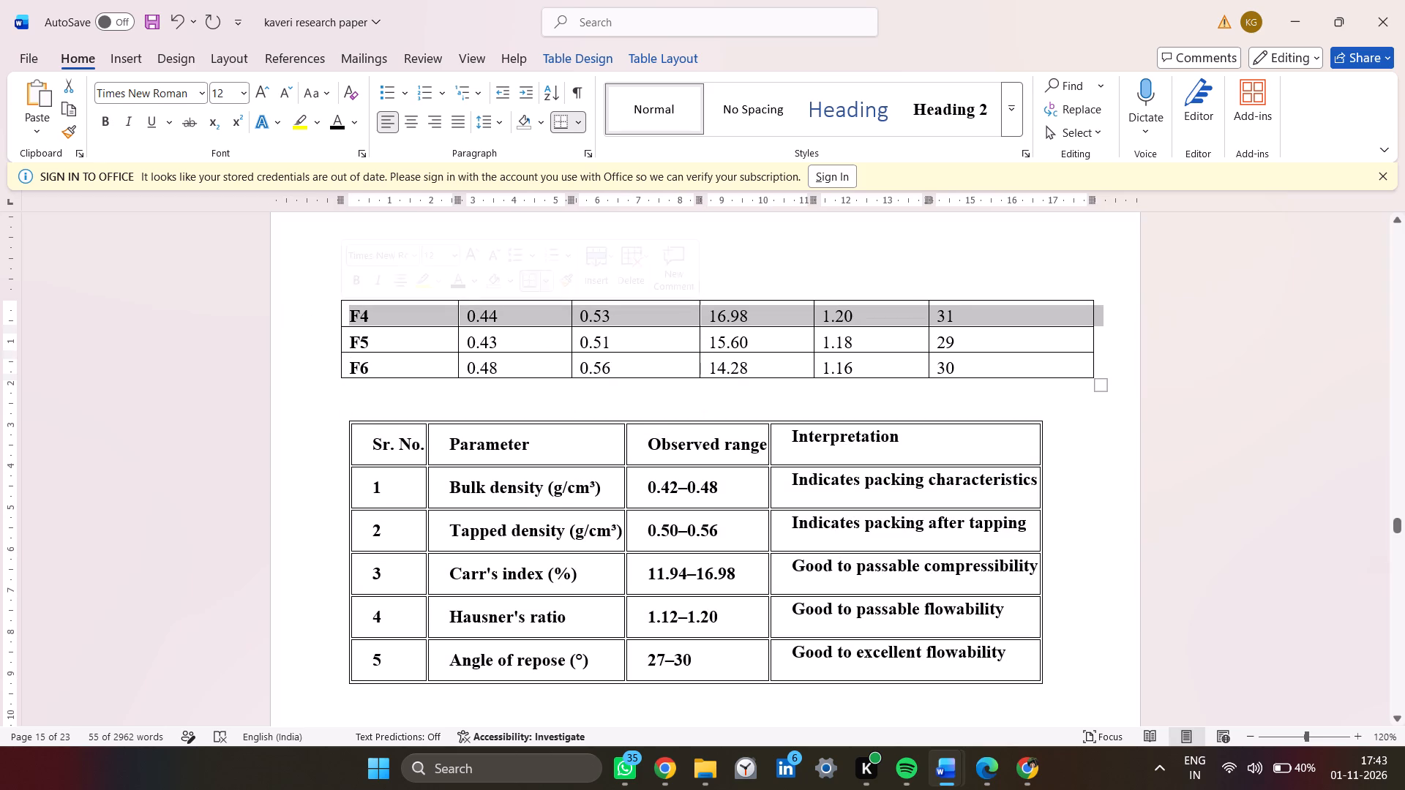
Remove the bold formatting from all text in the pasted flow properties table, from Sr. No. to Angle of repose.
{"action": "left_click", "coordinate": [402, 497]}
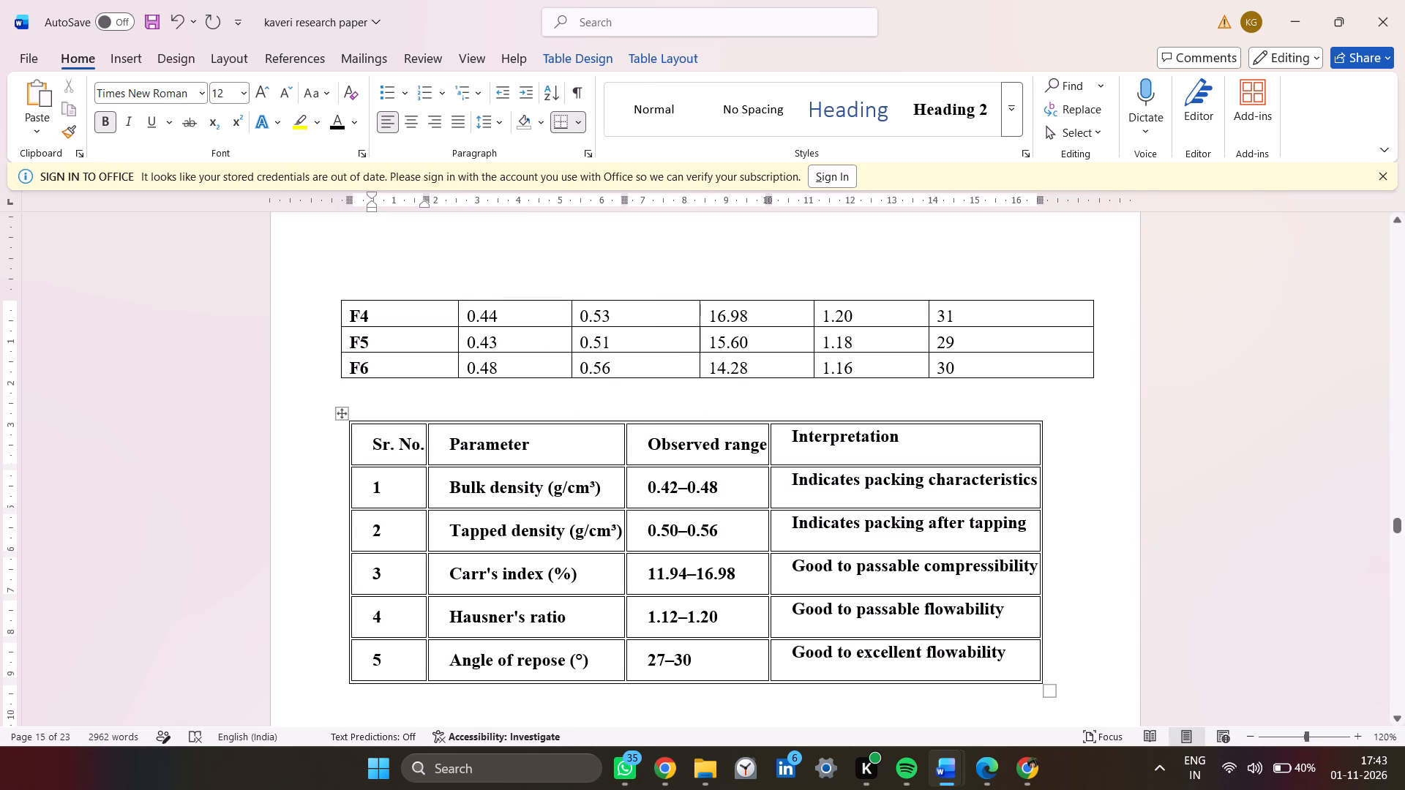
{"action": "left_click", "coordinate": [341, 410]}
{"action": "left_click", "coordinate": [99, 122]}
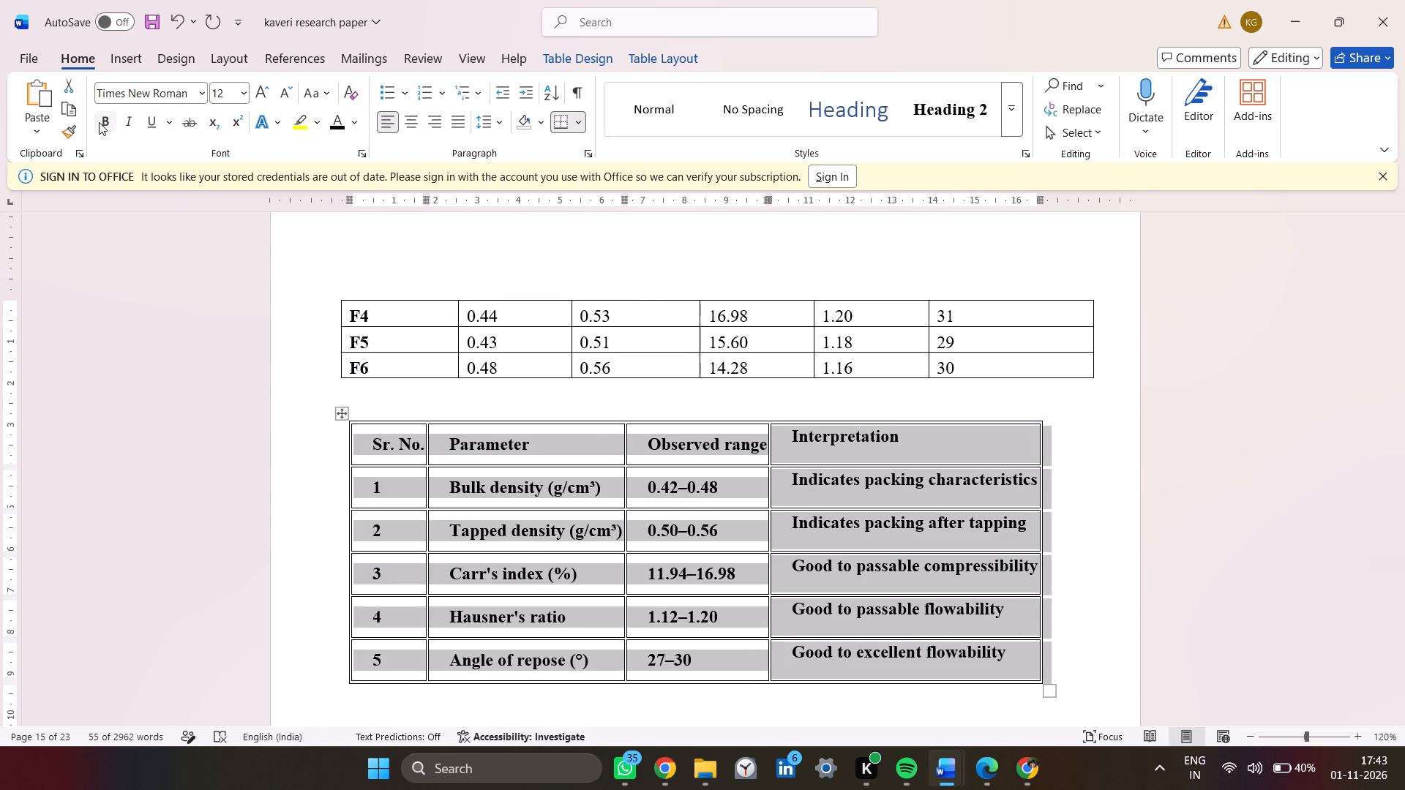
{"action": "left_click", "coordinate": [480, 415]}
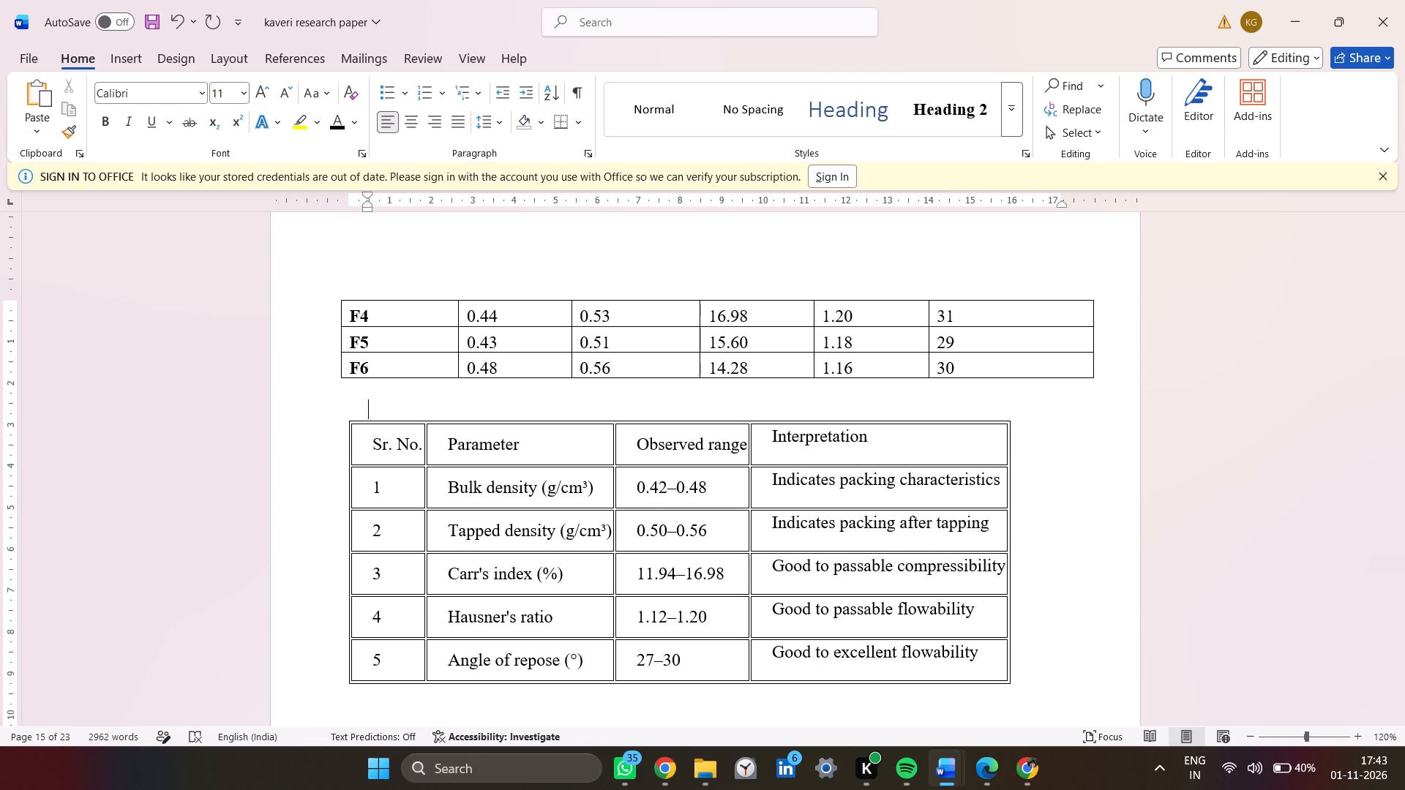
Toggle off All Borders for the whole pasted flow properties table.
{"action": "left_click", "coordinate": [365, 434]}
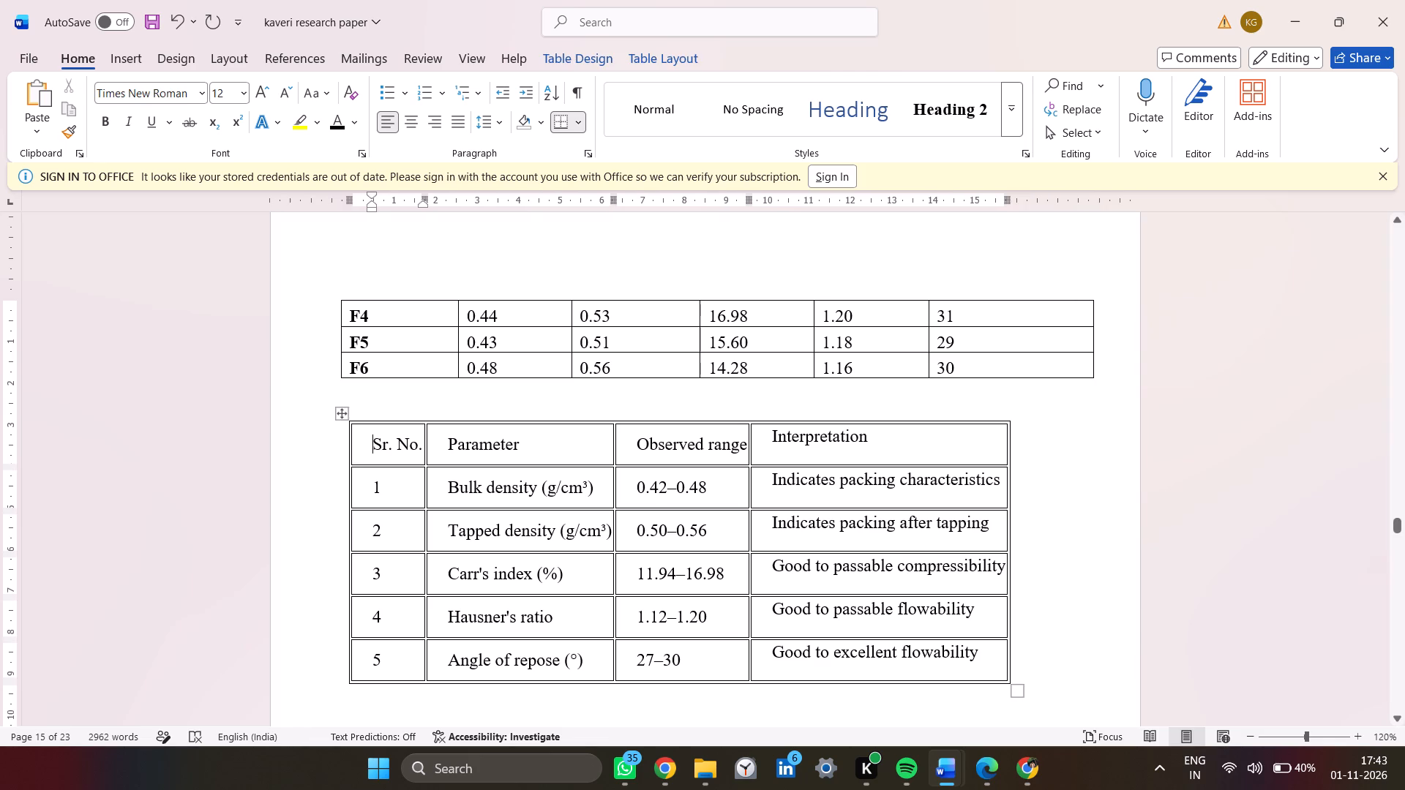
{"action": "left_click", "coordinate": [334, 413]}
{"action": "left_click", "coordinate": [360, 433]}
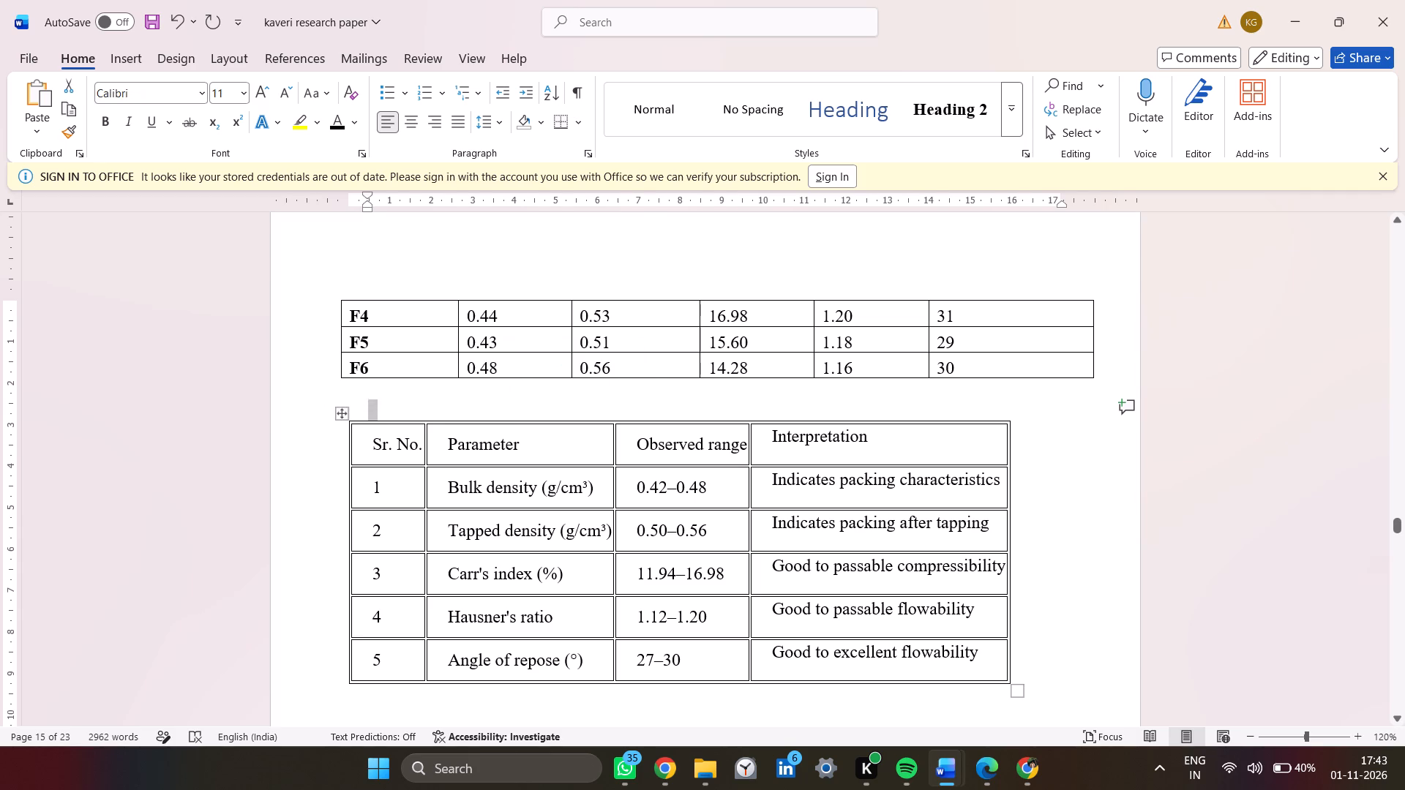
{"action": "left_click", "coordinate": [339, 410]}
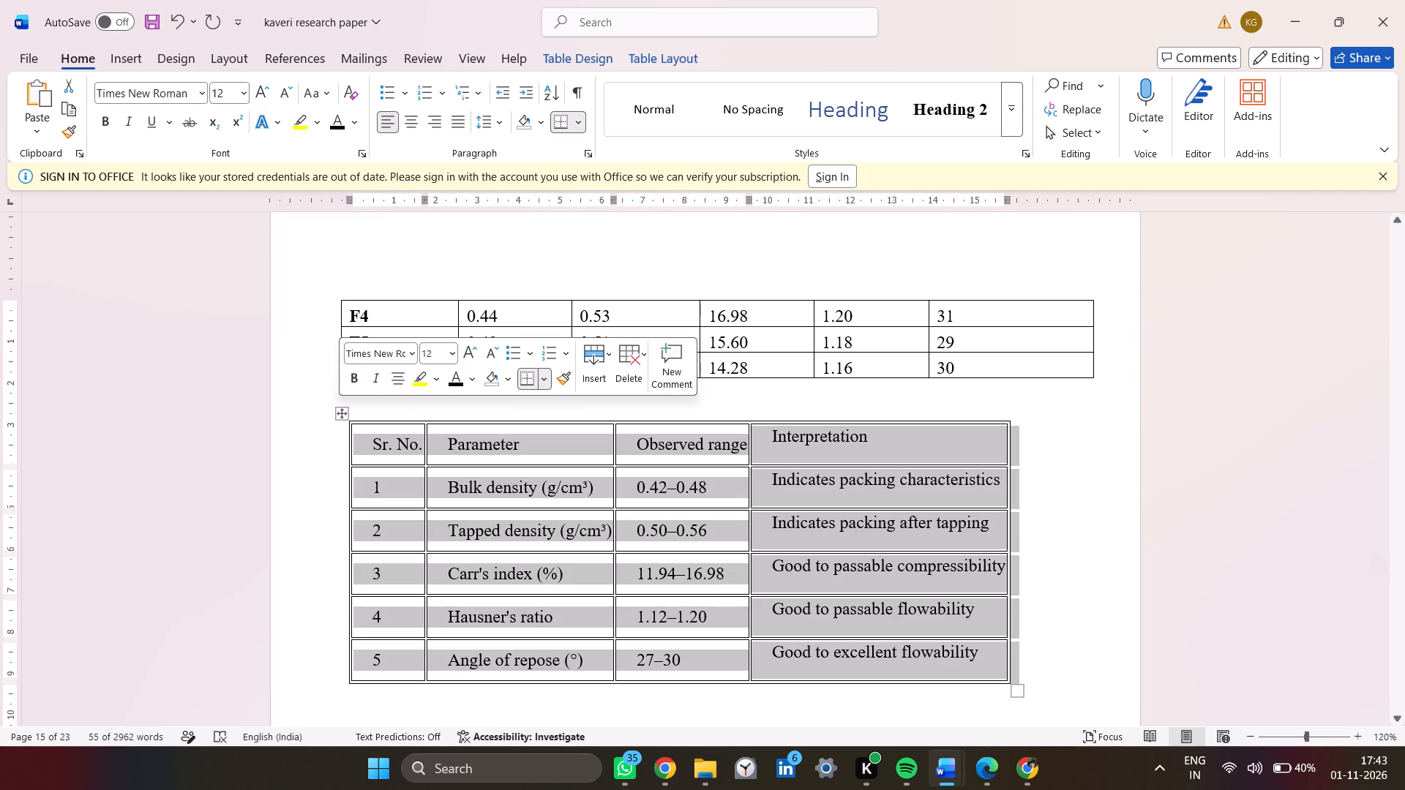
{"action": "left_click", "coordinate": [548, 373]}
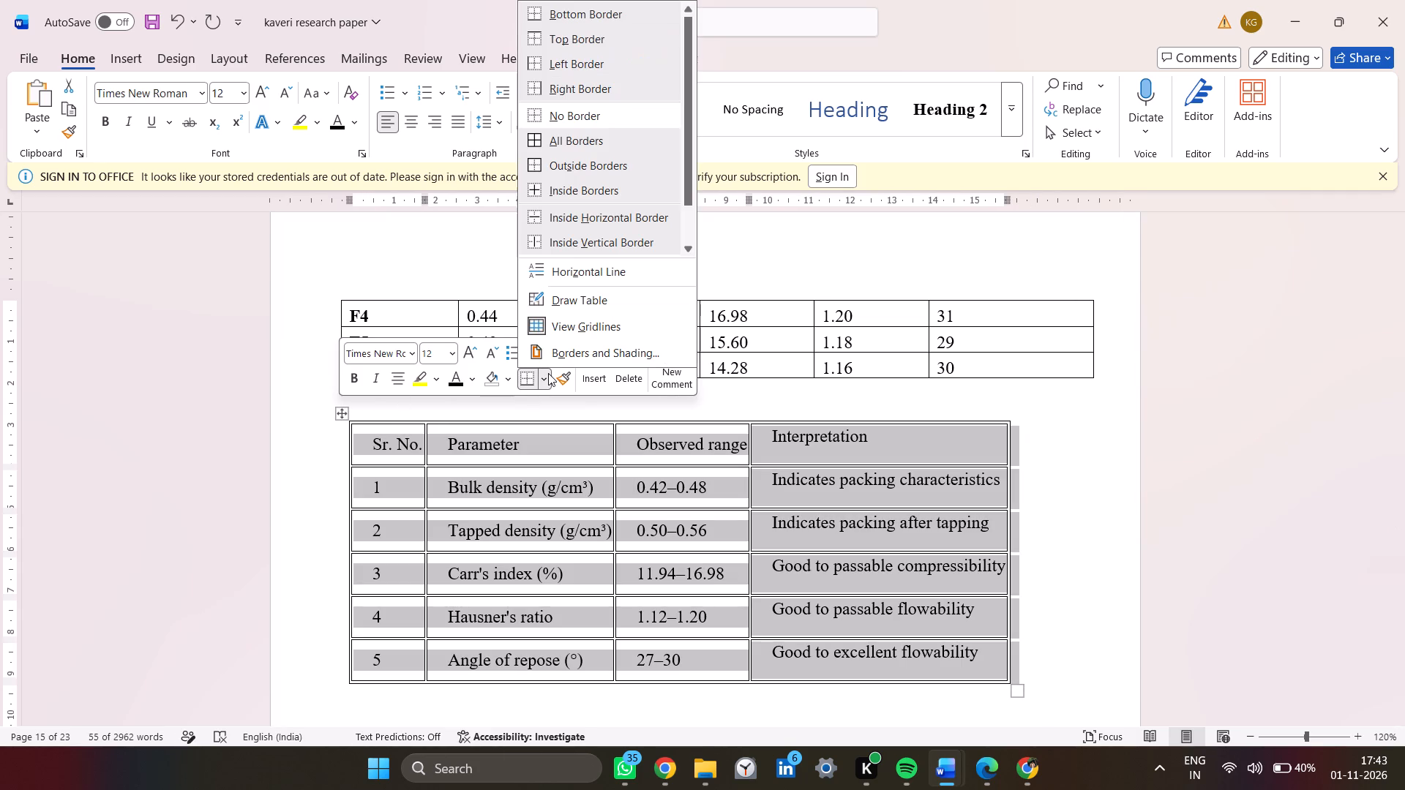
{"action": "scroll", "coordinate": [595, 176], "scroll_direction": "up", "scroll_amount": 1}
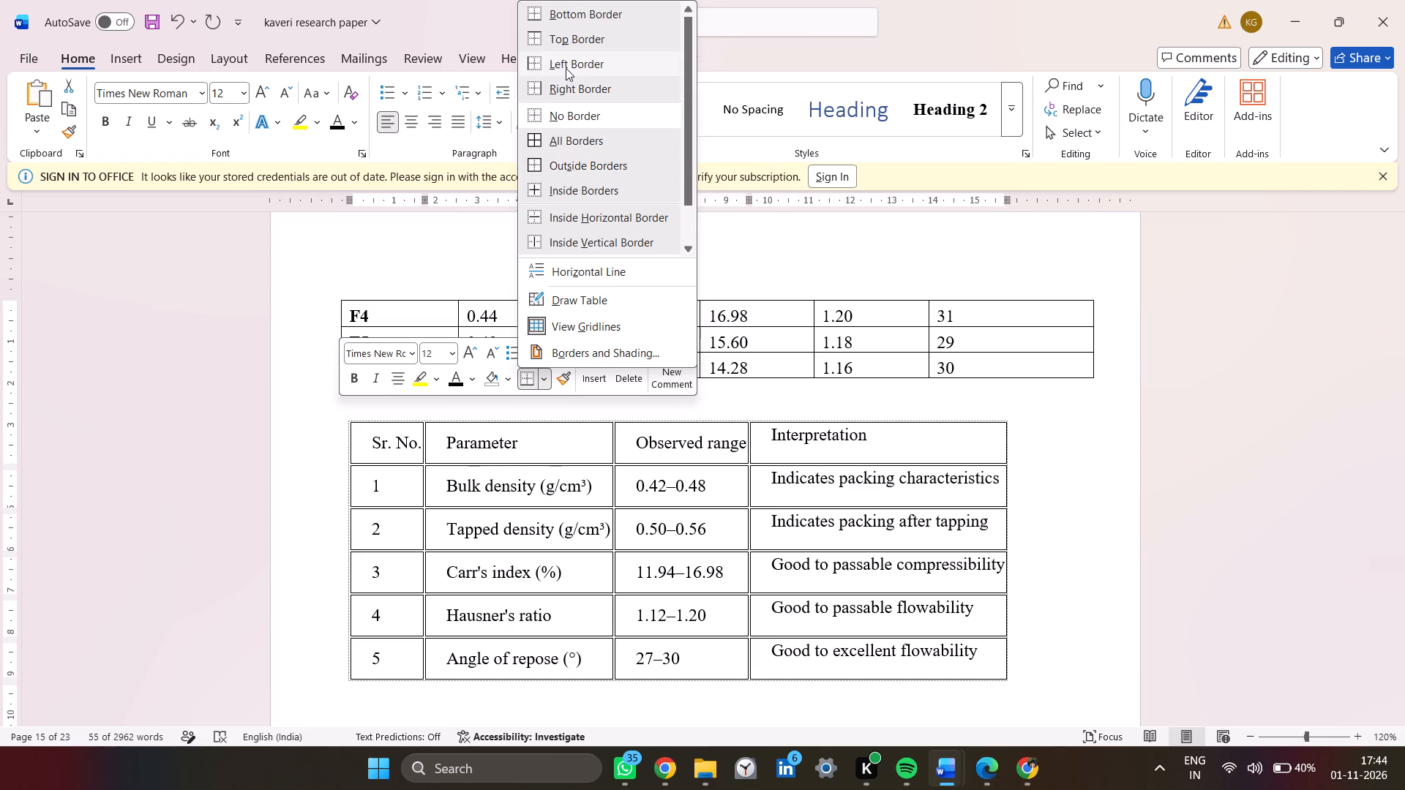
{"action": "left_click", "coordinate": [596, 134]}
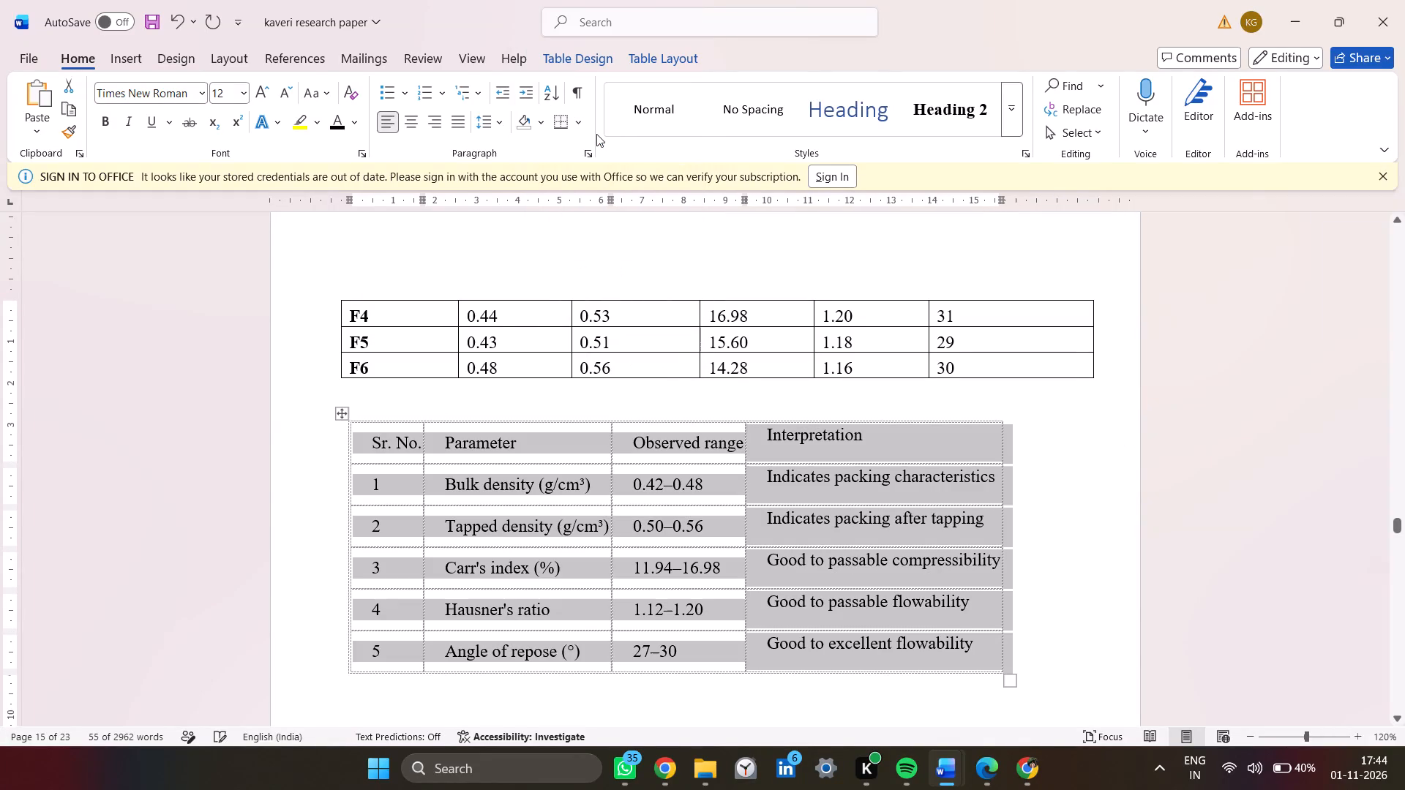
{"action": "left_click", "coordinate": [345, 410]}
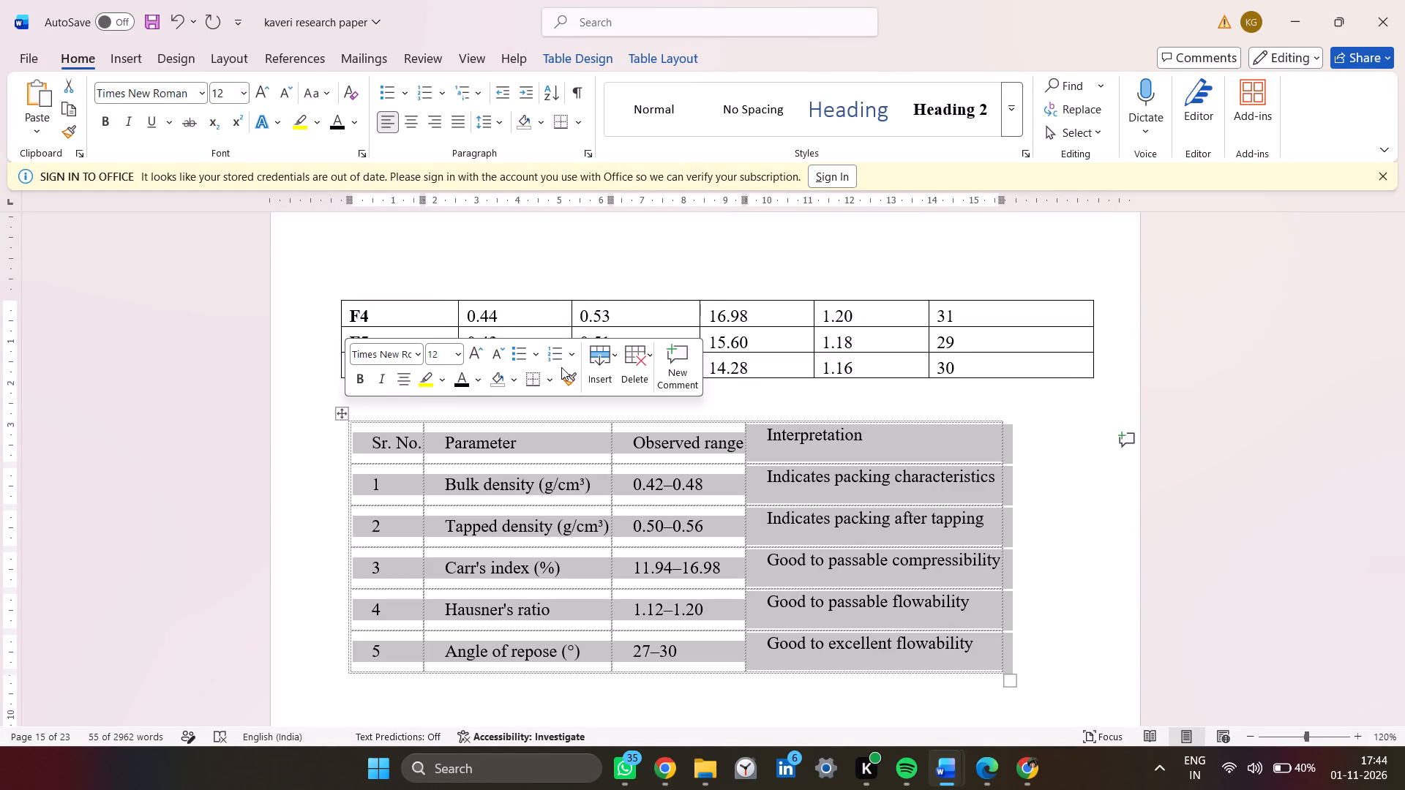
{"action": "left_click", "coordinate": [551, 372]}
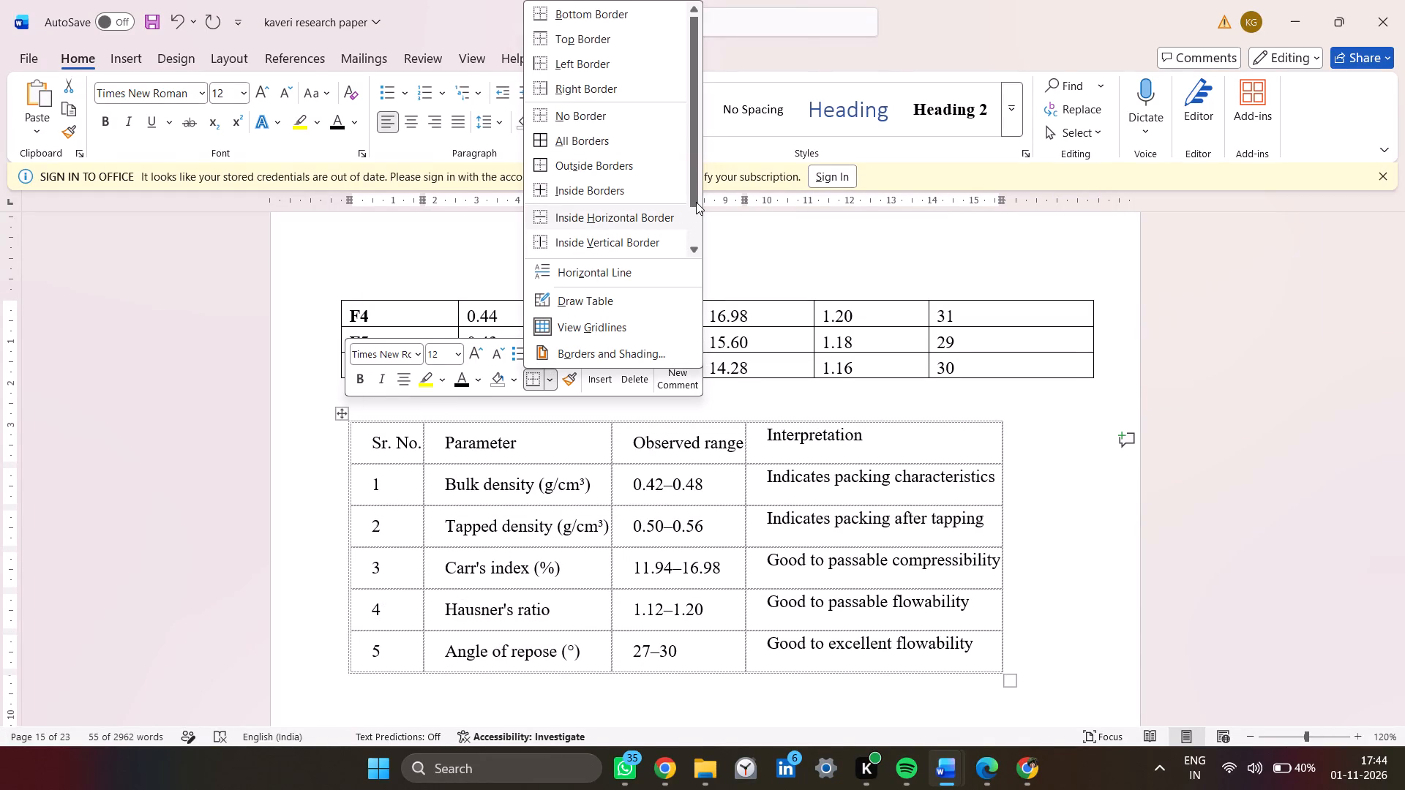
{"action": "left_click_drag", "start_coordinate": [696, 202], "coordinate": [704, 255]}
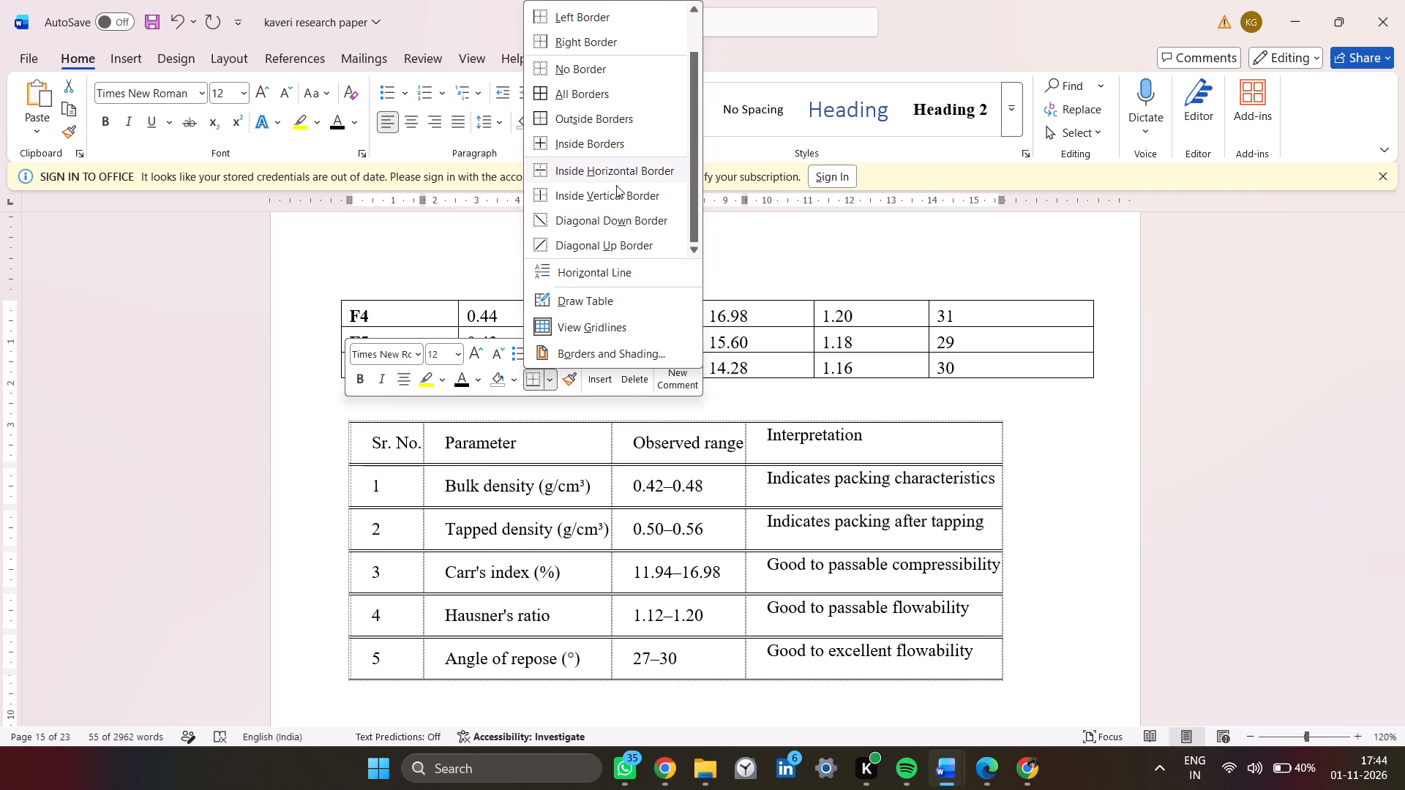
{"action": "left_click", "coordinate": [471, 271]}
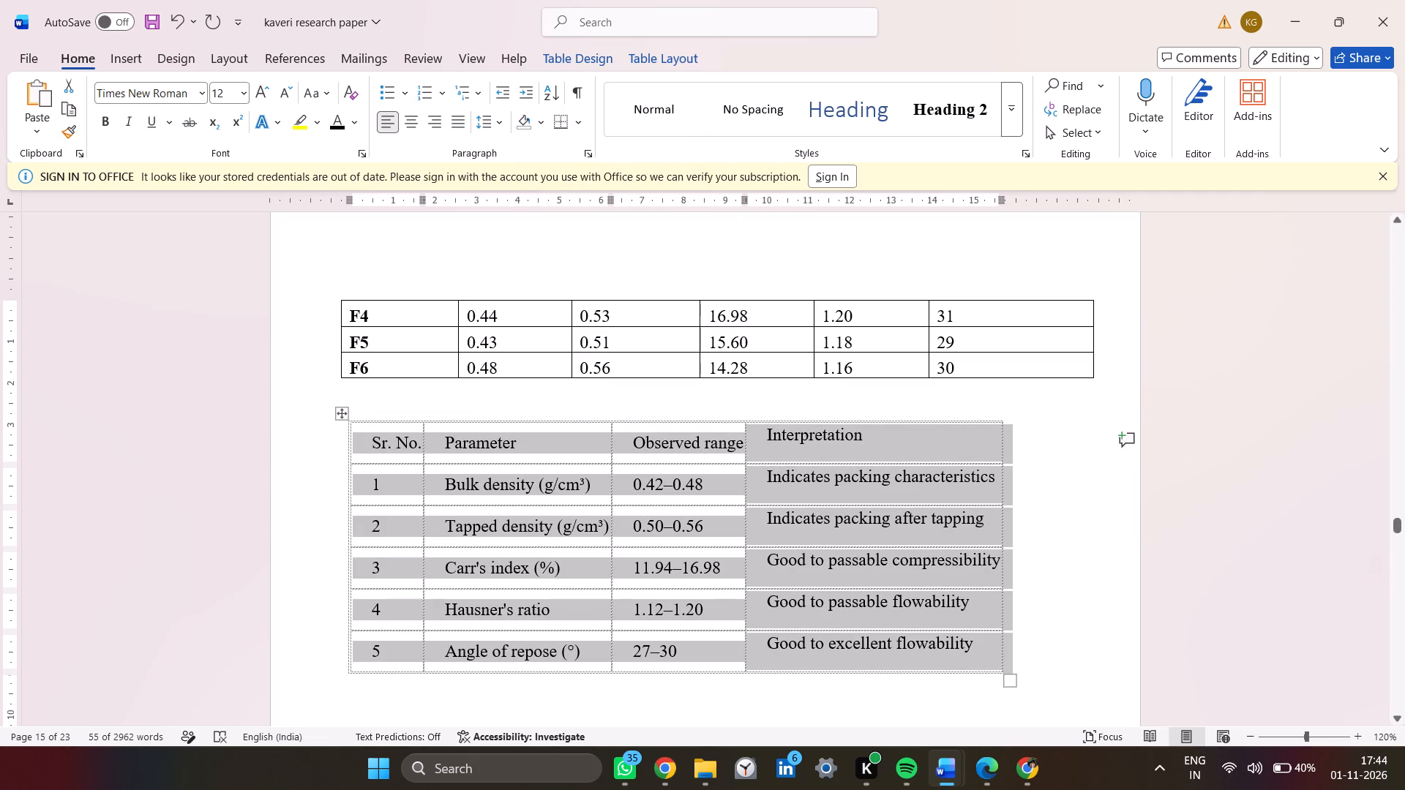
Select the whole of Table No.9.9 and open its border options to check which borders it uses.
{"action": "scroll", "coordinate": [353, 292], "scroll_direction": "up", "scroll_amount": 2}
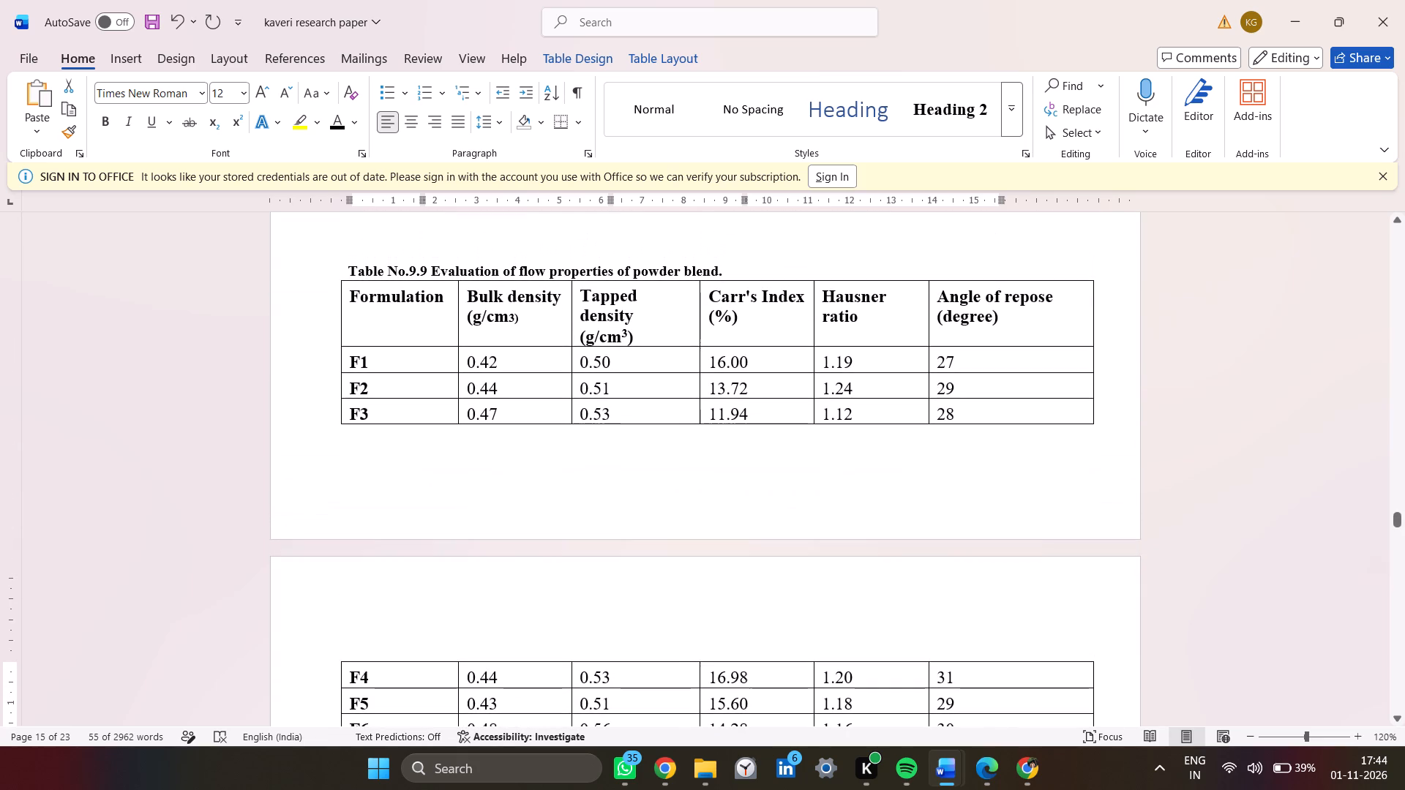
{"action": "left_click", "coordinate": [342, 280]}
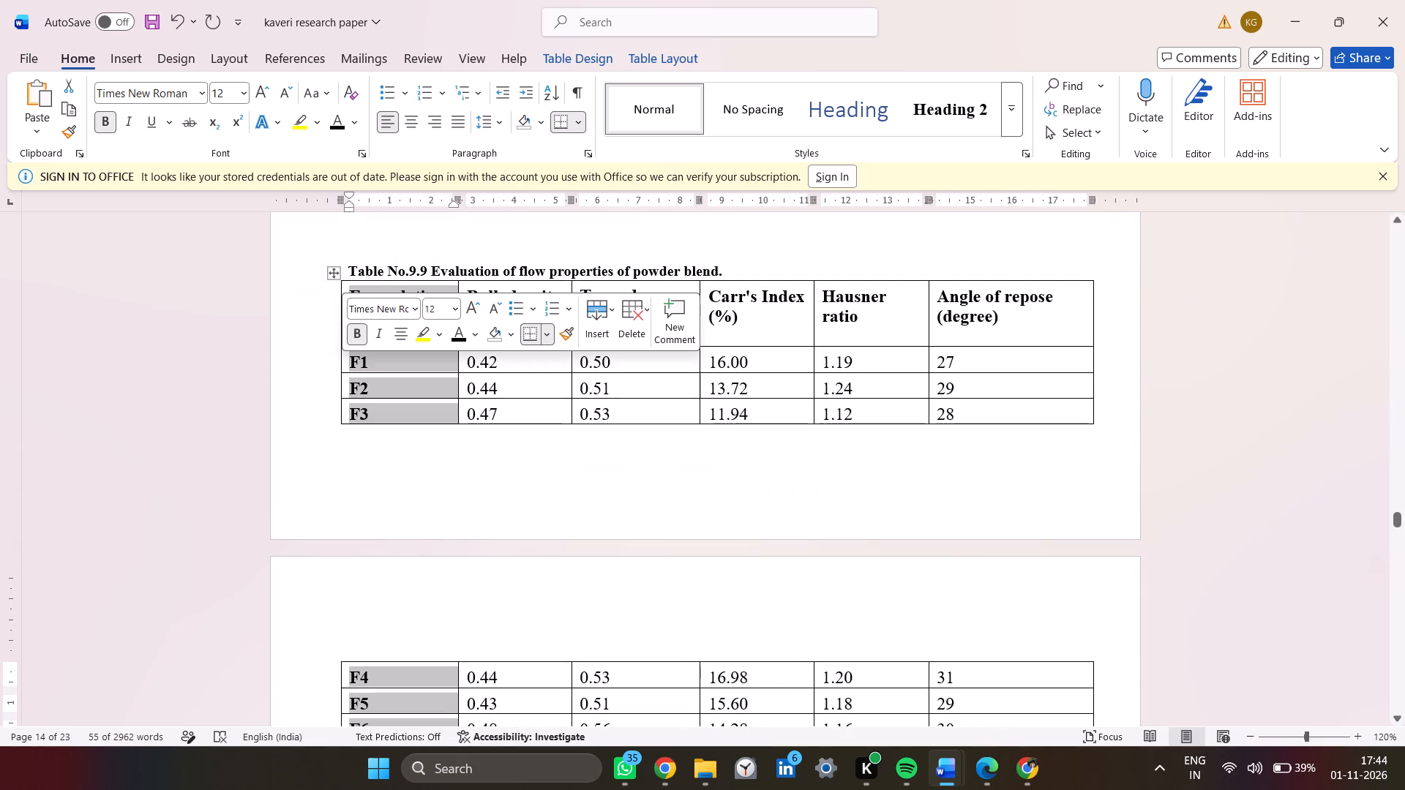
{"action": "left_click", "coordinate": [336, 275]}
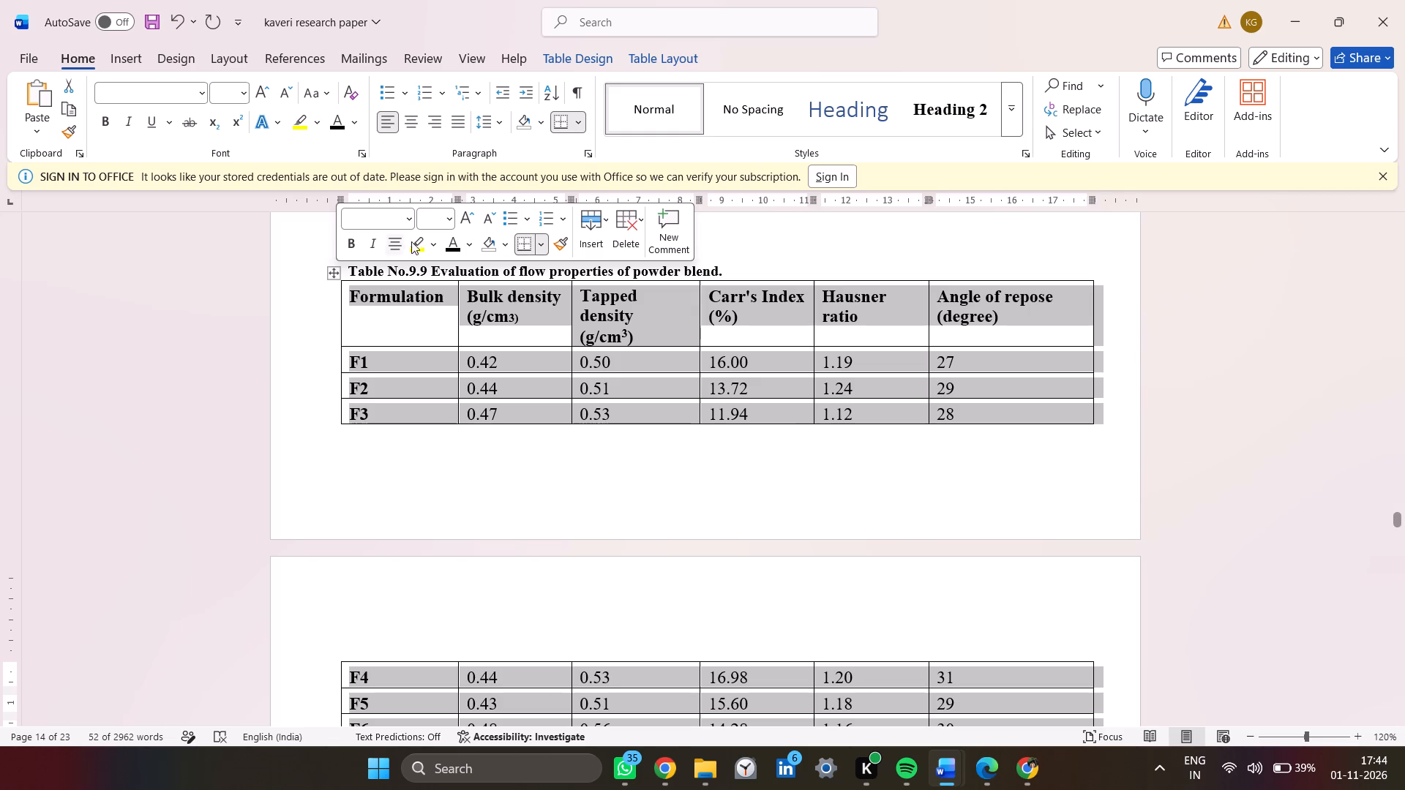
{"action": "left_click", "coordinate": [543, 241]}
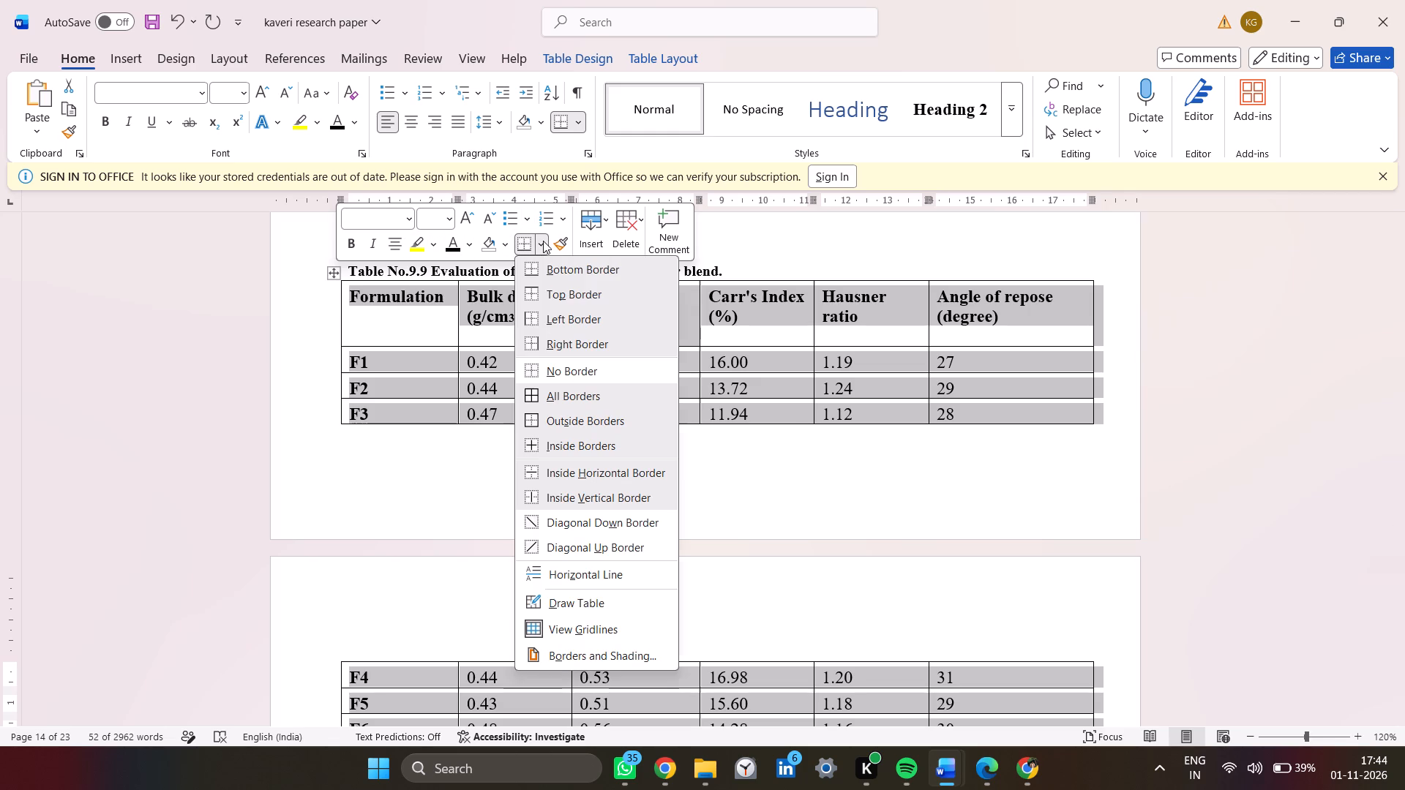
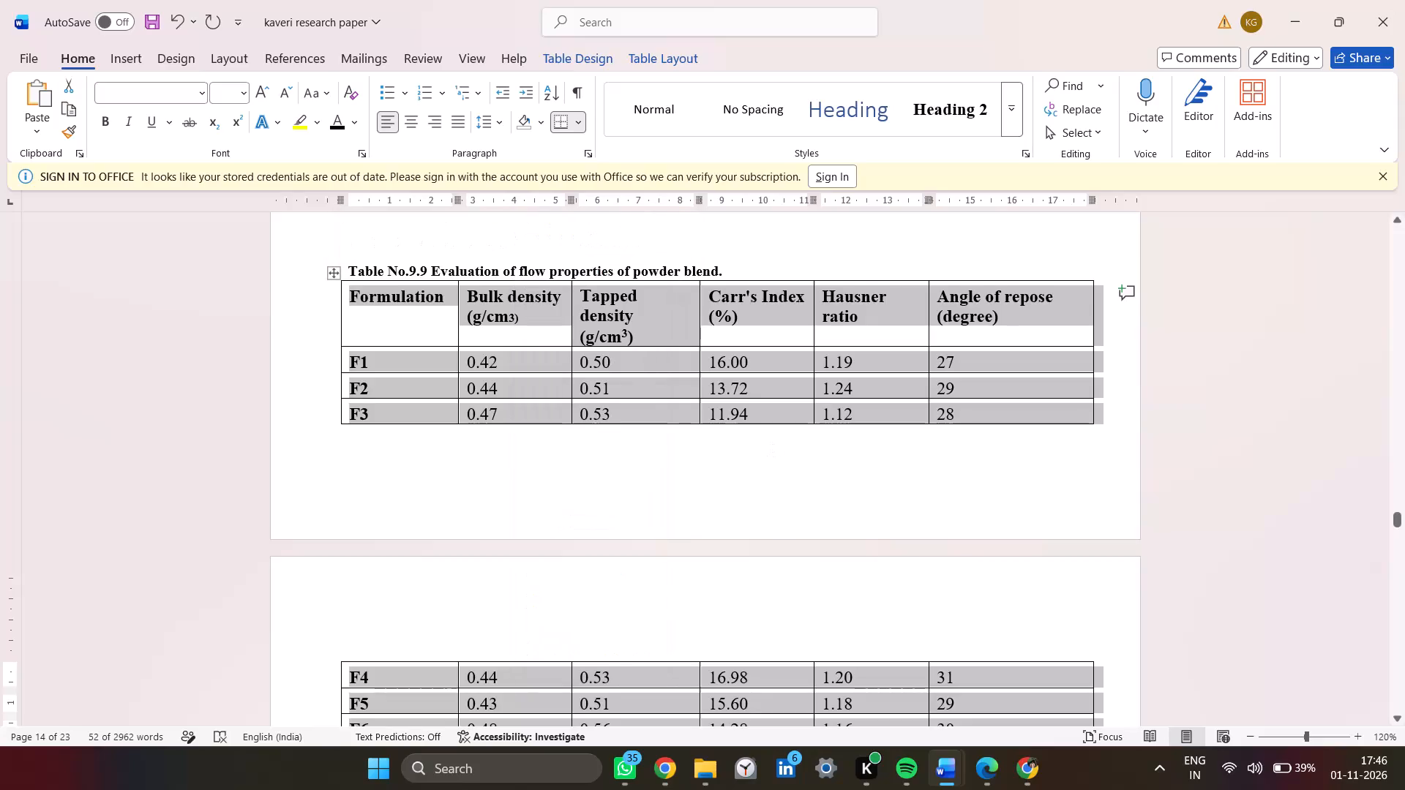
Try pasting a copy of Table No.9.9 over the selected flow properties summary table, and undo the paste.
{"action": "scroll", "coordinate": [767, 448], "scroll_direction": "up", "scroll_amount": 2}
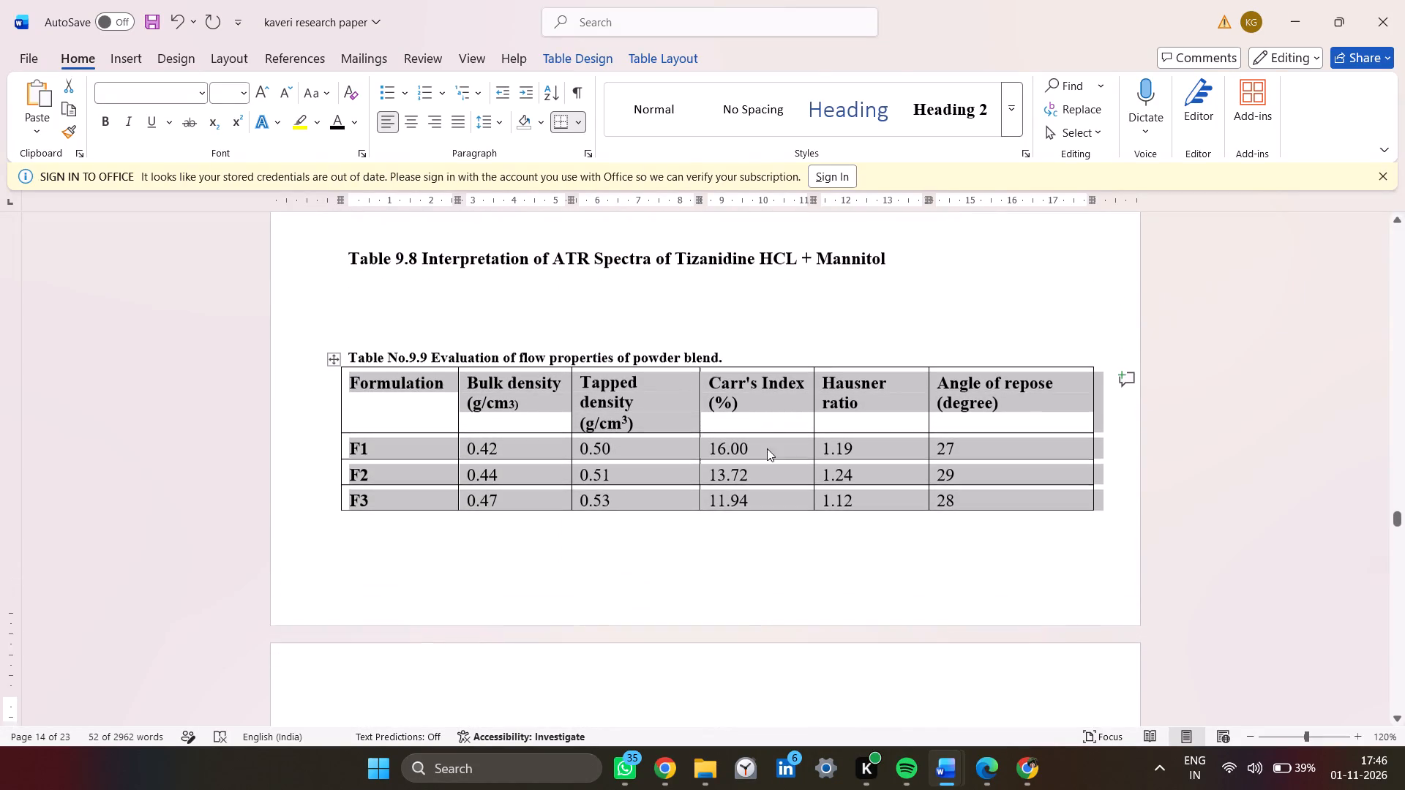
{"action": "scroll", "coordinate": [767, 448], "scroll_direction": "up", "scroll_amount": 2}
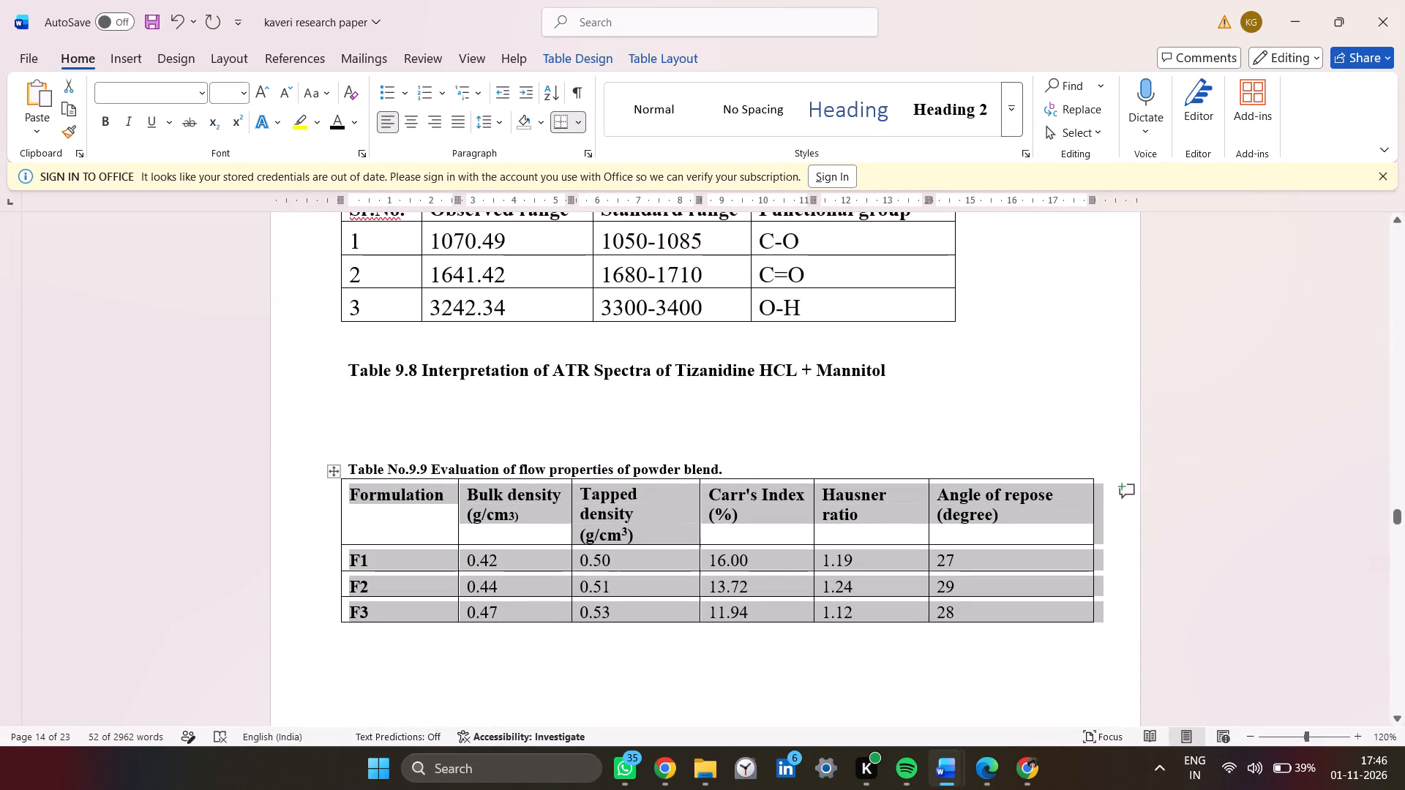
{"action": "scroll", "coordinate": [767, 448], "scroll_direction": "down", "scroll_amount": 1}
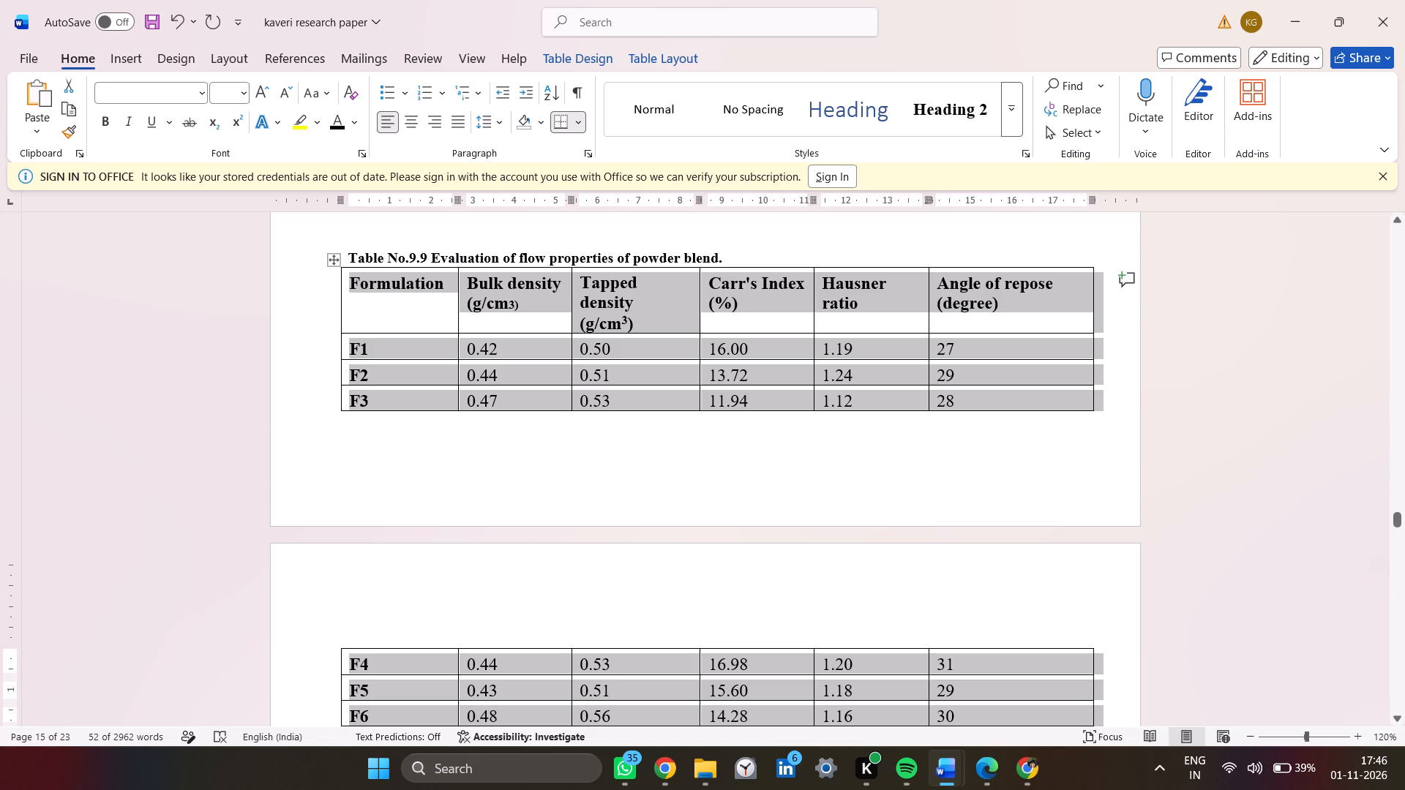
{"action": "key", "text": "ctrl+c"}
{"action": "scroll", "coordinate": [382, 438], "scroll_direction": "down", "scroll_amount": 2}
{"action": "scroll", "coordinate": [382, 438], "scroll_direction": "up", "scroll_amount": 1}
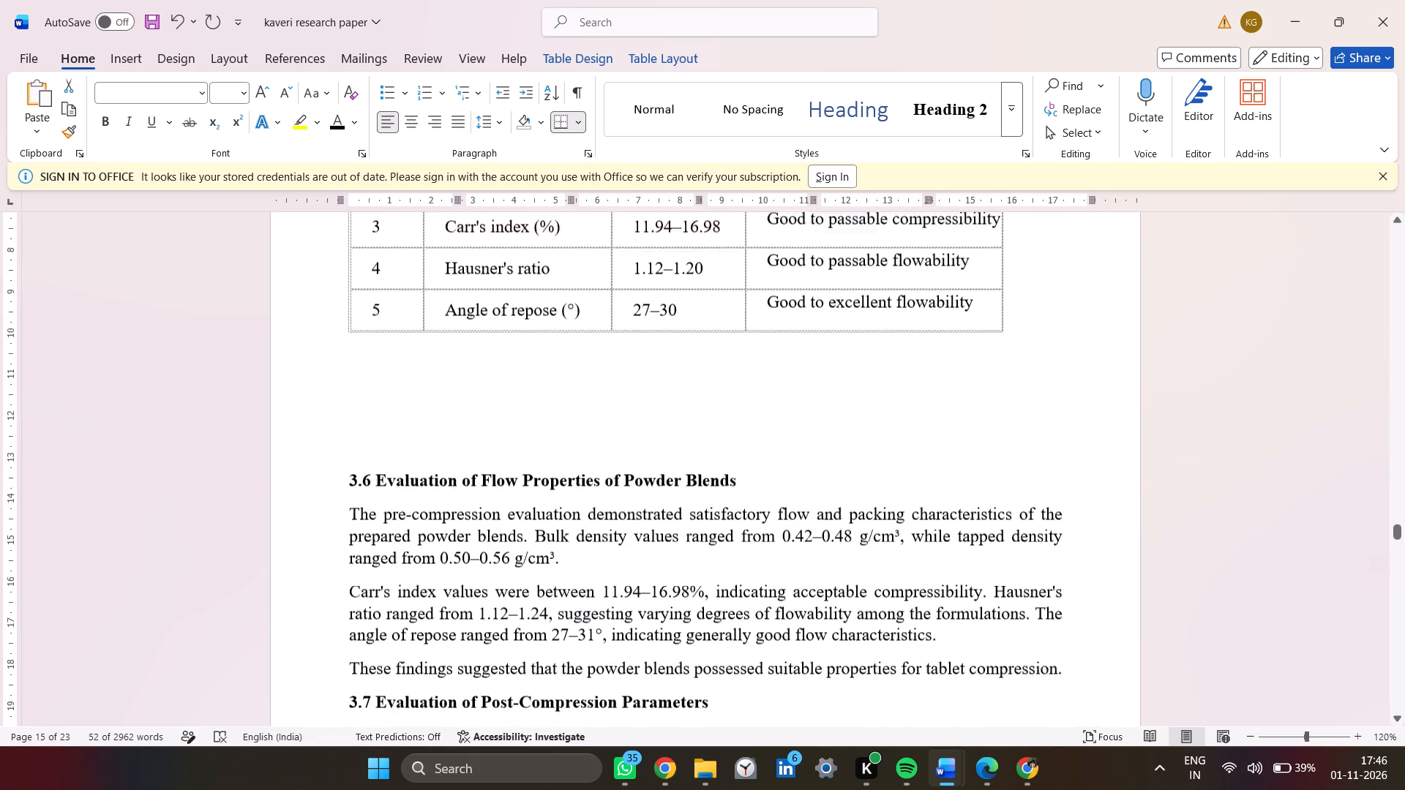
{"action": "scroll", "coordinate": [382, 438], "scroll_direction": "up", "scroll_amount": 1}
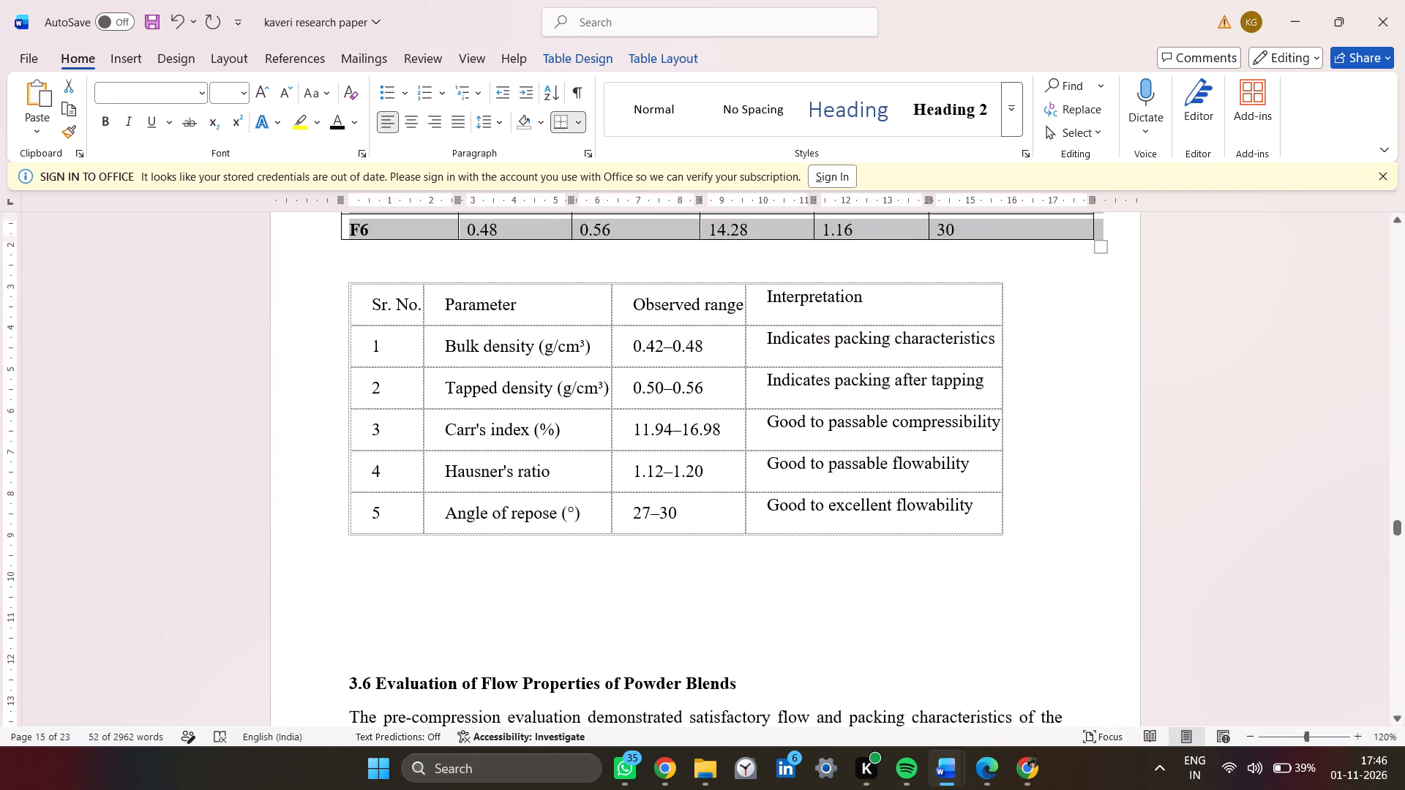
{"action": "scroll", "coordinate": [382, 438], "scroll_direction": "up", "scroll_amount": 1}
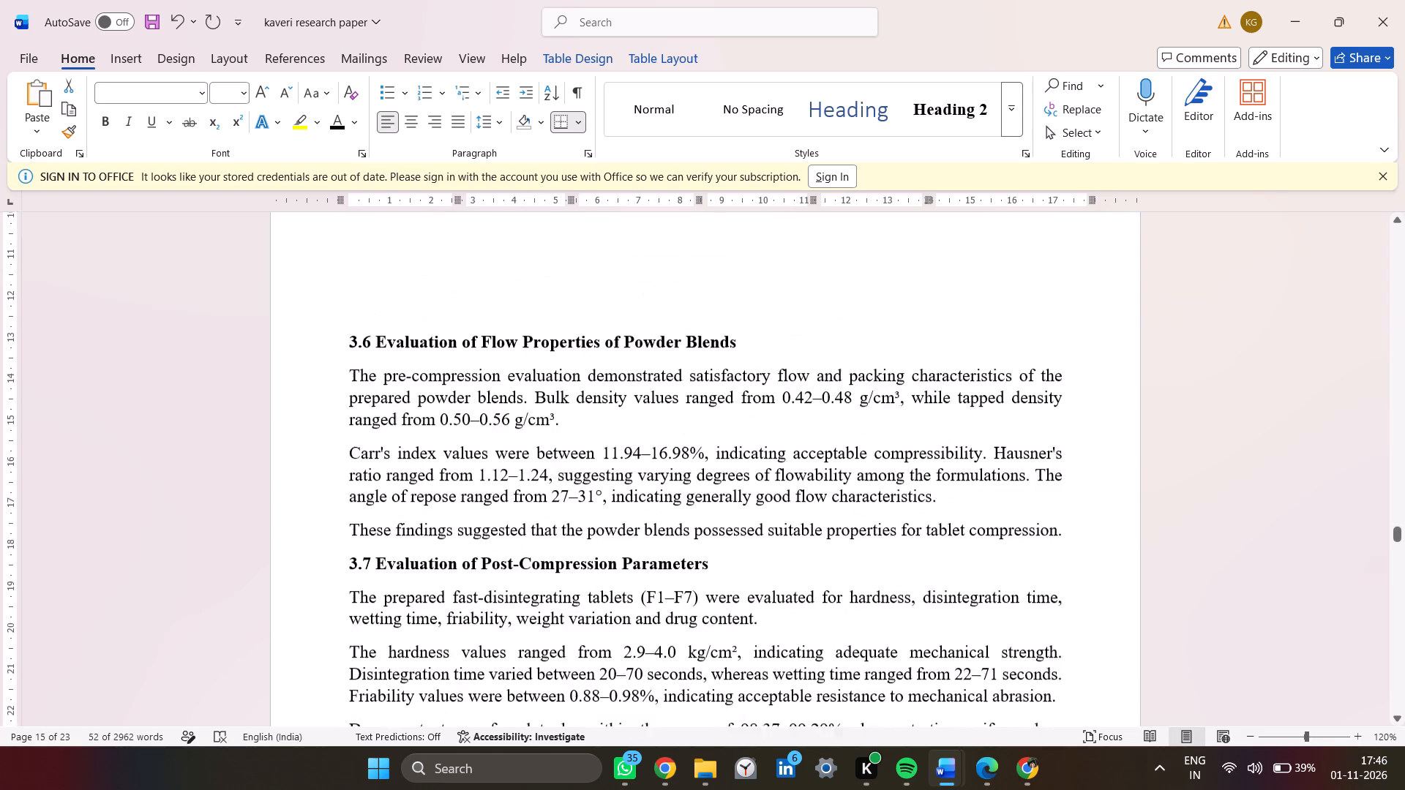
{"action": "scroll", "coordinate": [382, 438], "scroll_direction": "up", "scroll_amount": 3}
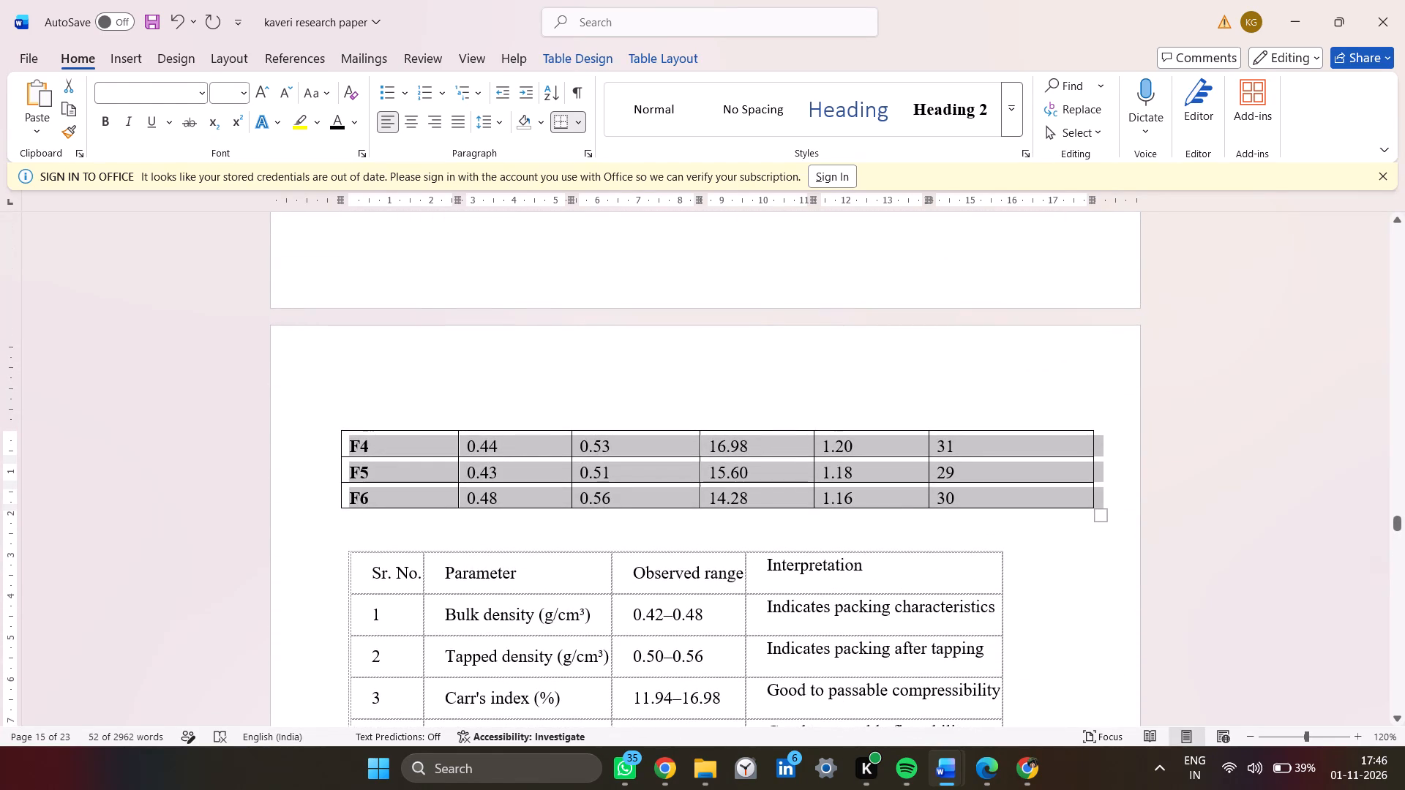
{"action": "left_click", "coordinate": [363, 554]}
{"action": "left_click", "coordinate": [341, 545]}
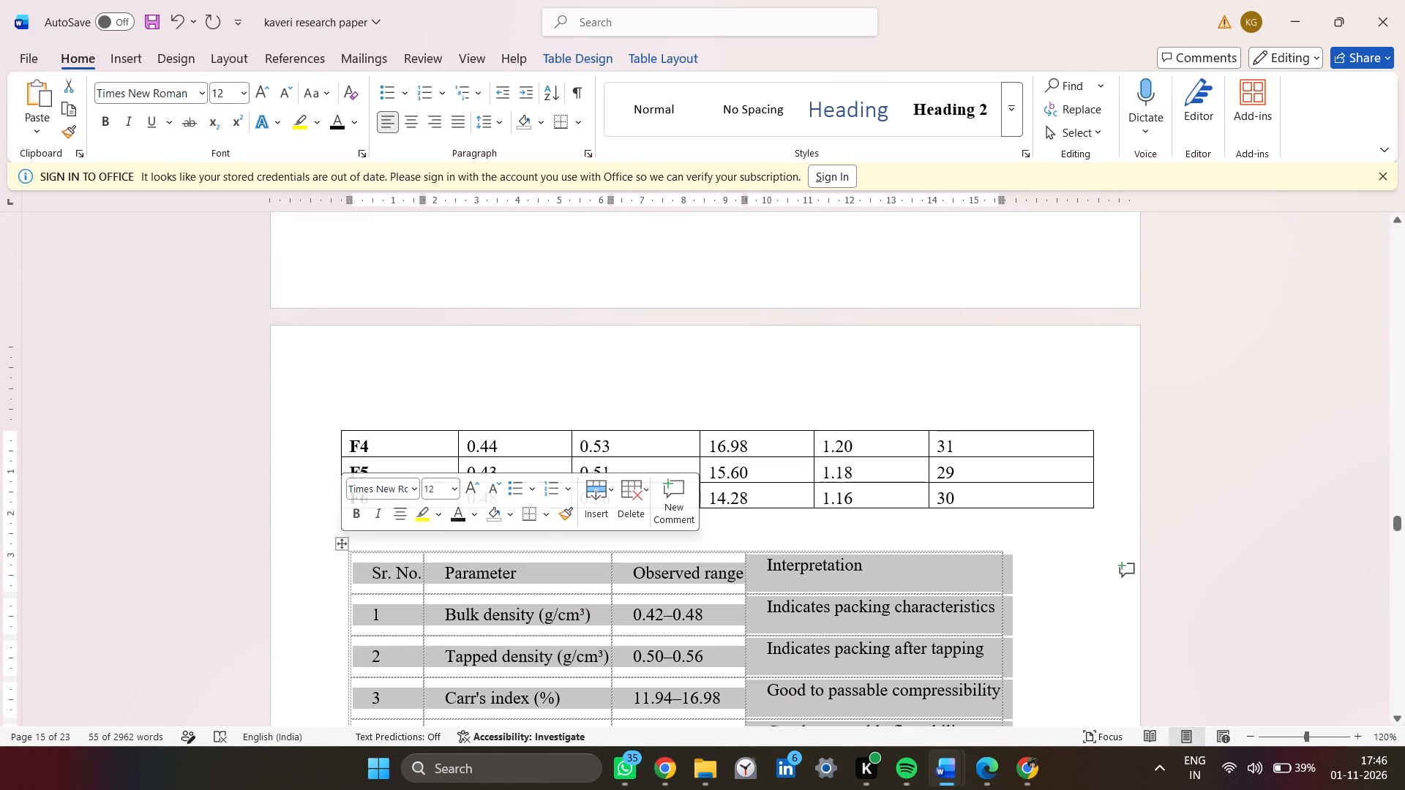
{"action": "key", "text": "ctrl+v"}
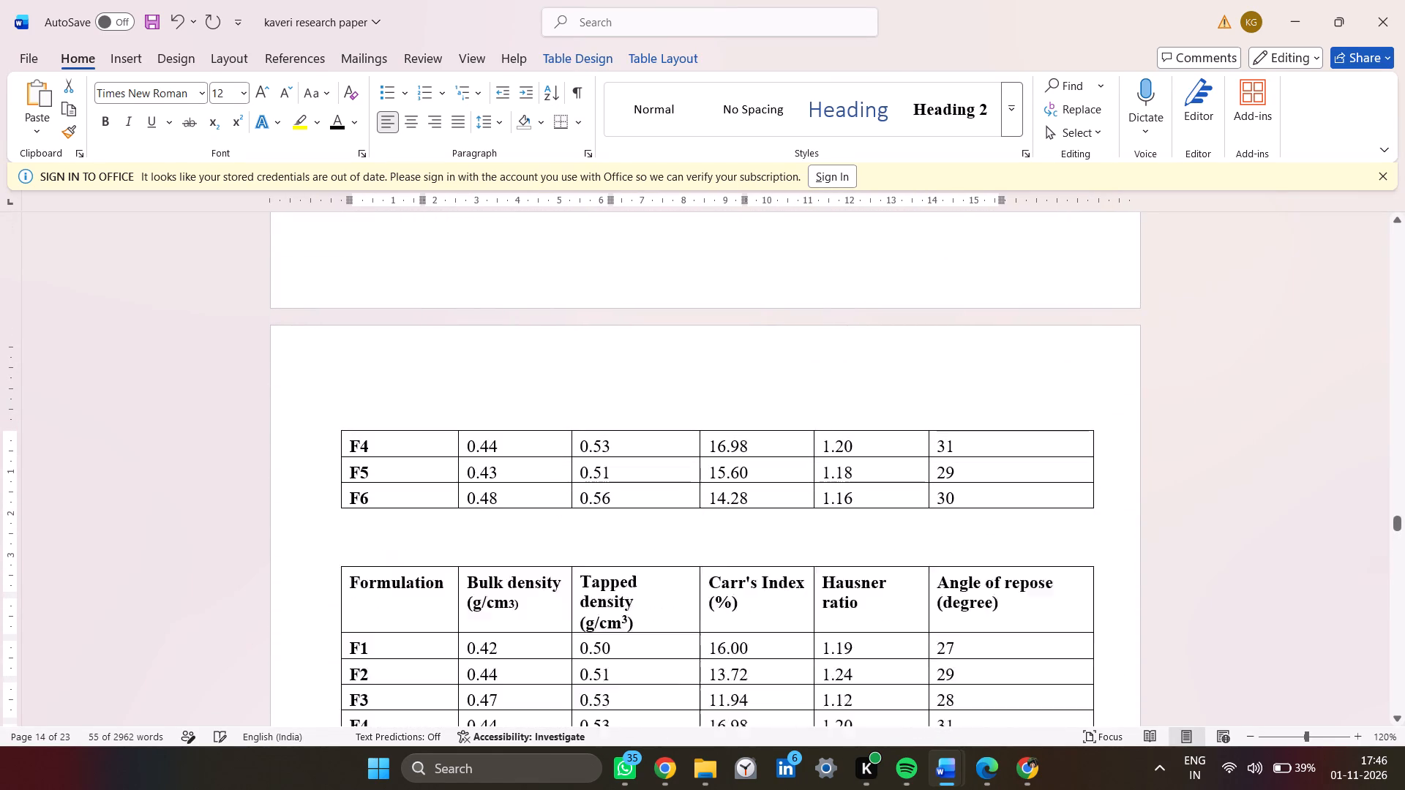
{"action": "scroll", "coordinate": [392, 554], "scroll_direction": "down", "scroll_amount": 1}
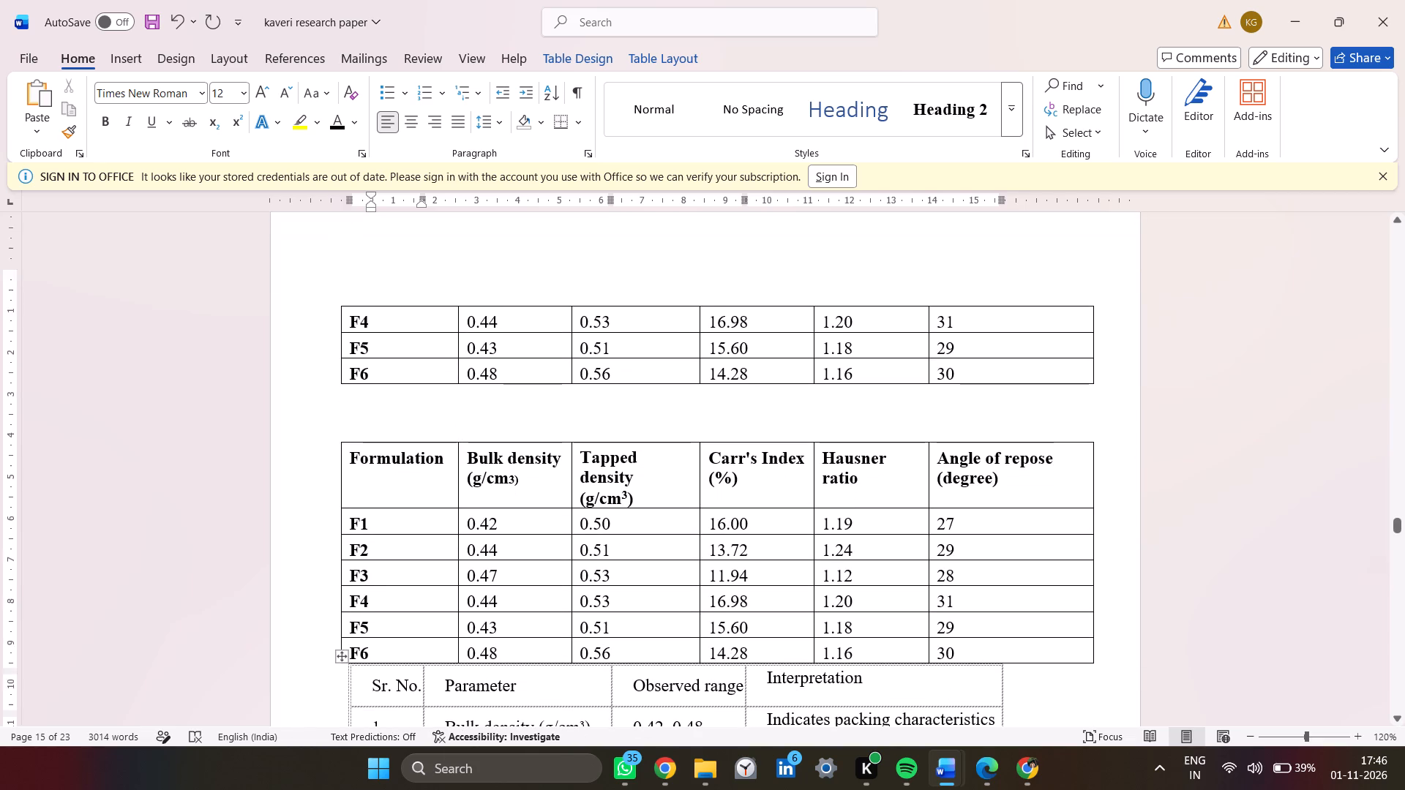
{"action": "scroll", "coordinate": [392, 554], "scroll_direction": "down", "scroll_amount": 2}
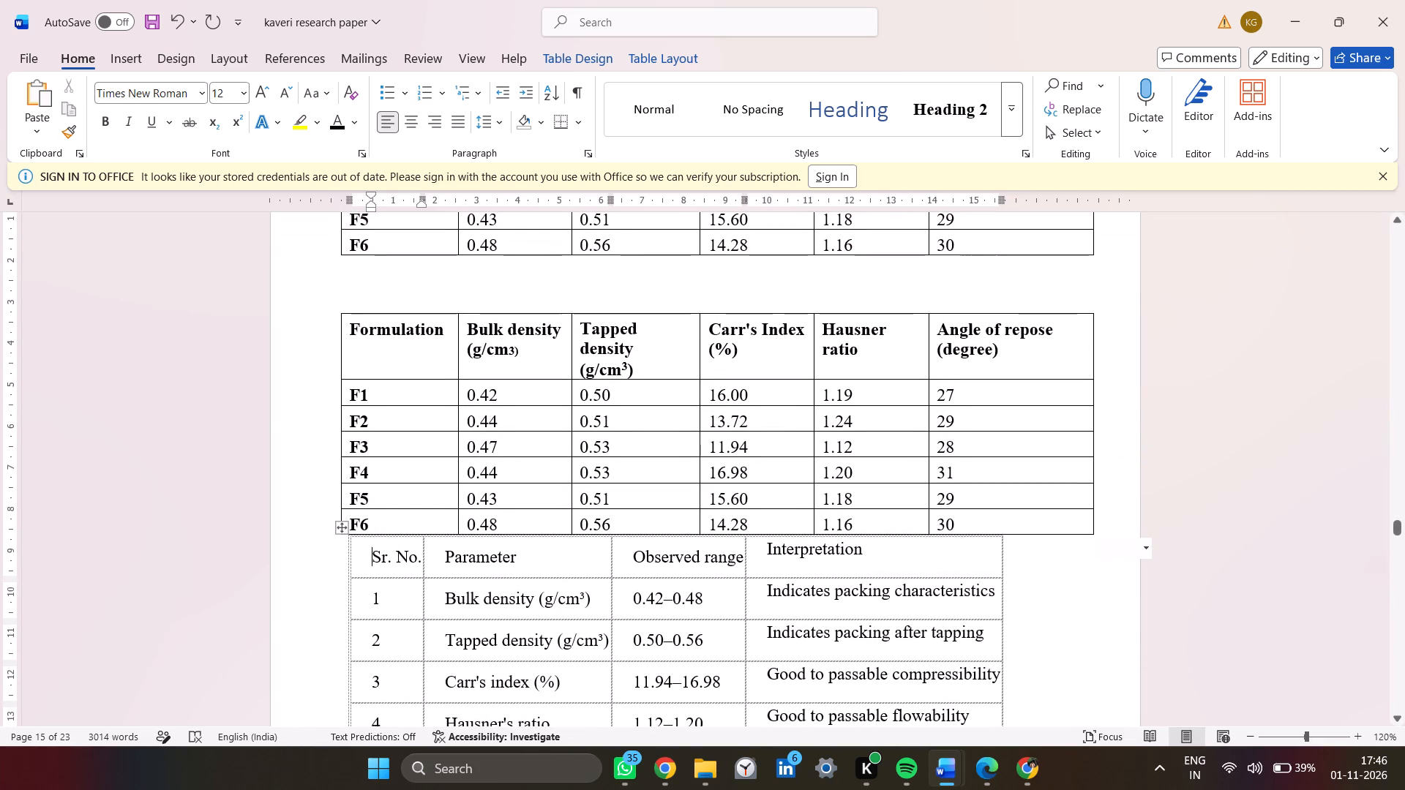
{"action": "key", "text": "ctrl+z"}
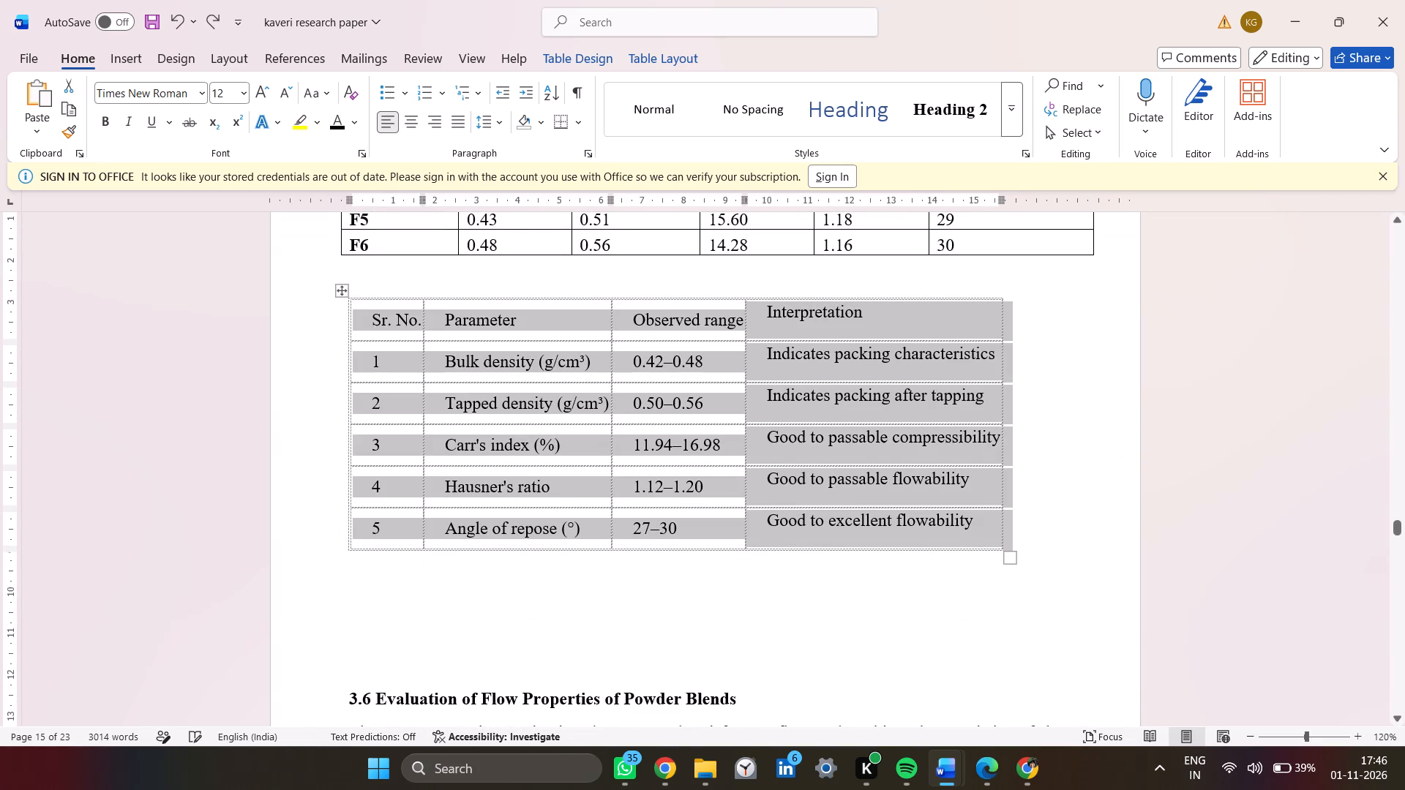
Apply Outside Borders to the whole flow properties summary table, from Sr. No. to Angle of repose.
{"action": "left_click", "coordinate": [342, 290]}
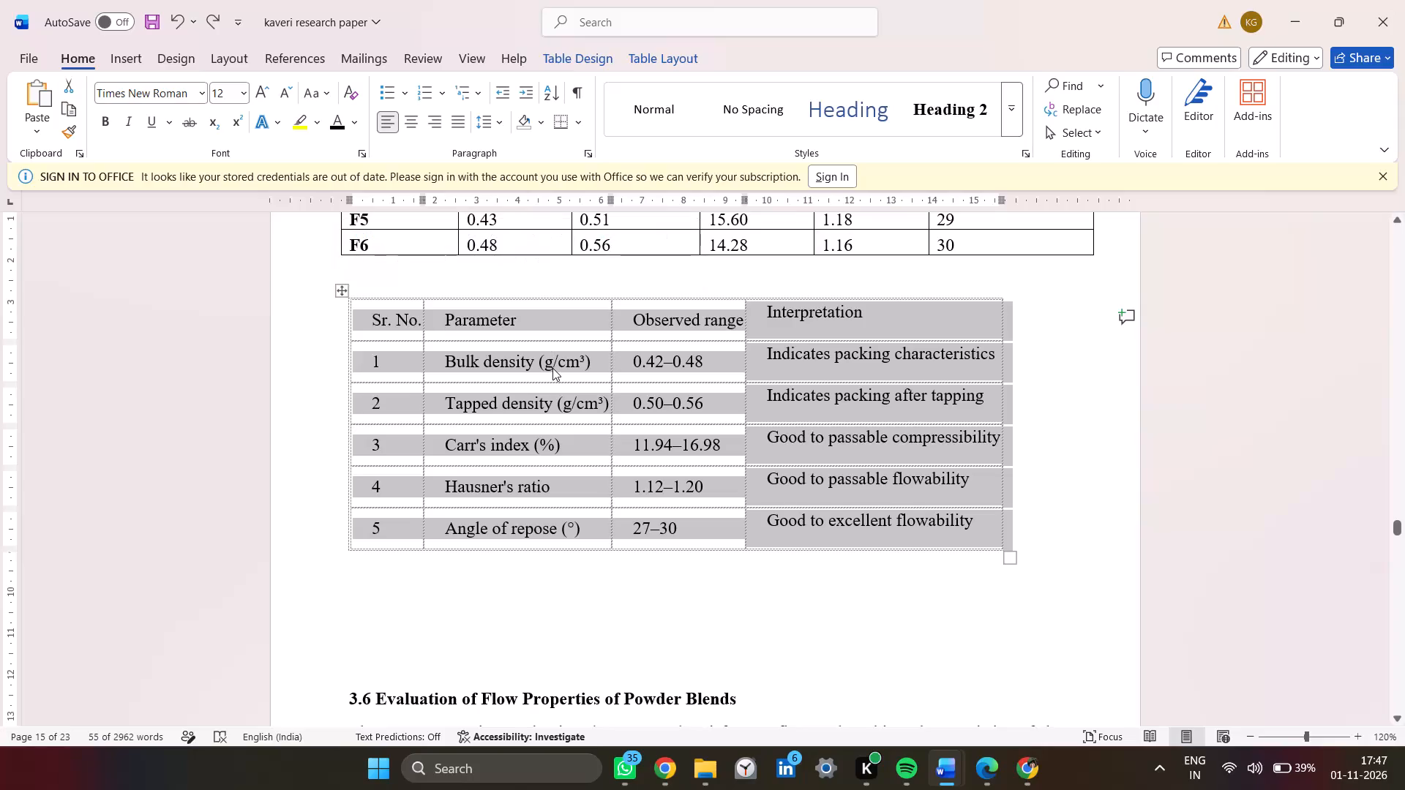
{"action": "left_click", "coordinate": [338, 289]}
{"action": "left_click", "coordinate": [574, 123]}
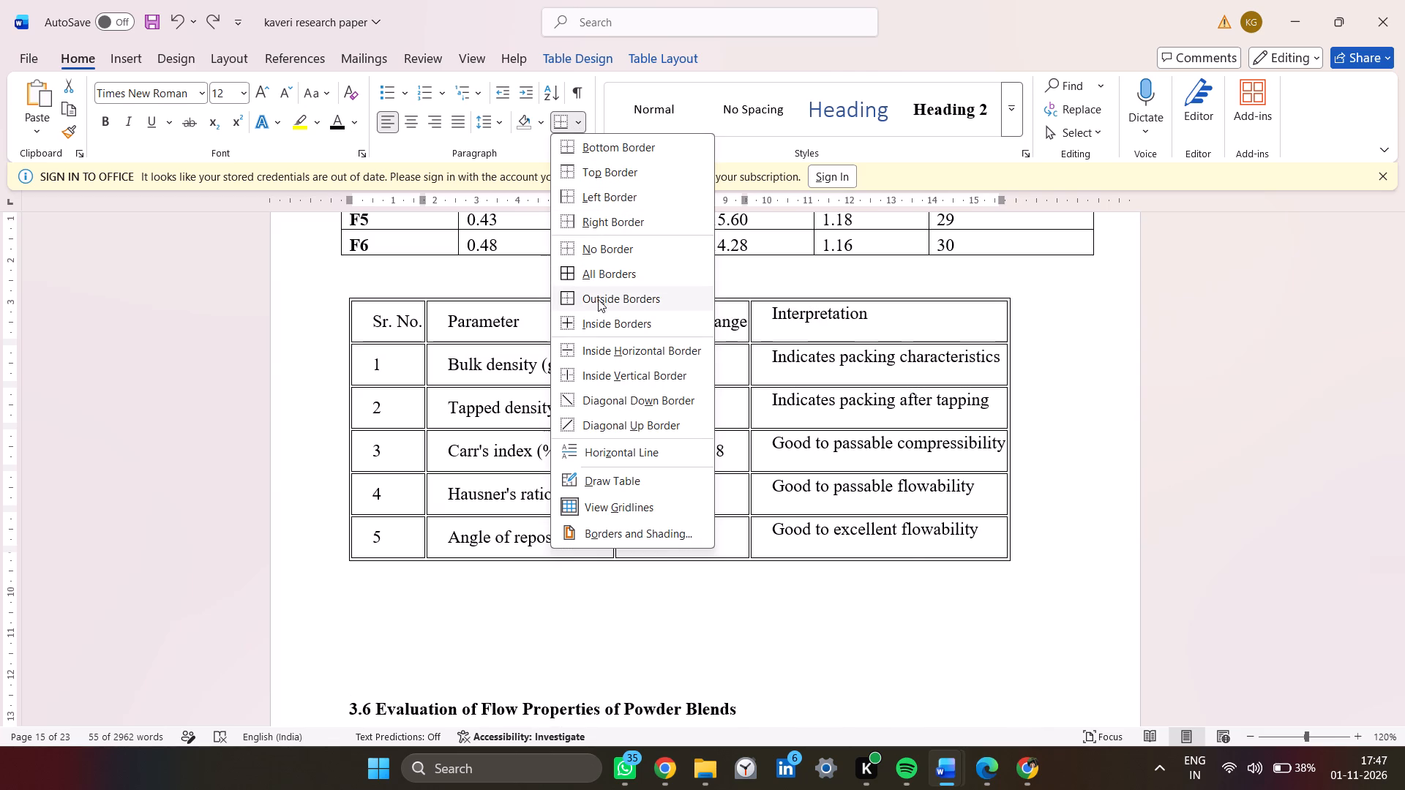
{"action": "left_click", "coordinate": [597, 298]}
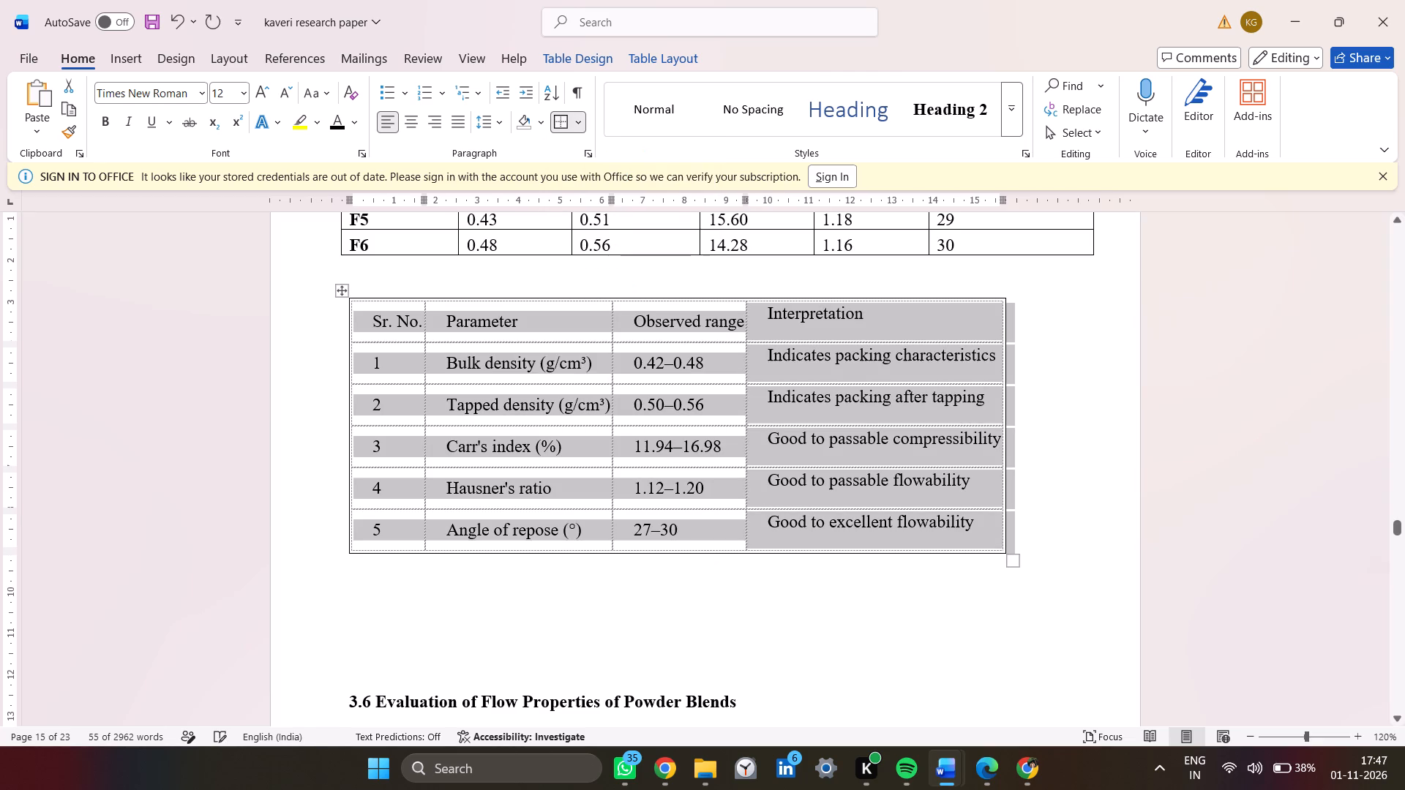
Use Draw Table to draw a border line along the top edge of the summary table's header row.
{"action": "left_click", "coordinate": [347, 289]}
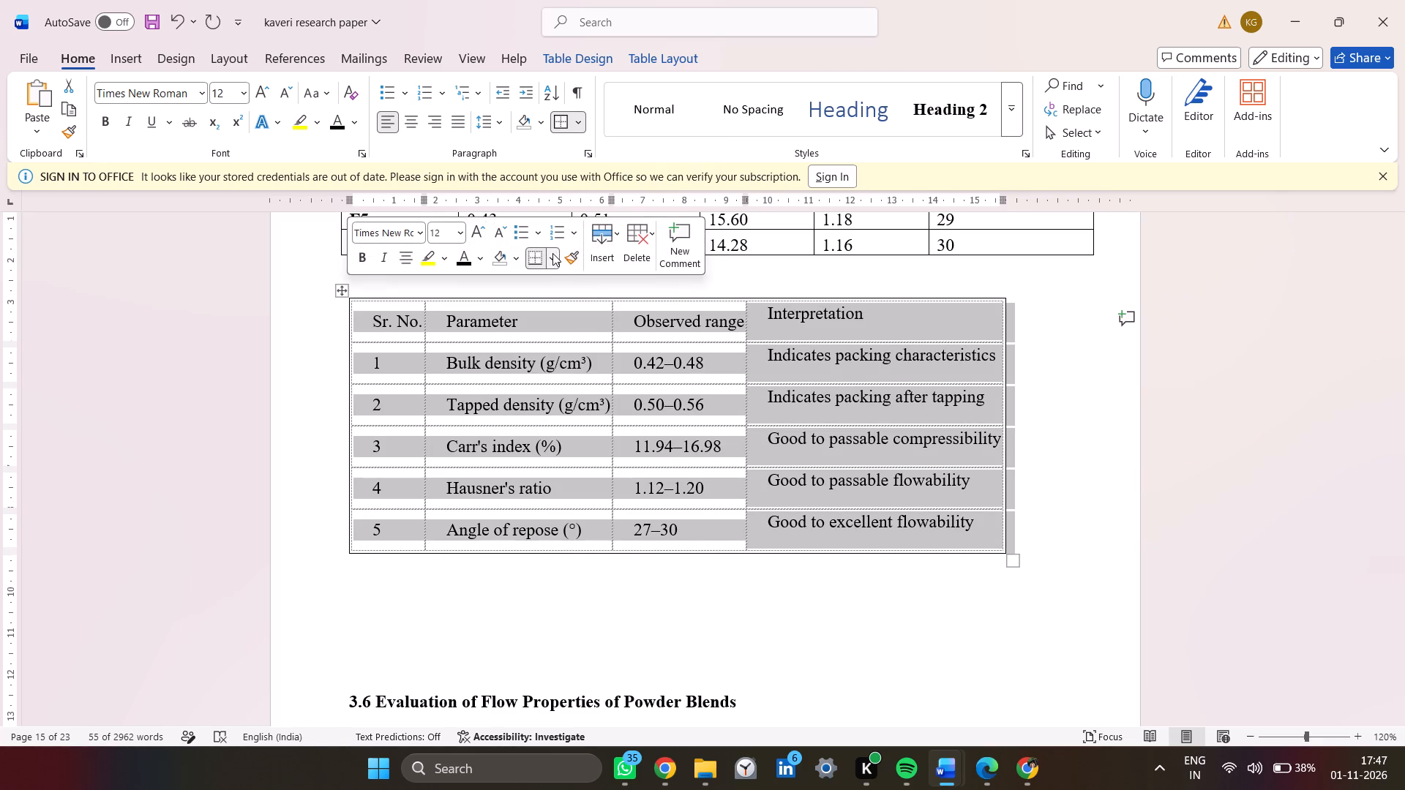
{"action": "left_click", "coordinate": [552, 253]}
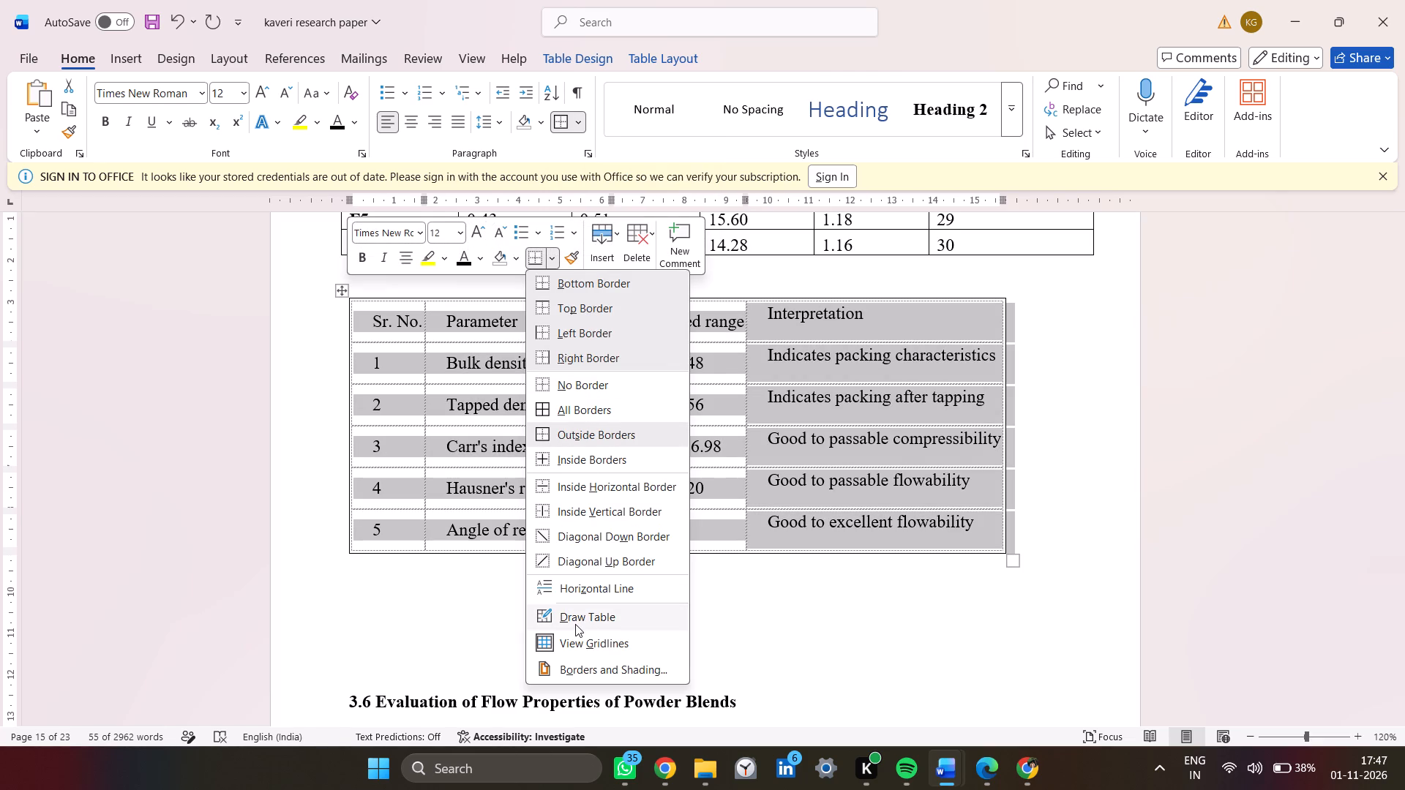
{"action": "left_click", "coordinate": [575, 624]}
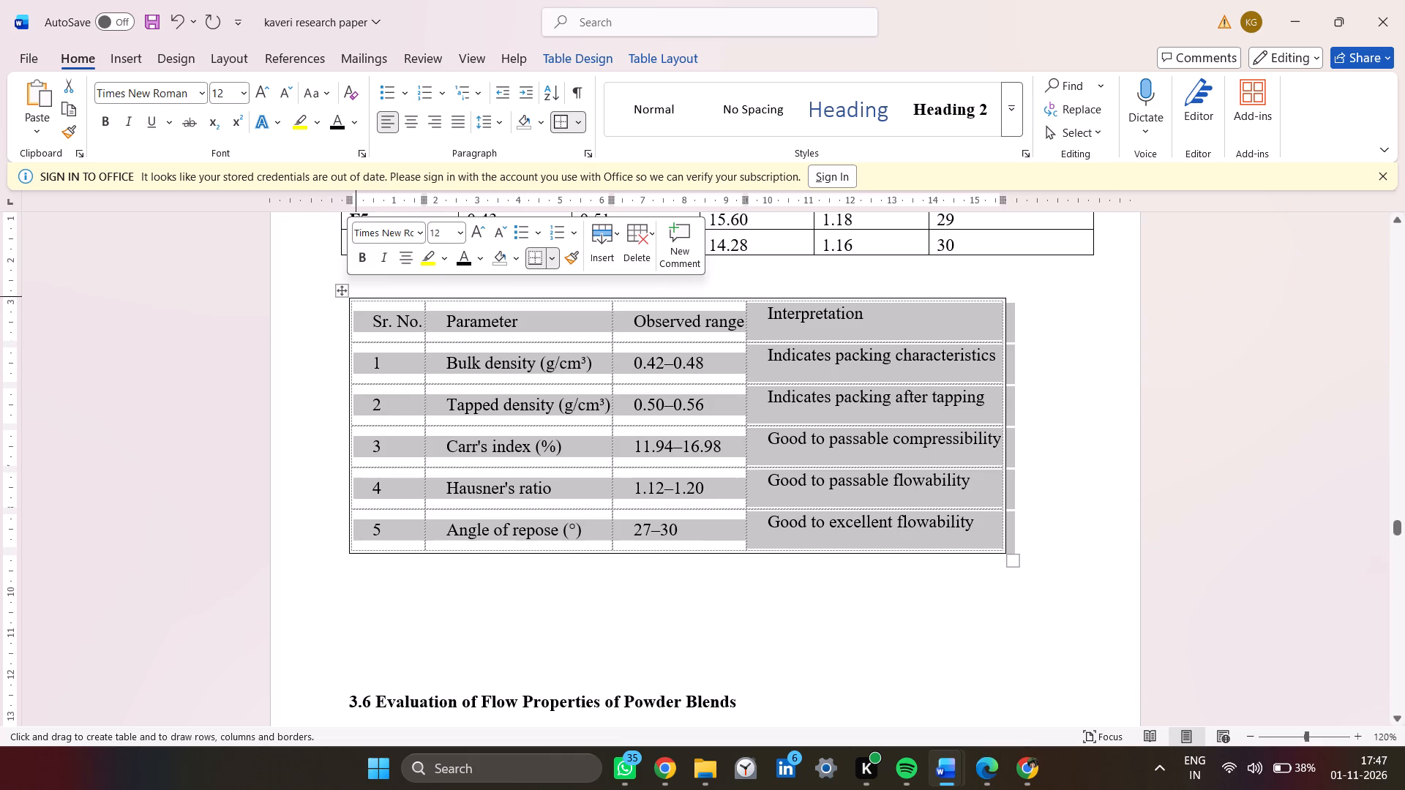
{"action": "left_click_drag", "start_coordinate": [349, 301], "coordinate": [650, 307]}
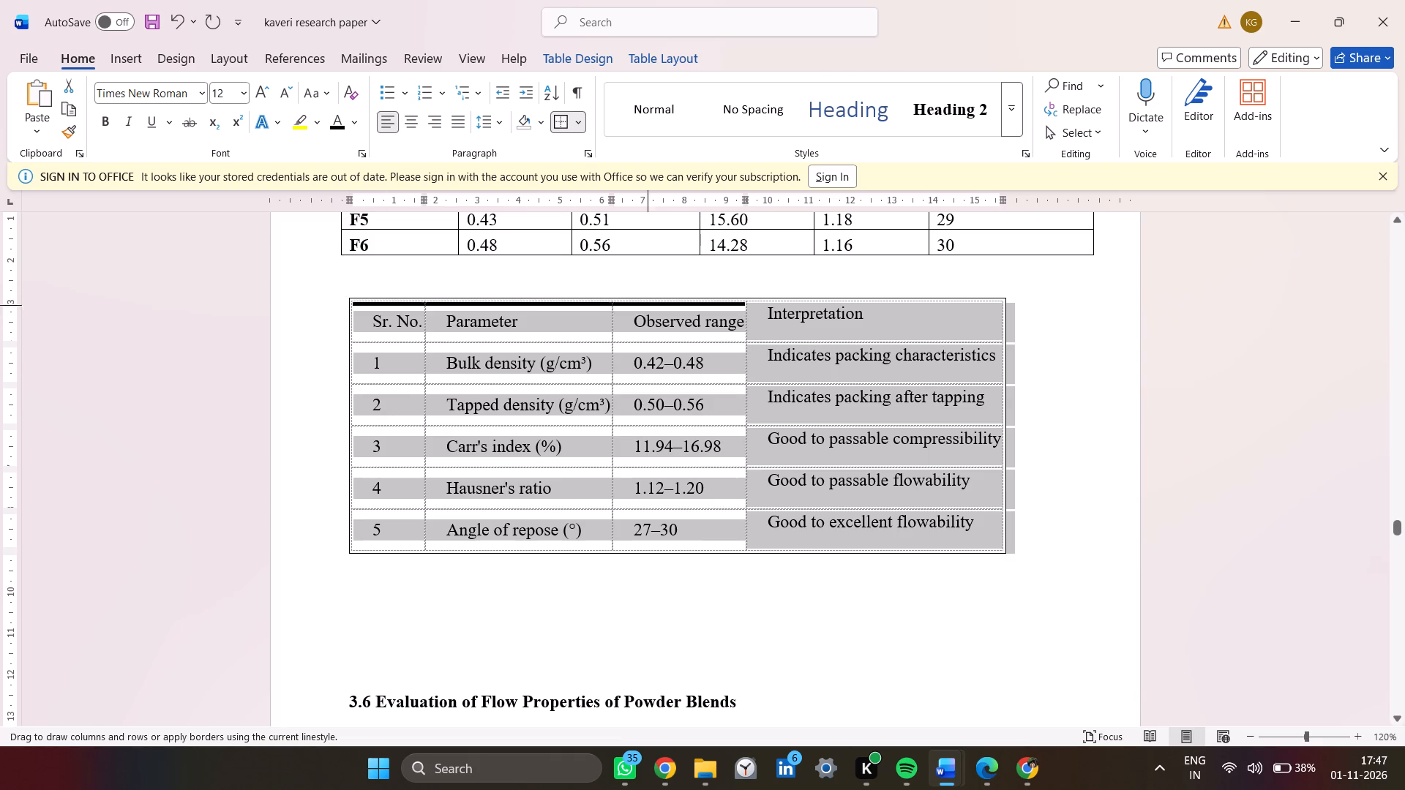
{"action": "left_click_drag", "start_coordinate": [650, 307], "coordinate": [806, 299]}
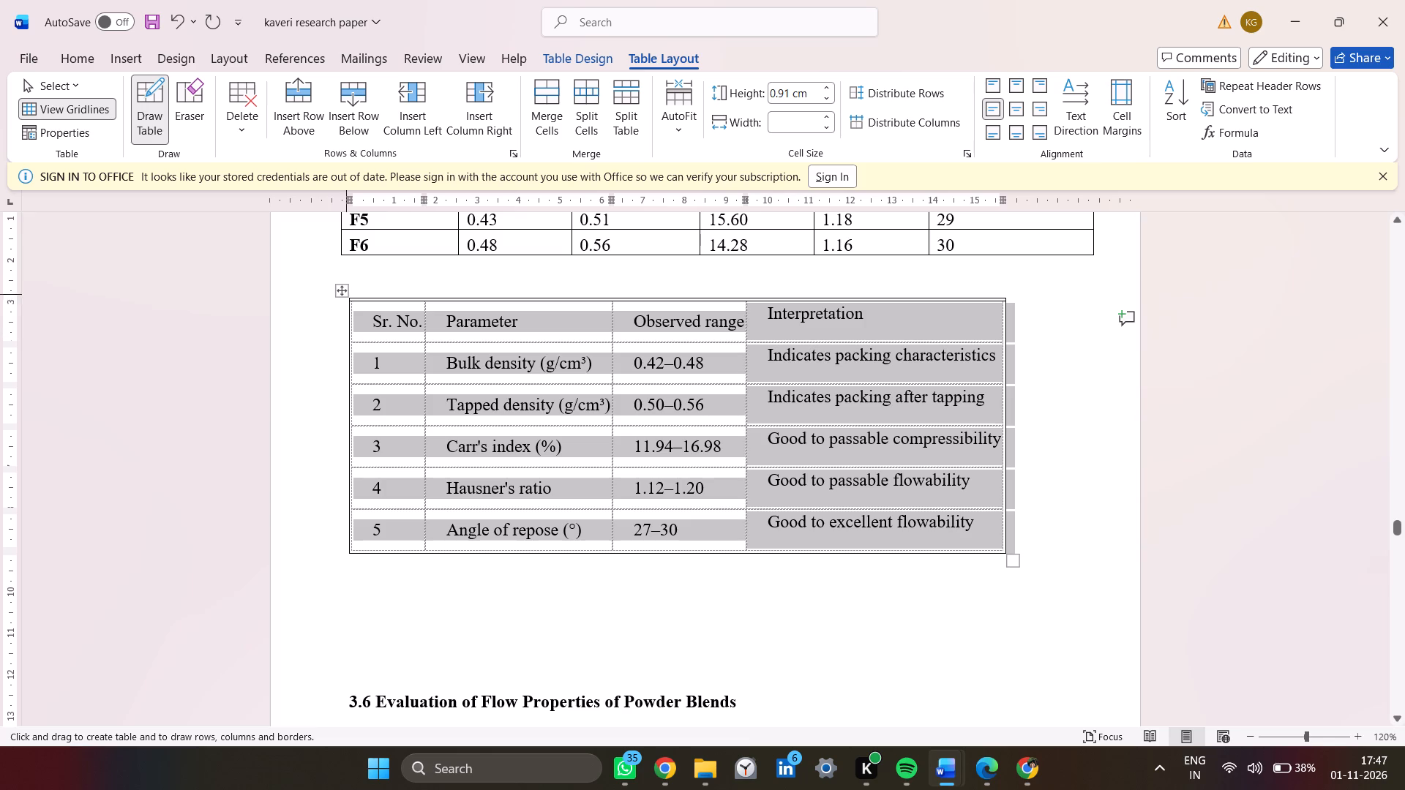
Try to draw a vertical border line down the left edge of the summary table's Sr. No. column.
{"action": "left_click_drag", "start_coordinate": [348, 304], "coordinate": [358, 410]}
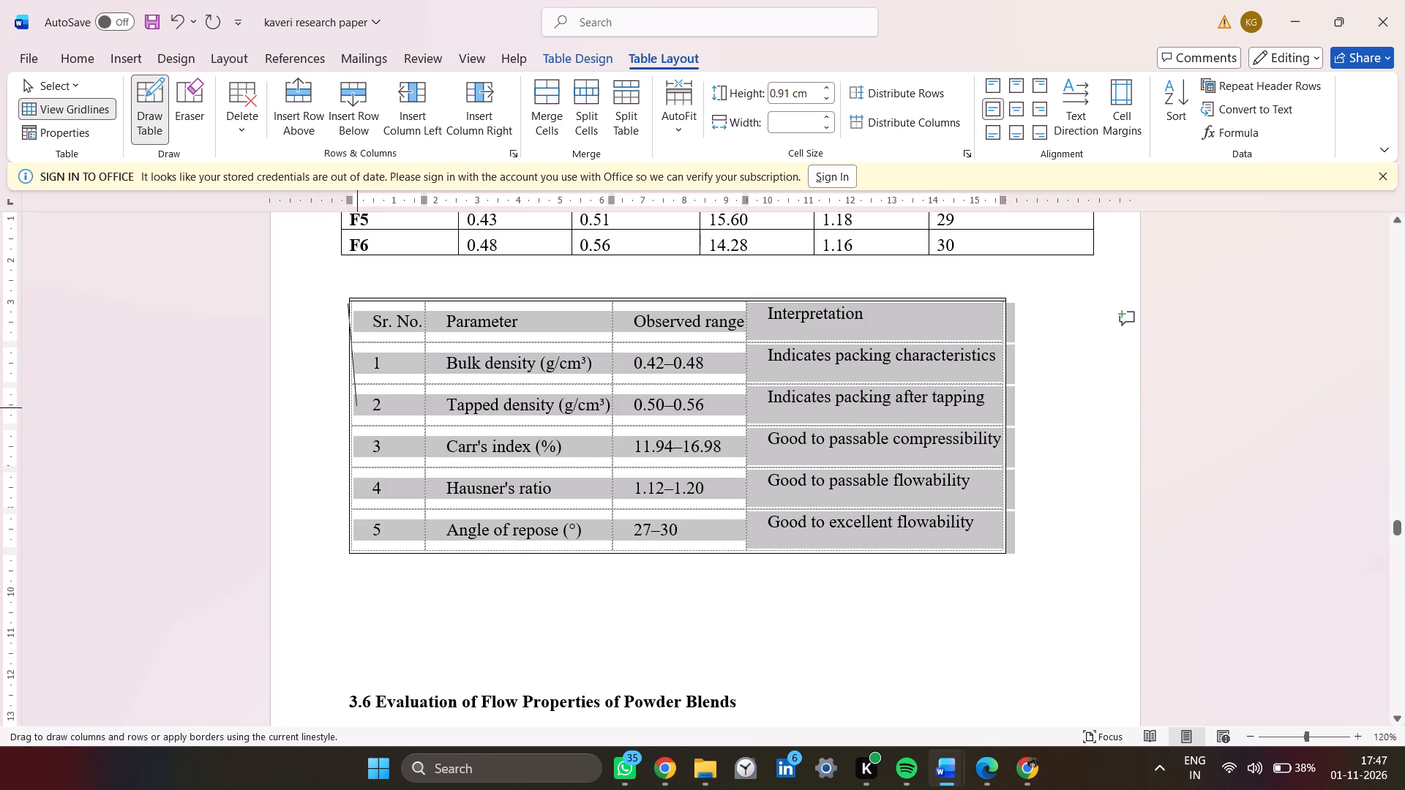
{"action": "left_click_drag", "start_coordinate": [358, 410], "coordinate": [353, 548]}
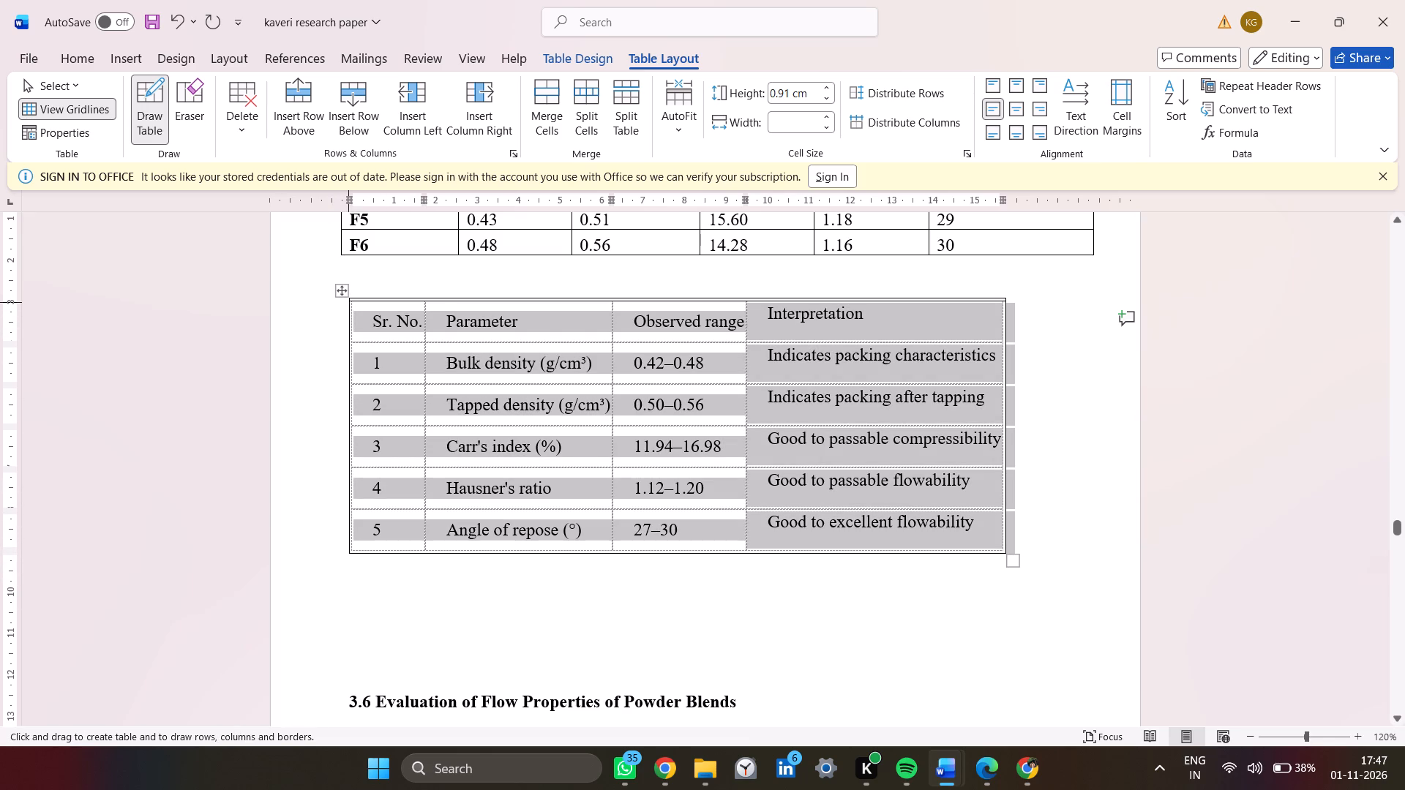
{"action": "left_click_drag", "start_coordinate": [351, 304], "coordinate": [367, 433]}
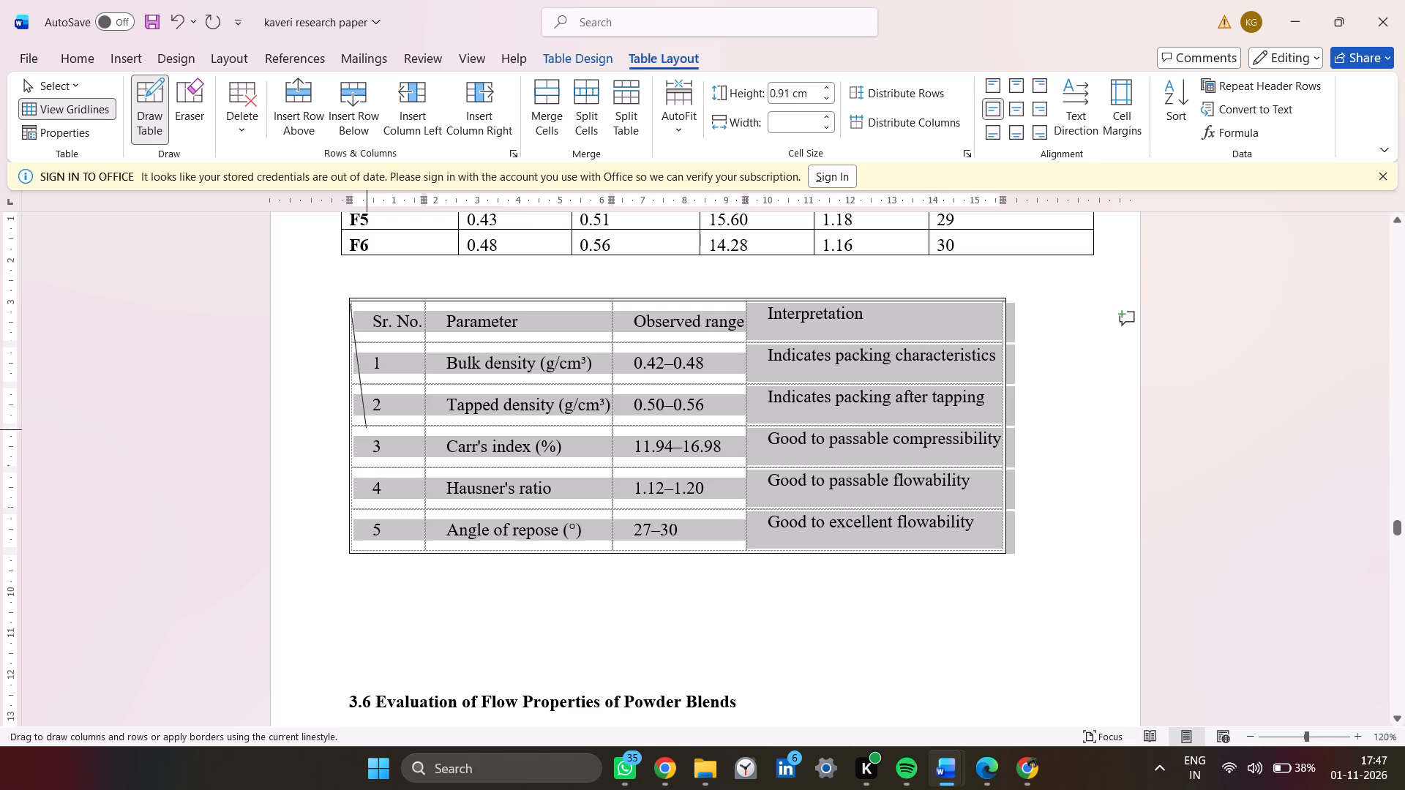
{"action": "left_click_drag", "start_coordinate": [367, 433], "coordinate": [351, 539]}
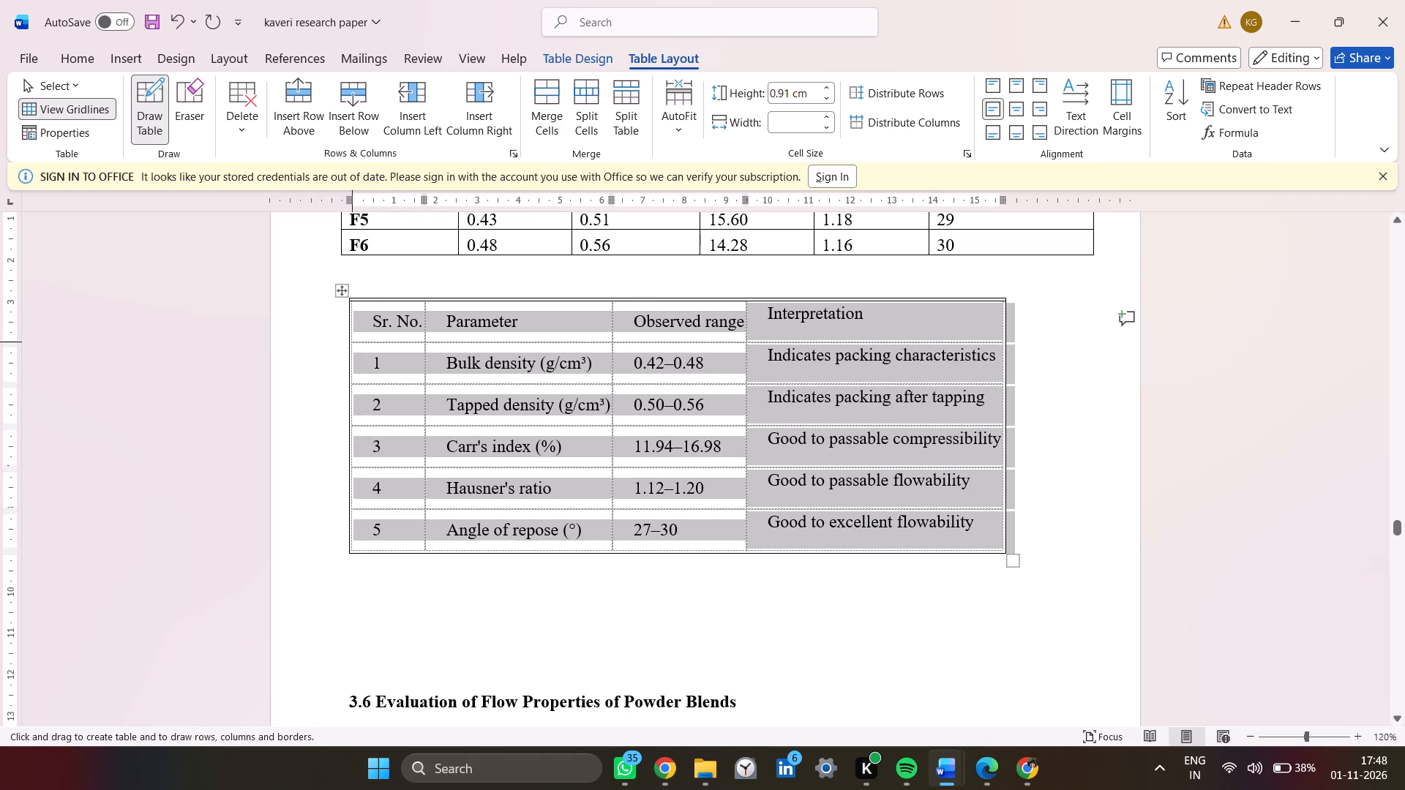
Draw horizontal border lines across the summary table below the header row and below rows 1 to 4, and deselect the table.
{"action": "left_click_drag", "start_coordinate": [352, 342], "coordinate": [793, 345]}
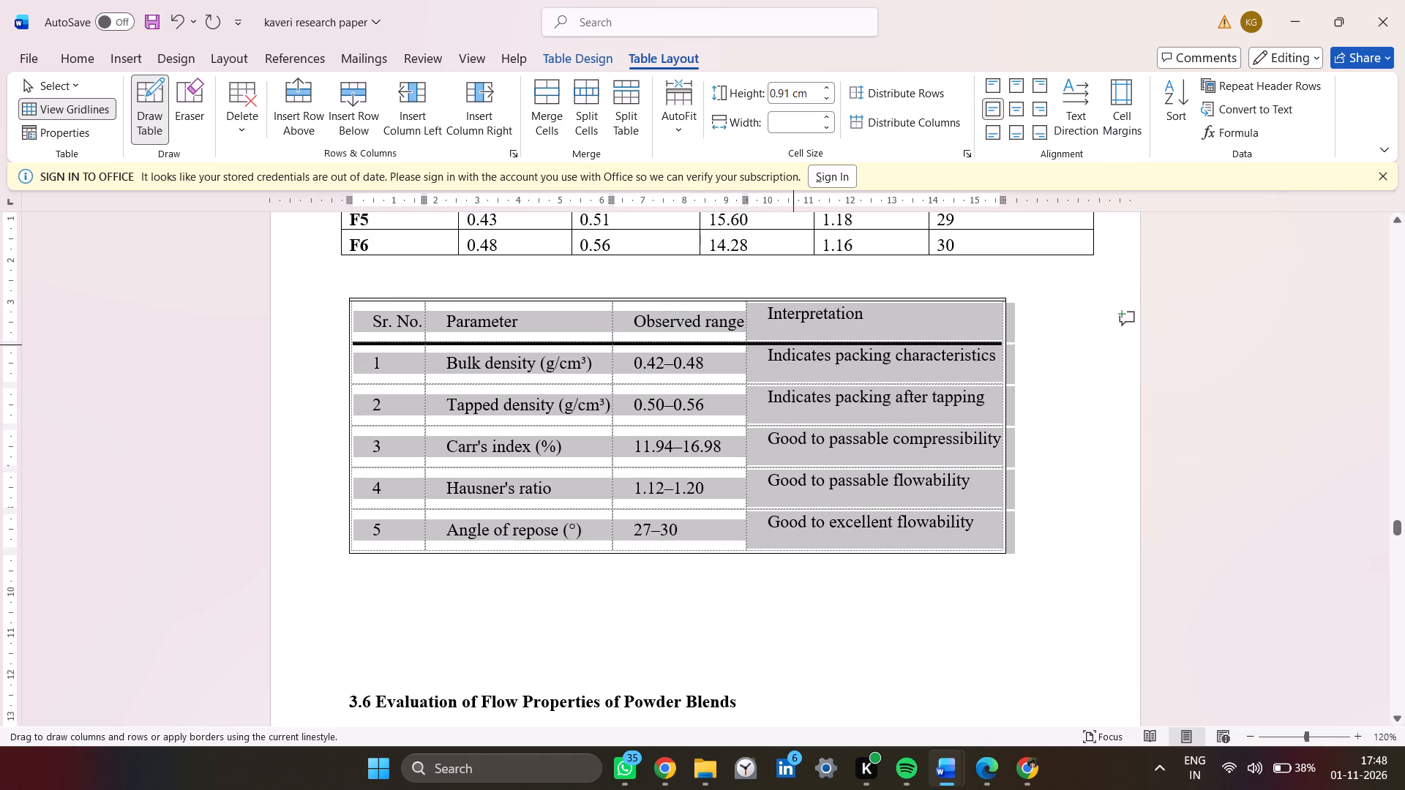
{"action": "left_click_drag", "start_coordinate": [793, 345], "coordinate": [794, 343]}
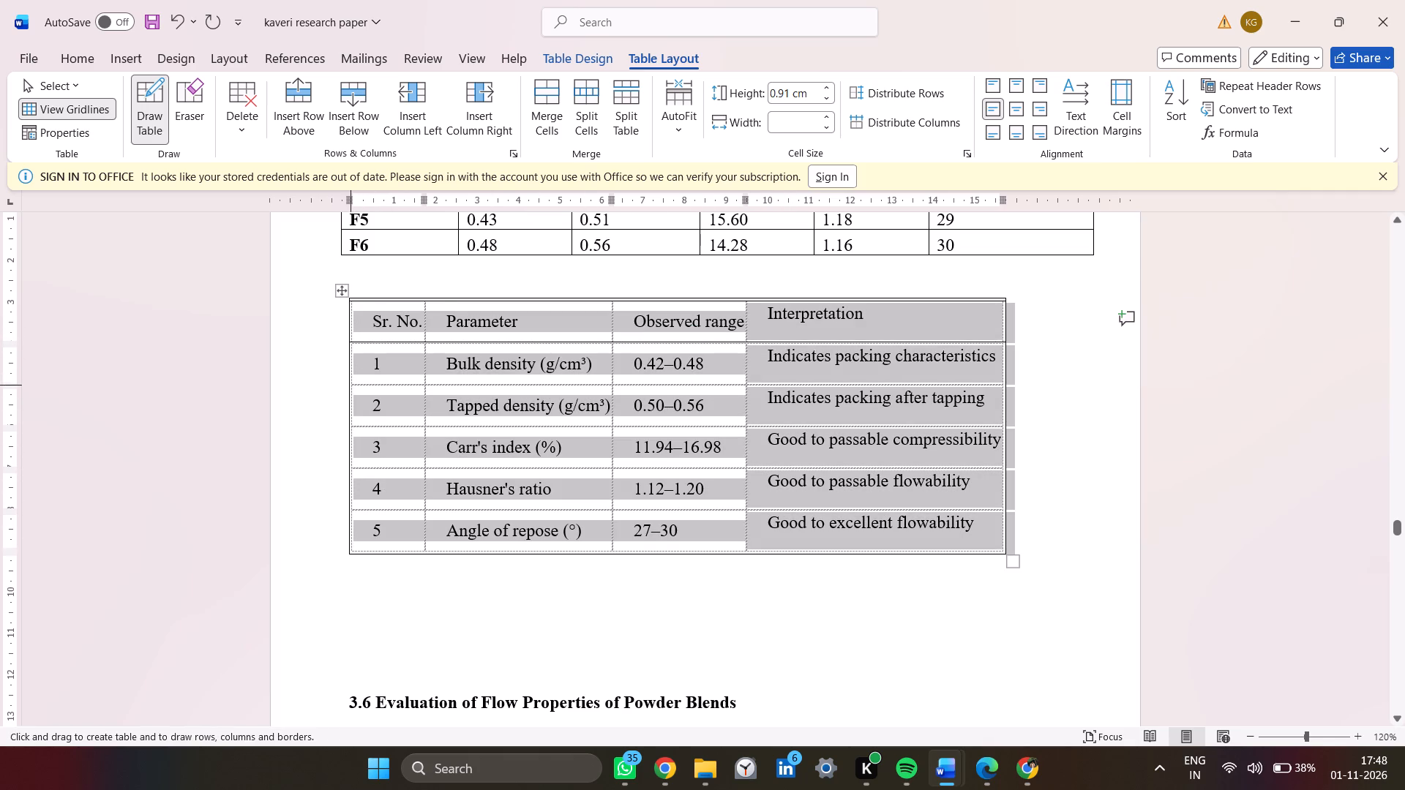
{"action": "left_click_drag", "start_coordinate": [351, 384], "coordinate": [872, 375]}
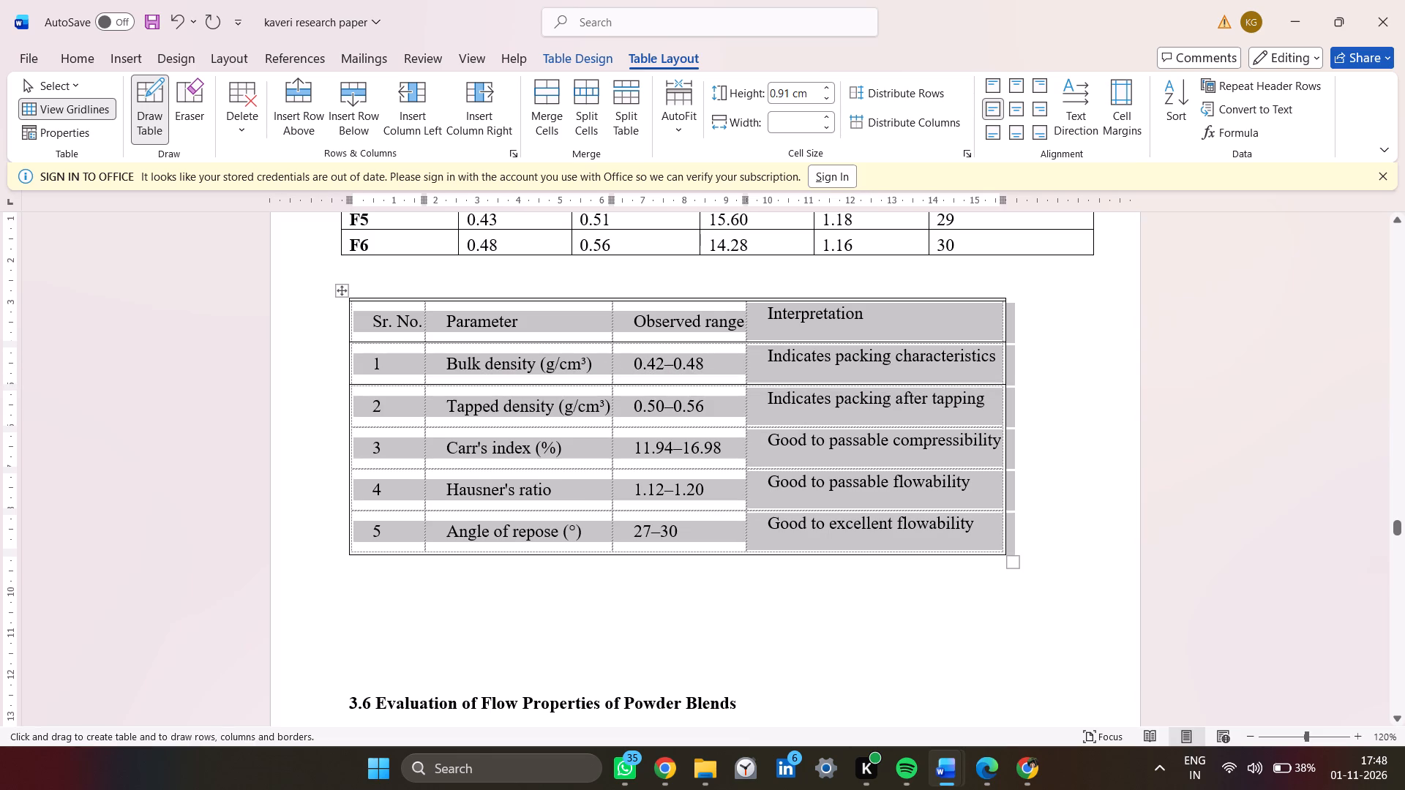
{"action": "left_click_drag", "start_coordinate": [353, 427], "coordinate": [419, 419]}
{"action": "left_click_drag", "start_coordinate": [419, 419], "coordinate": [890, 419]}
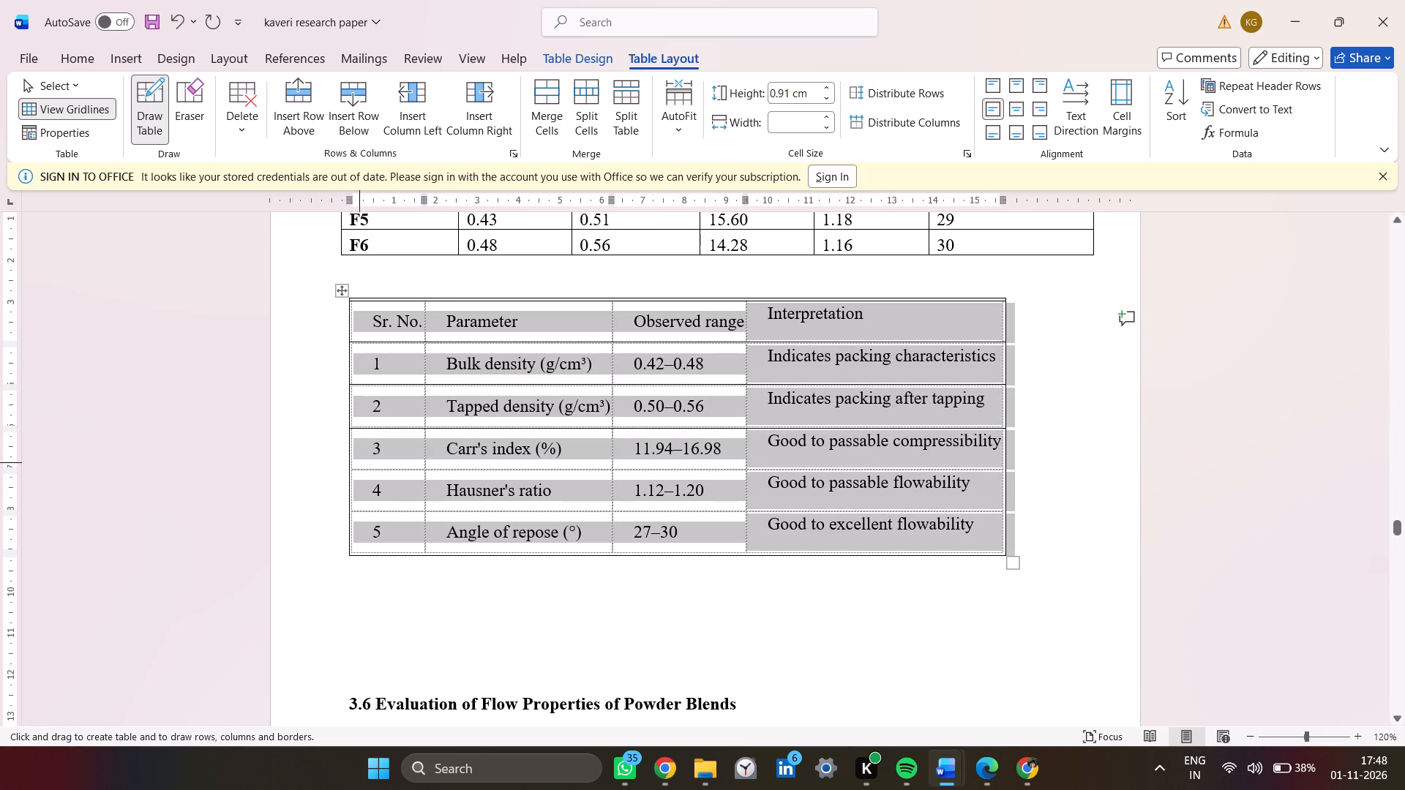
{"action": "left_click_drag", "start_coordinate": [352, 469], "coordinate": [828, 473]}
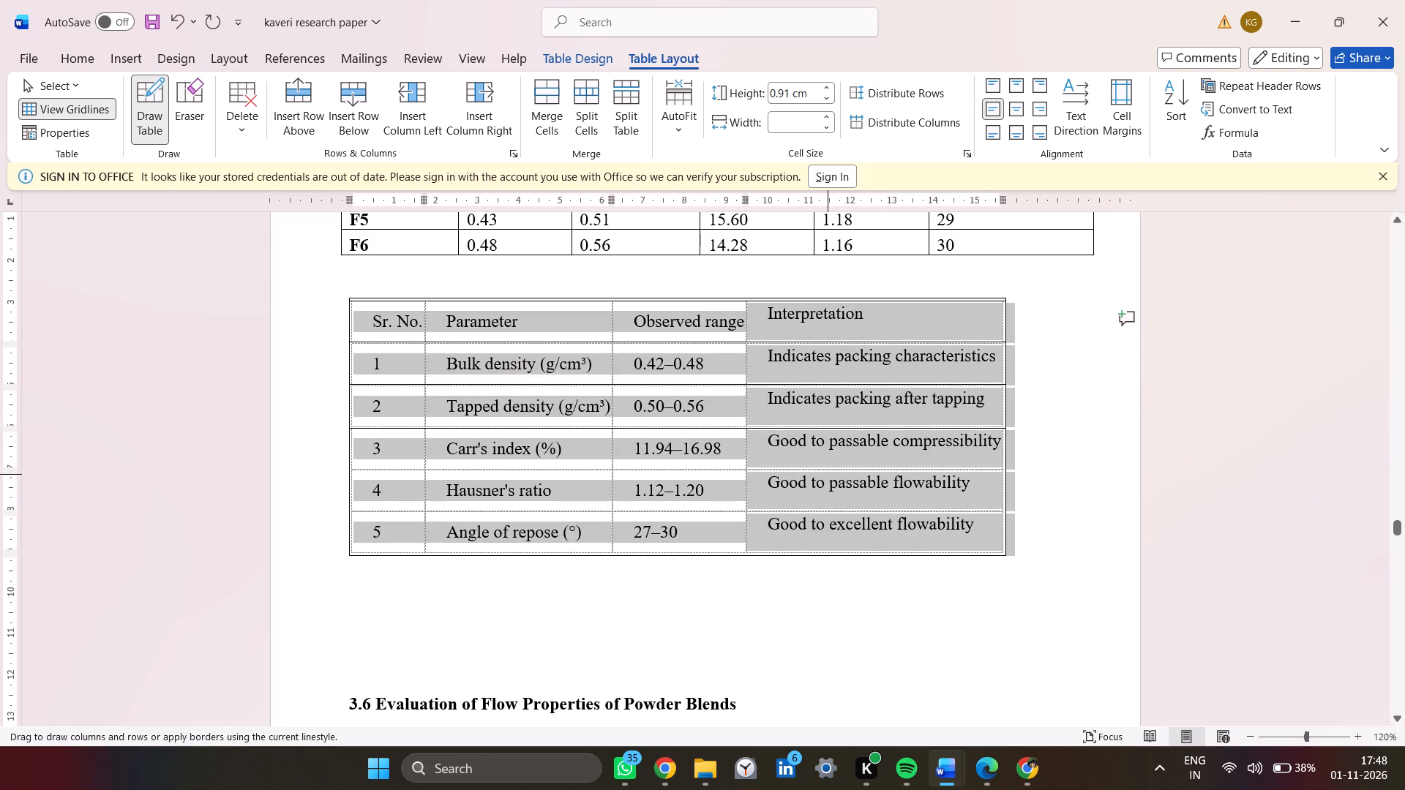
{"action": "left_click_drag", "start_coordinate": [828, 473], "coordinate": [830, 464]}
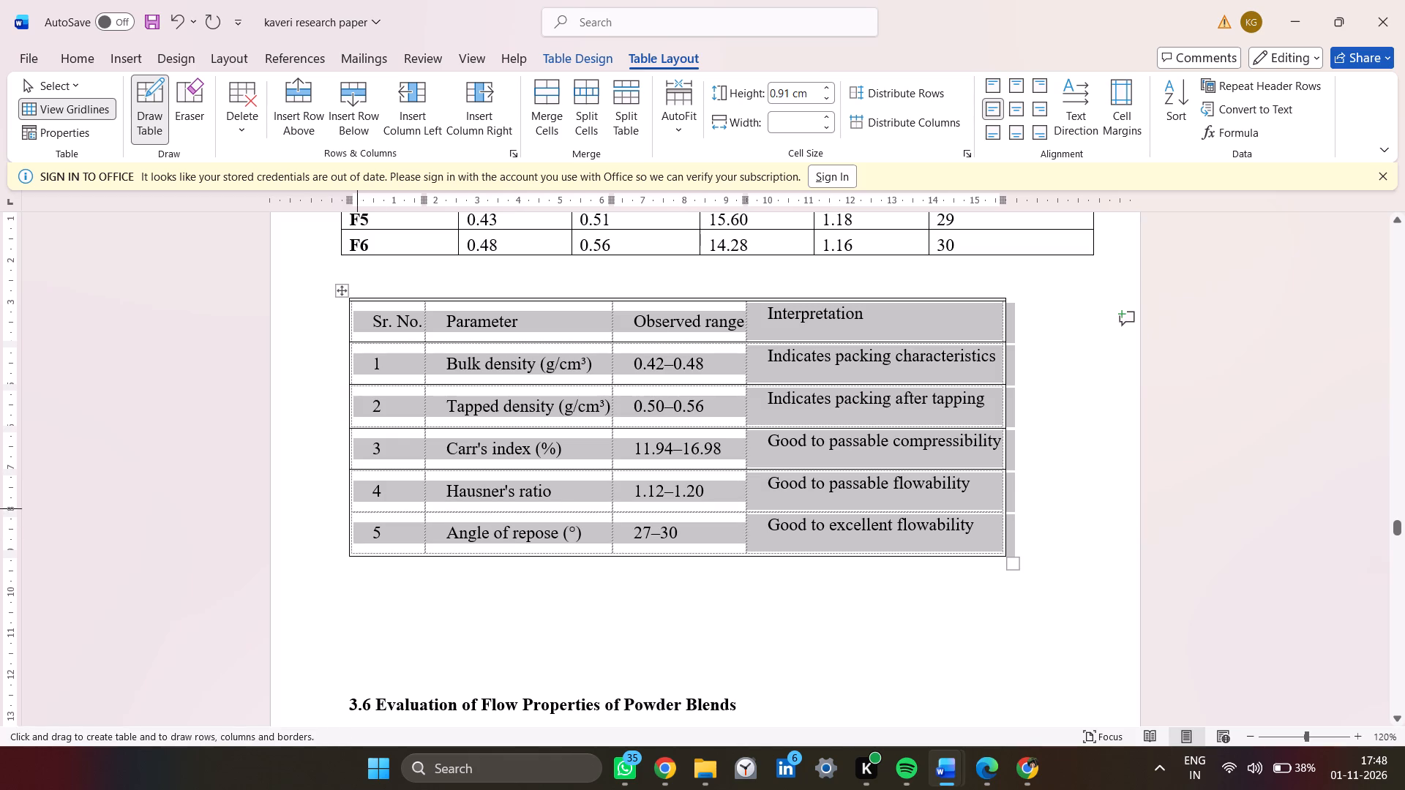
{"action": "left_click_drag", "start_coordinate": [353, 509], "coordinate": [844, 511]}
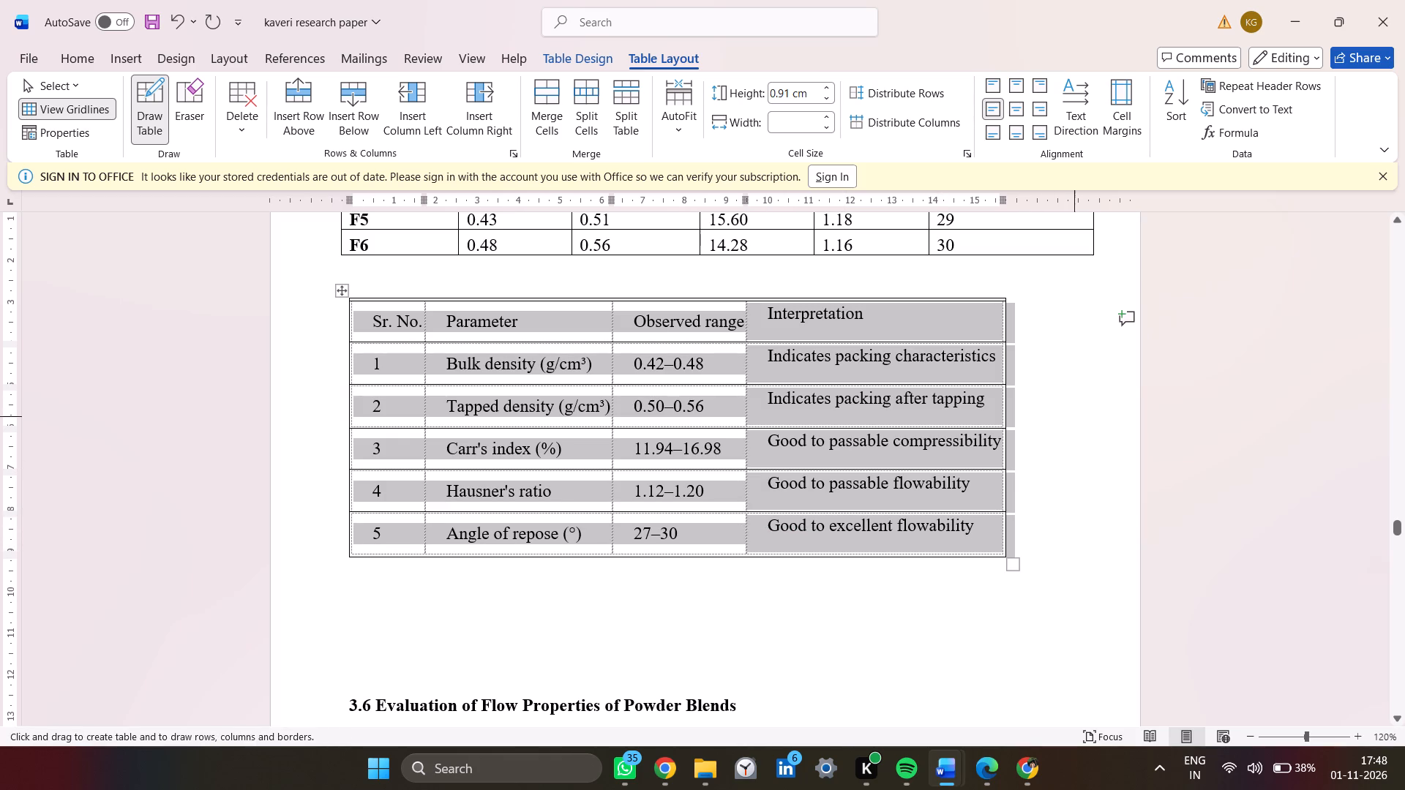
{"action": "left_click", "coordinate": [1075, 417]}
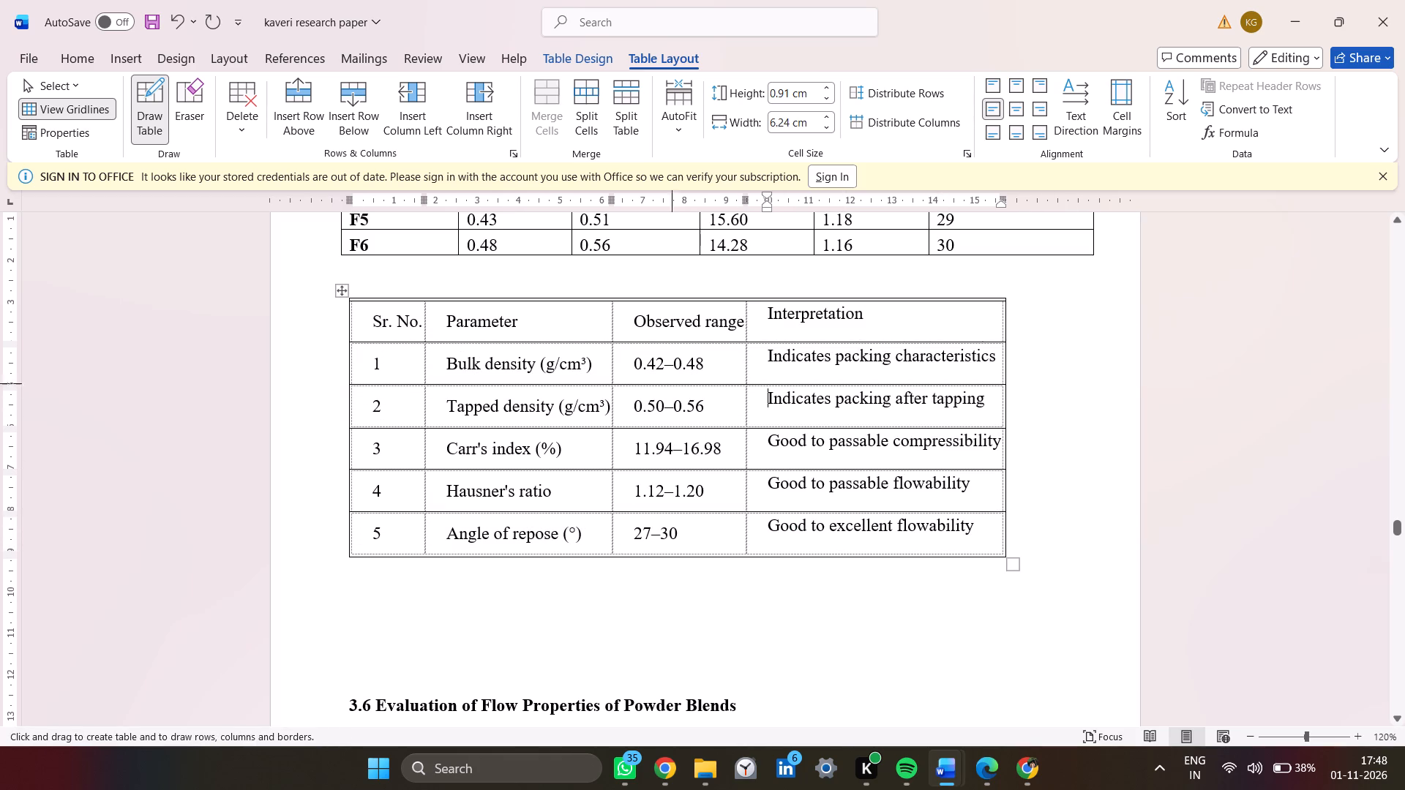
{"action": "left_click", "coordinate": [292, 404]}
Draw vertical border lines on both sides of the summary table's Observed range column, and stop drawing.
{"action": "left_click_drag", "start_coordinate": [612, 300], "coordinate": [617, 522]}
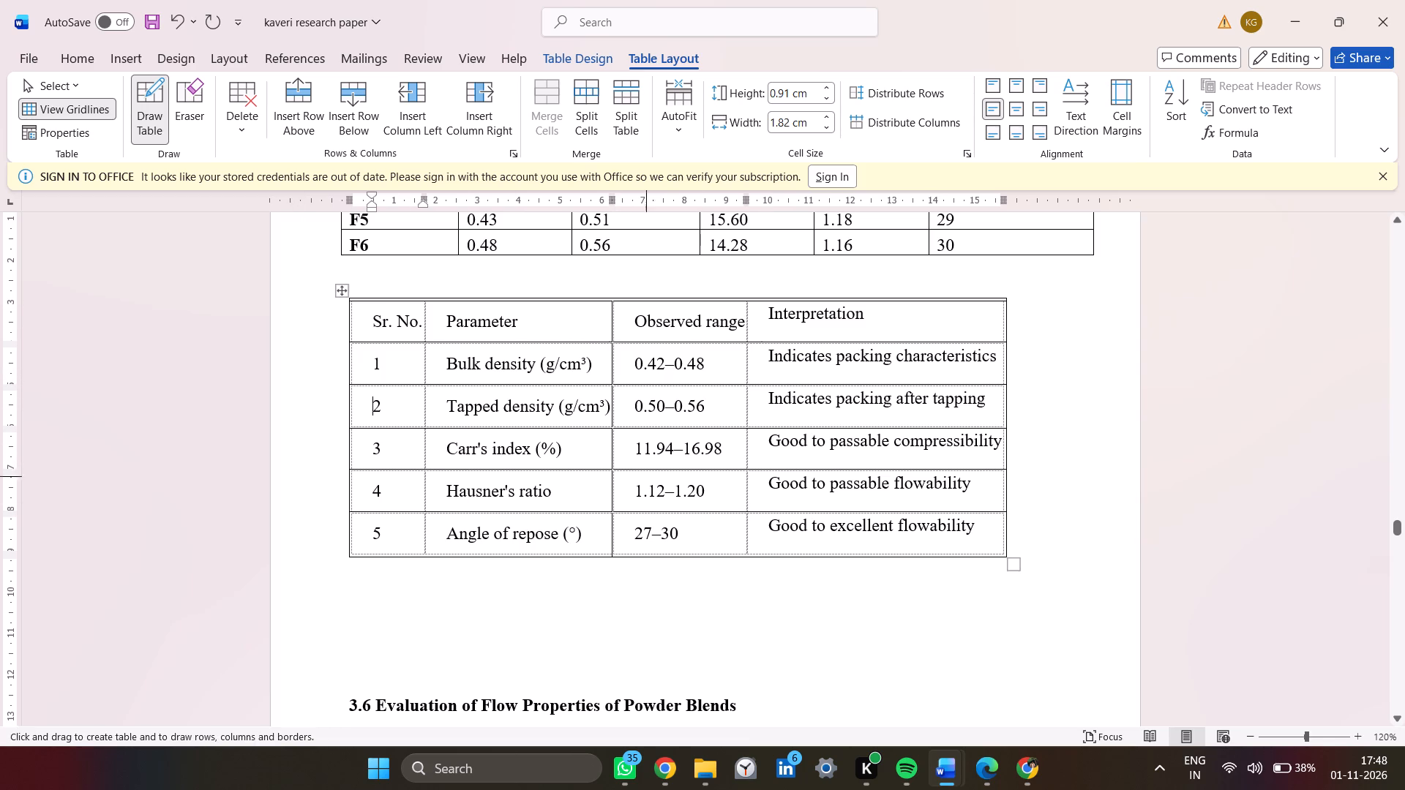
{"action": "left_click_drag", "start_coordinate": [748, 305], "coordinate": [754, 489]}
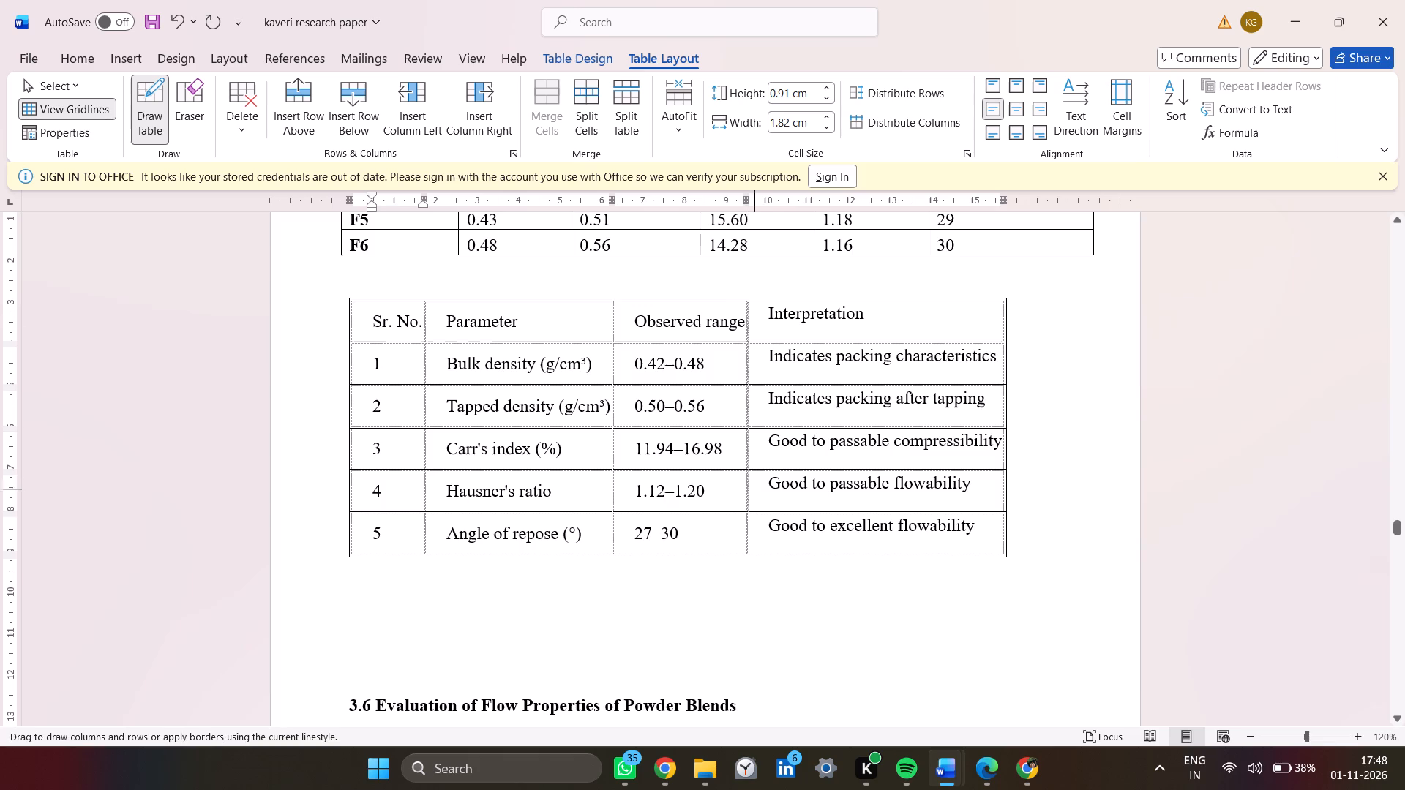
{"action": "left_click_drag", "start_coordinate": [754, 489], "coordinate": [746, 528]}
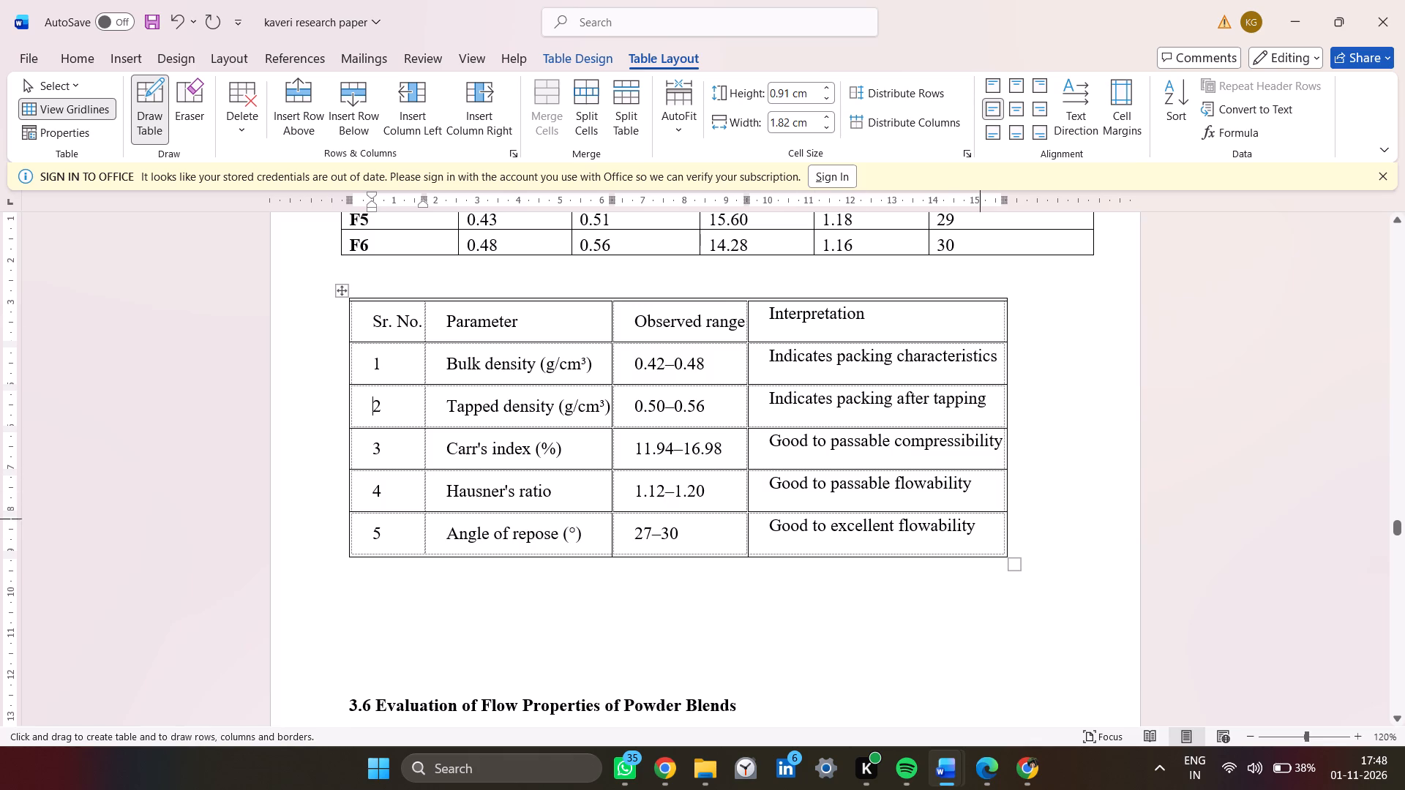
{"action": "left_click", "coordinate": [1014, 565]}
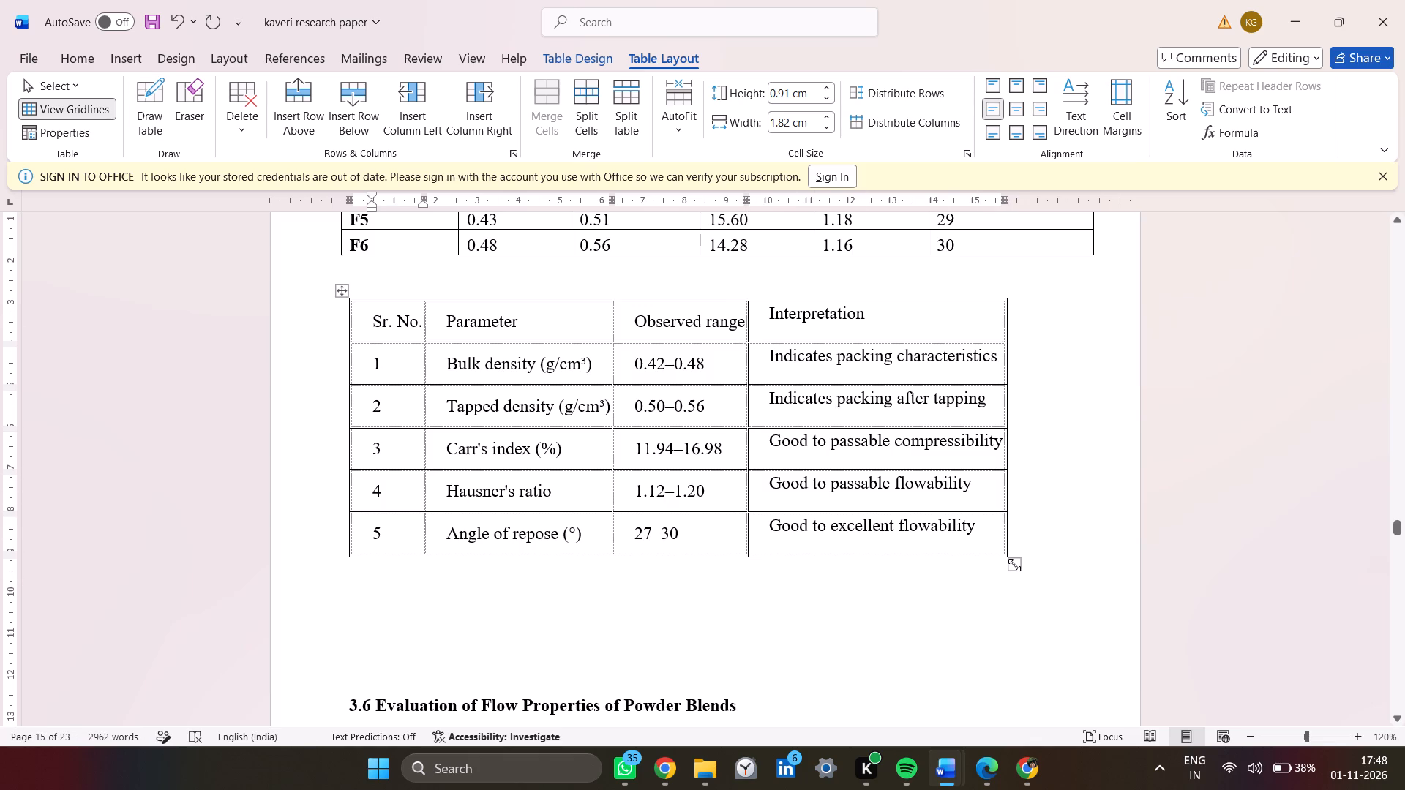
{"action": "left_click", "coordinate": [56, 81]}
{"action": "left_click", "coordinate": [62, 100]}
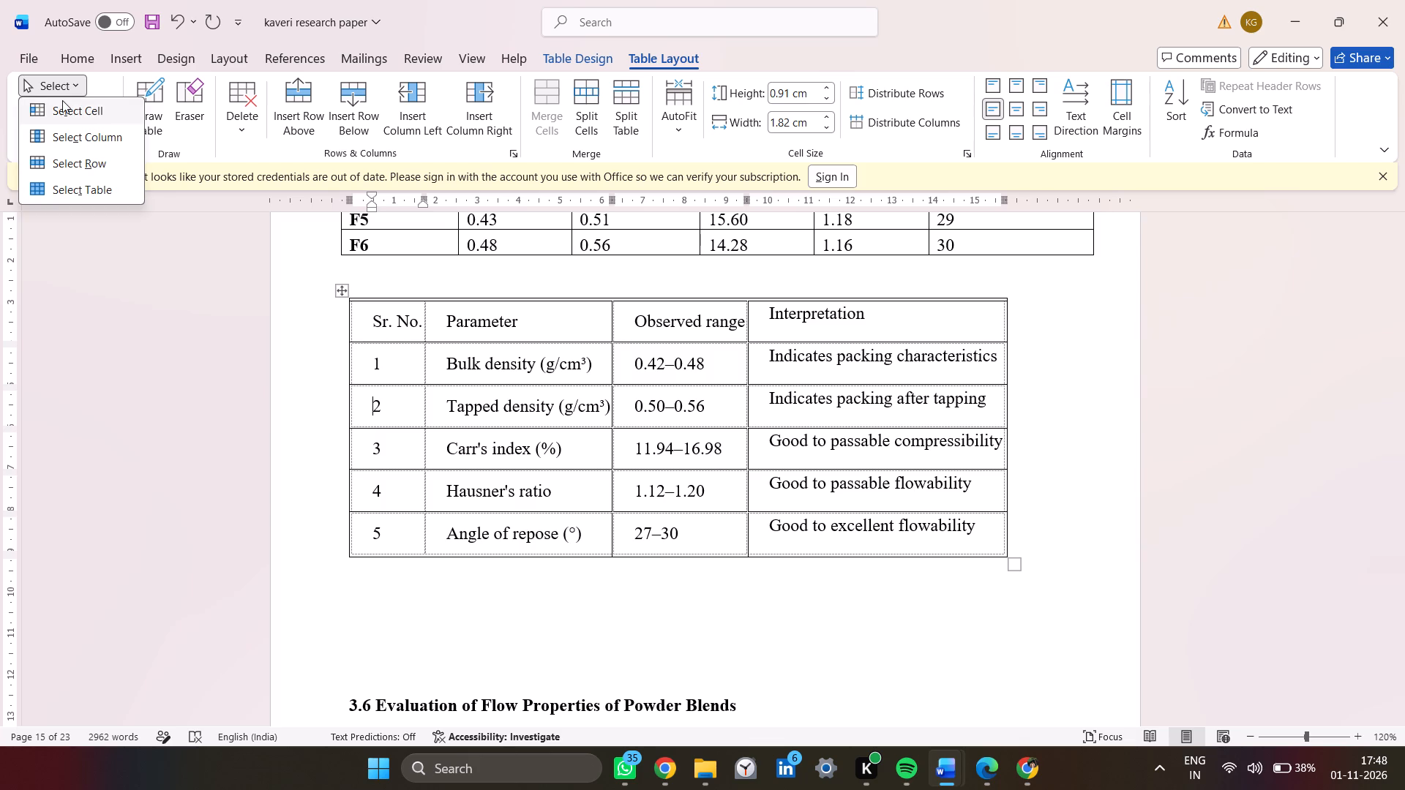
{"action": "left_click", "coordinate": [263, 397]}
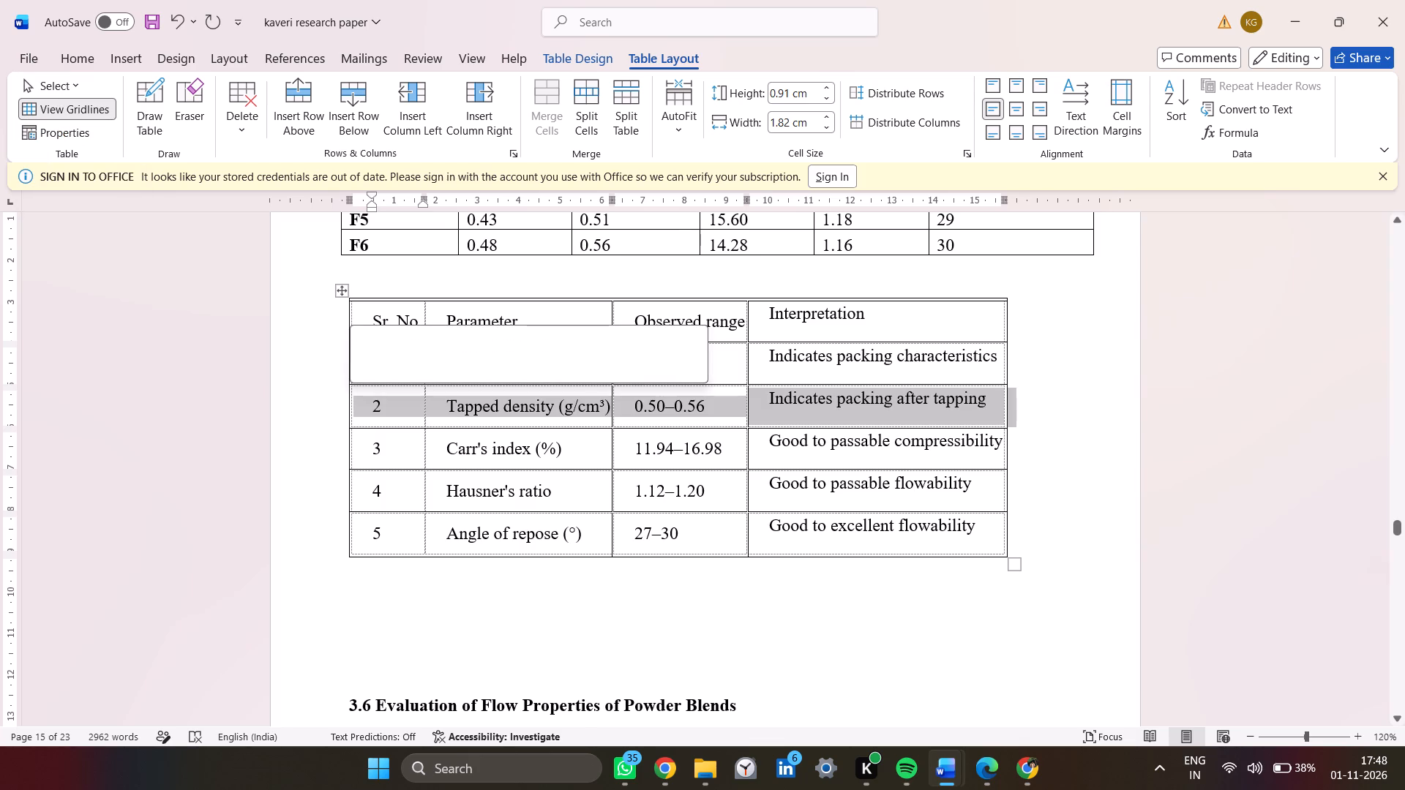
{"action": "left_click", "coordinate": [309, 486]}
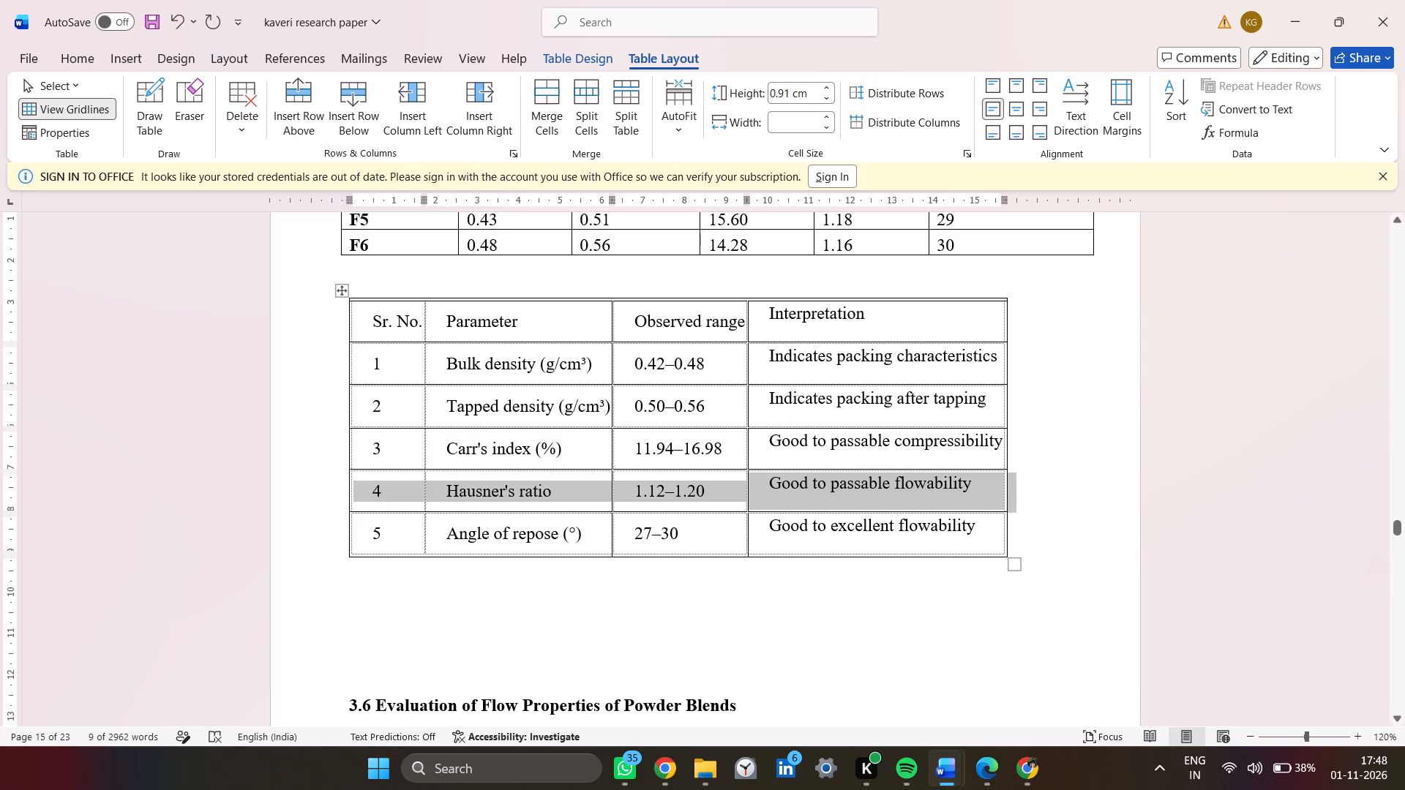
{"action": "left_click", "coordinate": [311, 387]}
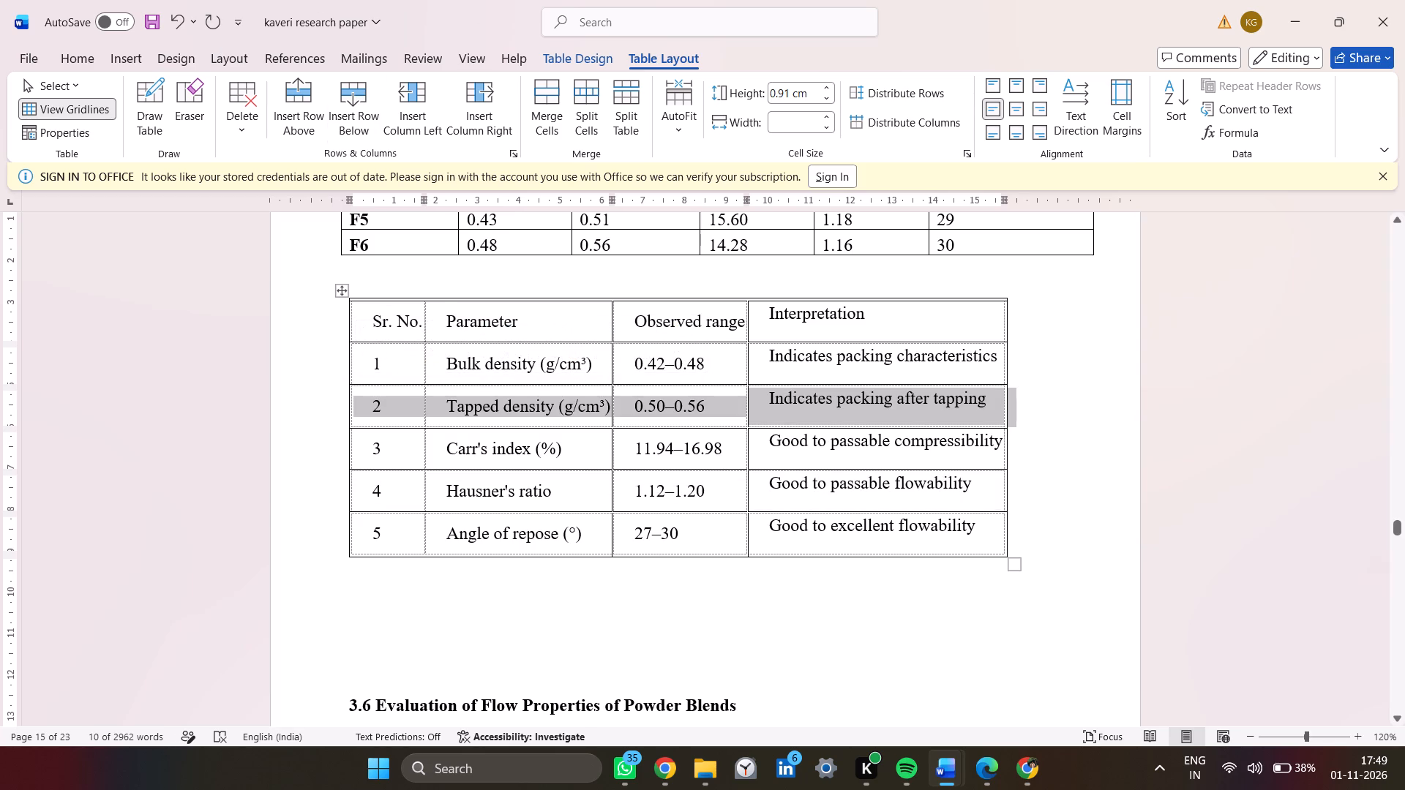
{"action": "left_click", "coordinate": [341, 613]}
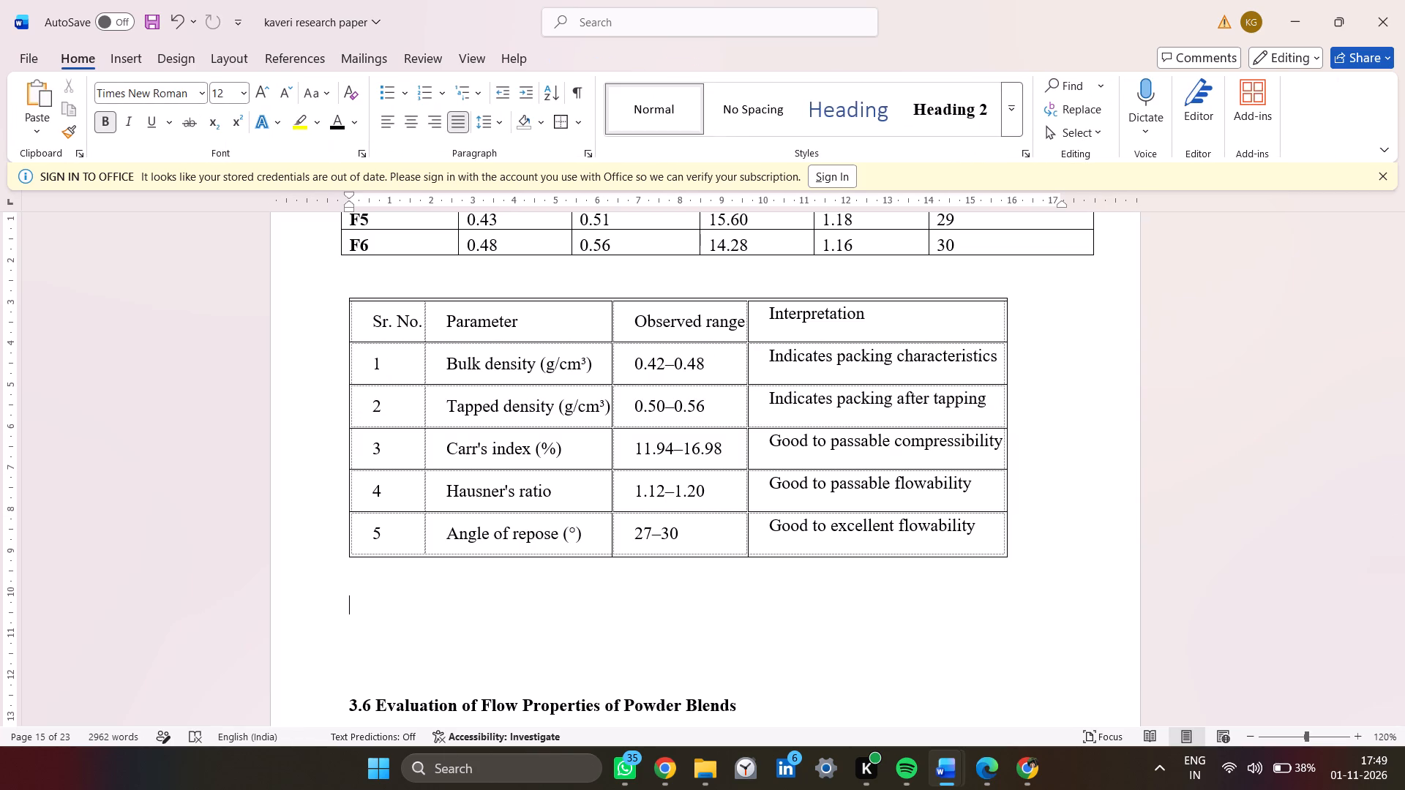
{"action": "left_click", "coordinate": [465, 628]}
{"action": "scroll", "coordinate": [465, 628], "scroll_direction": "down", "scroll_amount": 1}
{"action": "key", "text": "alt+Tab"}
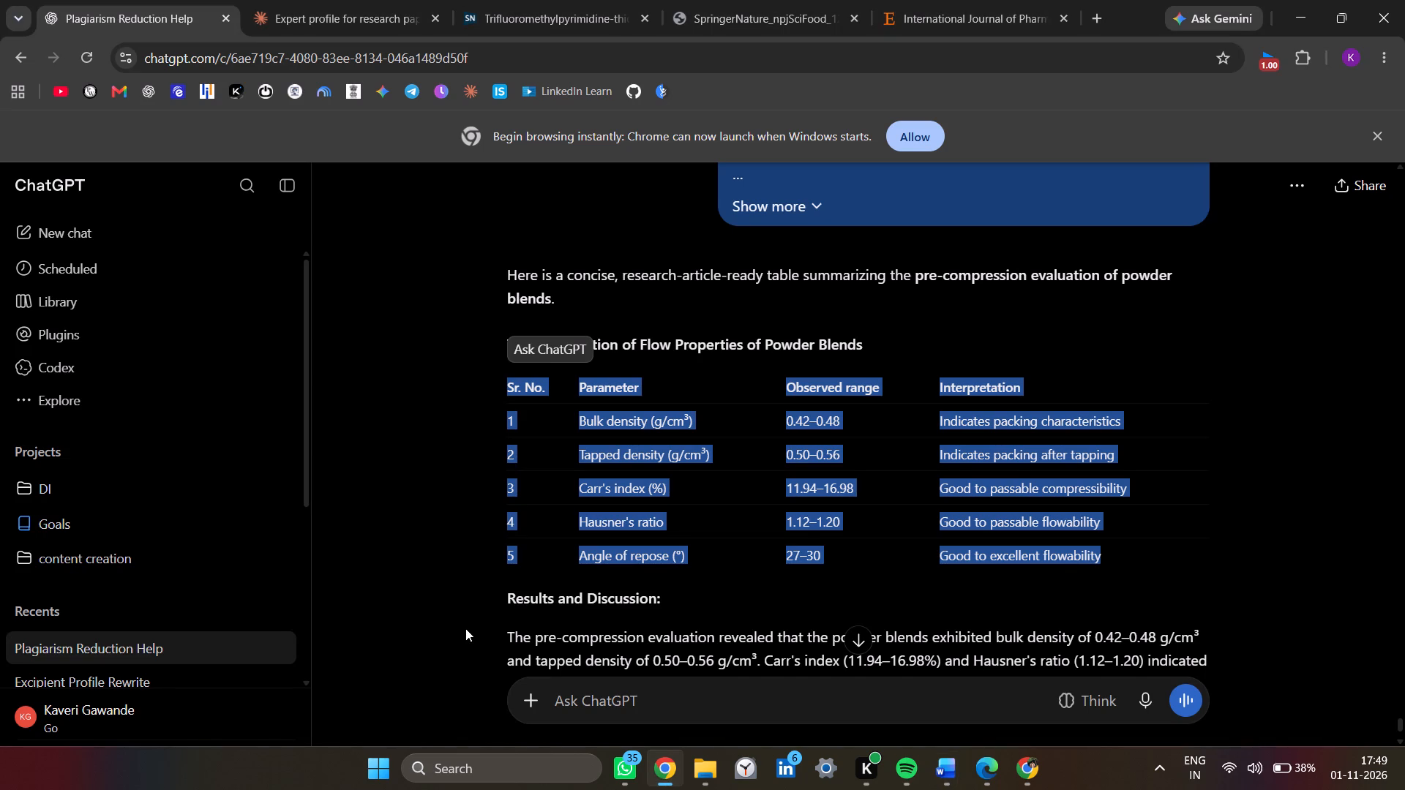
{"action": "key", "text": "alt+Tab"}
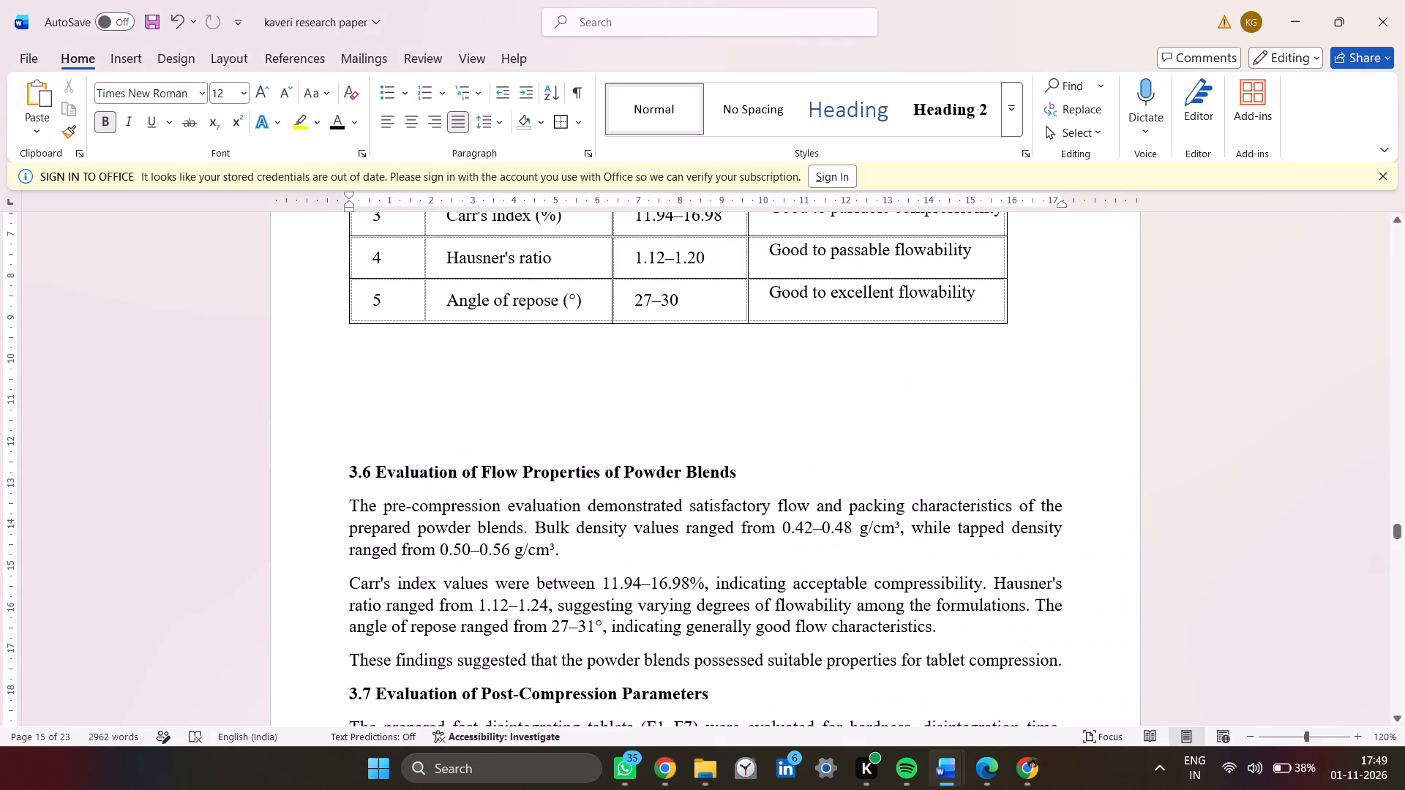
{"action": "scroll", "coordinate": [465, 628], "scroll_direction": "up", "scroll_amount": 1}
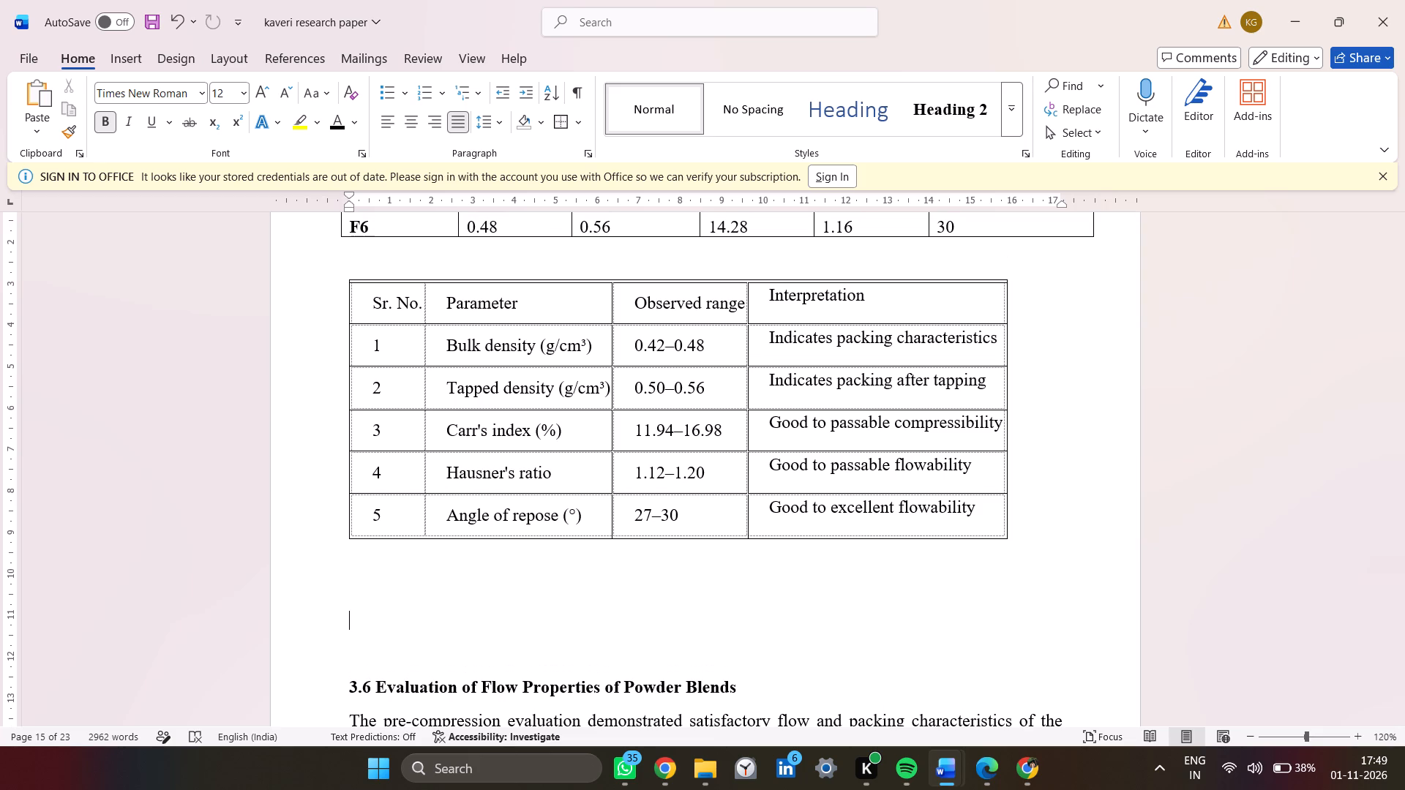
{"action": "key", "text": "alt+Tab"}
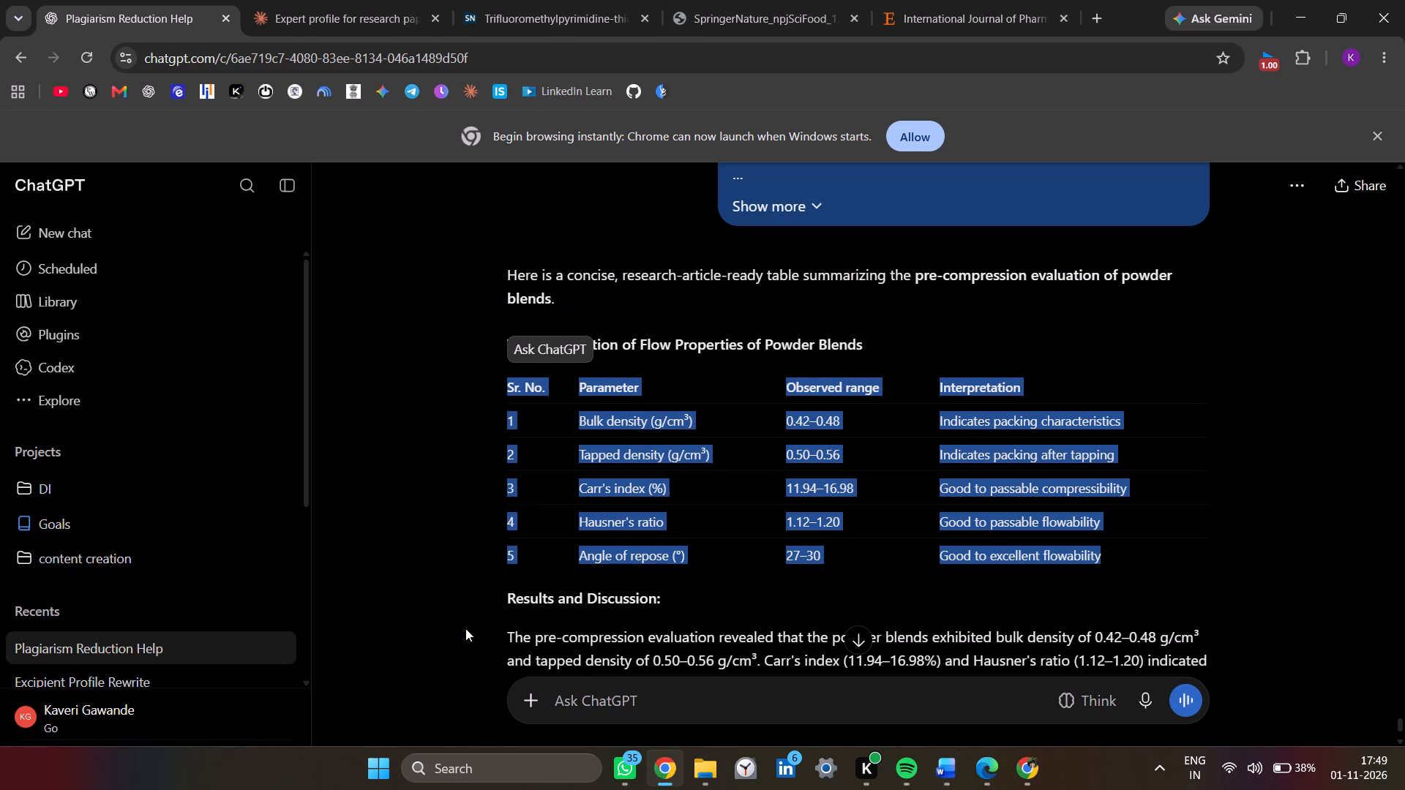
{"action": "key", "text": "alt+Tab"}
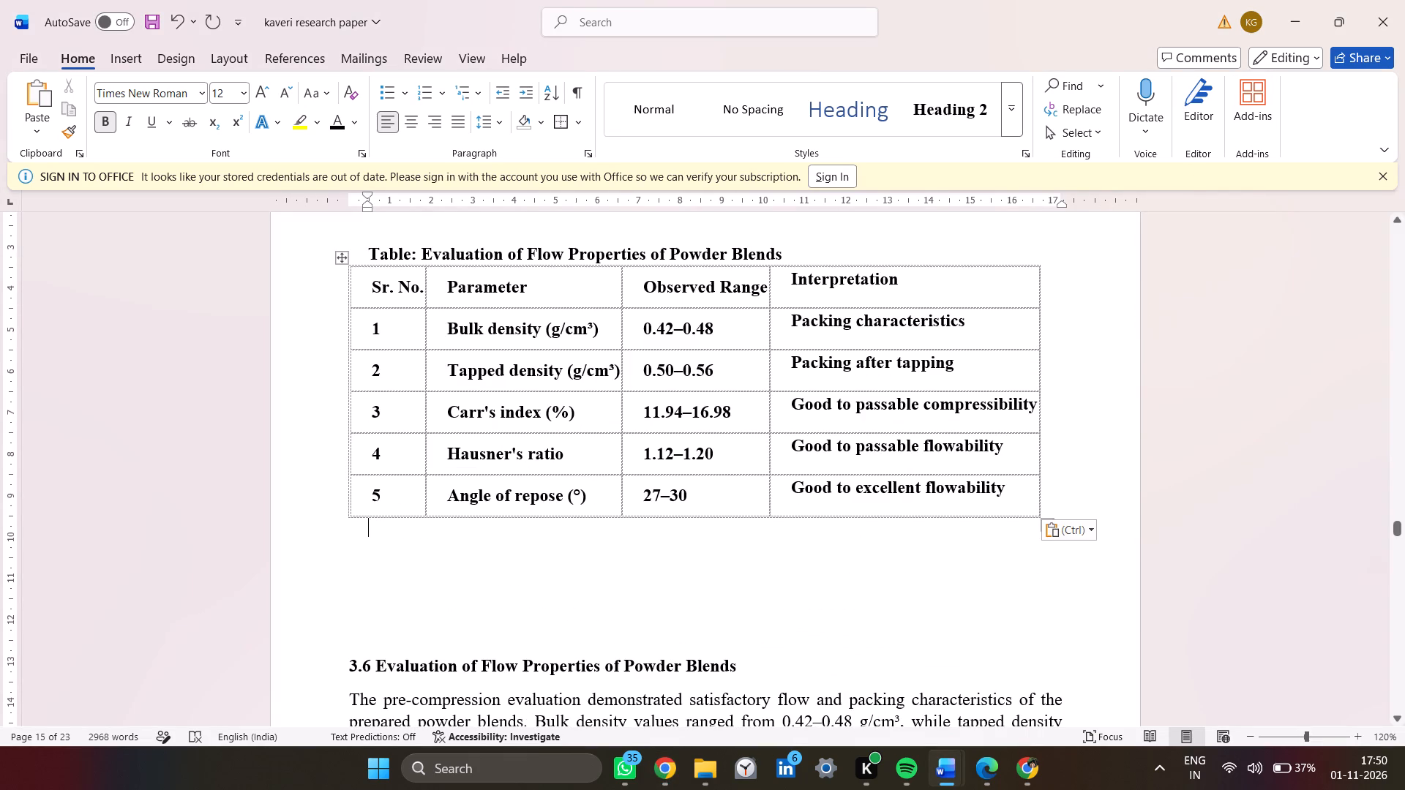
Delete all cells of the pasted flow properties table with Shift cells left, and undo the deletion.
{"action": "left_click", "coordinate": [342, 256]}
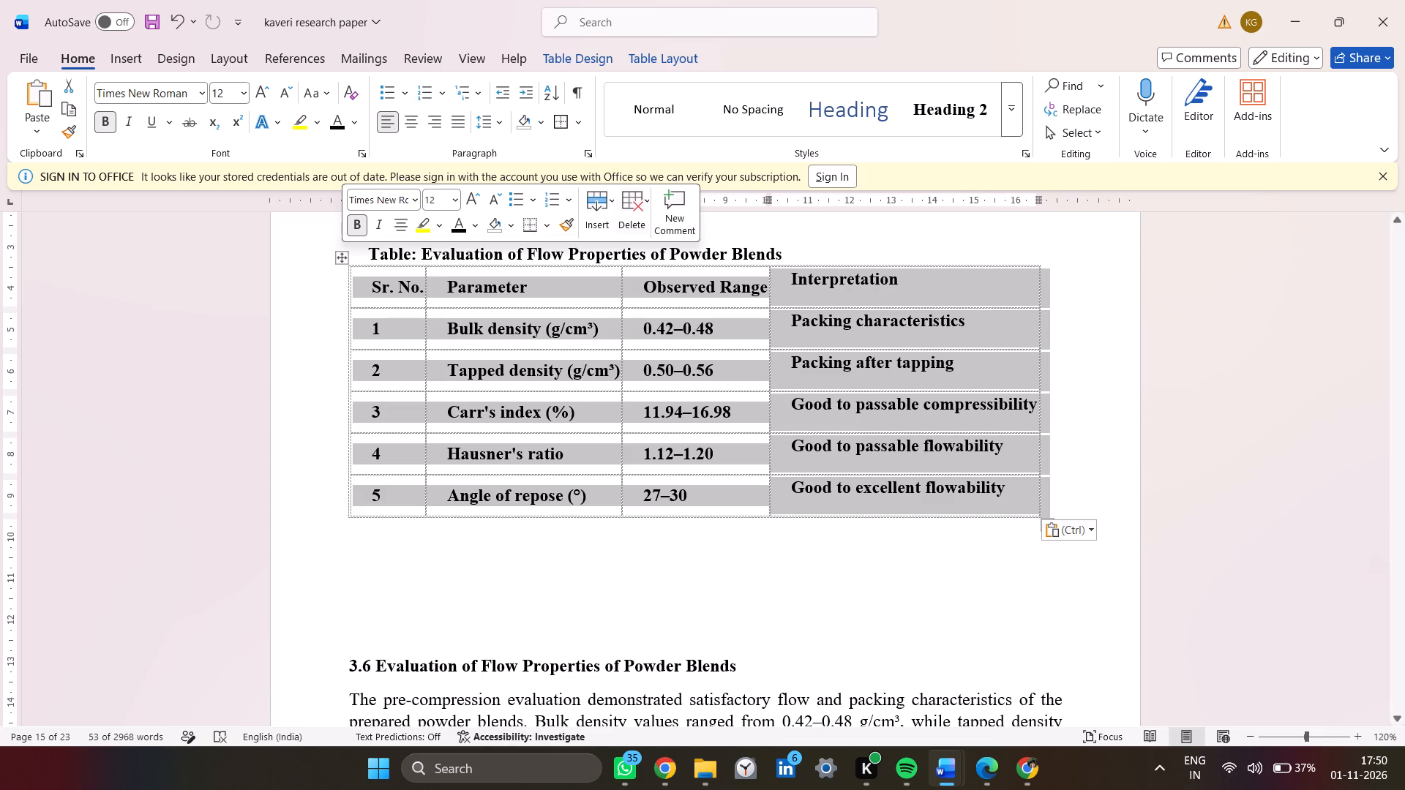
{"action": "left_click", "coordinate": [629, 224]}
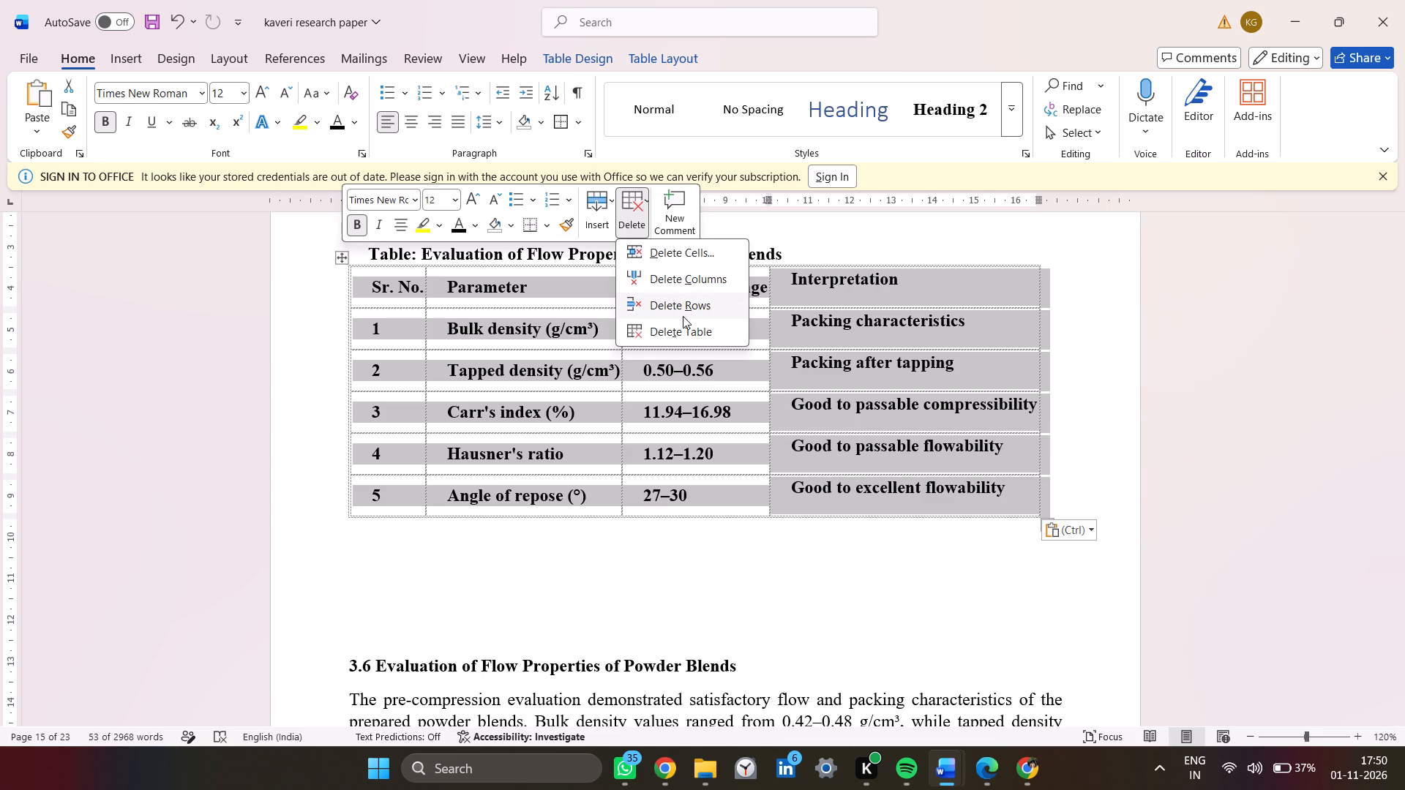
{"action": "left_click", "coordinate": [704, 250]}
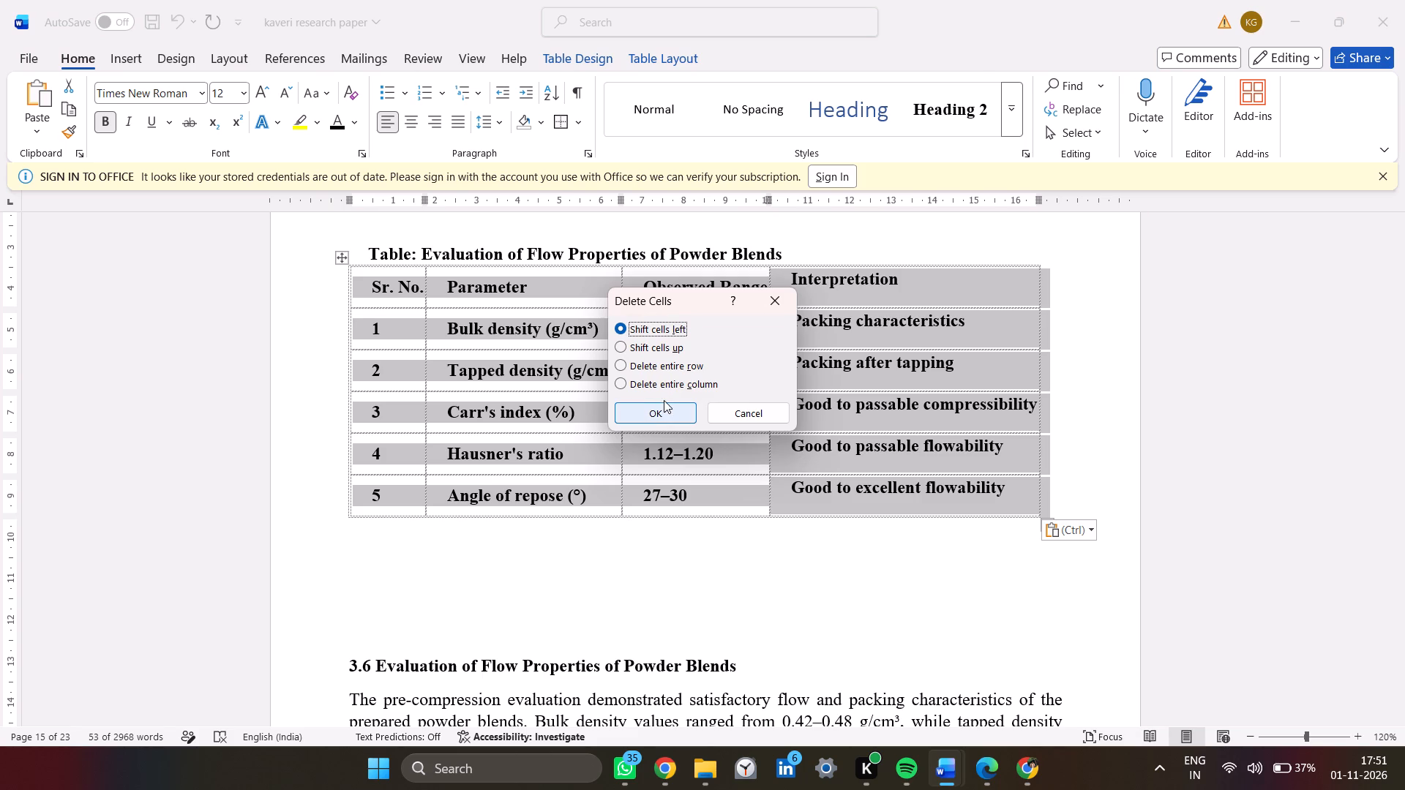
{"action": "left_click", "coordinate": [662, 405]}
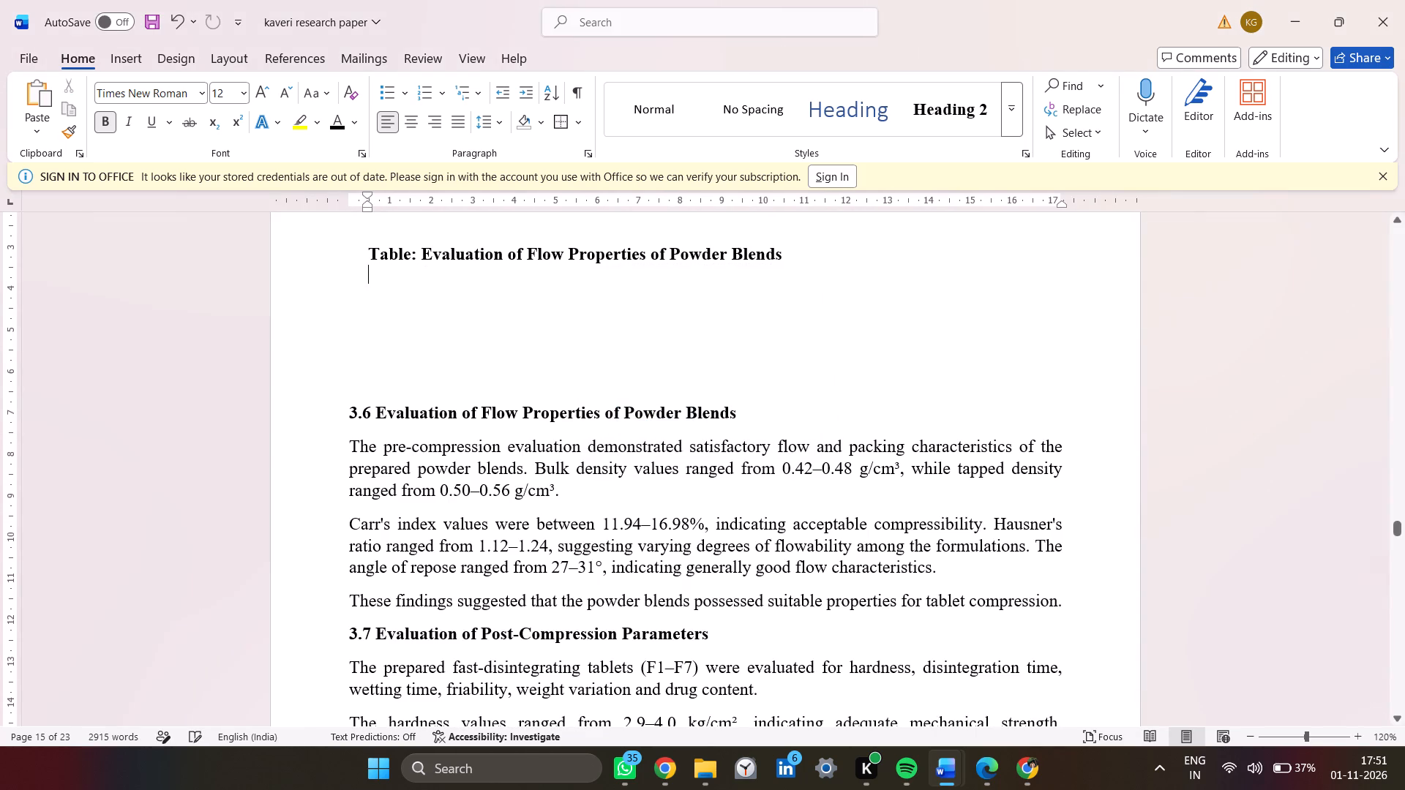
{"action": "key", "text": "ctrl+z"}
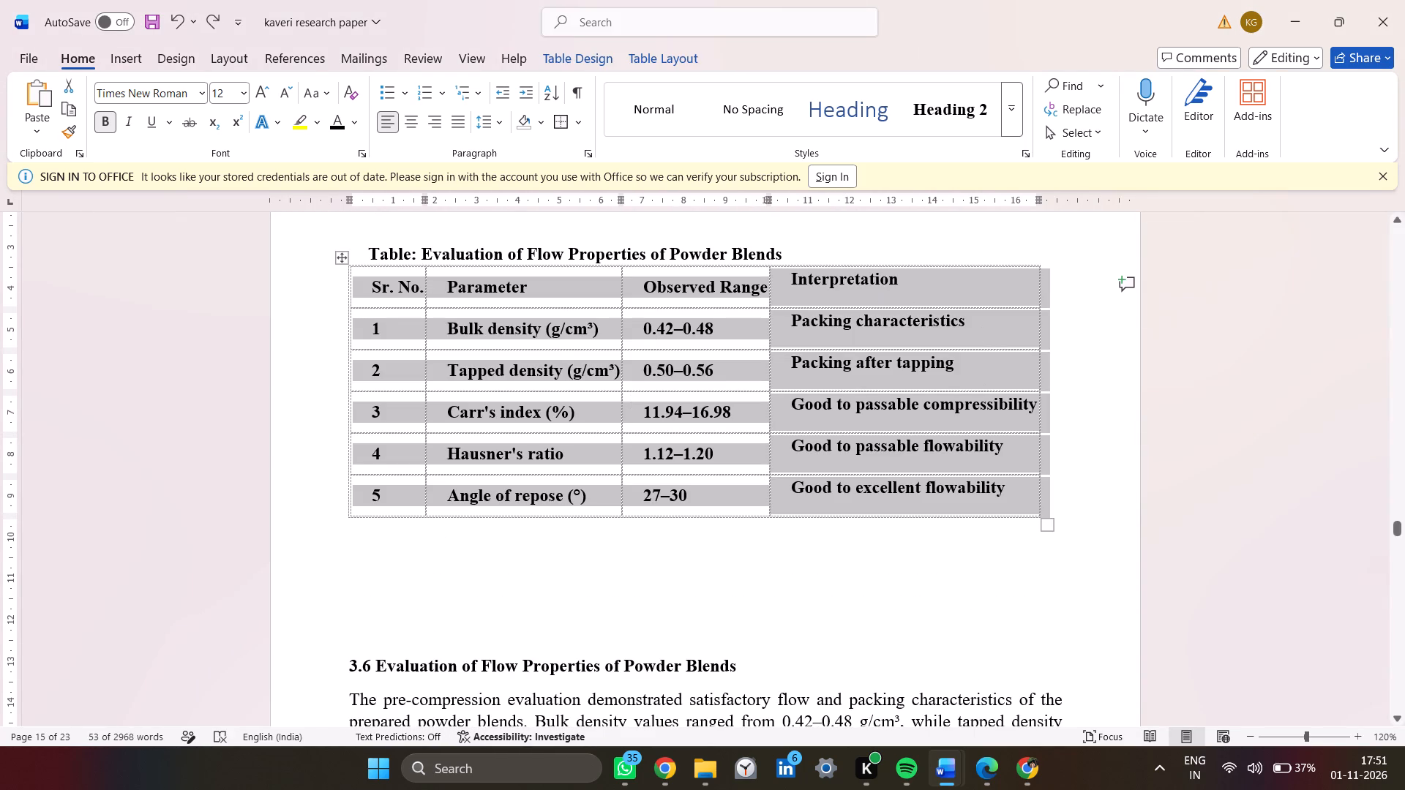
Select the whole pasted flow properties table and open its deletion options.
{"action": "left_click", "coordinate": [342, 256]}
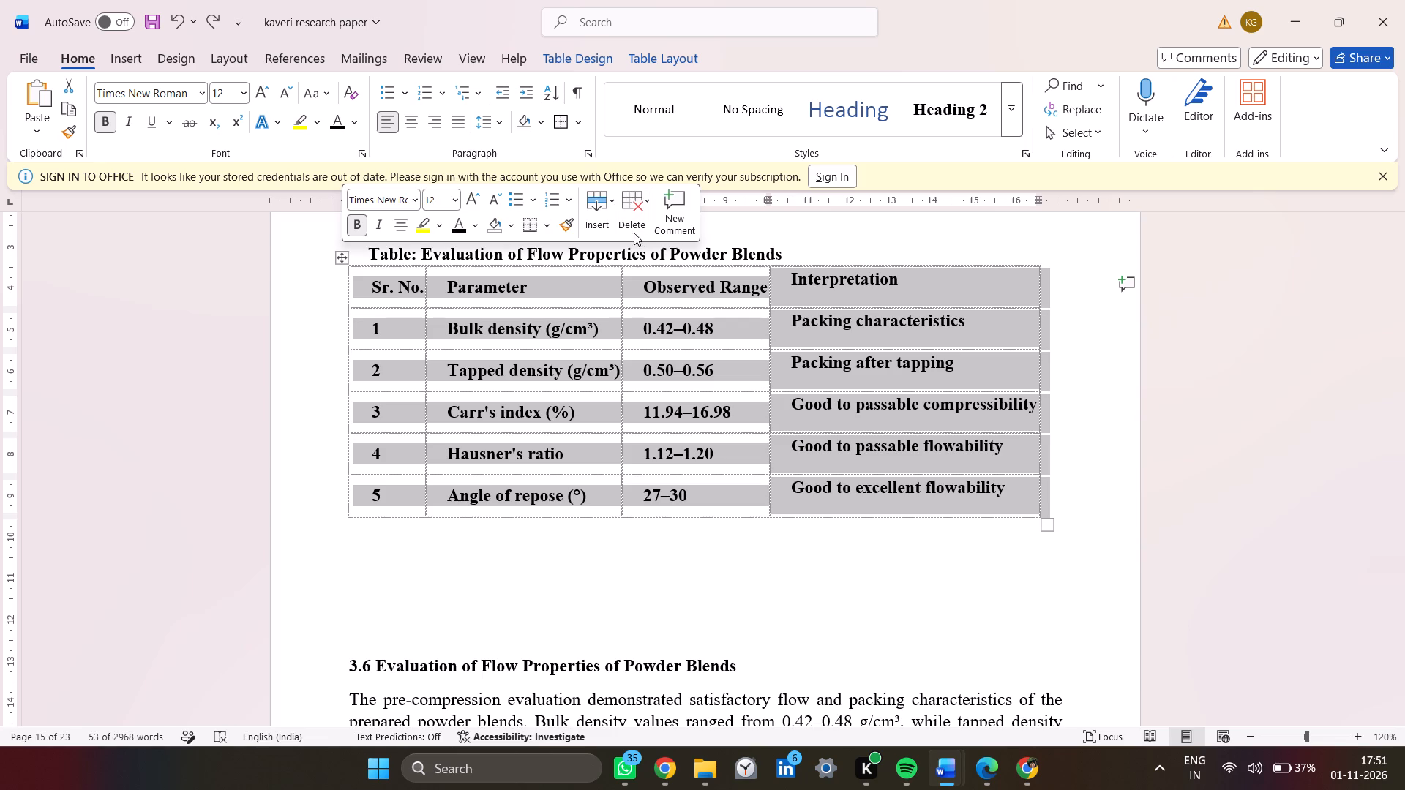
{"action": "left_click", "coordinate": [626, 230]}
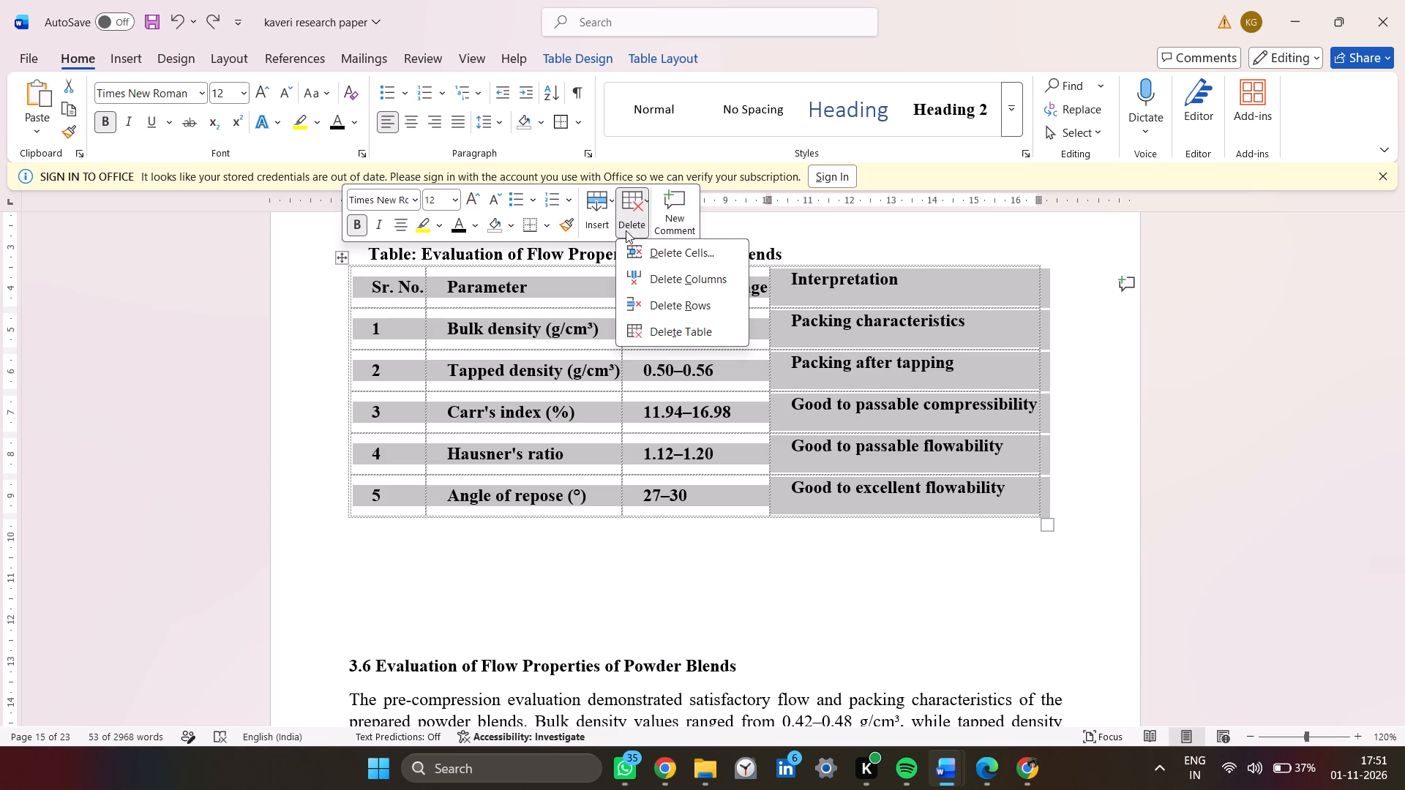
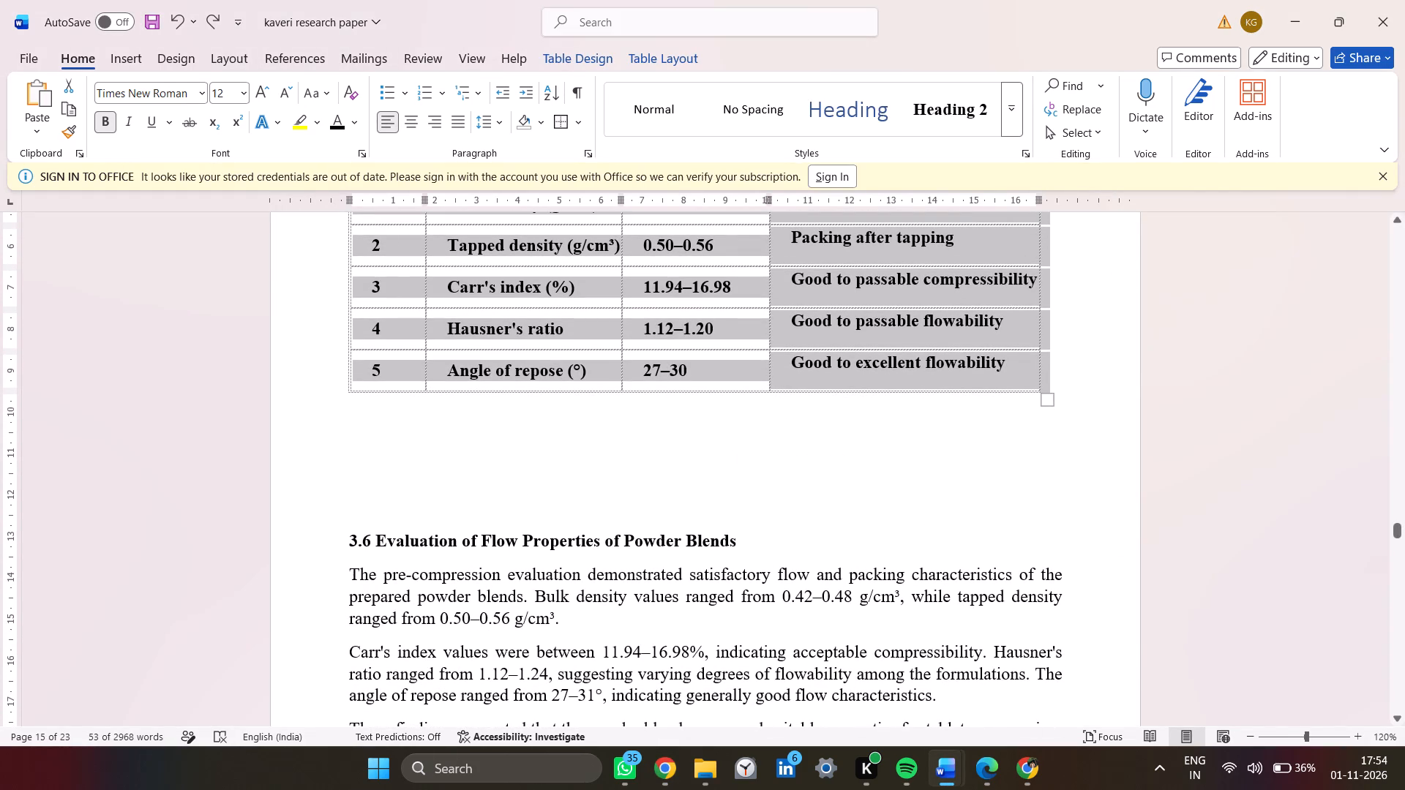
{"action": "scroll", "coordinate": [509, 411], "scroll_direction": "down", "scroll_amount": 3}
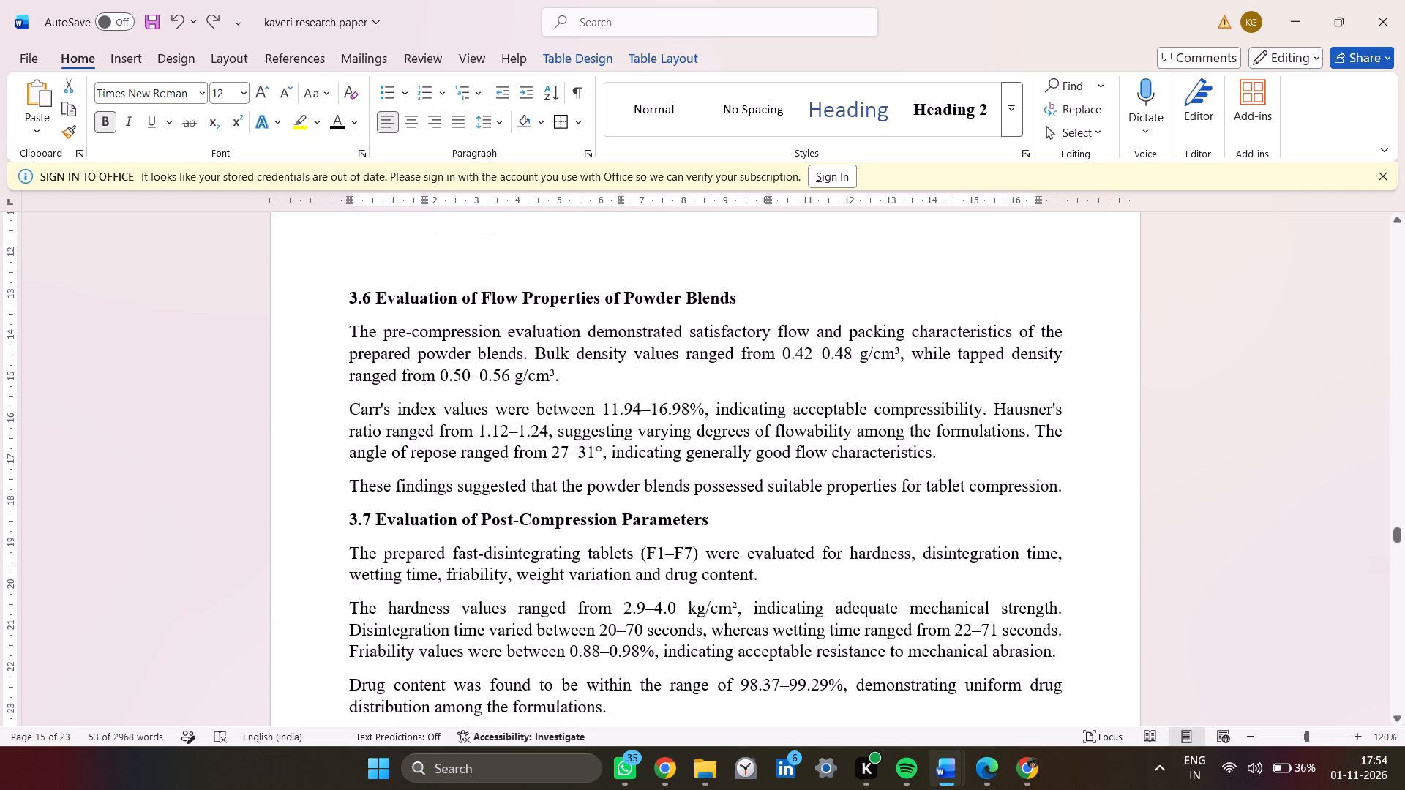
{"action": "key", "text": "alt+Tab"}
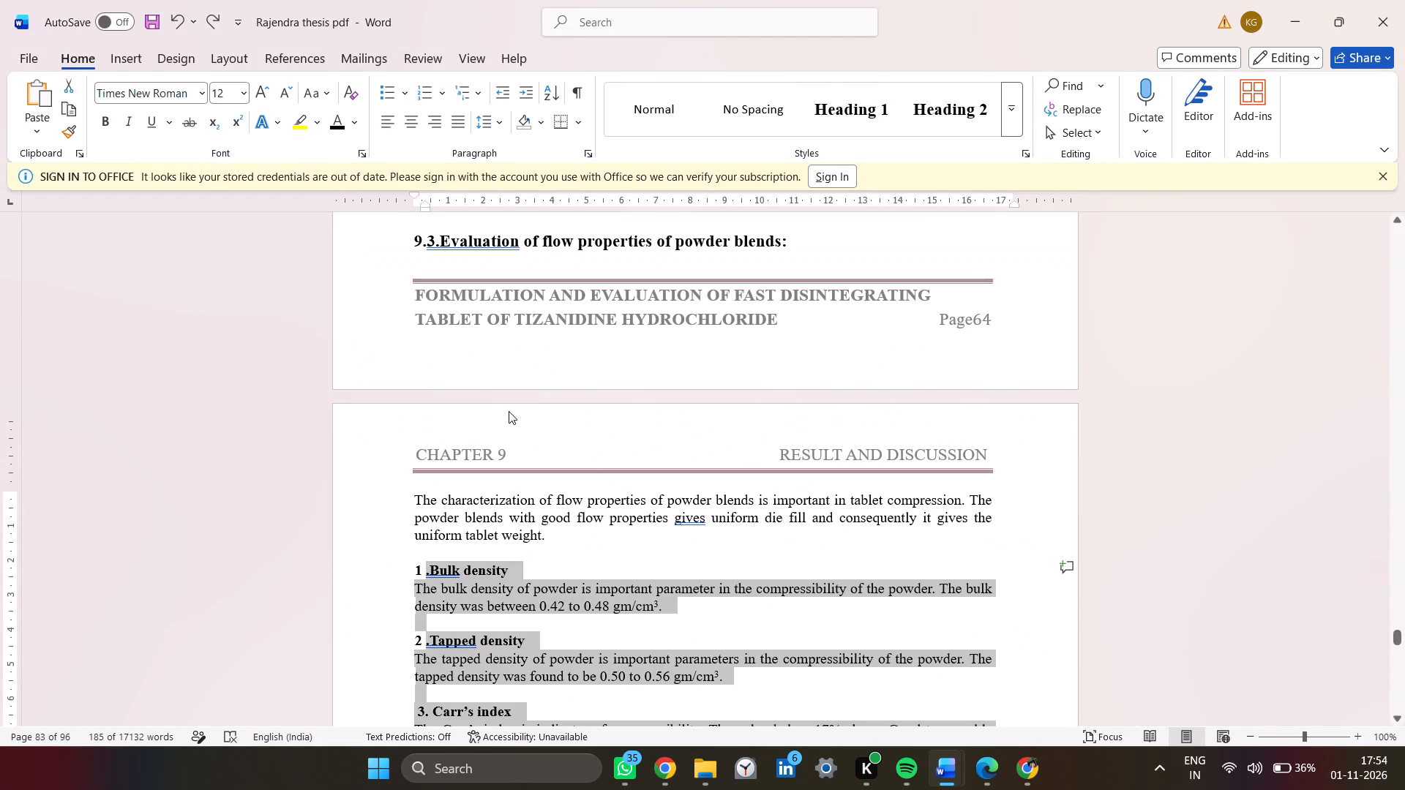
{"action": "scroll", "coordinate": [509, 411], "scroll_direction": "down", "scroll_amount": 1}
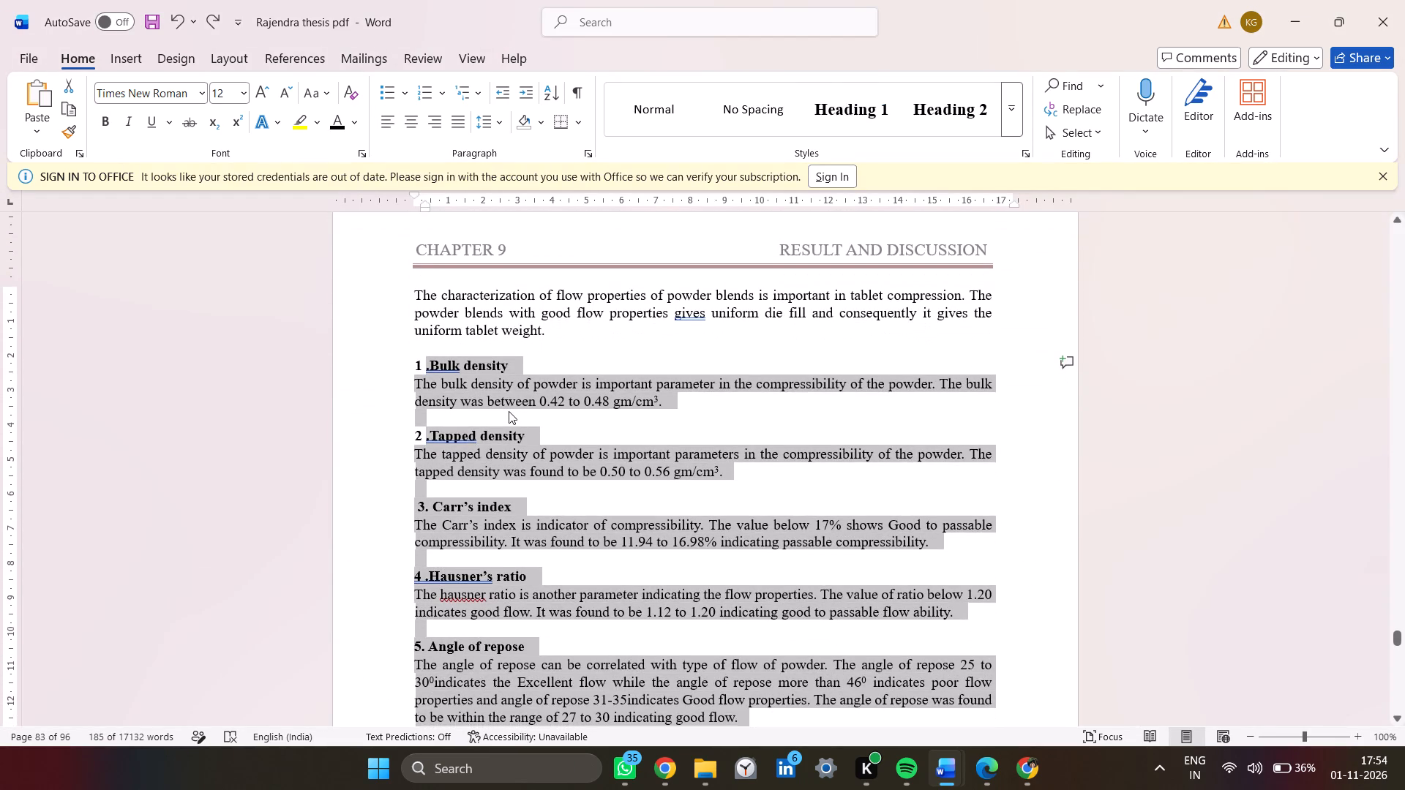
{"action": "key", "text": "alt+Tab"}
{"action": "scroll", "coordinate": [509, 411], "scroll_direction": "up", "scroll_amount": 2}
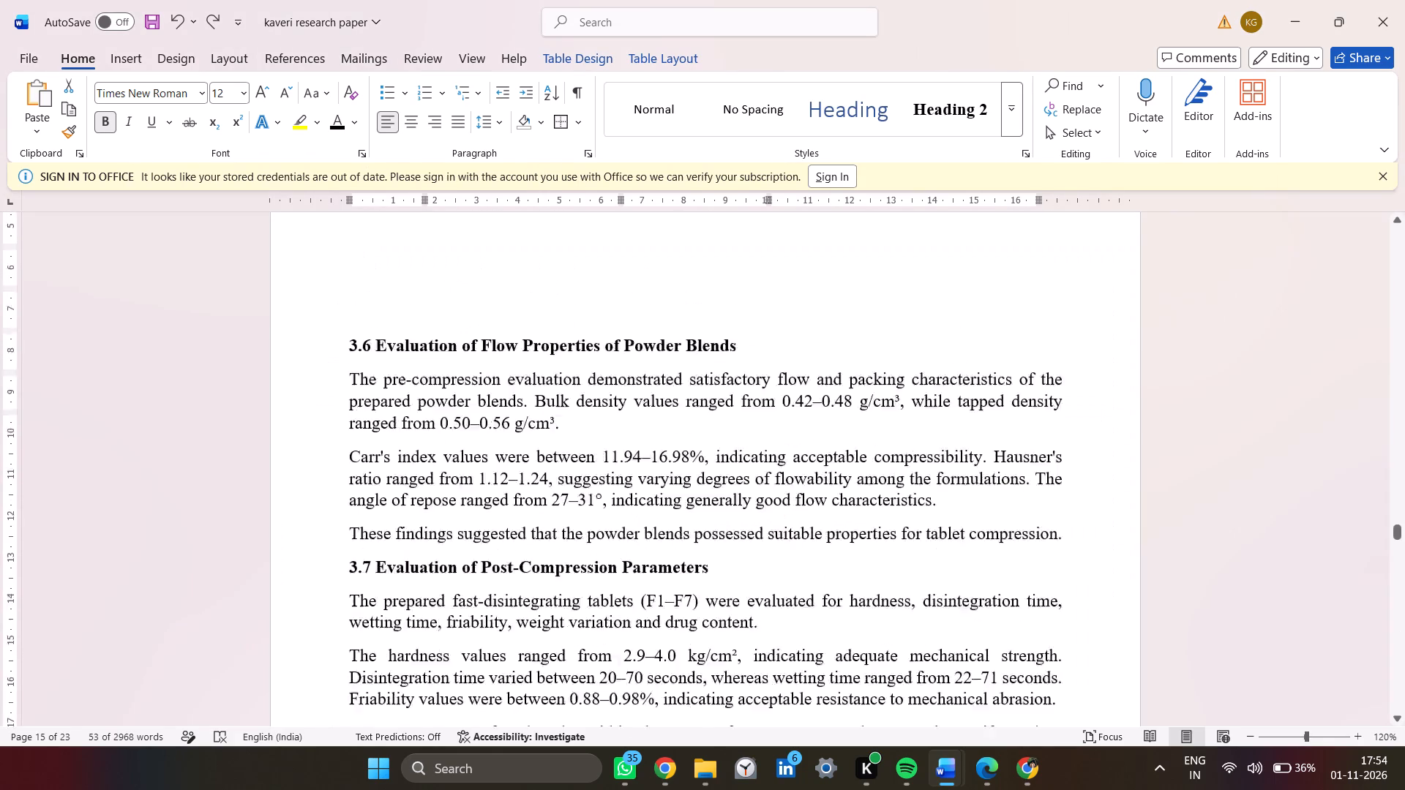
{"action": "scroll", "coordinate": [509, 411], "scroll_direction": "up", "scroll_amount": 3}
{"action": "scroll", "coordinate": [509, 411], "scroll_direction": "down", "scroll_amount": 2}
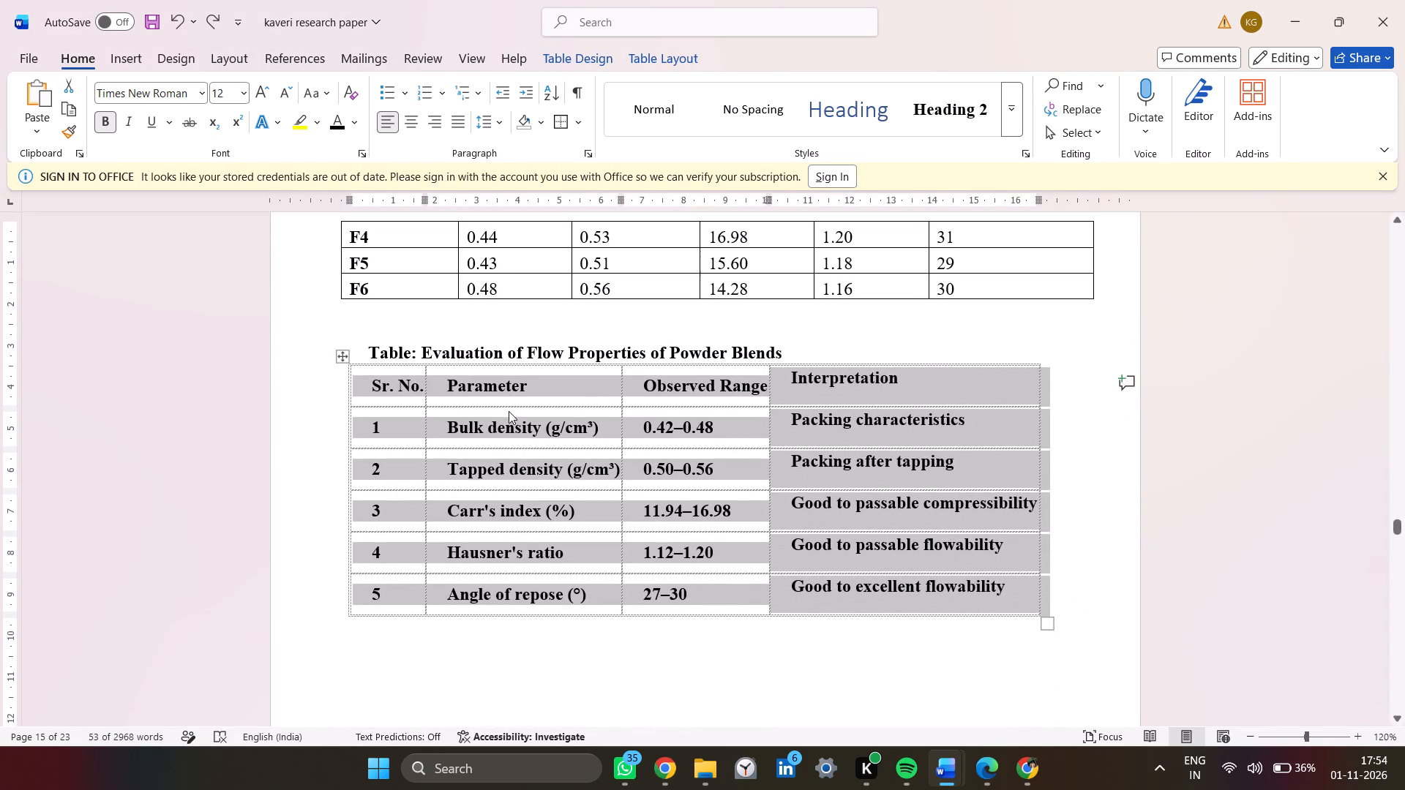
{"action": "scroll", "coordinate": [509, 411], "scroll_direction": "down", "scroll_amount": 3}
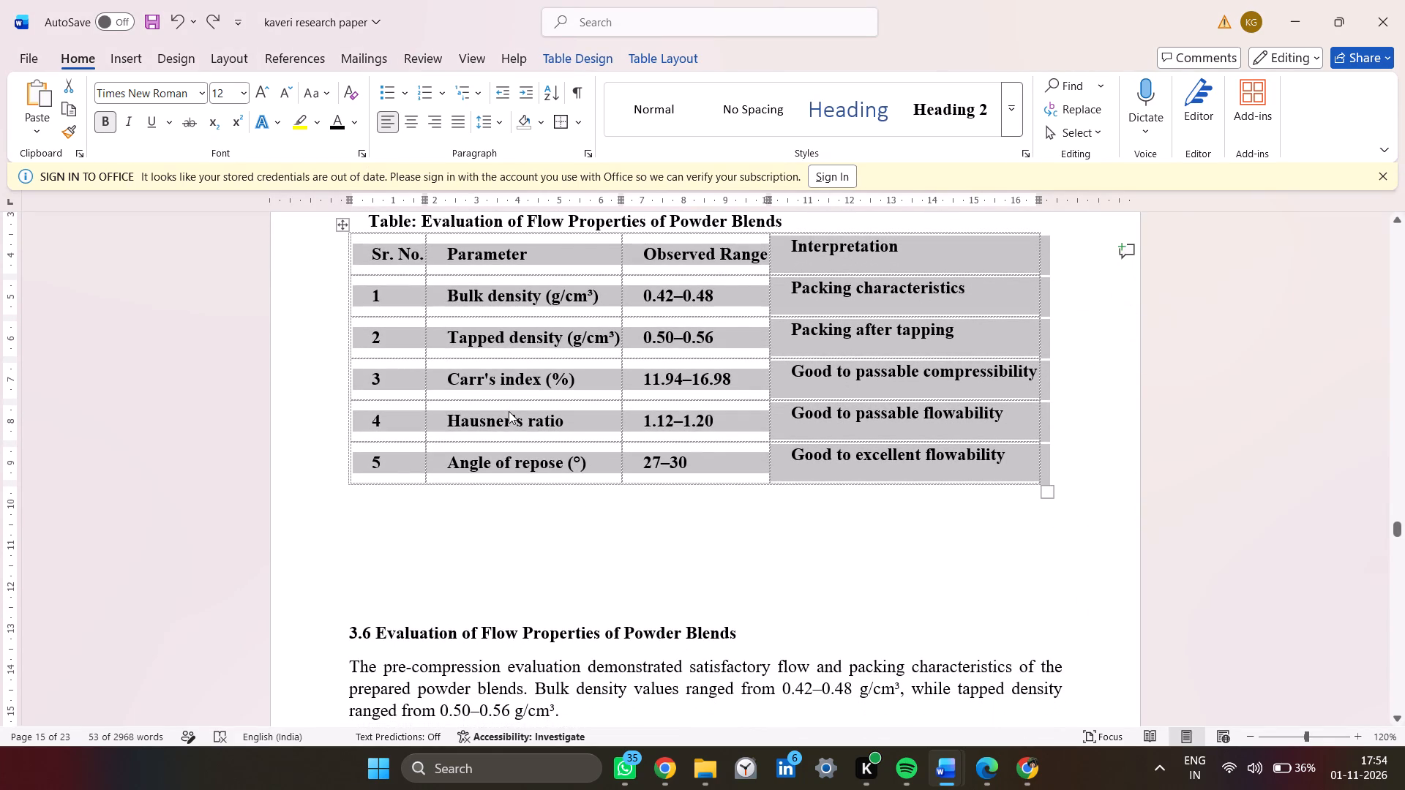
{"action": "scroll", "coordinate": [509, 411], "scroll_direction": "down", "scroll_amount": 1}
{"action": "key", "text": "alt+Tab"}
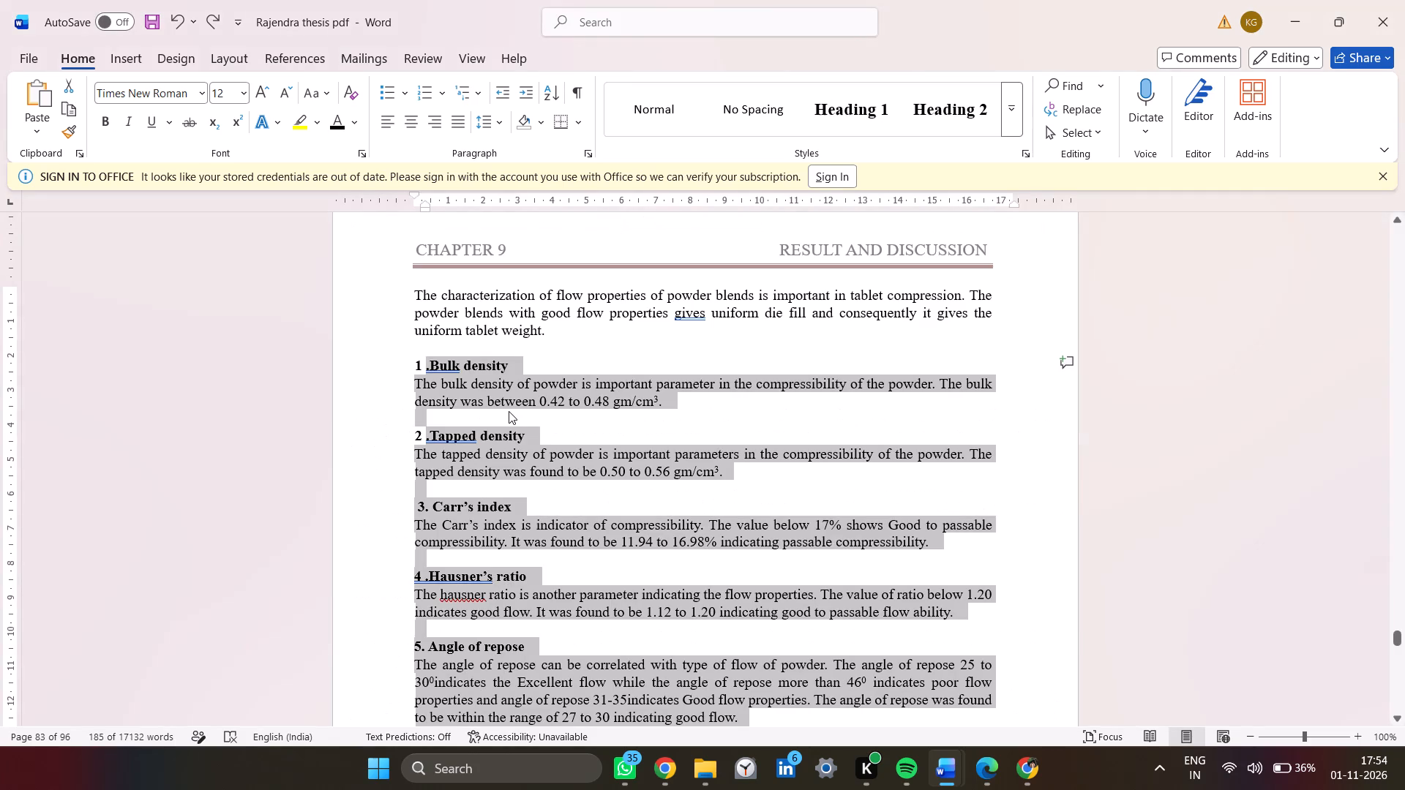
{"action": "scroll", "coordinate": [509, 411], "scroll_direction": "down", "scroll_amount": 1}
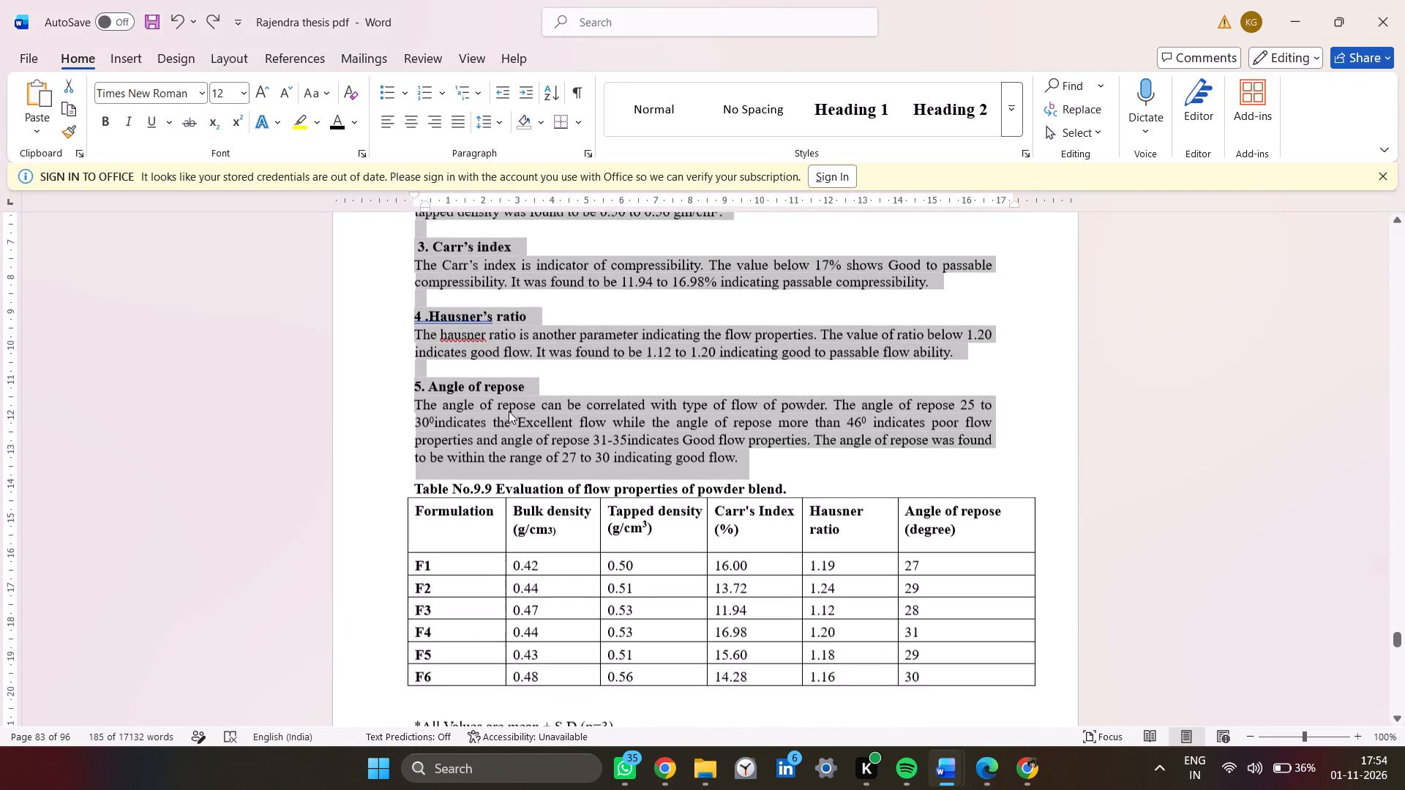
{"action": "scroll", "coordinate": [509, 411], "scroll_direction": "down", "scroll_amount": 1}
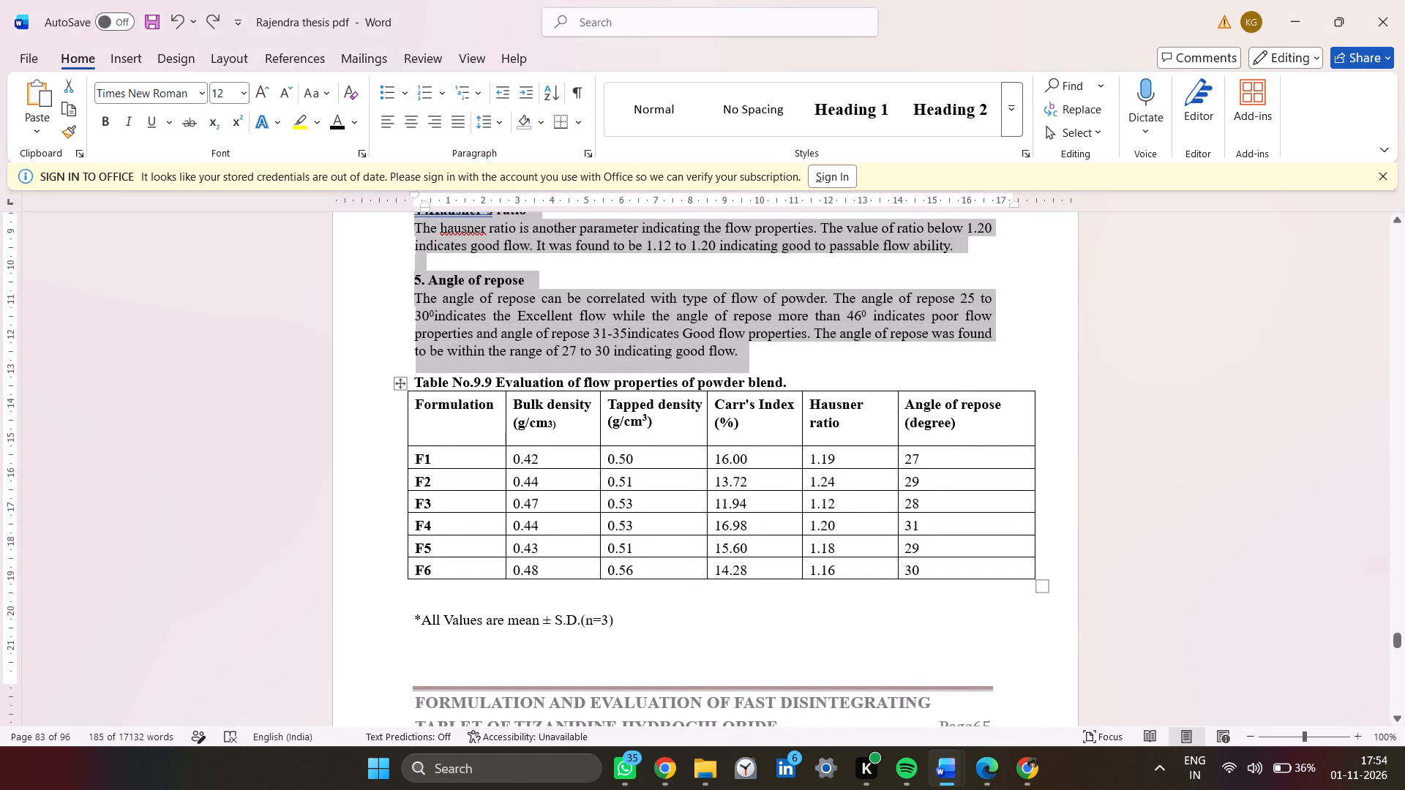
{"action": "left_click", "coordinate": [435, 380]}
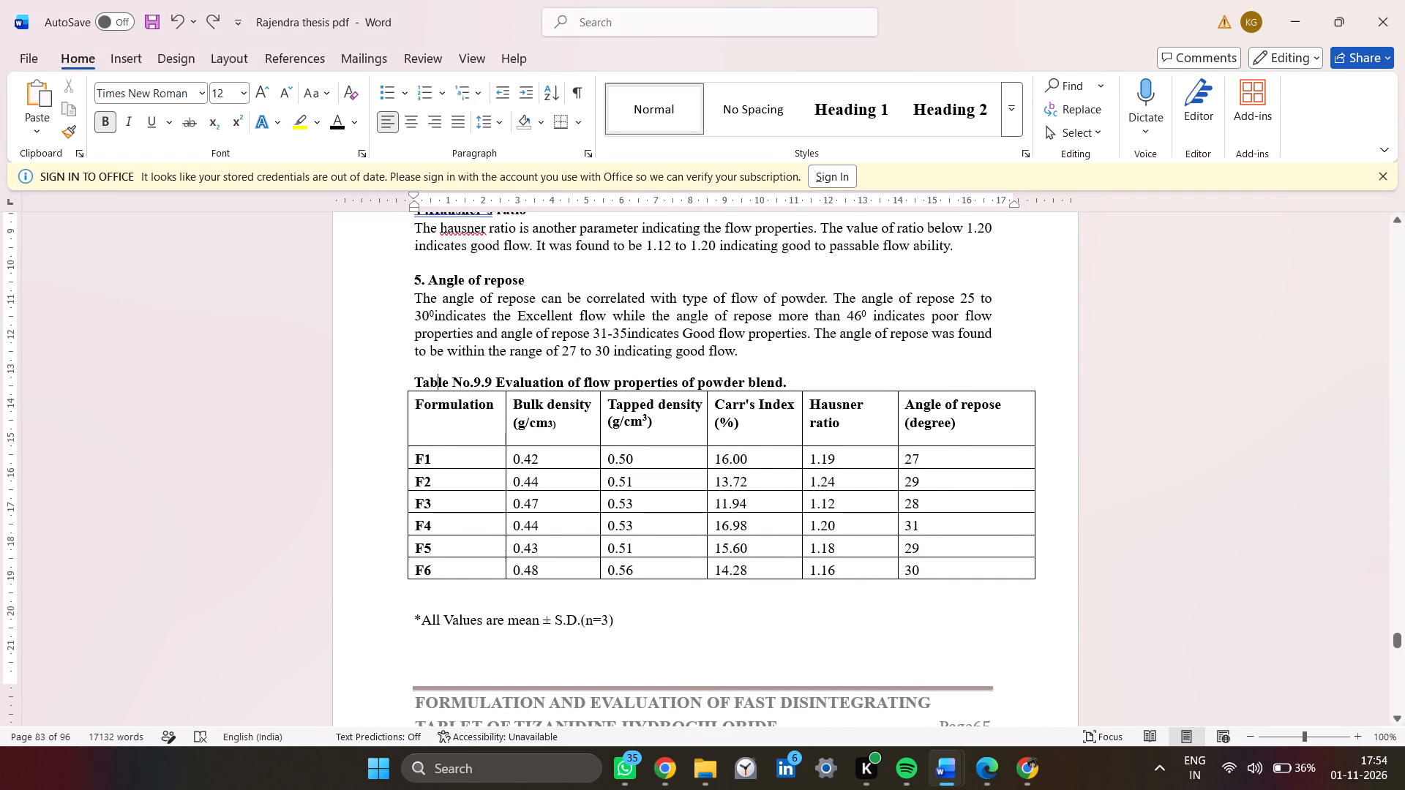
{"action": "key", "text": "alt+Tab"}
{"action": "key", "text": "alt+Tab"}
{"action": "key", "text": "alt+Tab"}
{"action": "scroll", "coordinate": [435, 380], "scroll_direction": "up", "scroll_amount": 1}
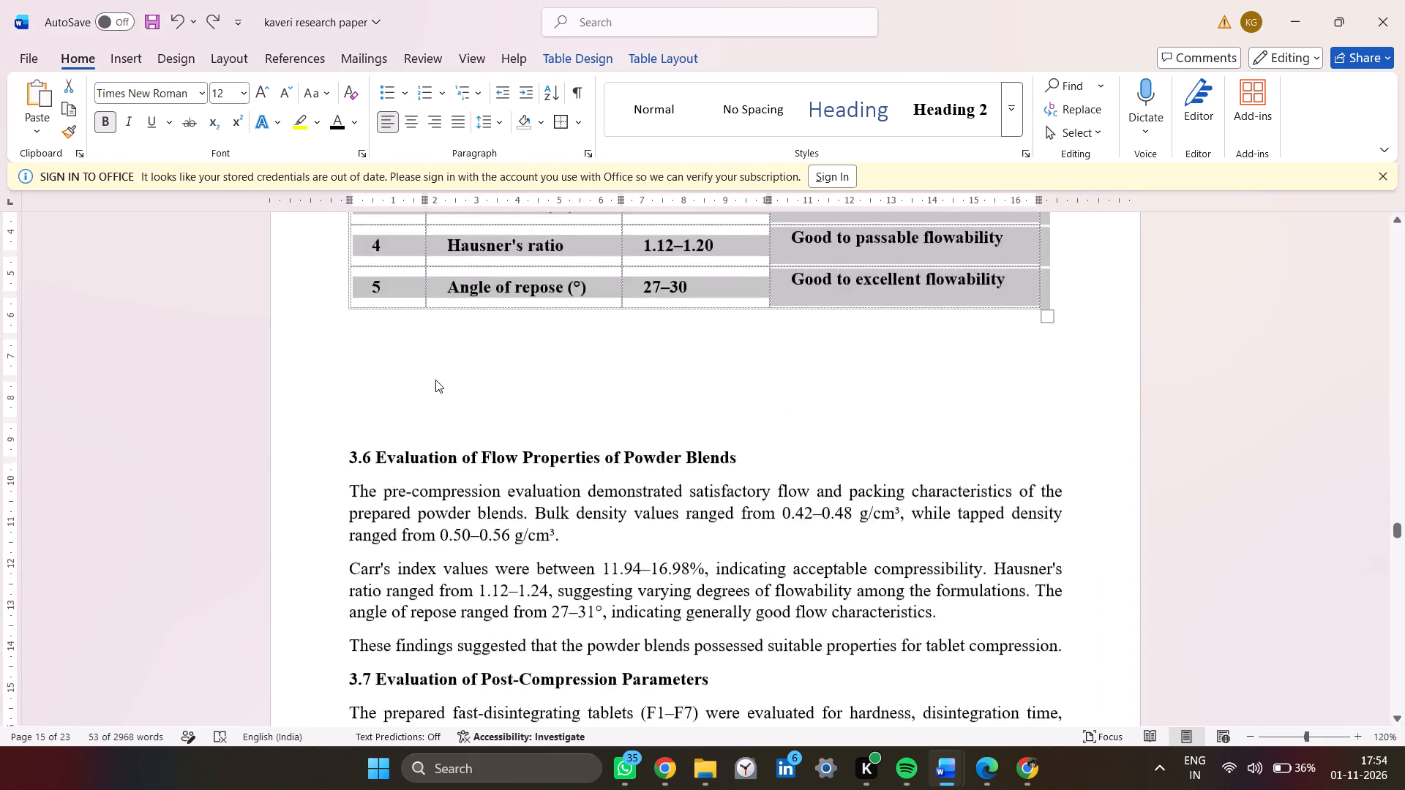
{"action": "scroll", "coordinate": [435, 380], "scroll_direction": "up", "scroll_amount": 2}
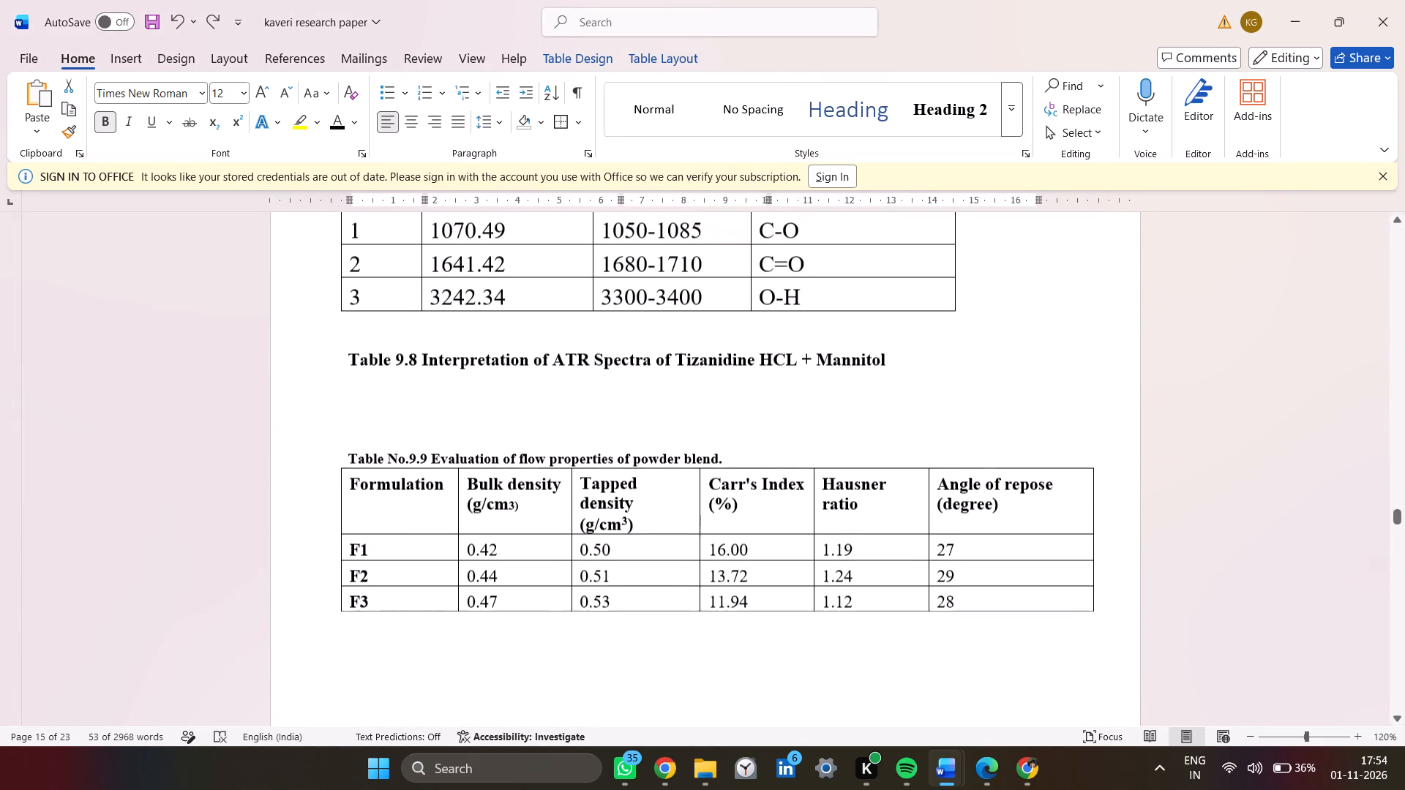
{"action": "scroll", "coordinate": [435, 380], "scroll_direction": "down", "scroll_amount": 2}
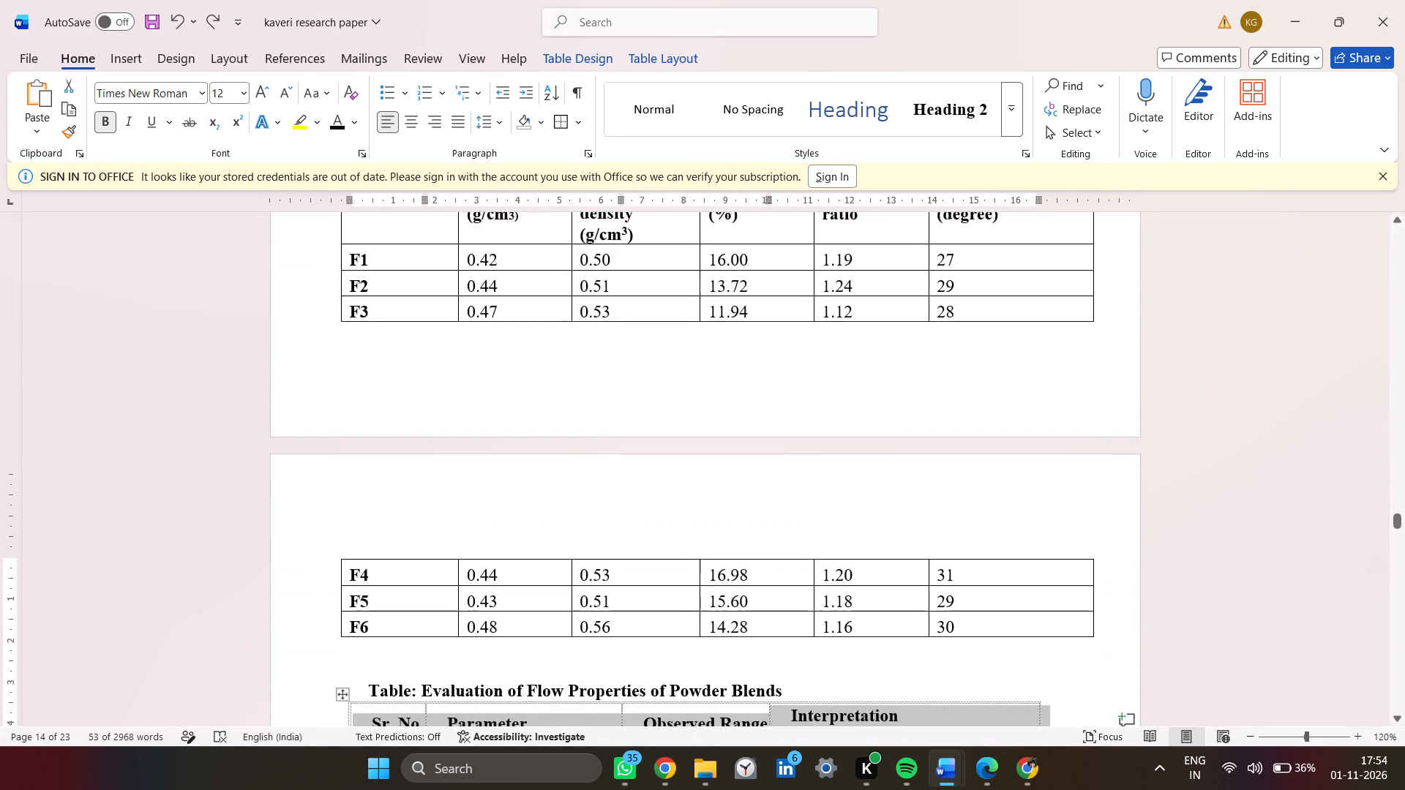
{"action": "scroll", "coordinate": [435, 380], "scroll_direction": "down", "scroll_amount": 2}
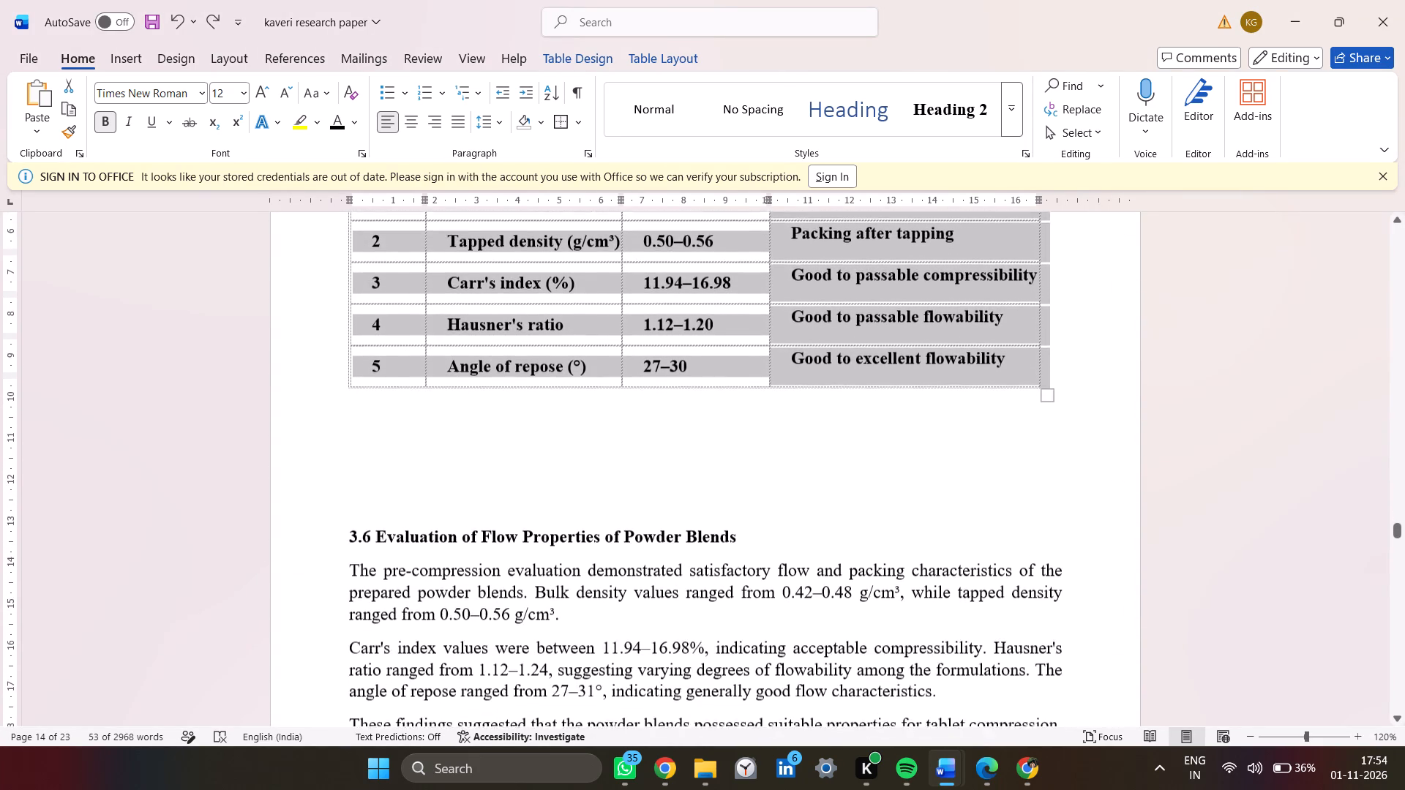
{"action": "scroll", "coordinate": [435, 380], "scroll_direction": "down", "scroll_amount": 1}
Copy the title "Table No.9.9 Evaluation of flow properties of powder blend." from the thesis into the research paper, above heading 3.6.
{"action": "key", "text": "alt+Tab"}
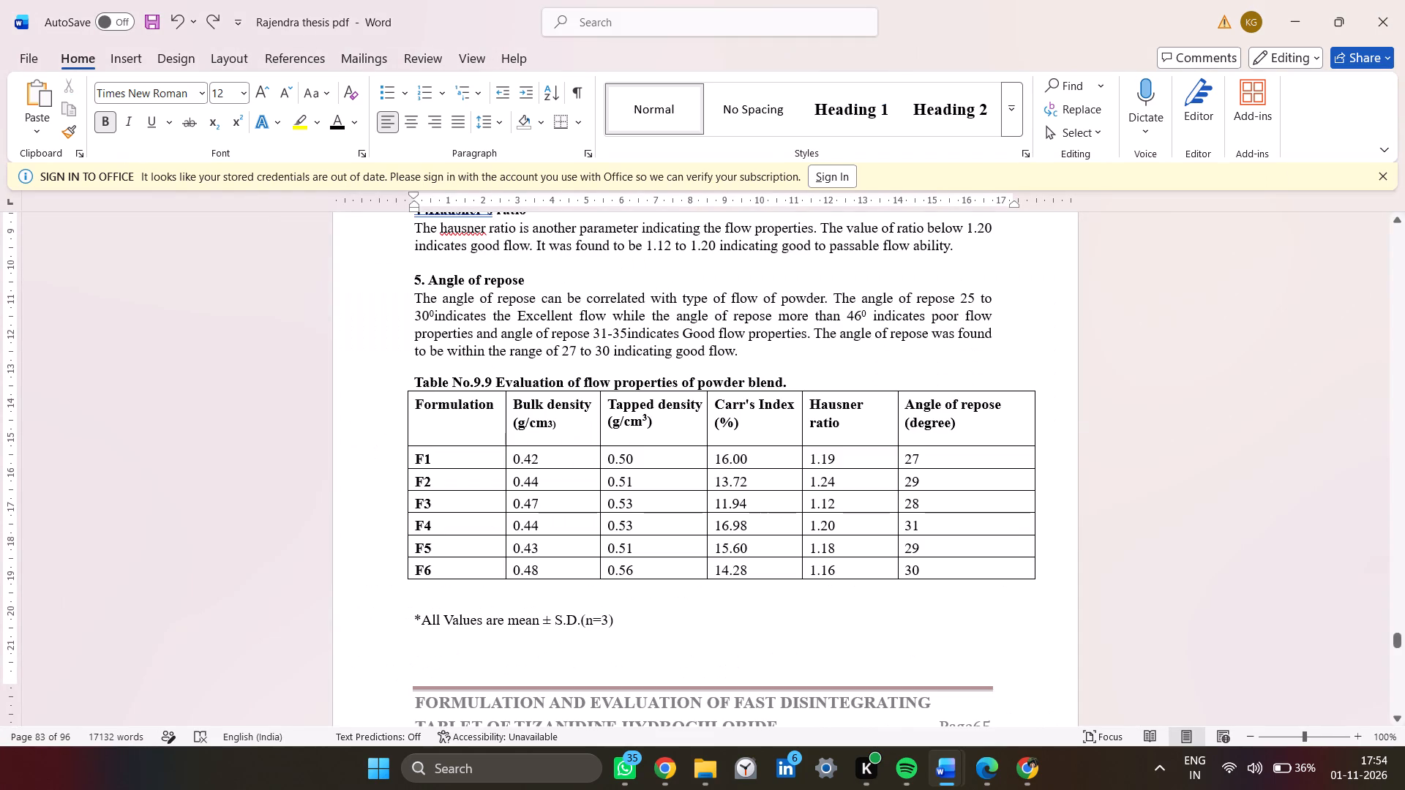
{"action": "left_click_drag", "start_coordinate": [412, 380], "coordinate": [738, 387]}
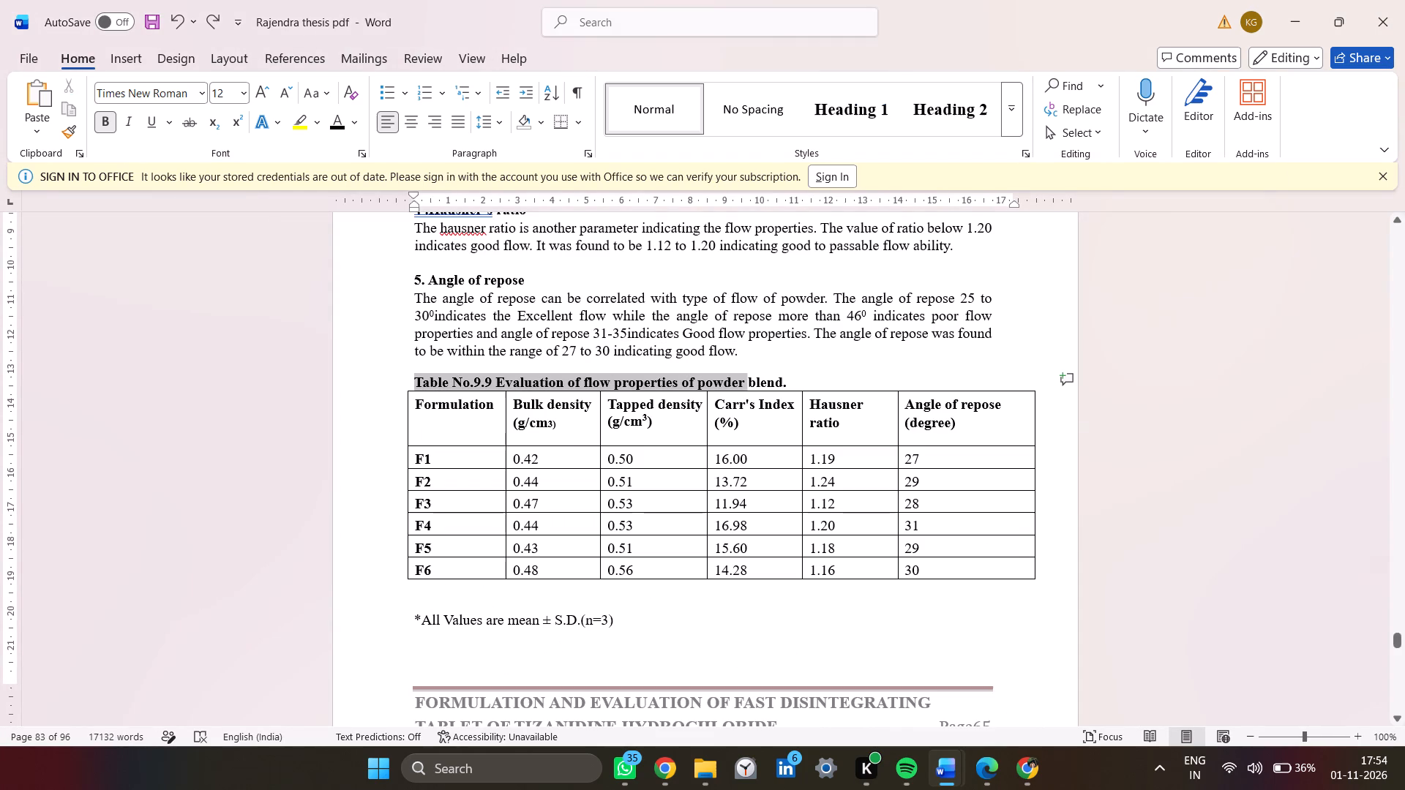
{"action": "left_click_drag", "start_coordinate": [738, 387], "coordinate": [789, 388]}
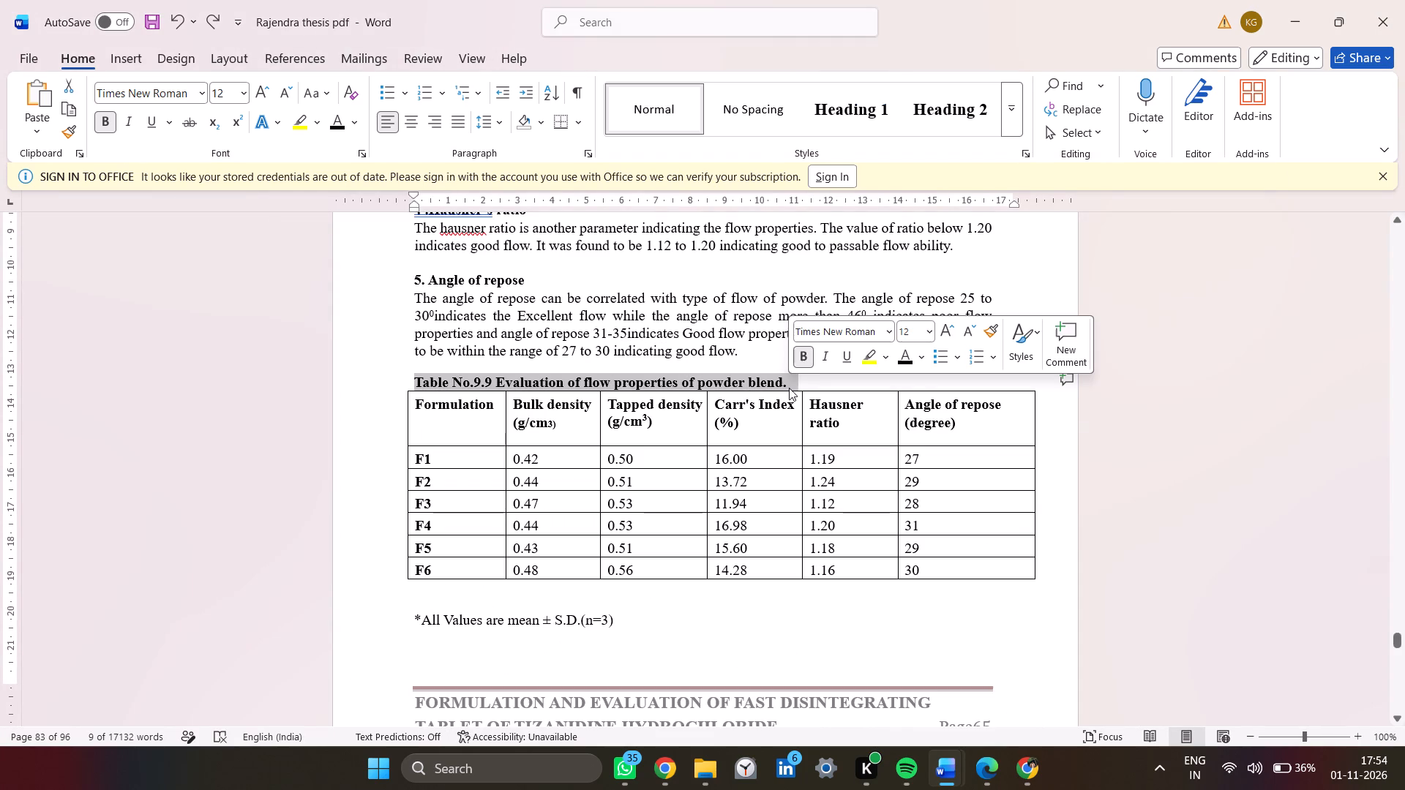
{"action": "key", "text": "ctrl+c"}
{"action": "key", "text": "alt+Tab"}
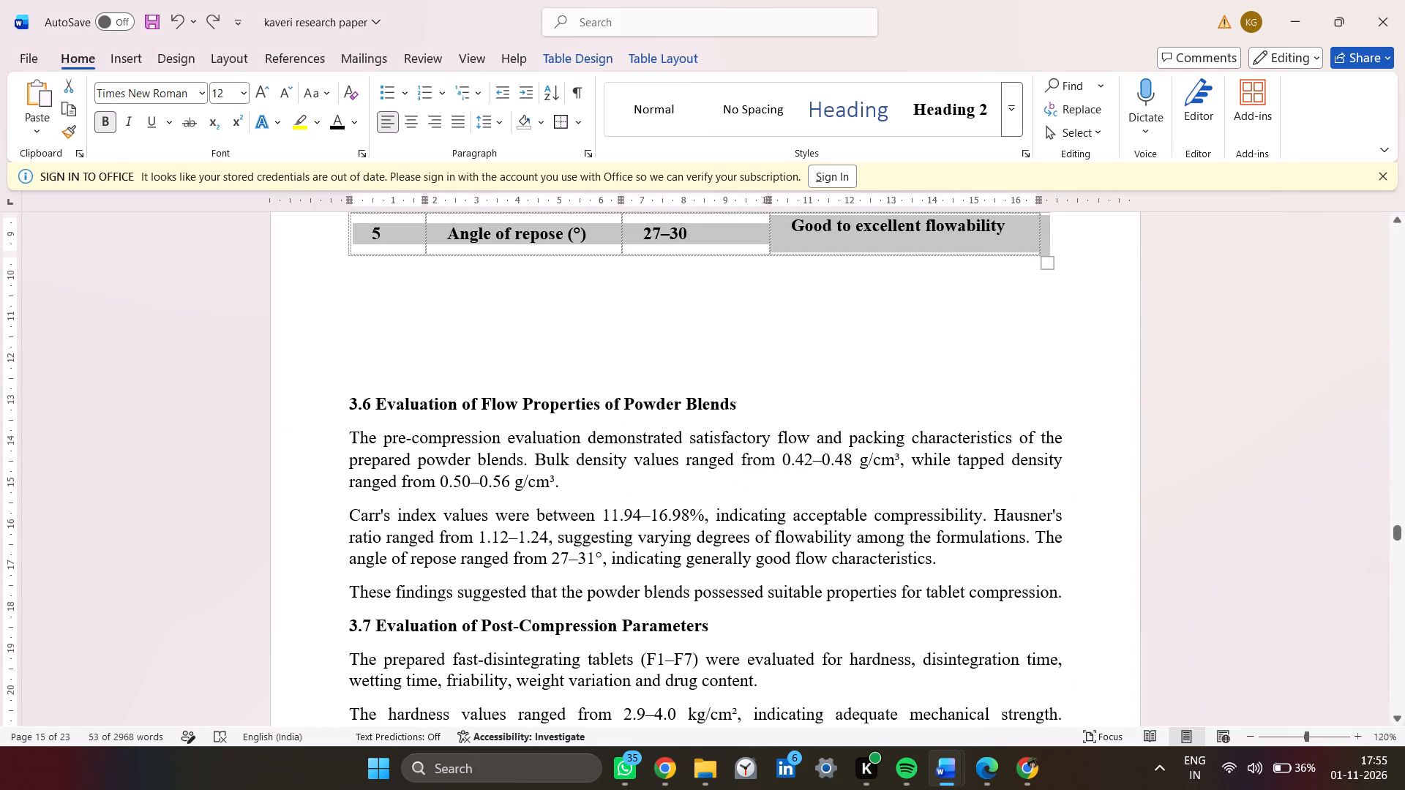
{"action": "left_click", "coordinate": [752, 334]}
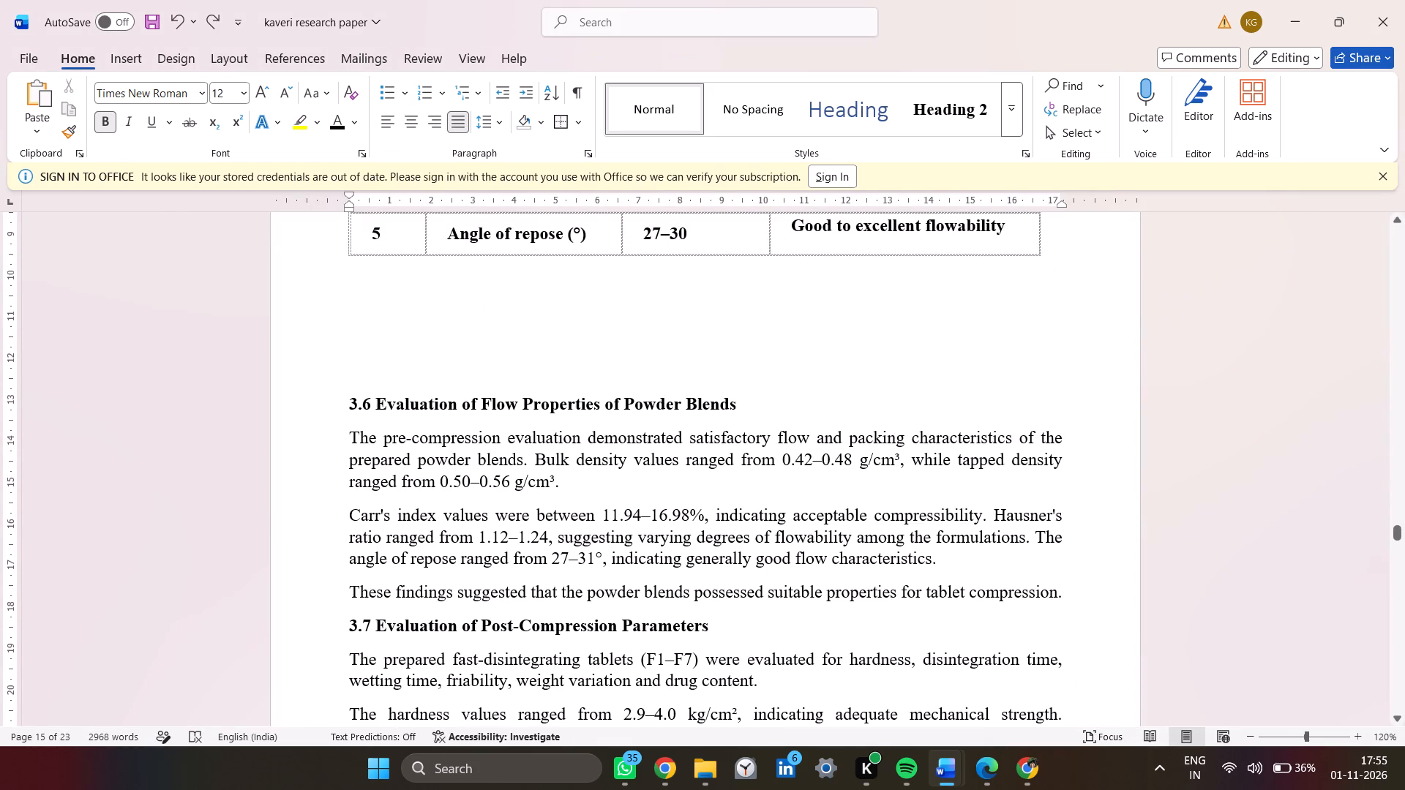
{"action": "key", "text": "ctrl+v"}
Copy the F1–F6 flow properties table from the thesis and paste it under the Table No.9.9 title above section 3.6.
{"action": "key", "text": "alt+Tab"}
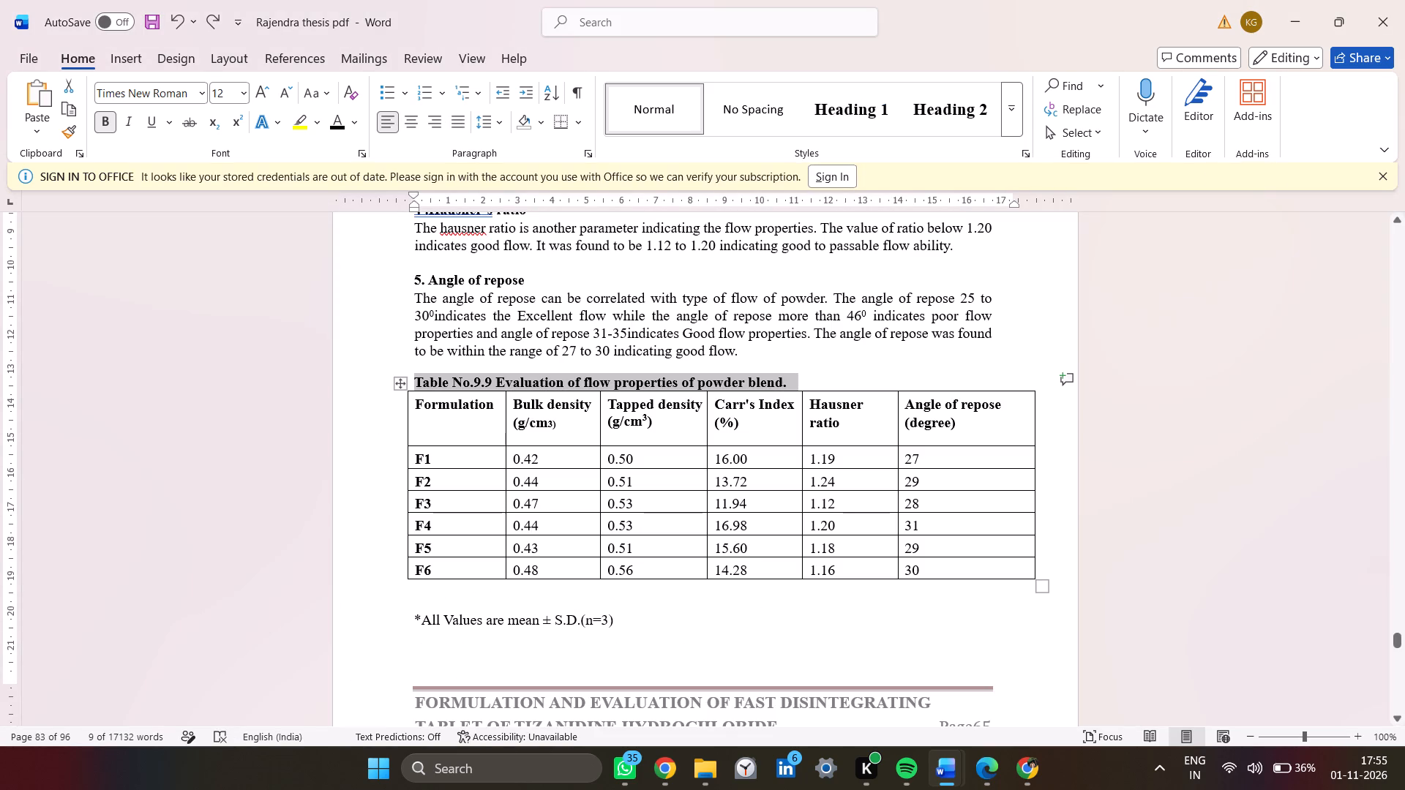
{"action": "left_click", "coordinate": [399, 387]}
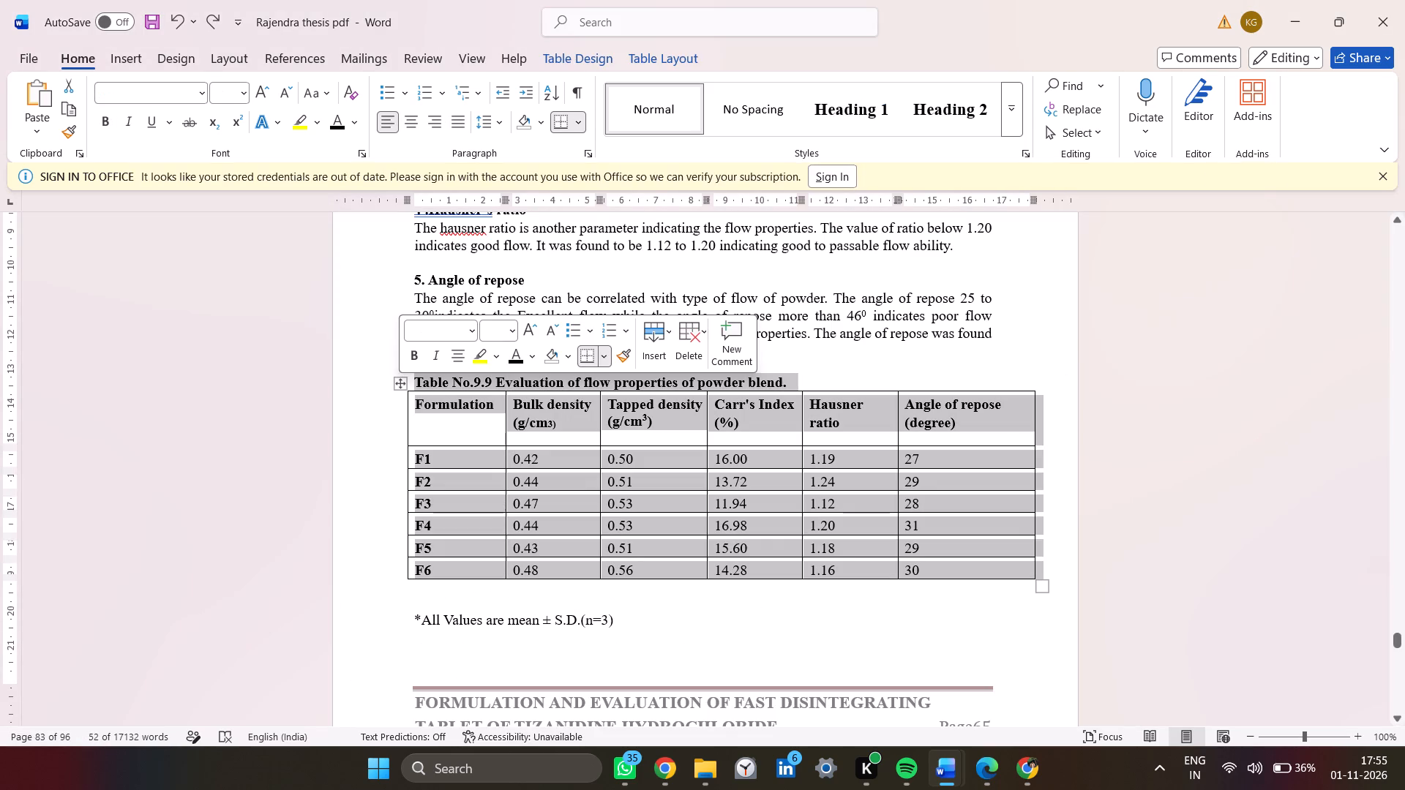
{"action": "key", "text": "ctrl+c"}
{"action": "key", "text": "alt+Tab"}
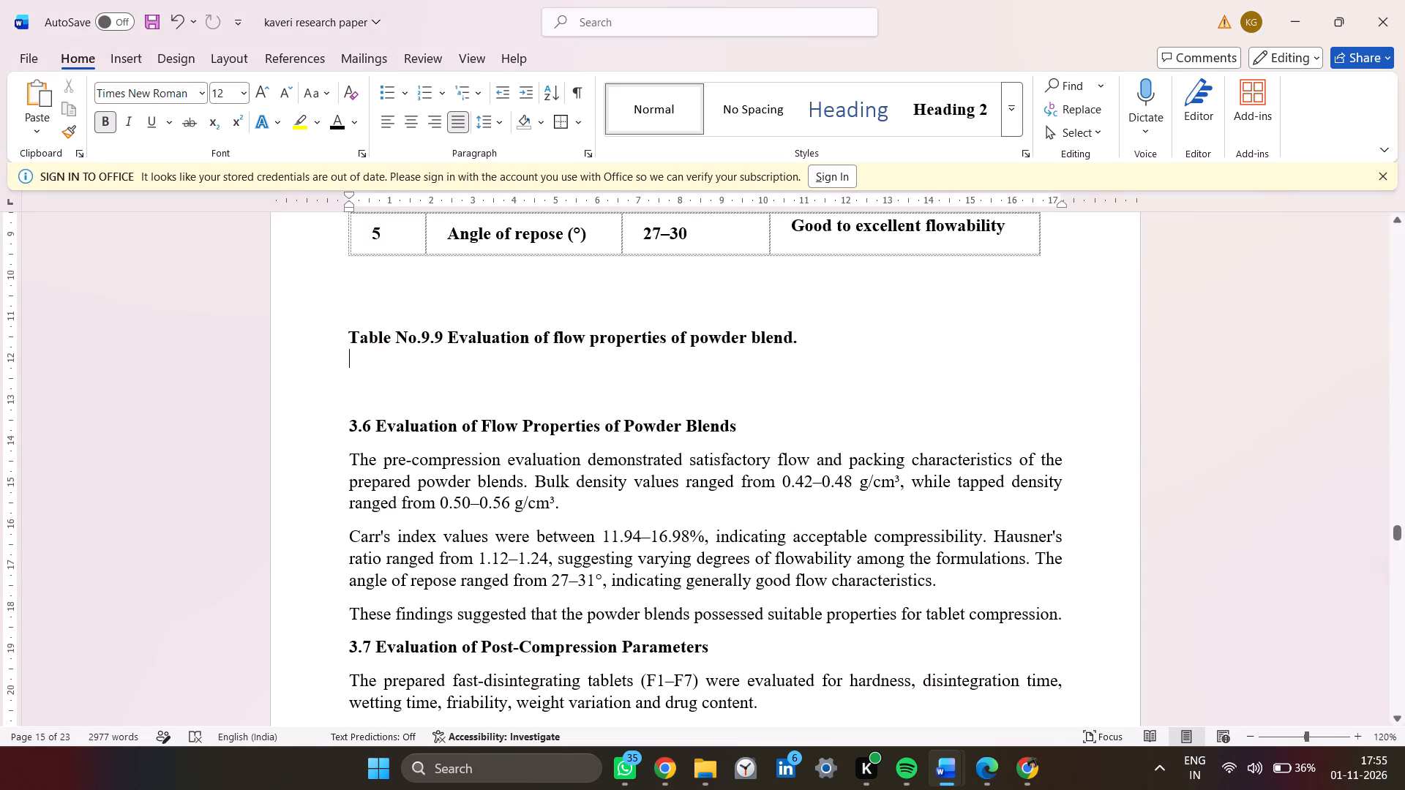
{"action": "key", "text": "ctrl+v"}
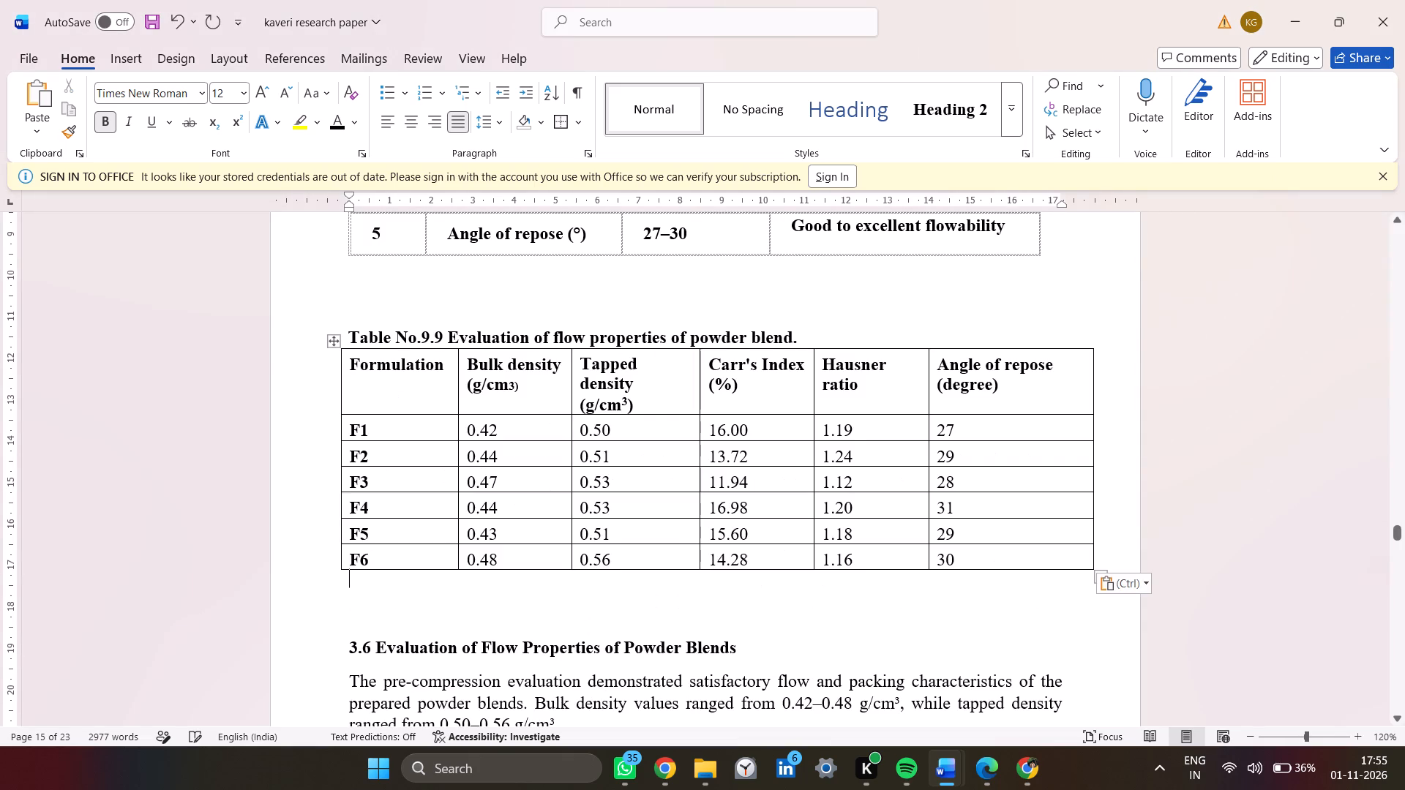
Check section 3.7 of the research paper against section 9.4 and Table No.9.10 on post-compression parameters in the thesis.
{"action": "scroll", "coordinate": [399, 387], "scroll_direction": "down", "scroll_amount": 1}
{"action": "key", "text": "alt+Tab"}
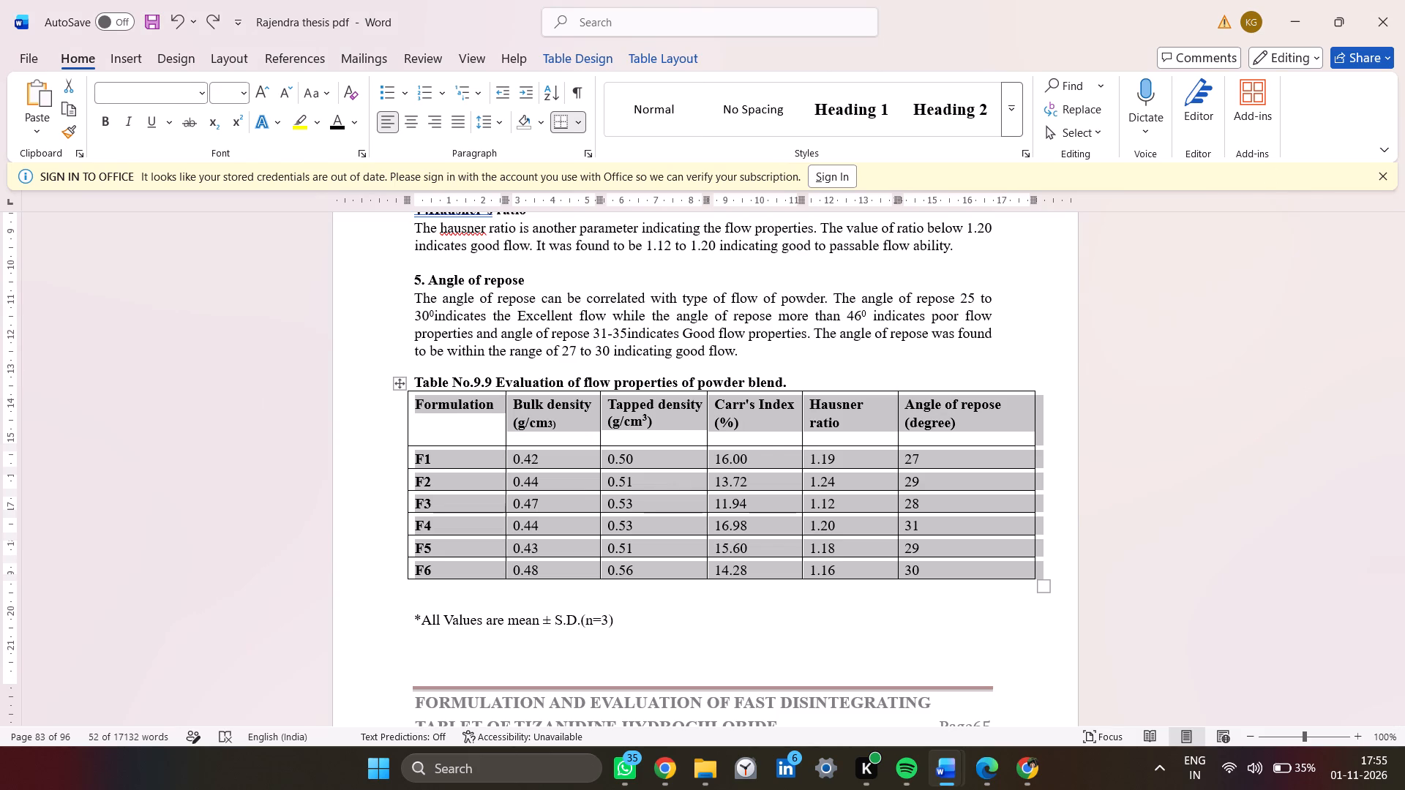
{"action": "scroll", "coordinate": [399, 387], "scroll_direction": "down", "scroll_amount": 2}
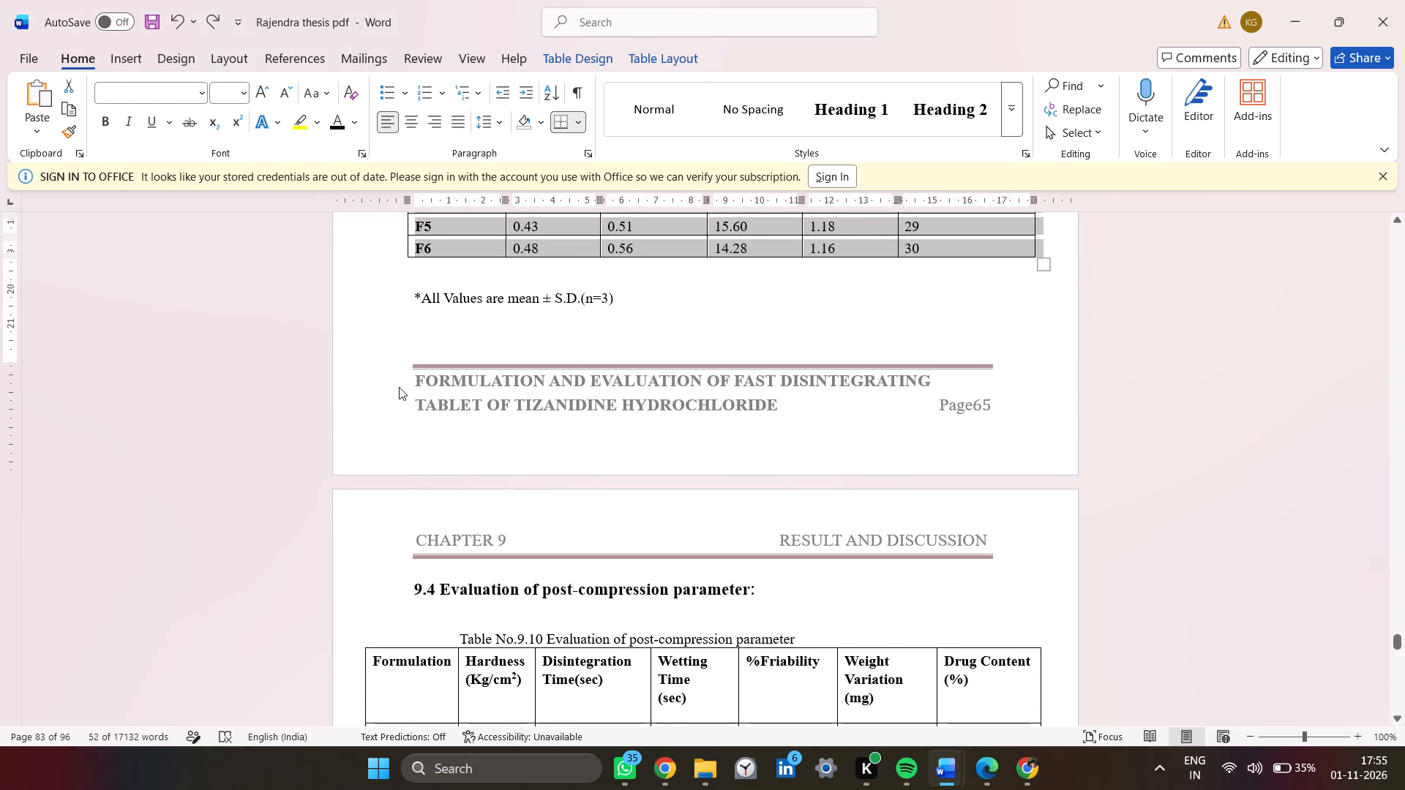
{"action": "key", "text": "alt+Tab"}
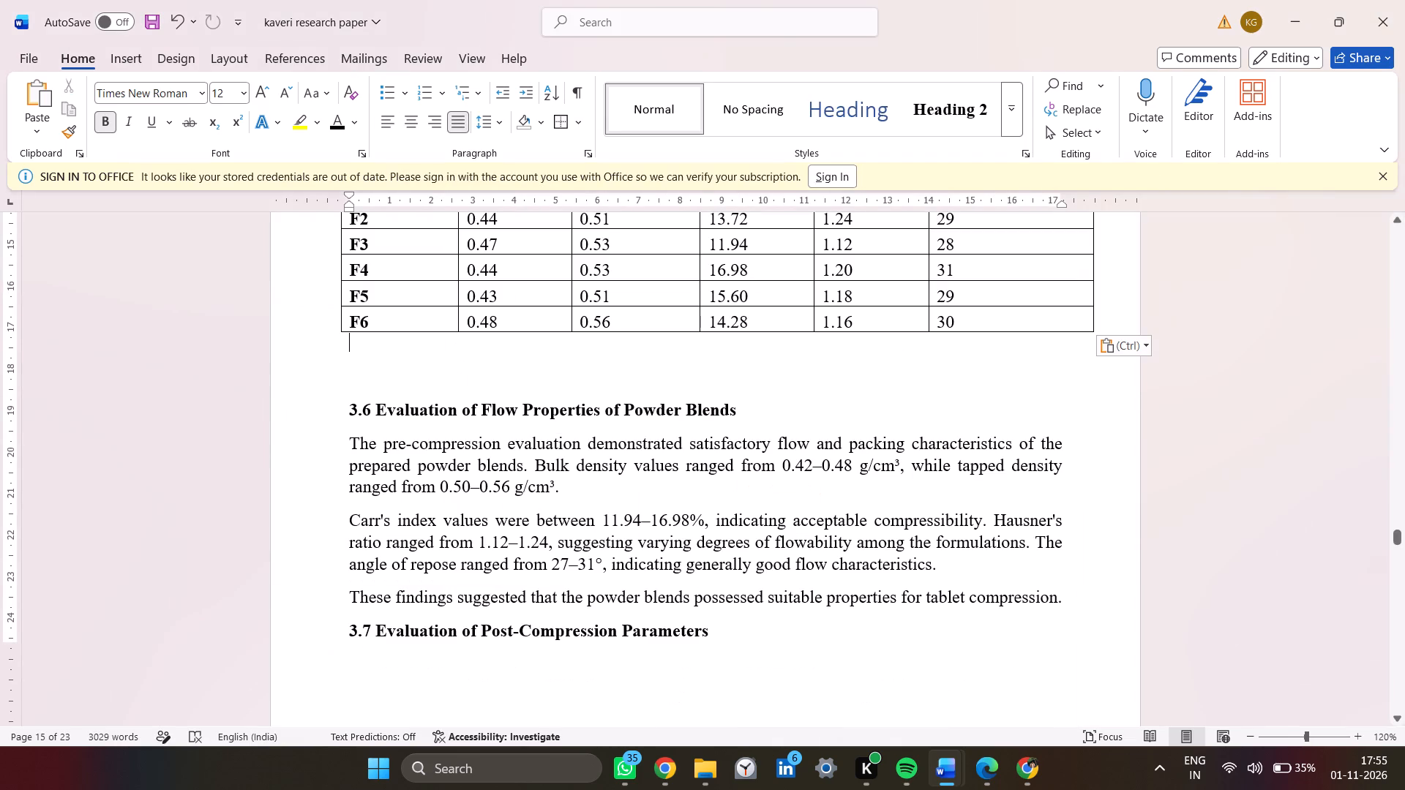
{"action": "key", "text": "alt+Tab"}
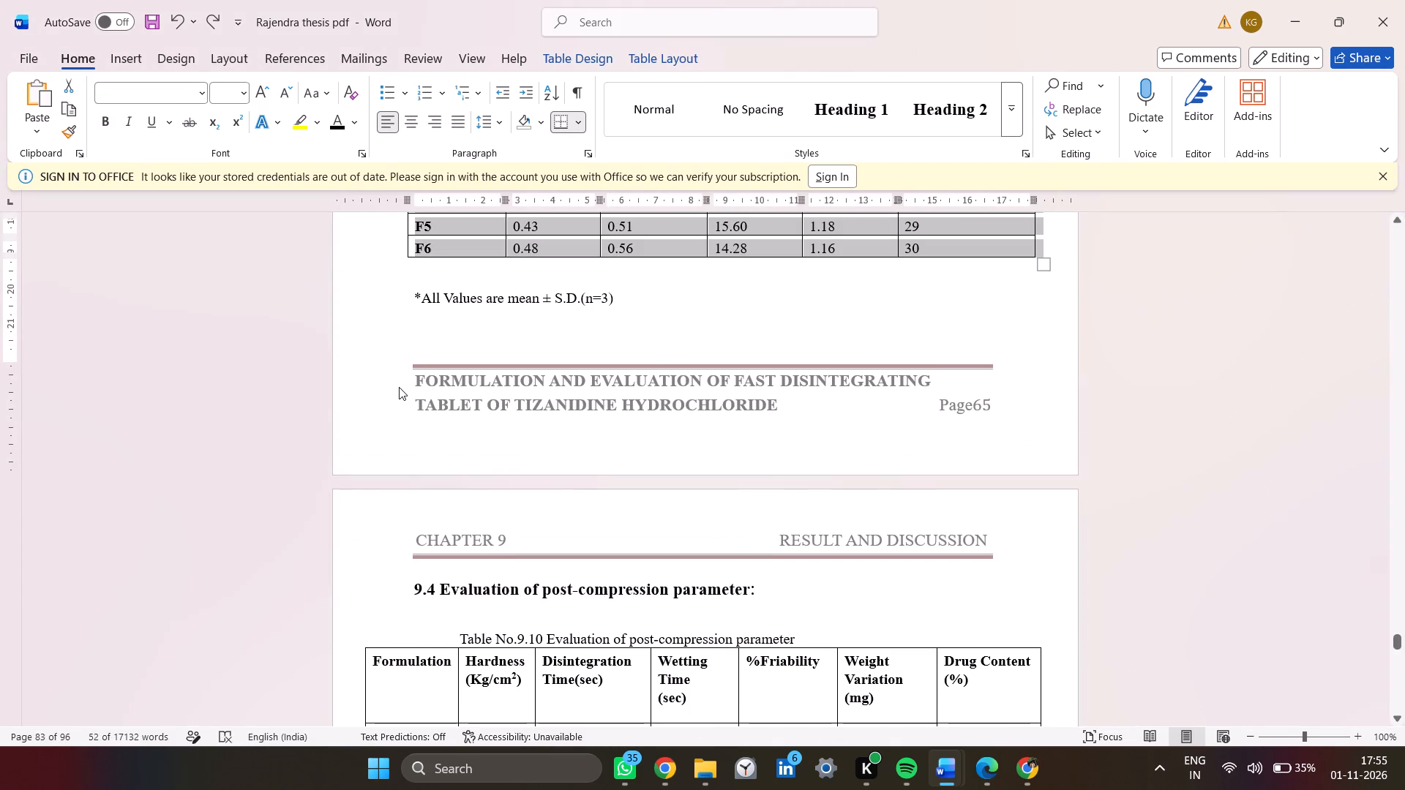
{"action": "scroll", "coordinate": [399, 387], "scroll_direction": "down", "scroll_amount": 1}
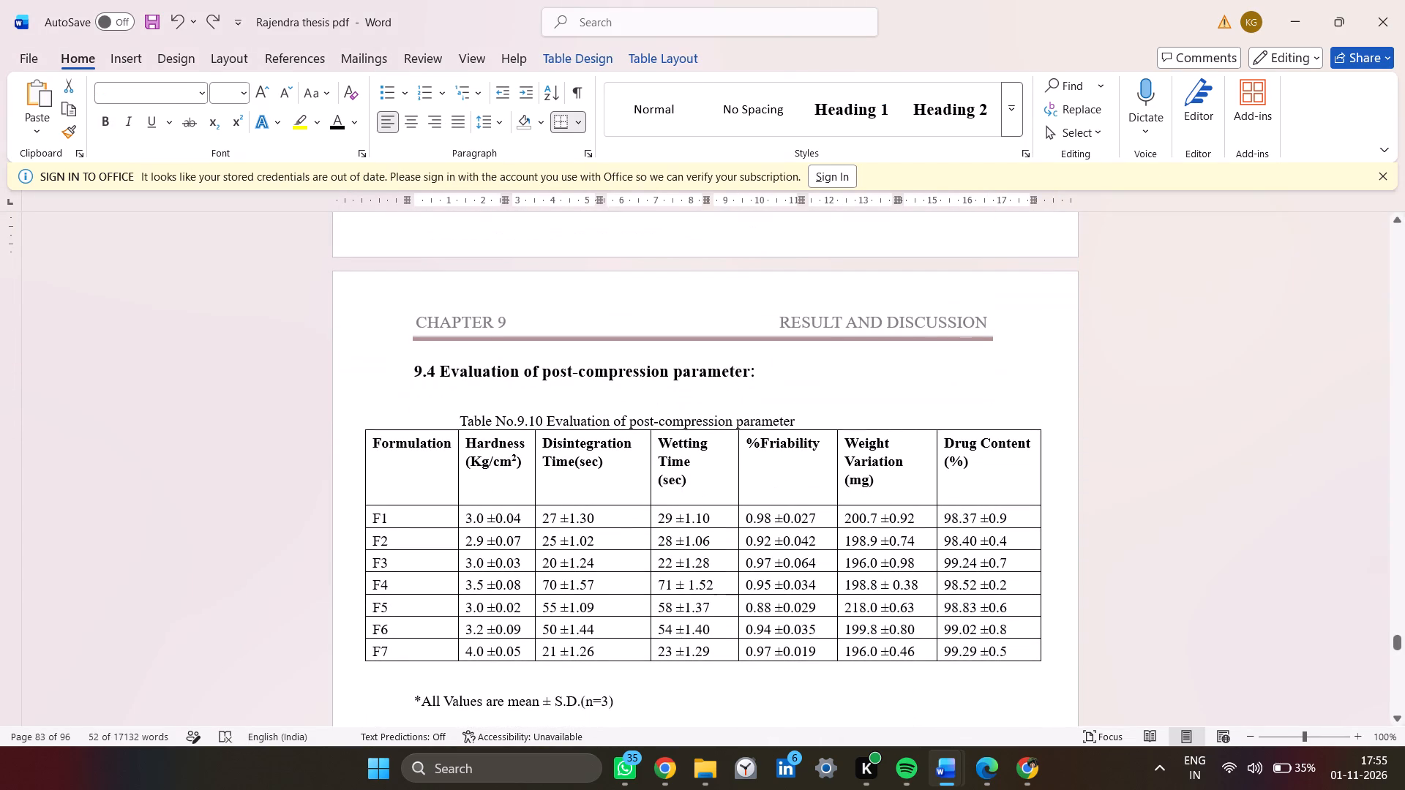
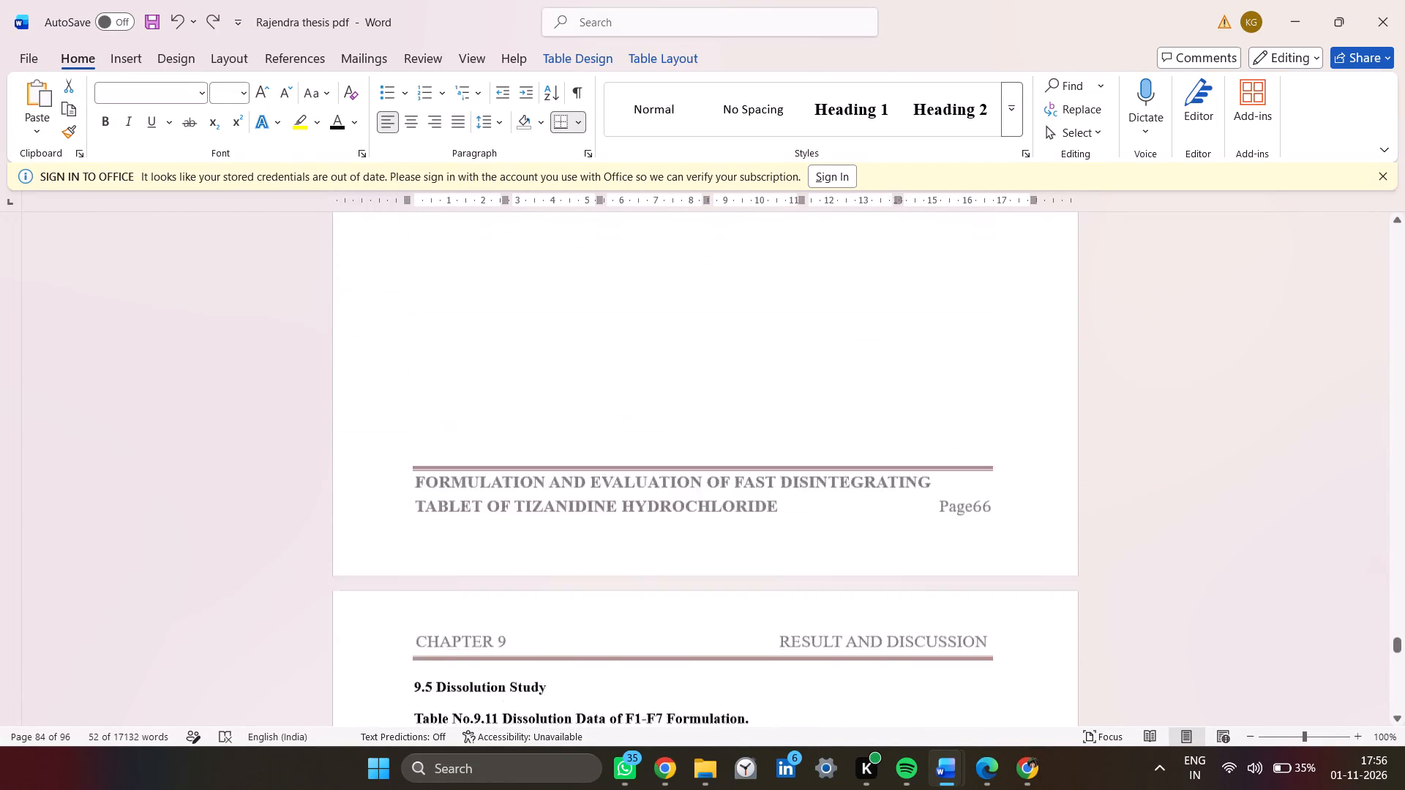
Examine the thesis from Table No.9.10 through the Table No.9.11 dissolution data, Figures 9.8 to 9.10, and the Chapter 10 summary.
{"action": "scroll", "coordinate": [399, 387], "scroll_direction": "up", "scroll_amount": 2}
{"action": "scroll", "coordinate": [399, 387], "scroll_direction": "down", "scroll_amount": 3}
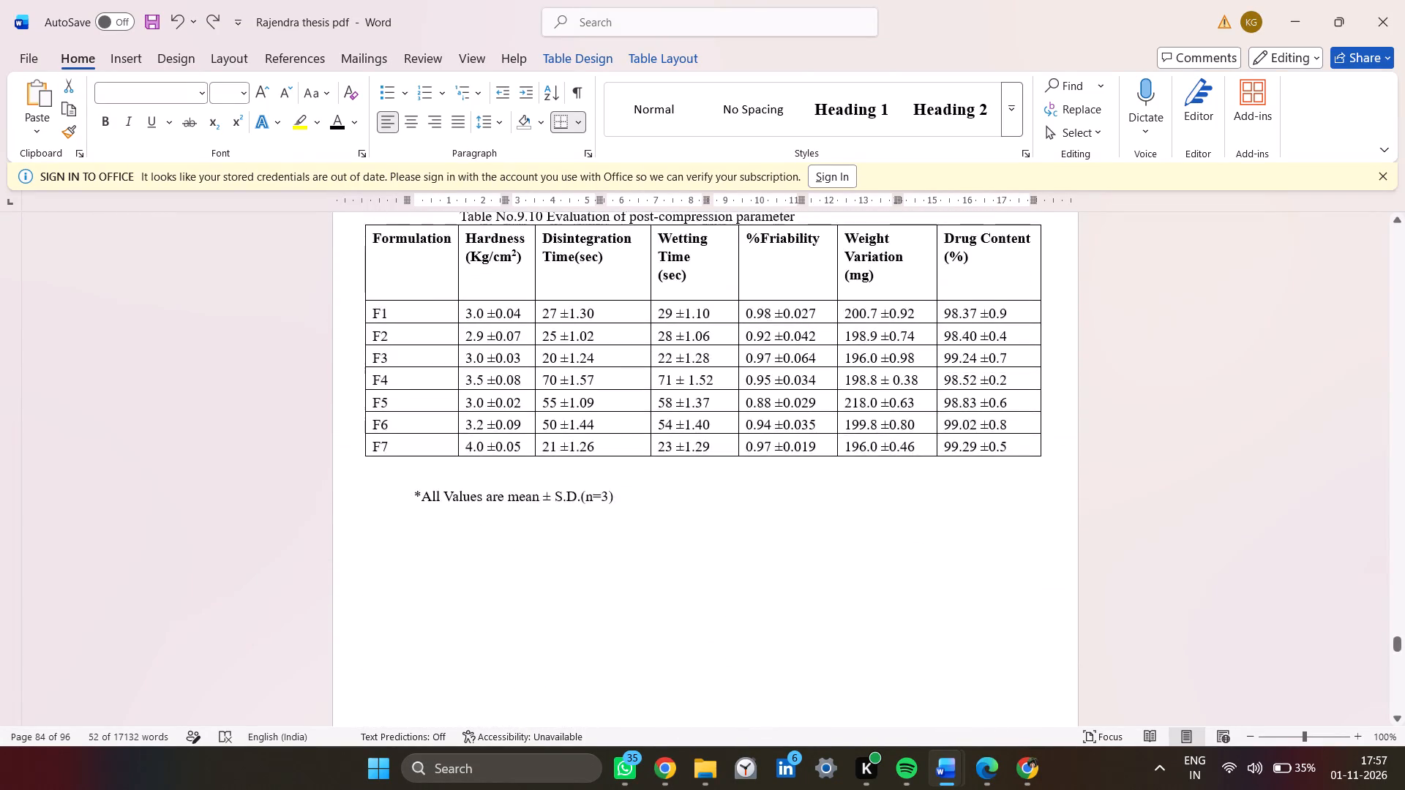
{"action": "scroll", "coordinate": [399, 387], "scroll_direction": "down", "scroll_amount": 4}
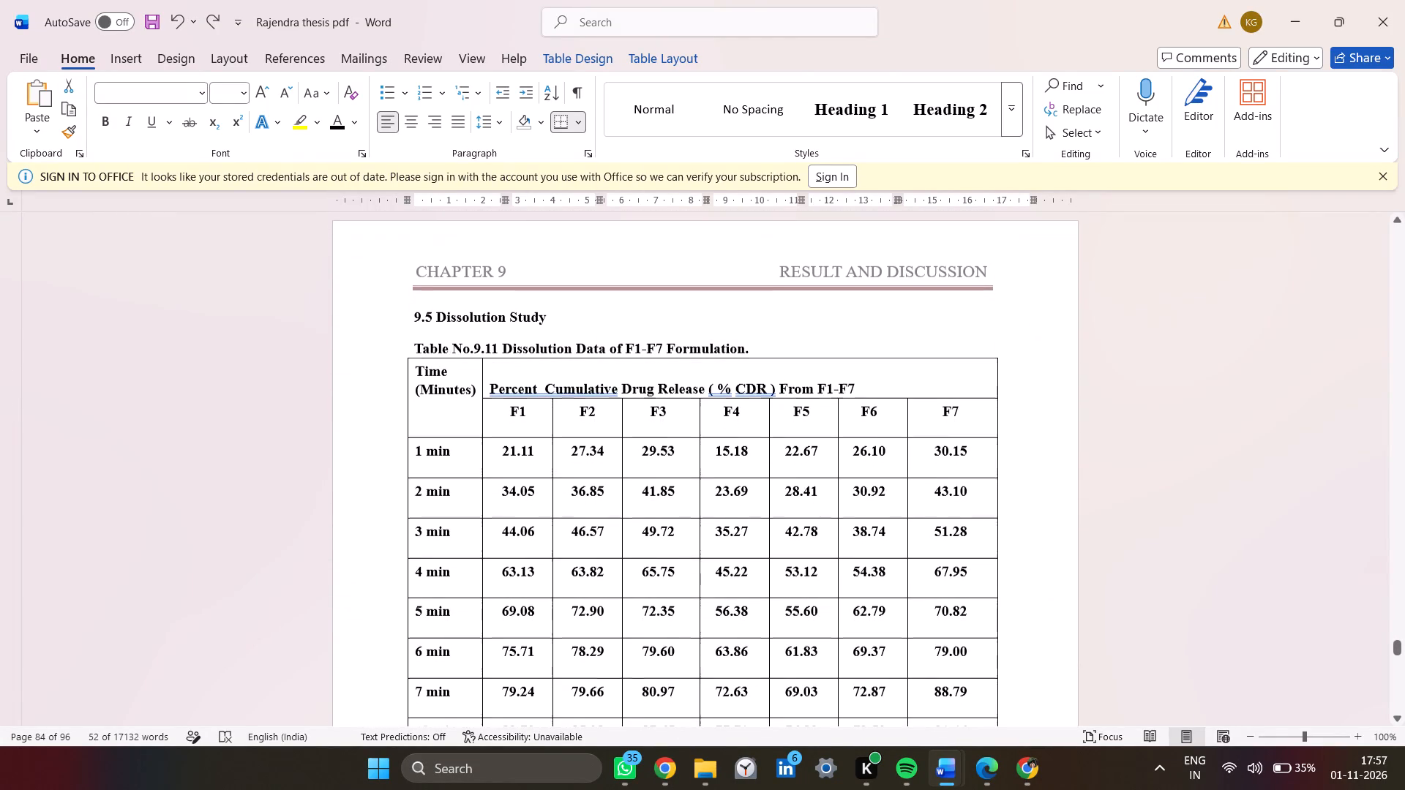
{"action": "scroll", "coordinate": [399, 387], "scroll_direction": "down", "scroll_amount": 2}
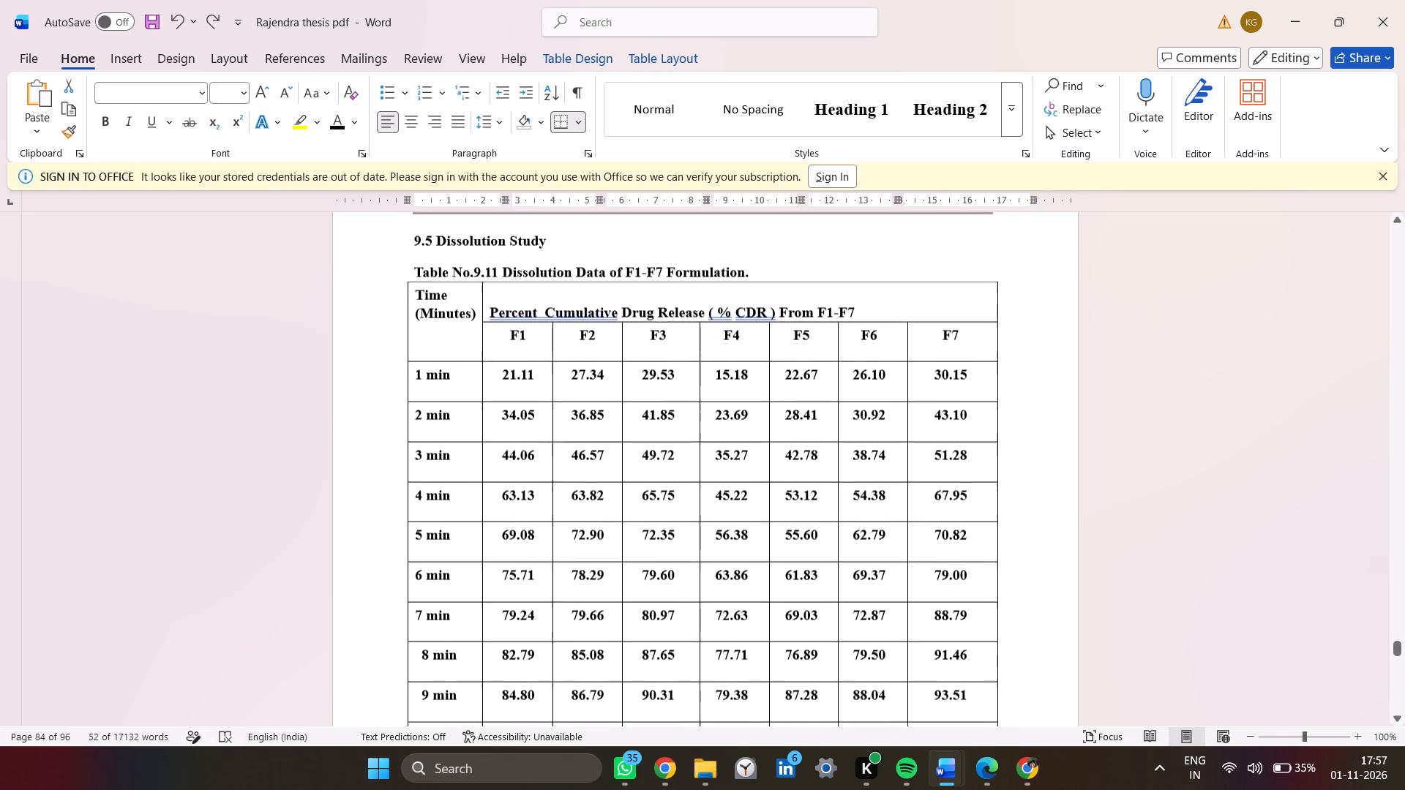
{"action": "scroll", "coordinate": [399, 387], "scroll_direction": "down", "scroll_amount": 5}
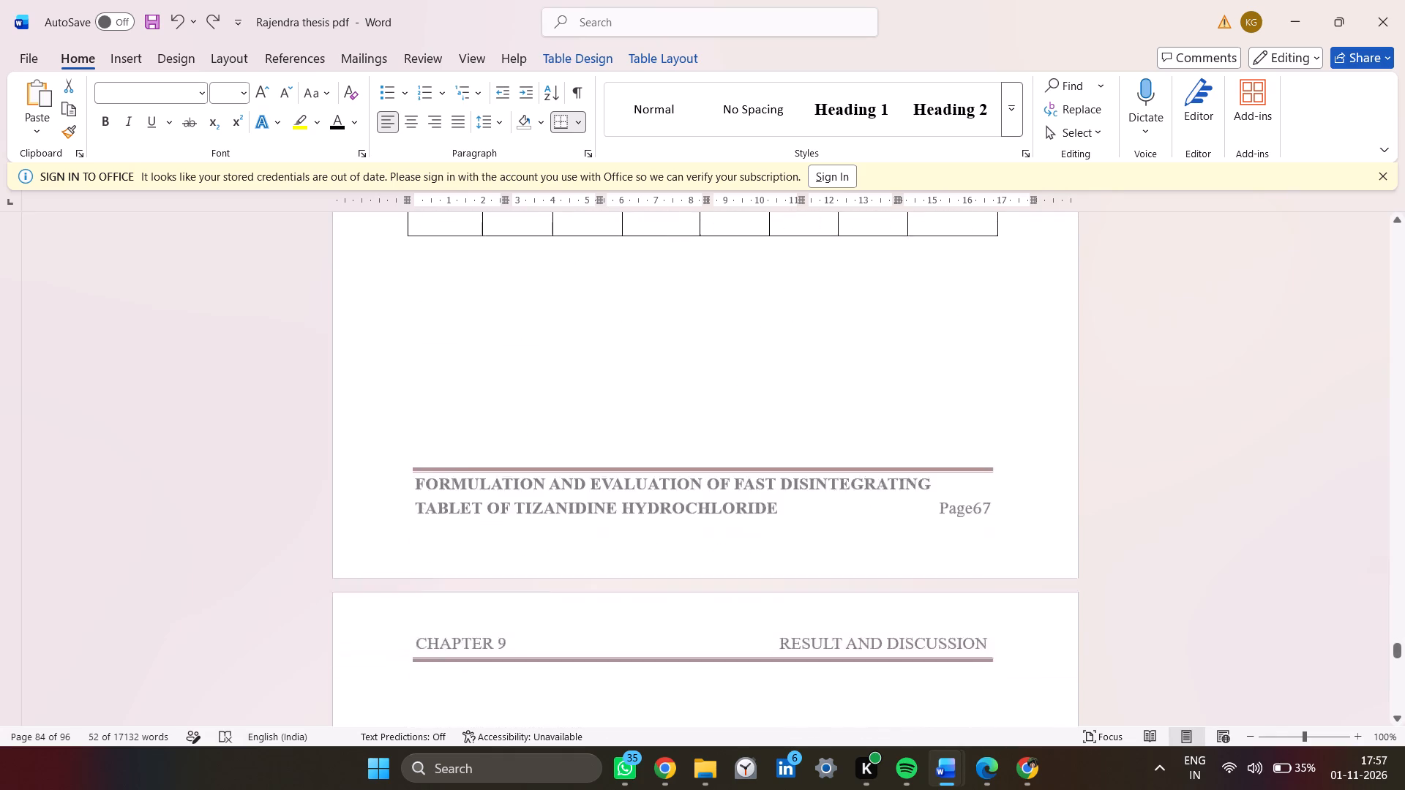
{"action": "scroll", "coordinate": [399, 387], "scroll_direction": "down", "scroll_amount": 4}
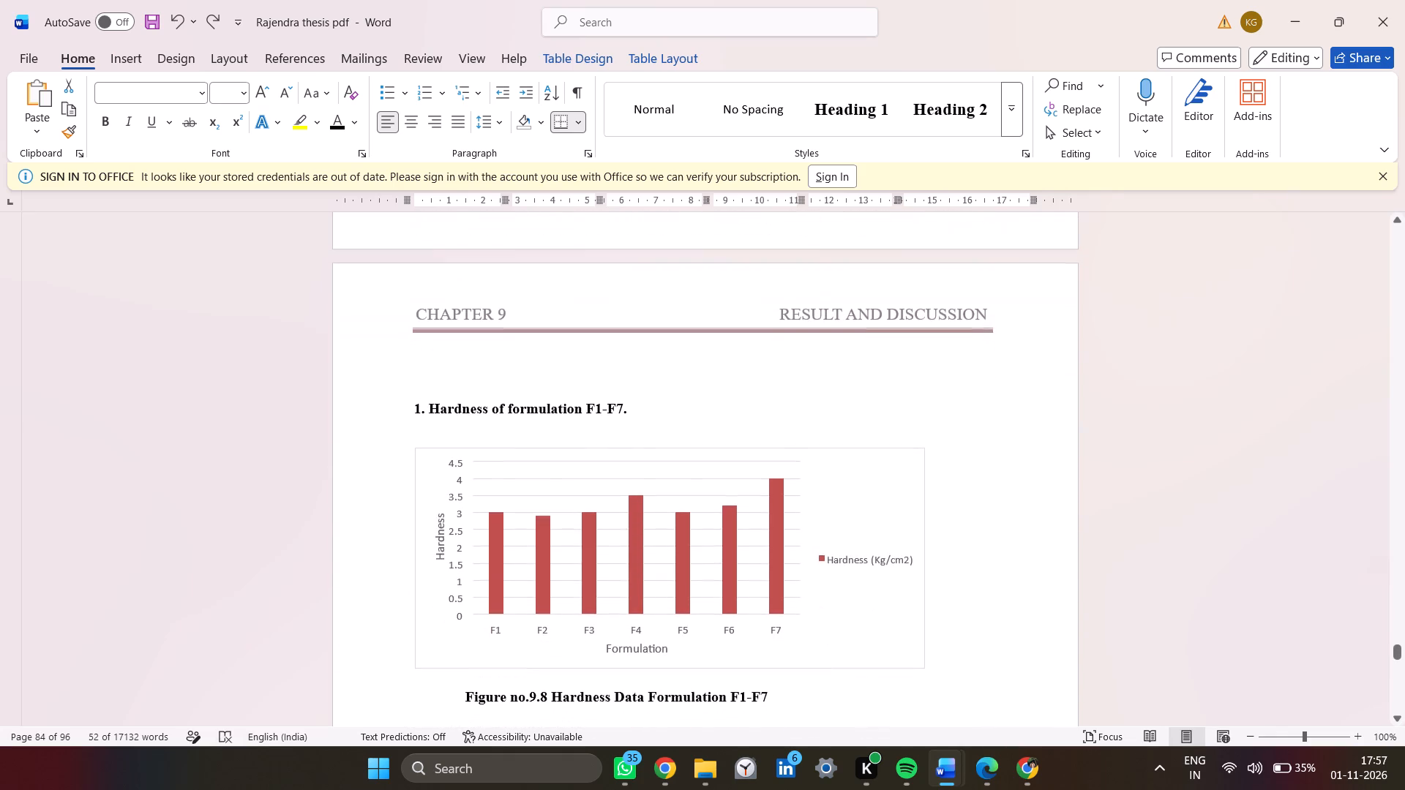
{"action": "scroll", "coordinate": [399, 387], "scroll_direction": "down", "scroll_amount": 4}
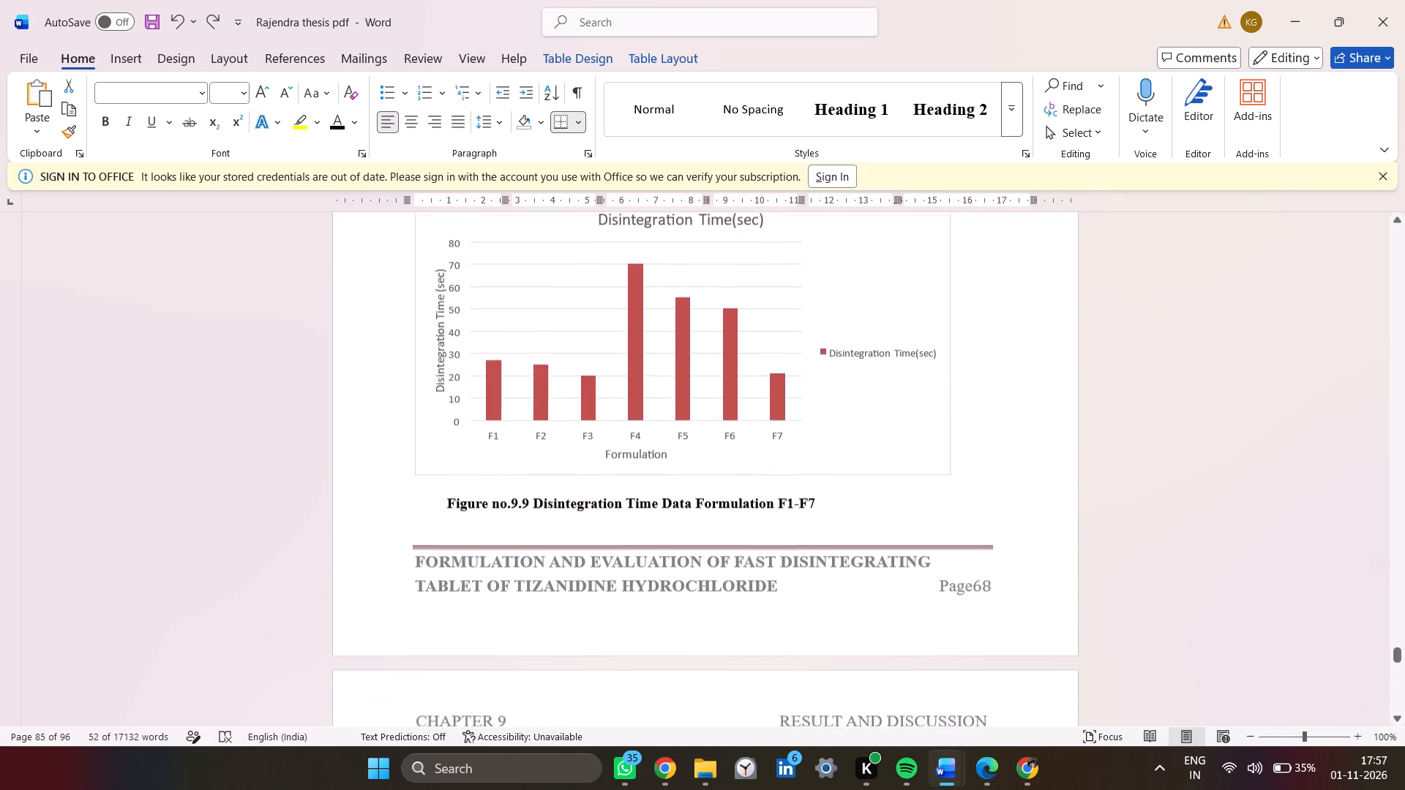
{"action": "scroll", "coordinate": [399, 387], "scroll_direction": "down", "scroll_amount": 5}
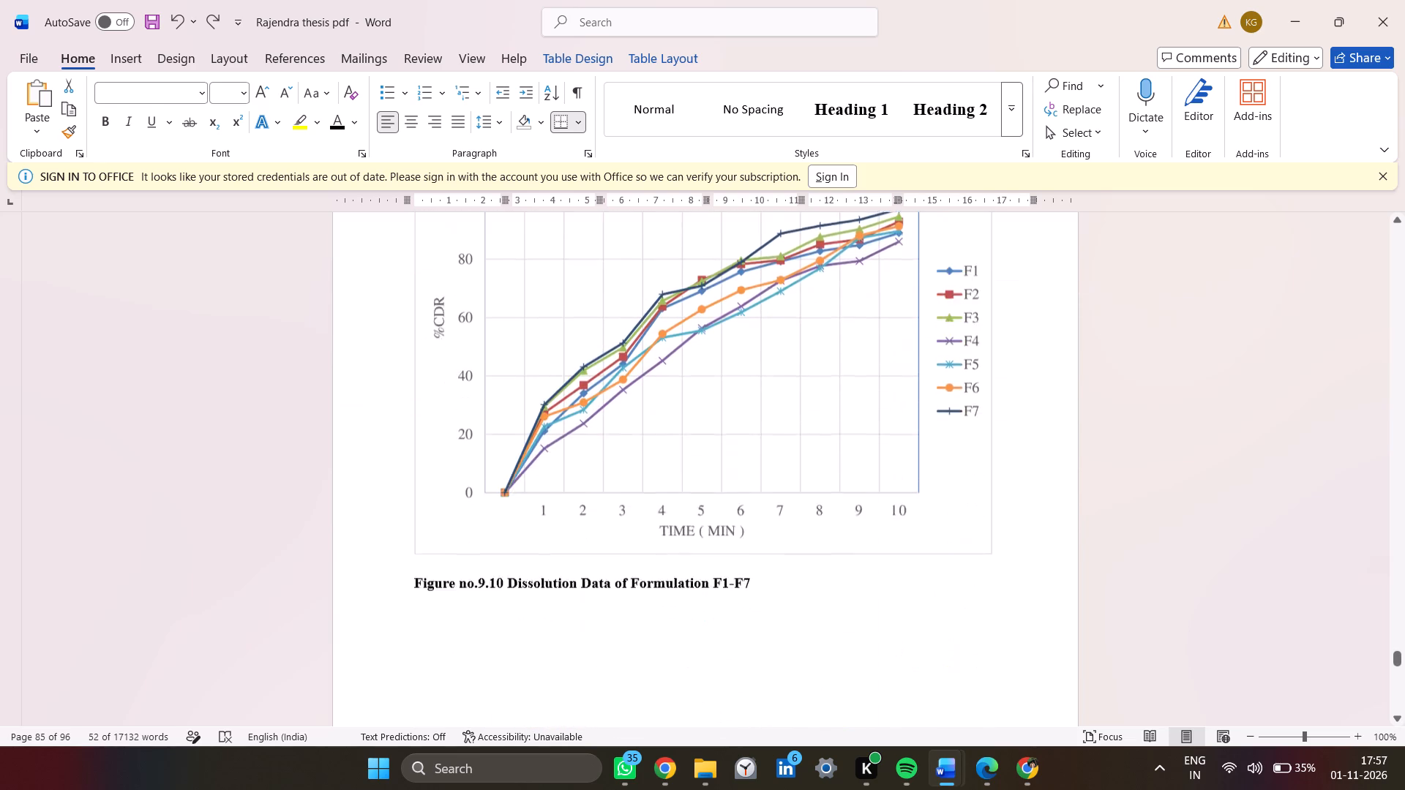
{"action": "scroll", "coordinate": [399, 387], "scroll_direction": "down", "scroll_amount": 5}
Review the thesis results backwards from the dissolution graph through Table No.9.11 and section 9.4 to the Table No.9.9 flow properties.
{"action": "scroll", "coordinate": [399, 387], "scroll_direction": "up", "scroll_amount": 1}
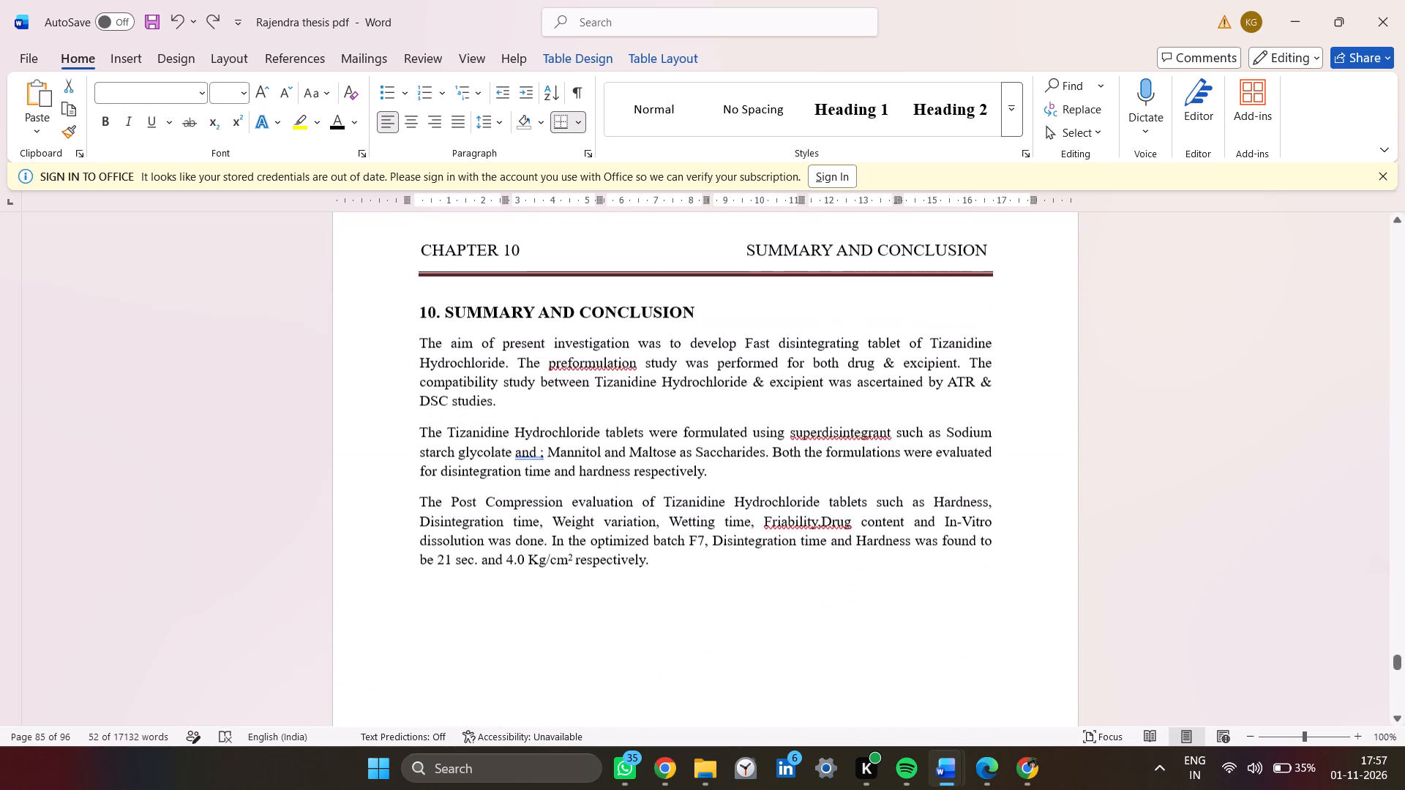
{"action": "scroll", "coordinate": [399, 387], "scroll_direction": "up", "scroll_amount": 4}
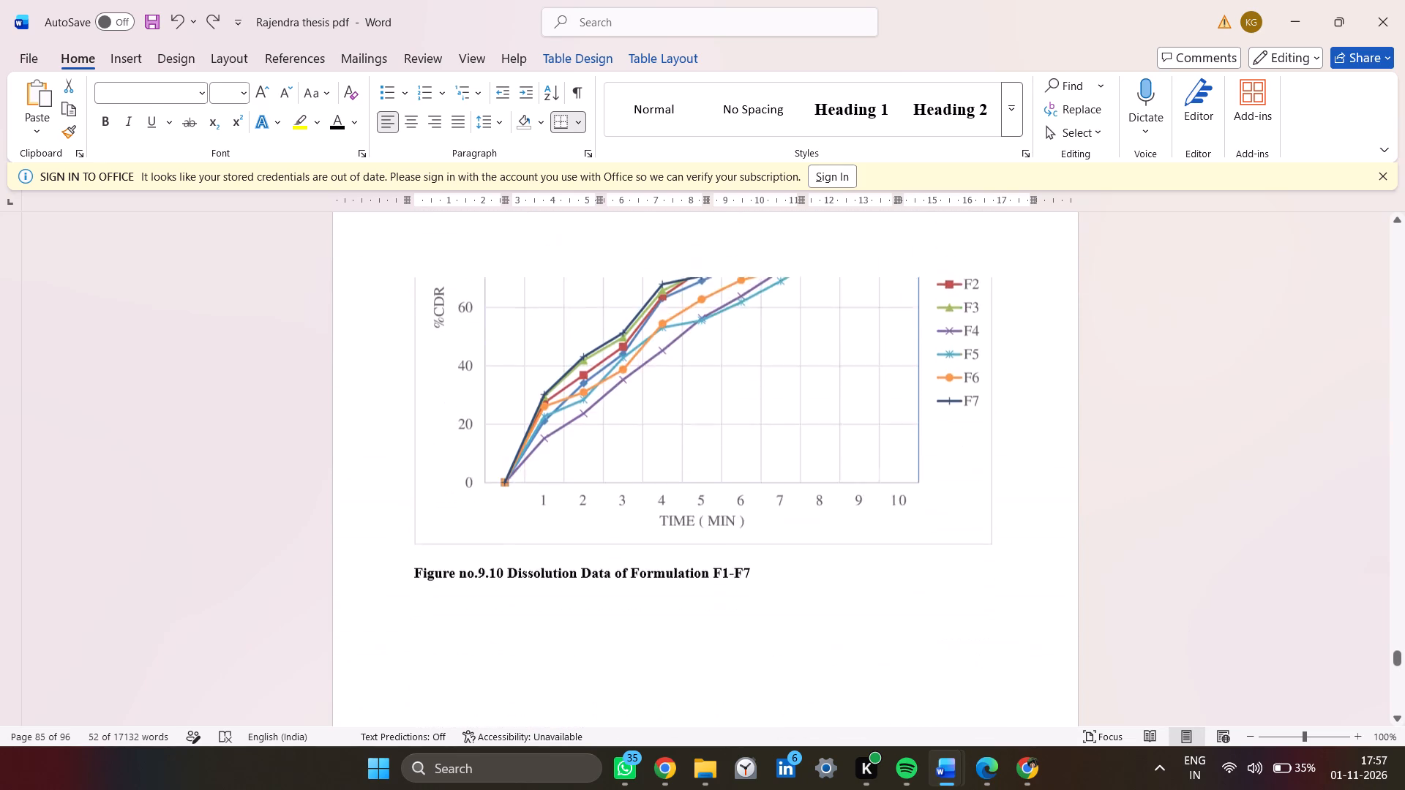
{"action": "scroll", "coordinate": [399, 387], "scroll_direction": "up", "scroll_amount": 2}
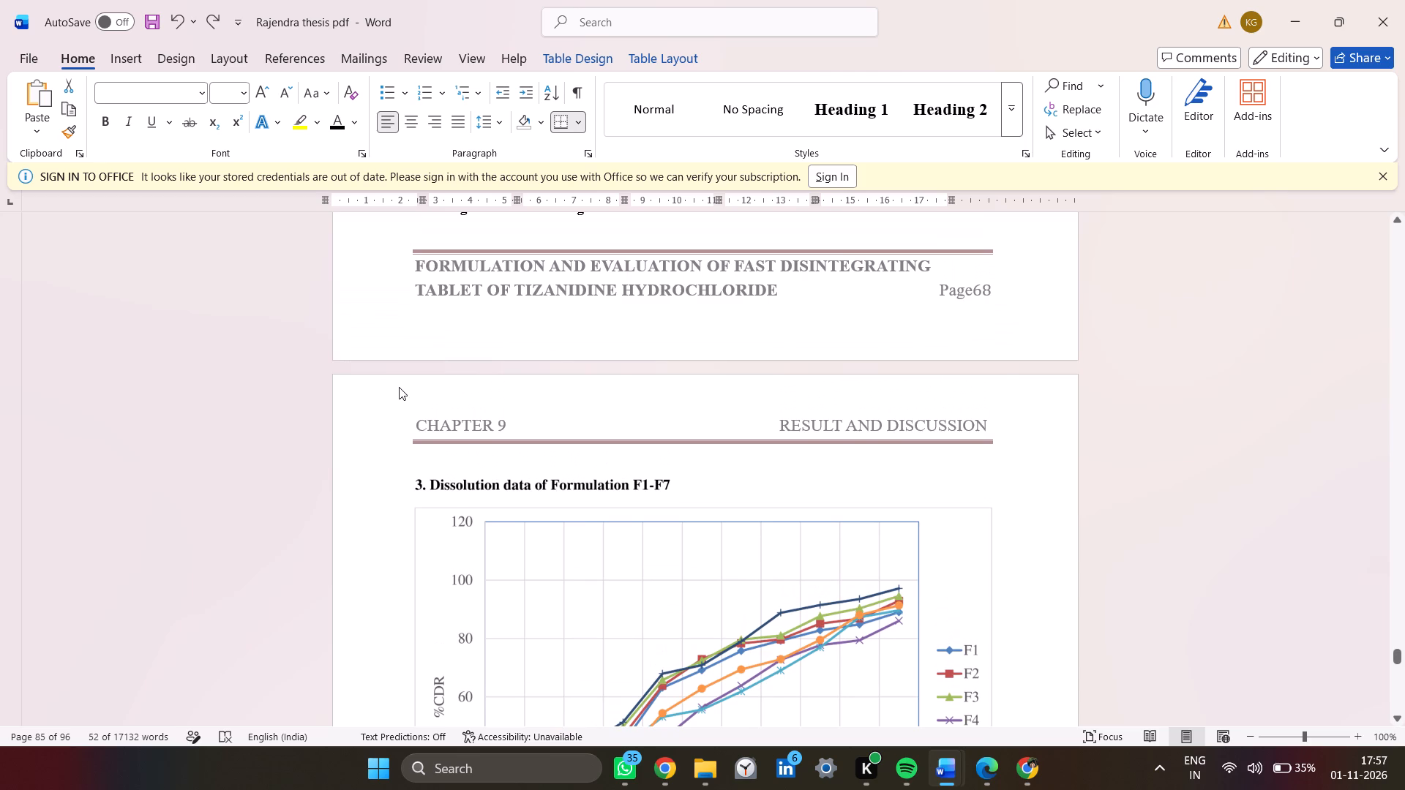
{"action": "scroll", "coordinate": [399, 387], "scroll_direction": "up", "scroll_amount": 4}
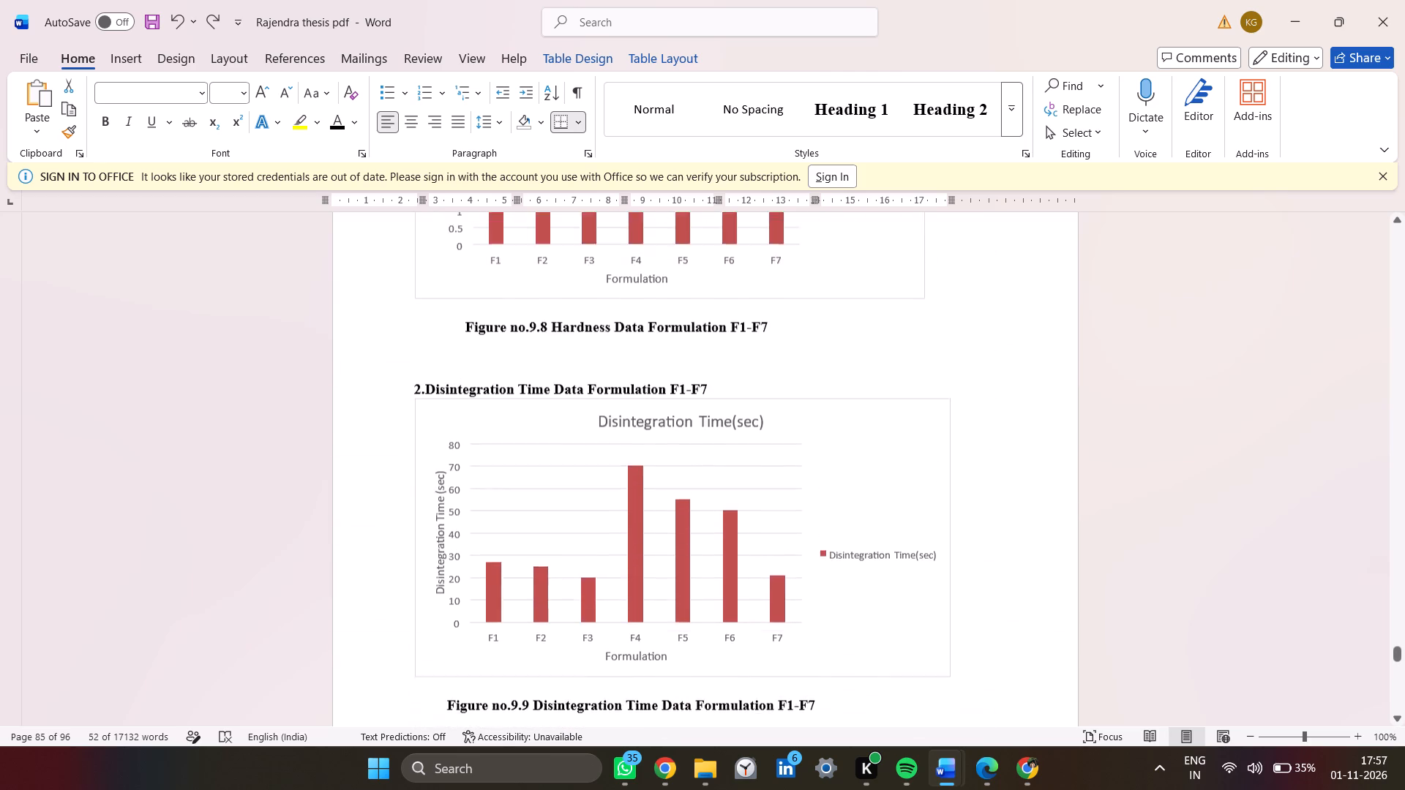
{"action": "scroll", "coordinate": [399, 387], "scroll_direction": "up", "scroll_amount": 5}
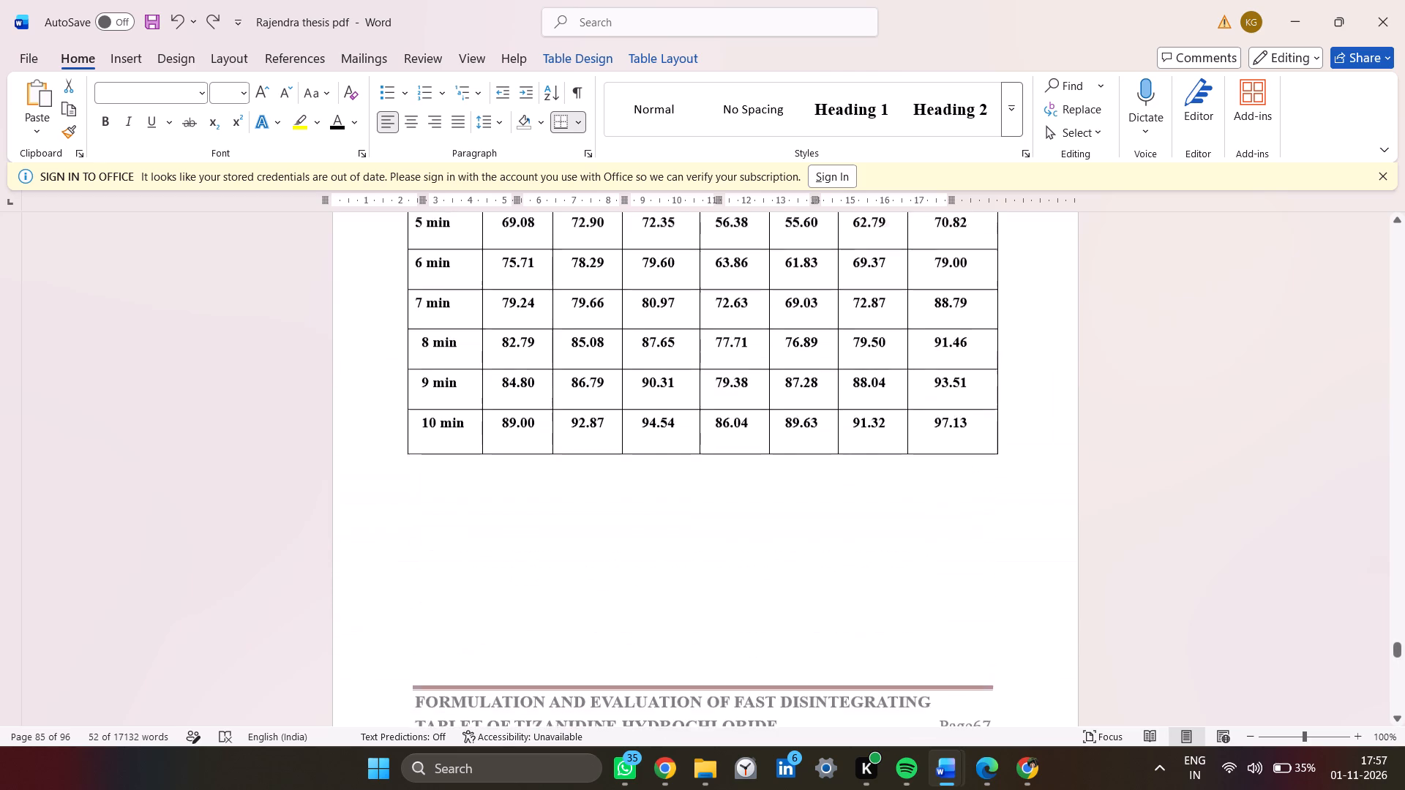
{"action": "scroll", "coordinate": [399, 387], "scroll_direction": "up", "scroll_amount": 5}
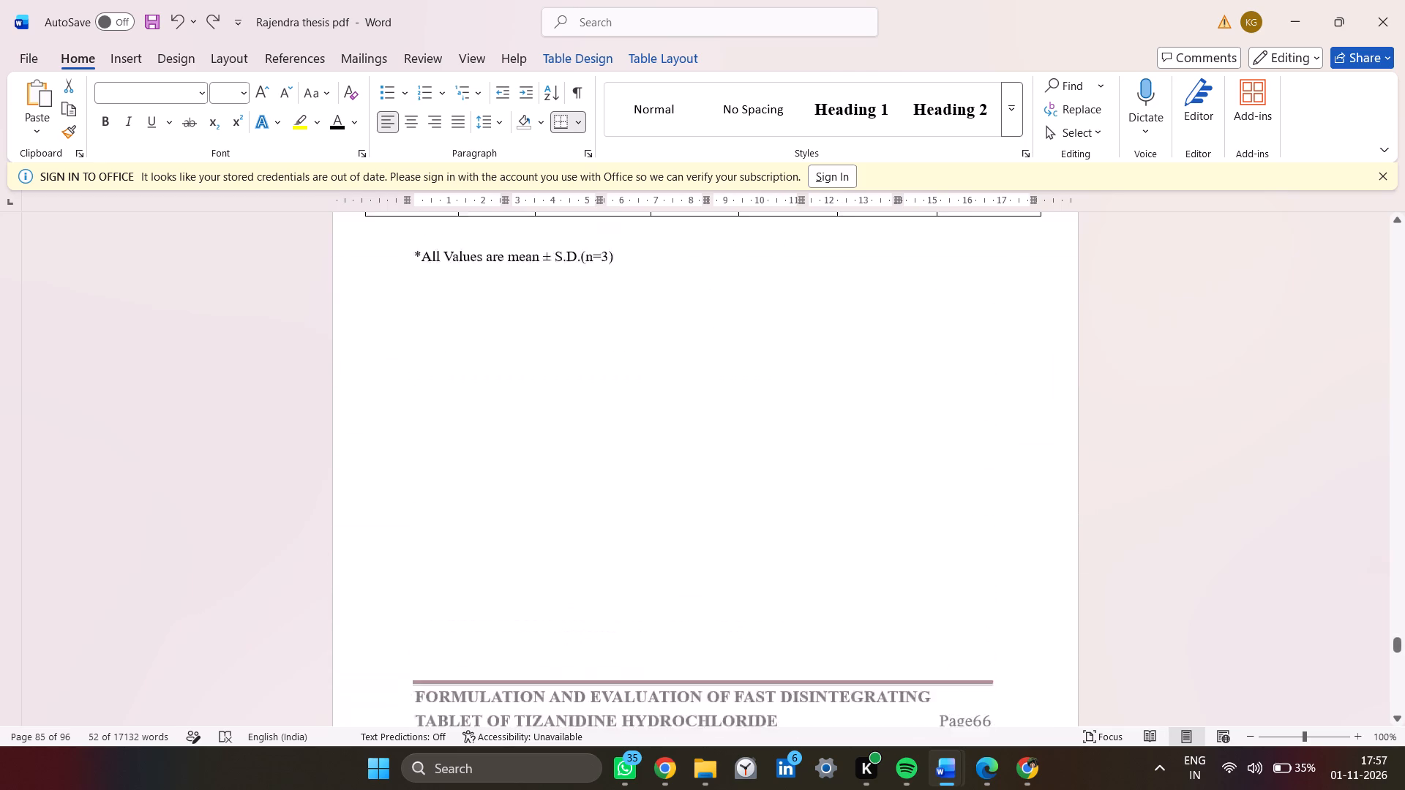
{"action": "scroll", "coordinate": [399, 387], "scroll_direction": "up", "scroll_amount": 2}
{"action": "scroll", "coordinate": [399, 387], "scroll_direction": "down", "scroll_amount": 1}
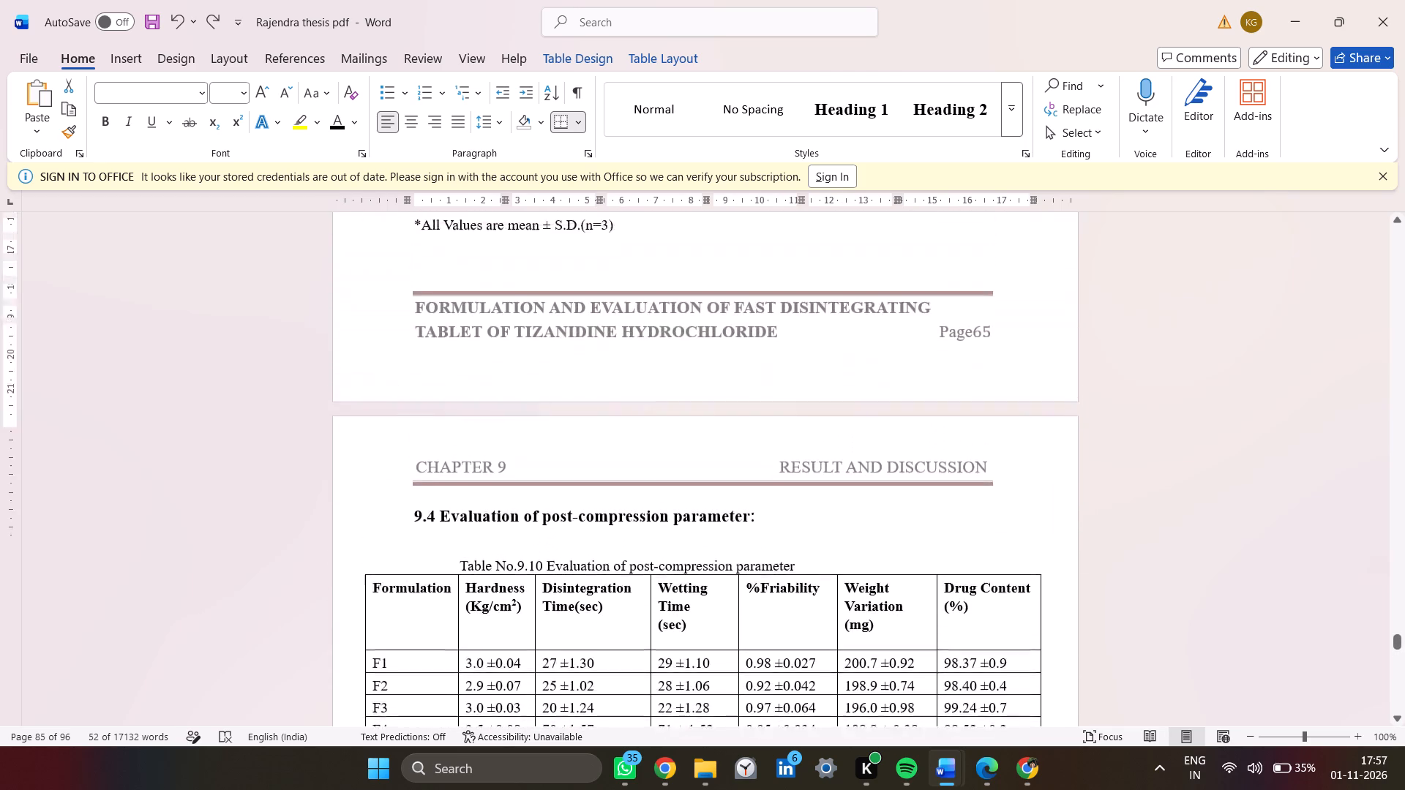
{"action": "scroll", "coordinate": [399, 387], "scroll_direction": "down", "scroll_amount": 1}
{"action": "scroll", "coordinate": [399, 387], "scroll_direction": "up", "scroll_amount": 1}
{"action": "scroll", "coordinate": [399, 387], "scroll_direction": "down", "scroll_amount": 3}
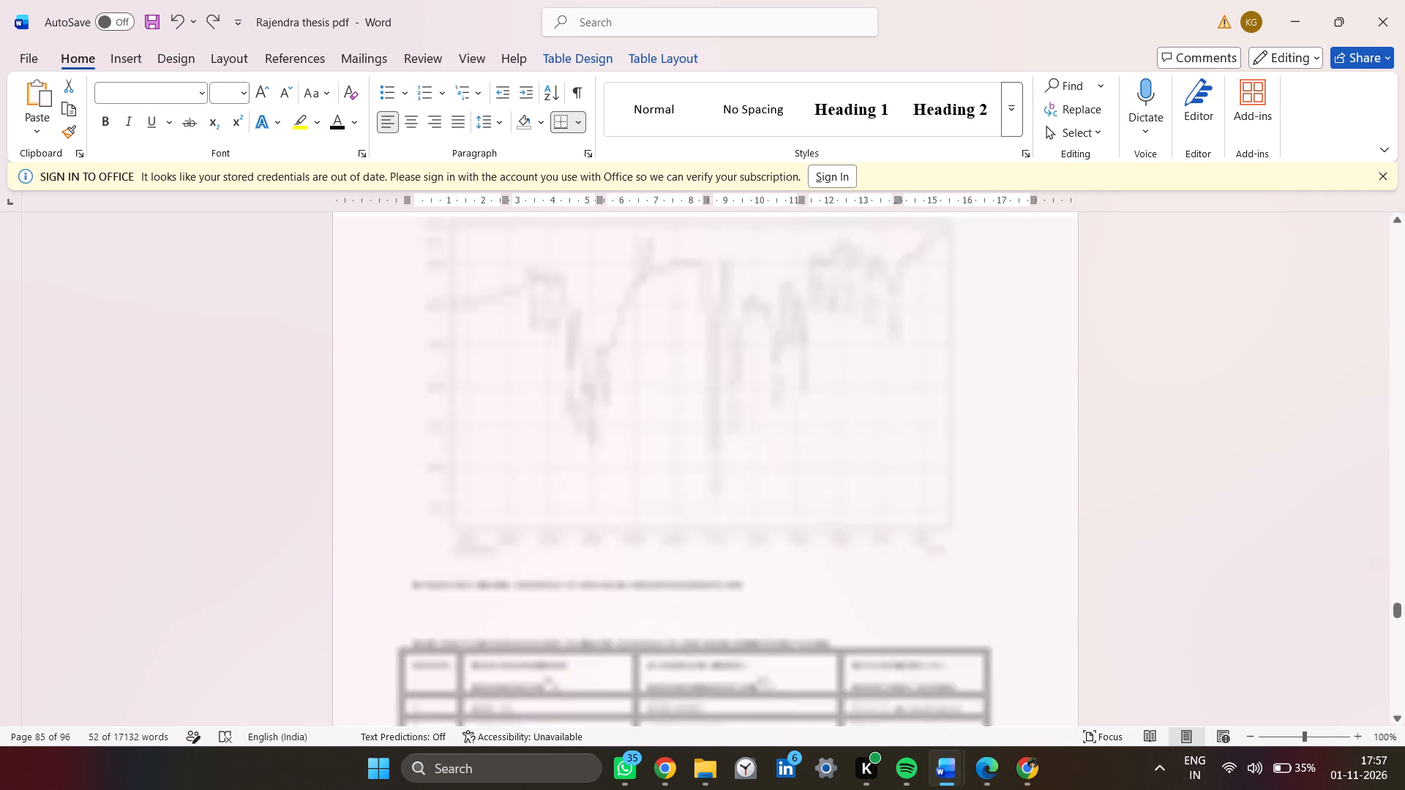
{"action": "scroll", "coordinate": [399, 387], "scroll_direction": "down", "scroll_amount": 3}
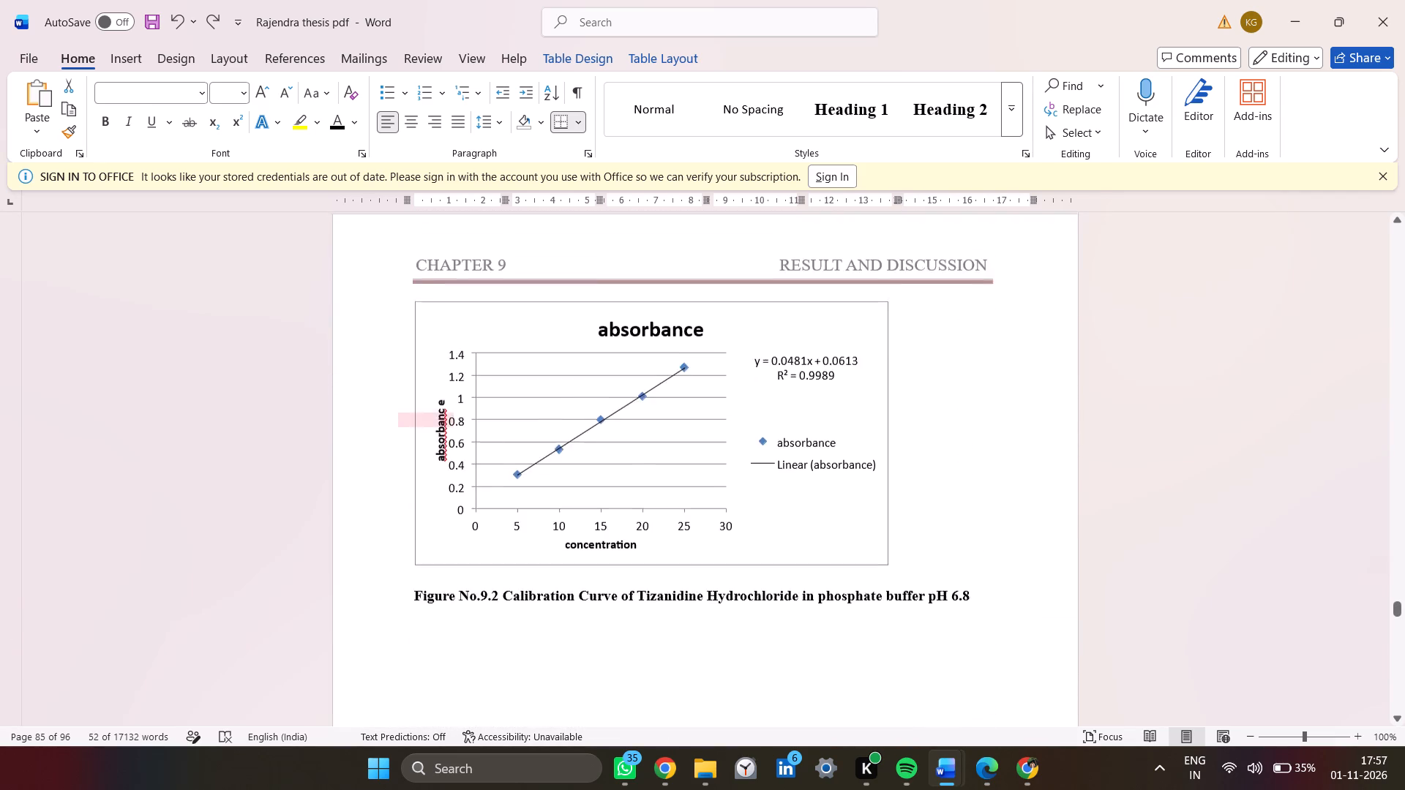
{"action": "scroll", "coordinate": [399, 387], "scroll_direction": "down", "scroll_amount": 8}
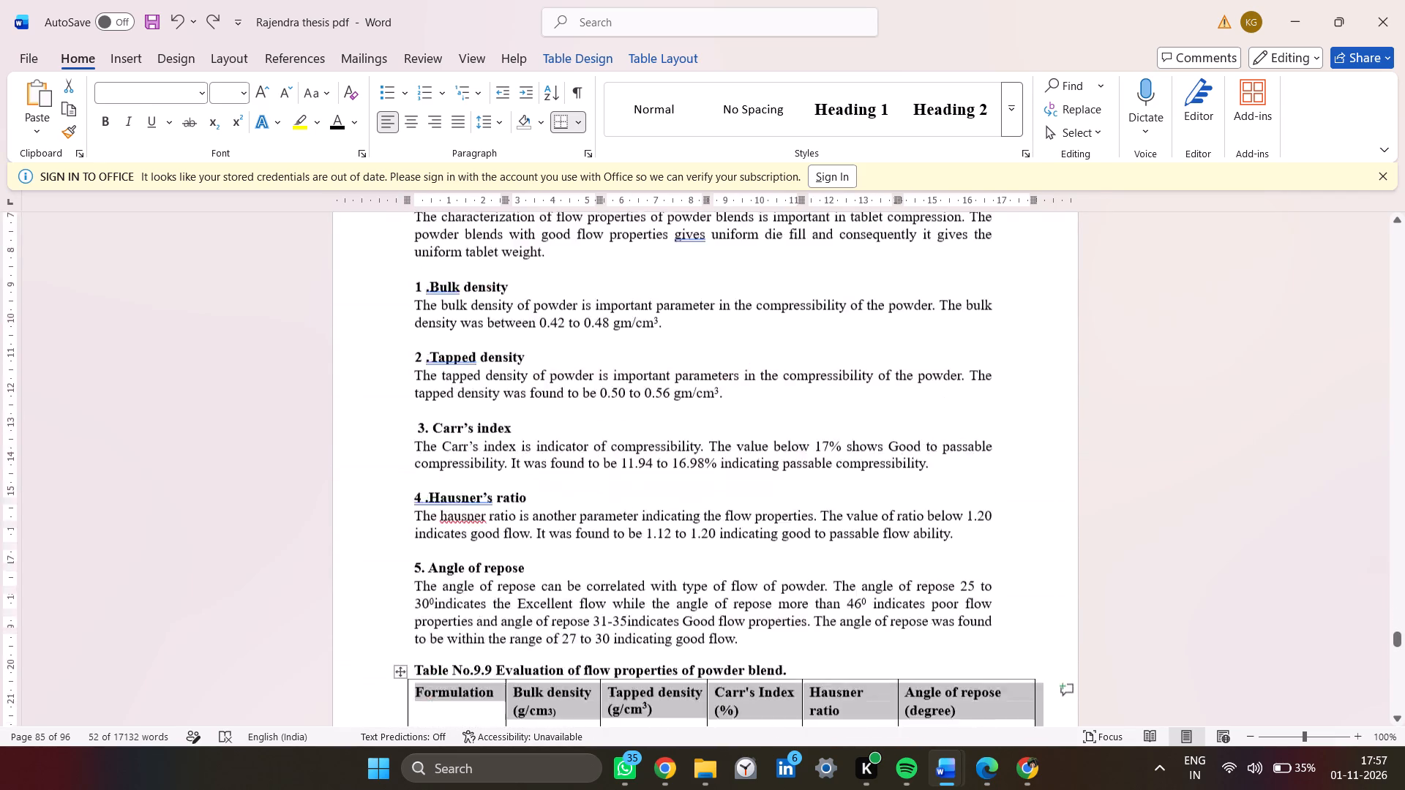
{"action": "scroll", "coordinate": [399, 387], "scroll_direction": "down", "scroll_amount": 3}
{"action": "scroll", "coordinate": [399, 387], "scroll_direction": "up", "scroll_amount": 3}
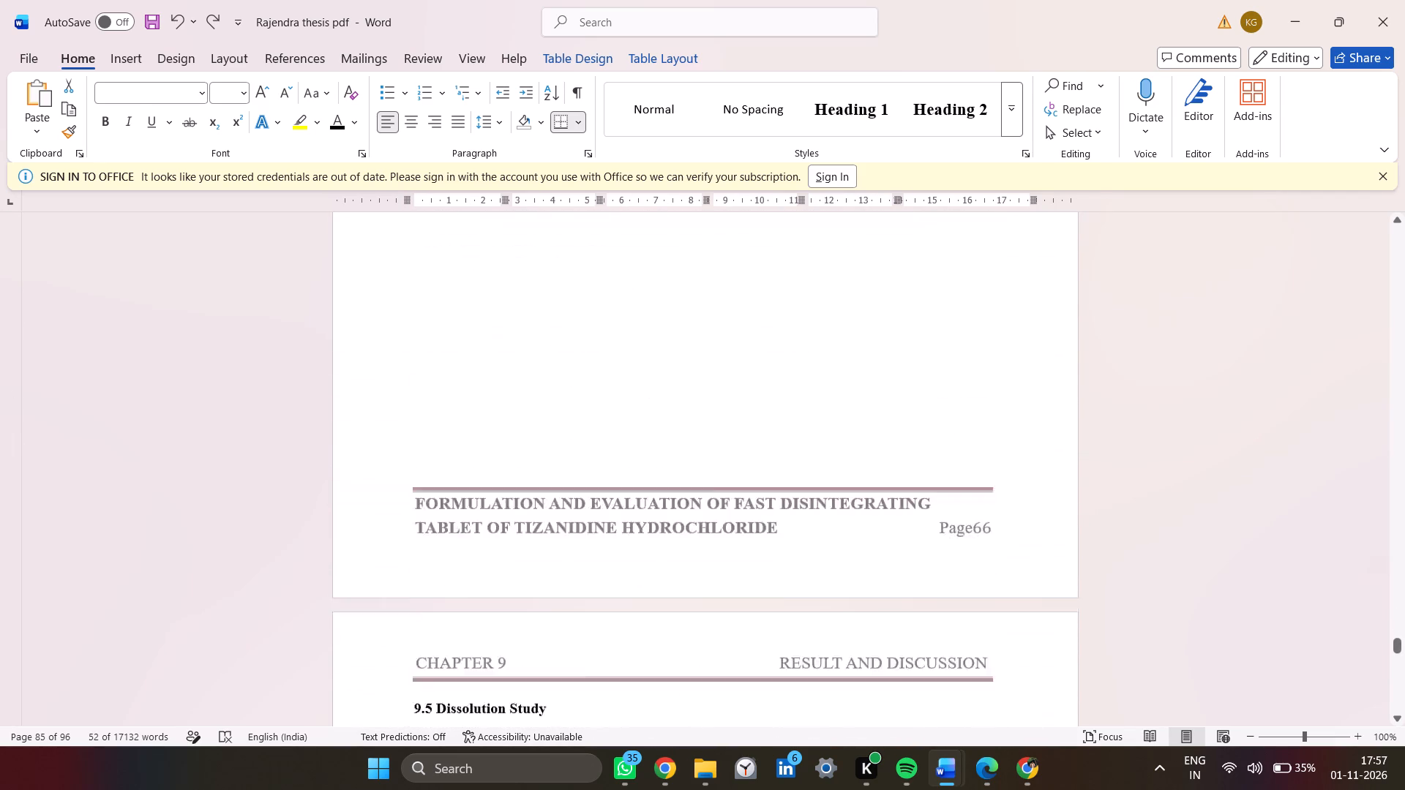
{"action": "scroll", "coordinate": [399, 387], "scroll_direction": "up", "scroll_amount": 6}
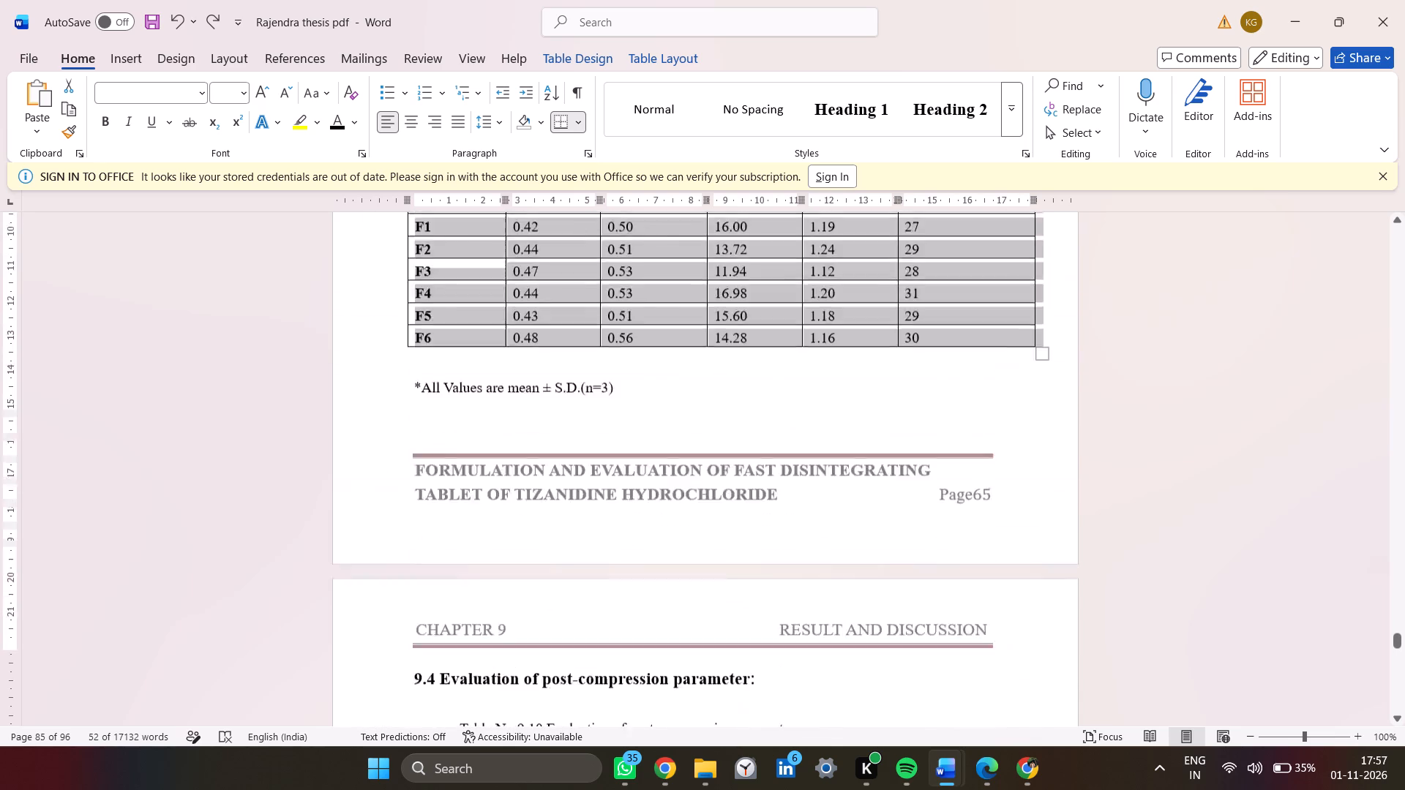
{"action": "scroll", "coordinate": [399, 387], "scroll_direction": "up", "scroll_amount": 1}
{"action": "scroll", "coordinate": [399, 387], "scroll_direction": "down", "scroll_amount": 2}
{"action": "scroll", "coordinate": [399, 387], "scroll_direction": "up", "scroll_amount": 1}
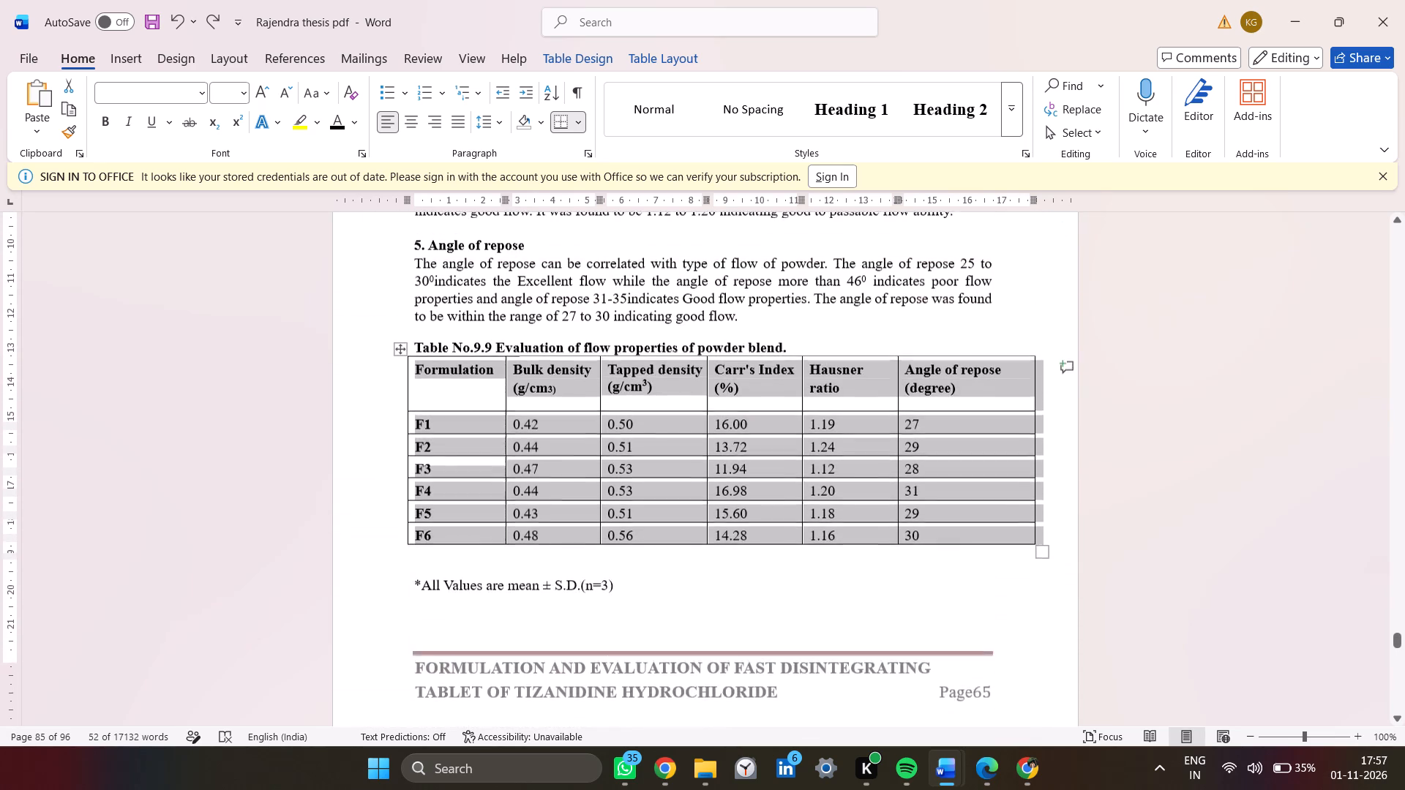
{"action": "scroll", "coordinate": [399, 387], "scroll_direction": "up", "scroll_amount": 1}
Copy the heading "9.4 Evaluation of post-compression parameter:" together with the Table No.9.10 title from the thesis.
{"action": "scroll", "coordinate": [399, 387], "scroll_direction": "down", "scroll_amount": 3}
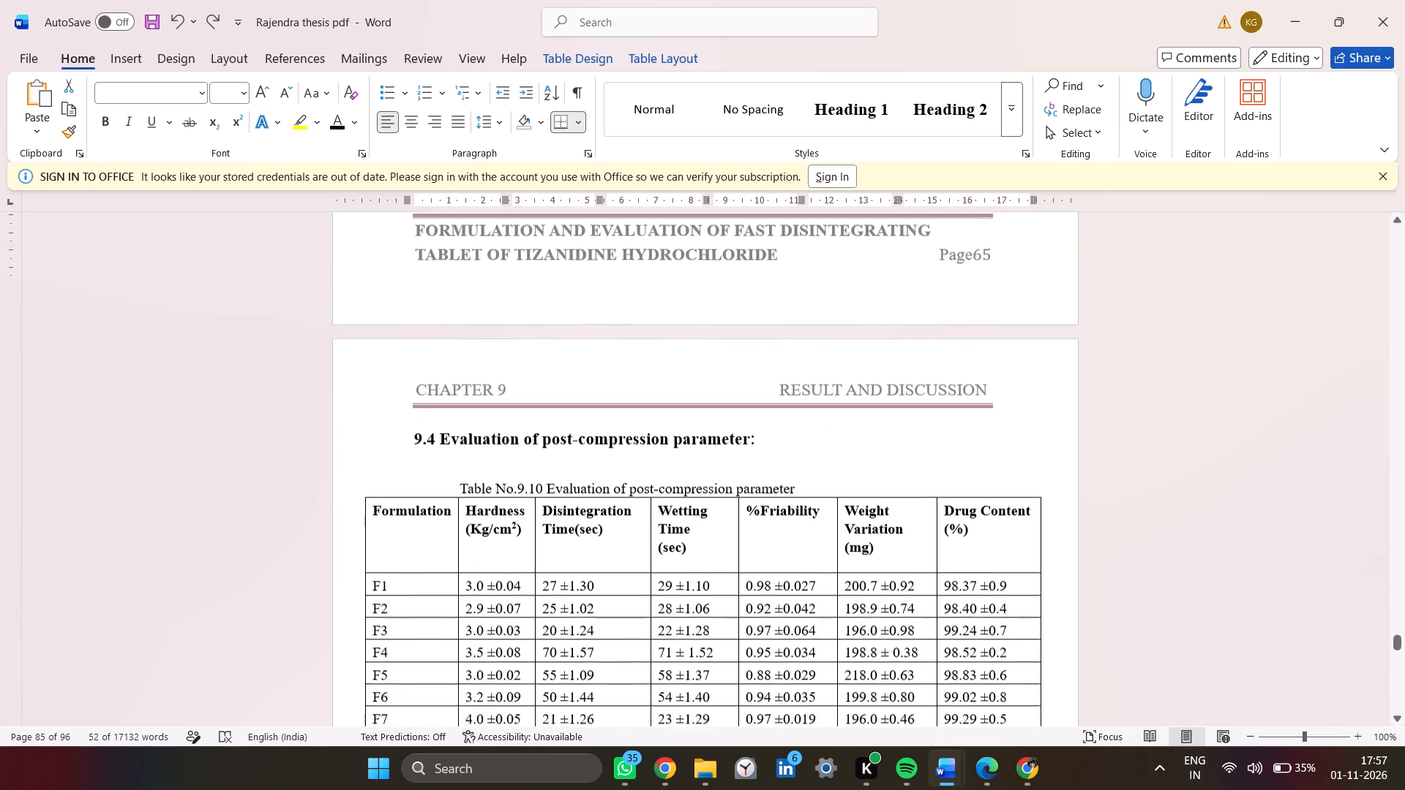
{"action": "scroll", "coordinate": [399, 387], "scroll_direction": "down", "scroll_amount": 1}
{"action": "left_click_drag", "start_coordinate": [403, 356], "coordinate": [632, 388]}
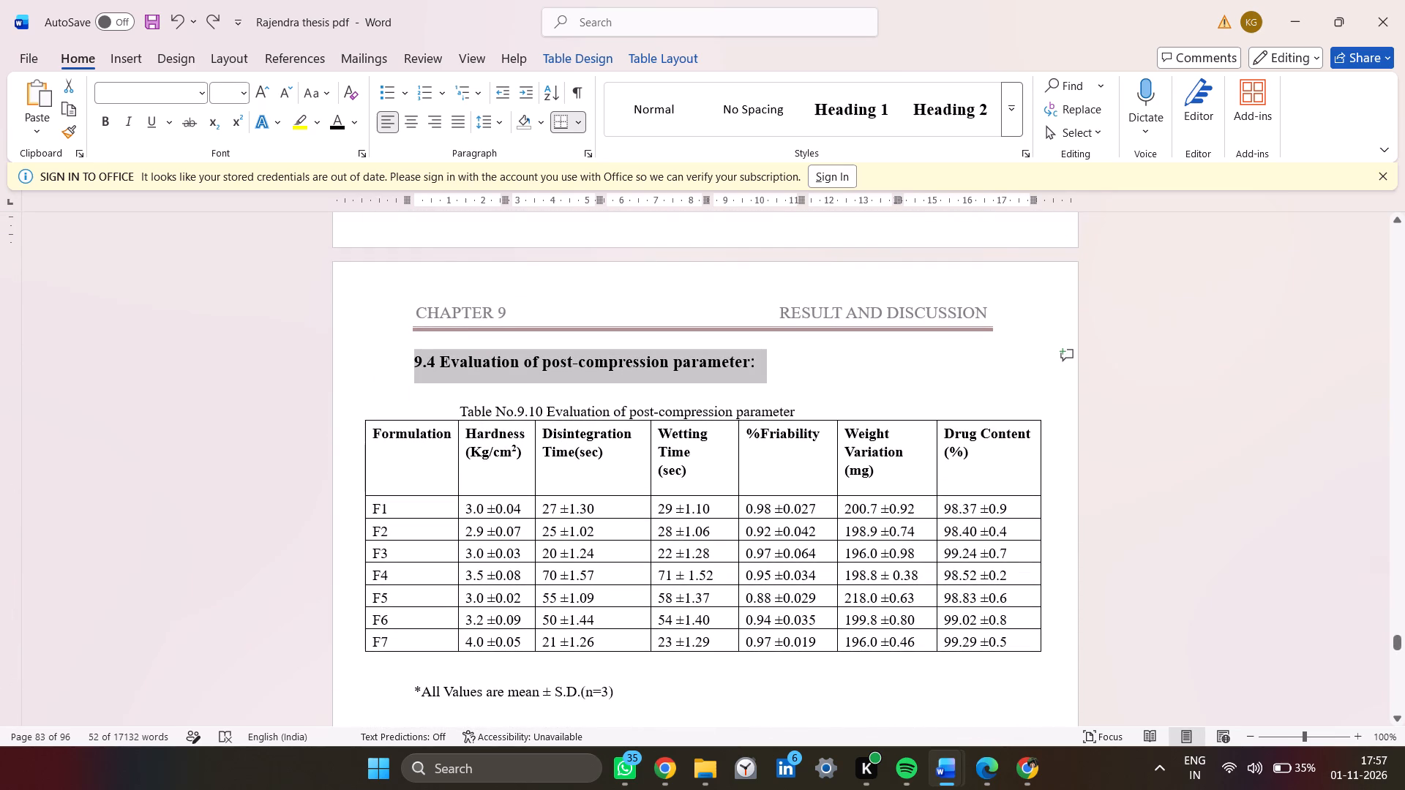
{"action": "left_click_drag", "start_coordinate": [632, 388], "coordinate": [732, 406]}
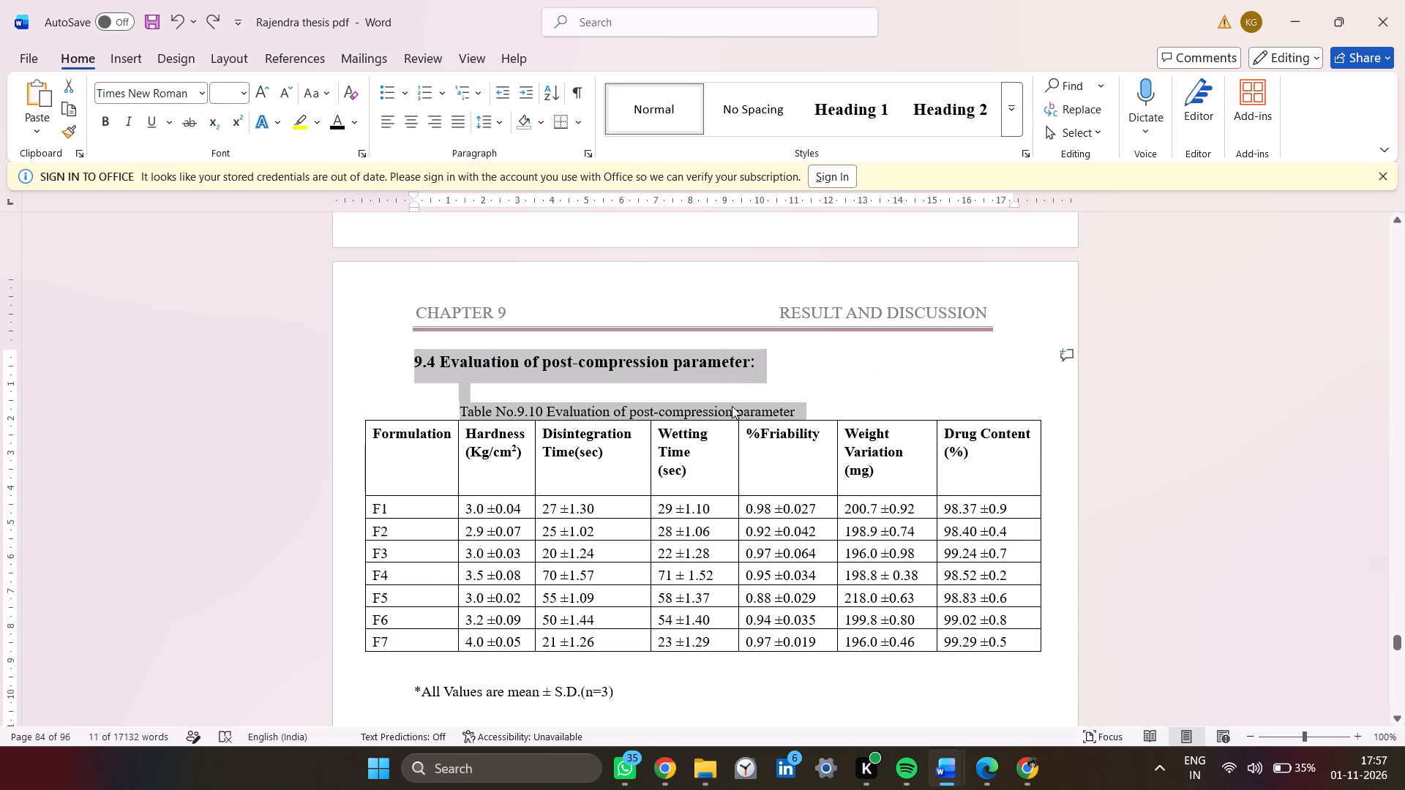
{"action": "key", "text": "ctrl+c"}
Switch to the research paper and examine sections 3.6 to 3.8 around the post-compression parameters heading.
{"action": "key", "text": "alt+Tab"}
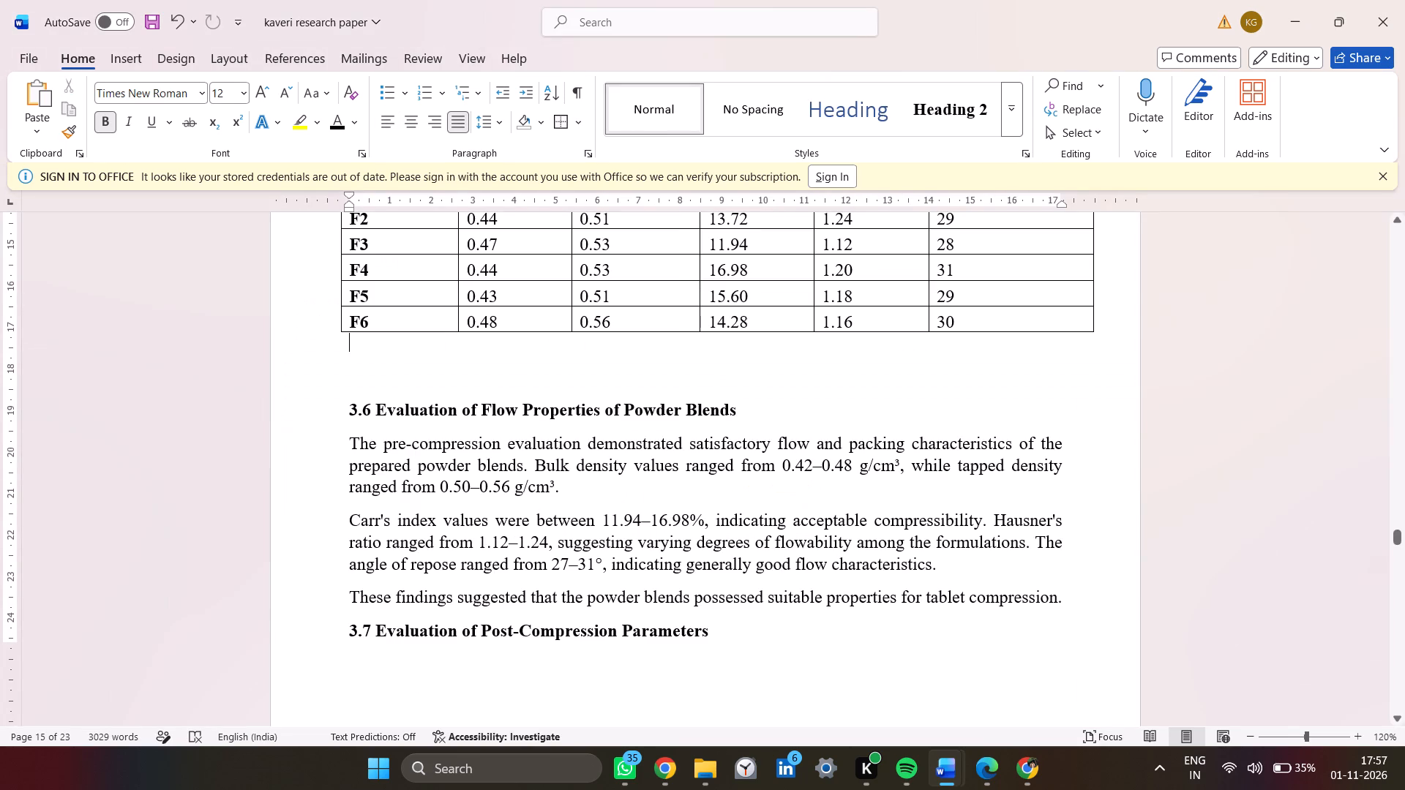
{"action": "scroll", "coordinate": [724, 404], "scroll_direction": "down", "scroll_amount": 1}
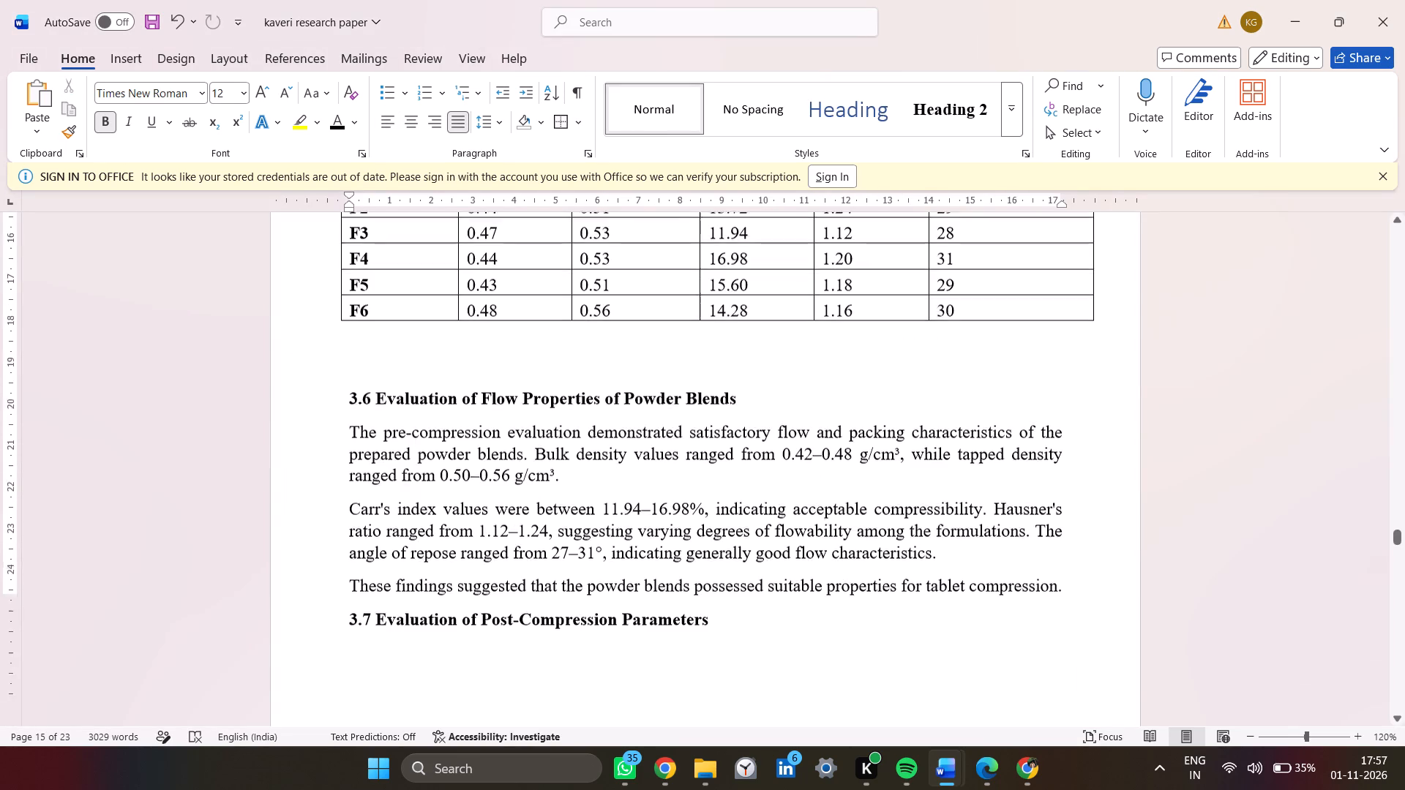
{"action": "scroll", "coordinate": [724, 404], "scroll_direction": "down", "scroll_amount": 5}
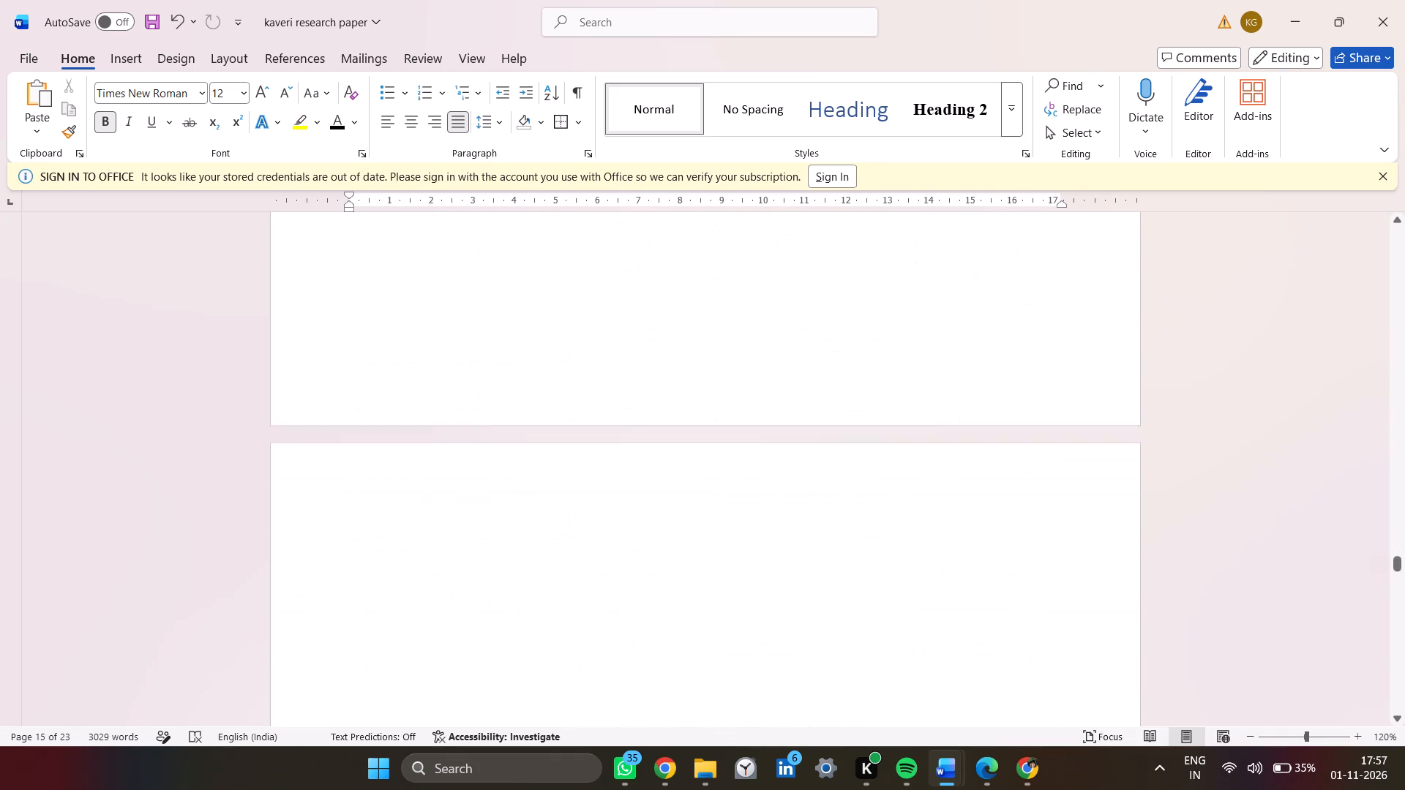
{"action": "scroll", "coordinate": [724, 404], "scroll_direction": "up", "scroll_amount": 1}
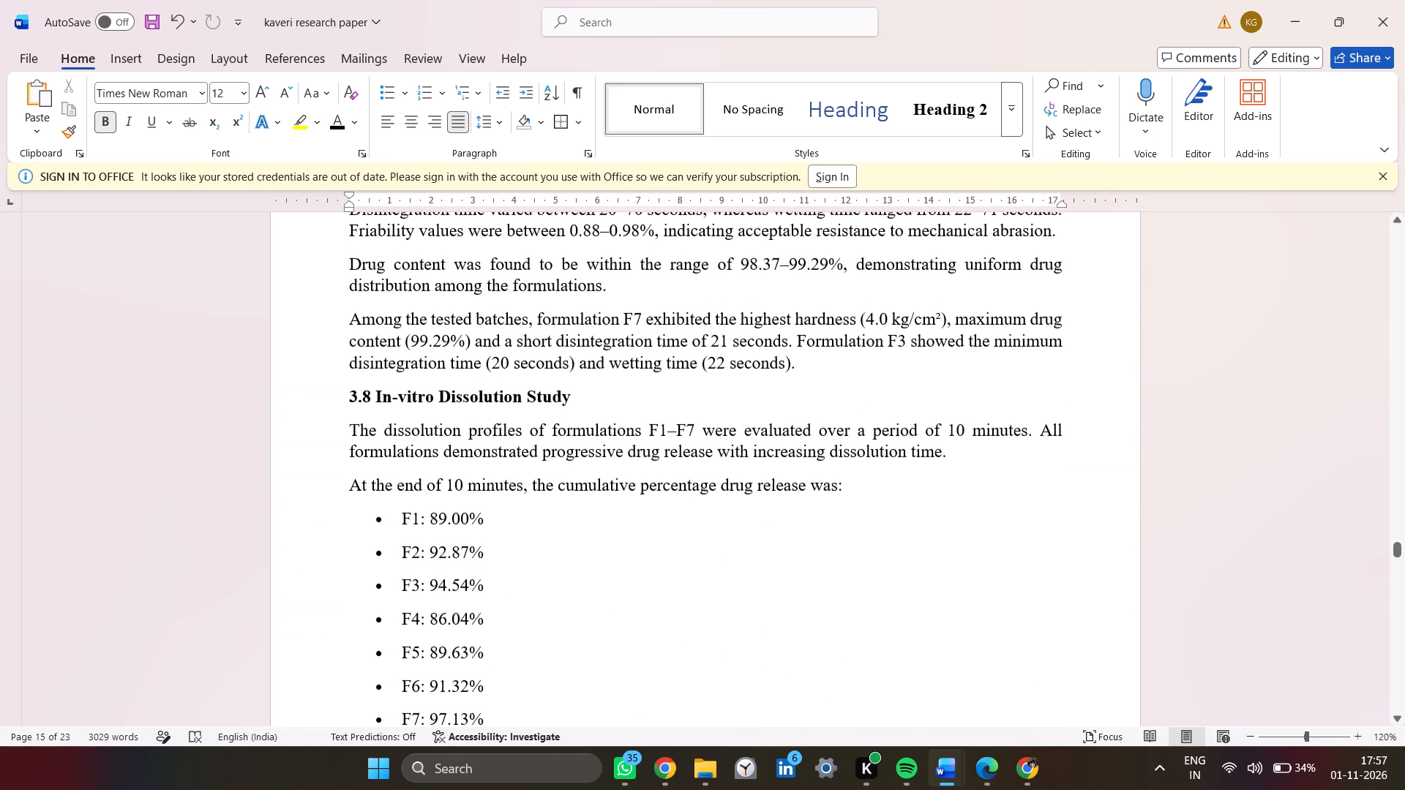
{"action": "scroll", "coordinate": [724, 404], "scroll_direction": "up", "scroll_amount": 1}
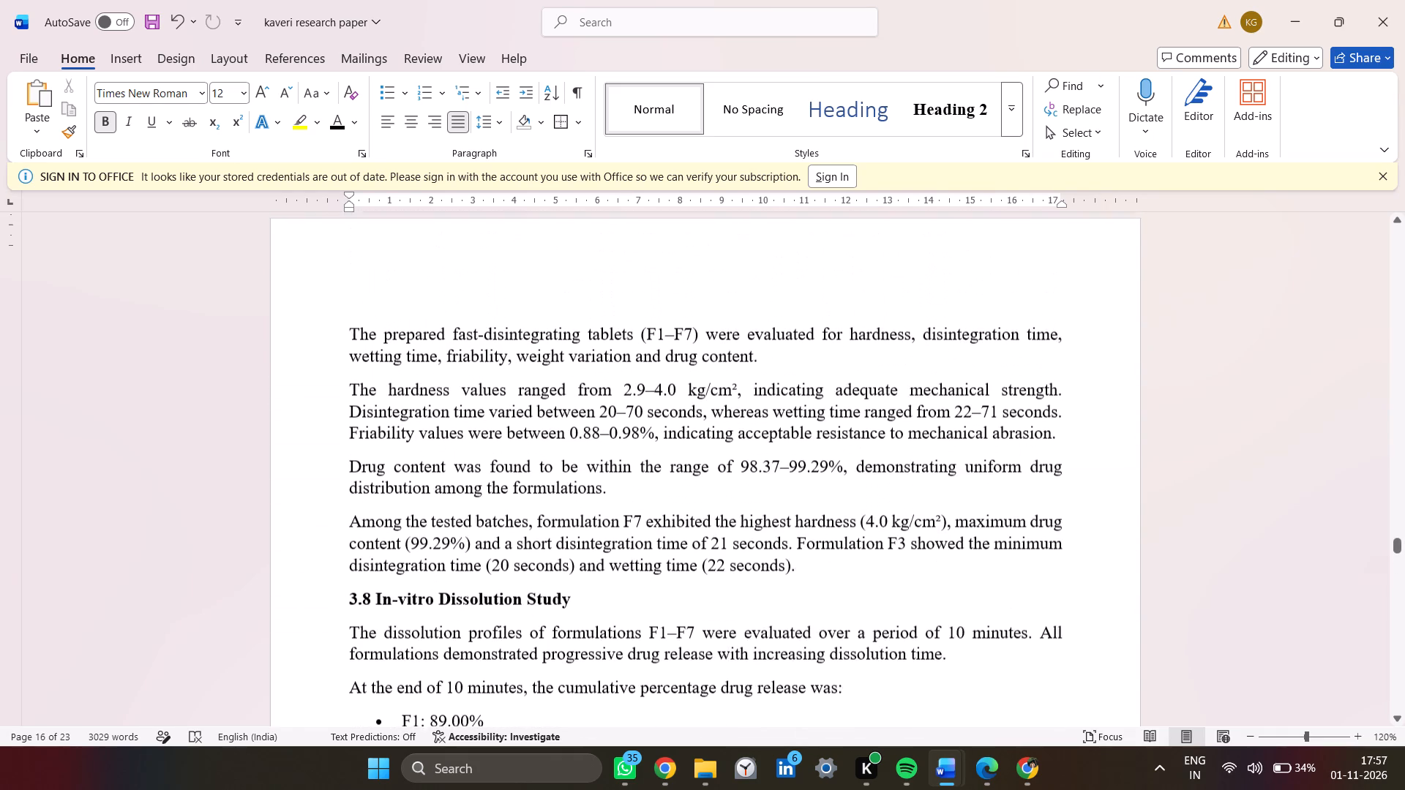
{"action": "scroll", "coordinate": [724, 404], "scroll_direction": "up", "scroll_amount": 3}
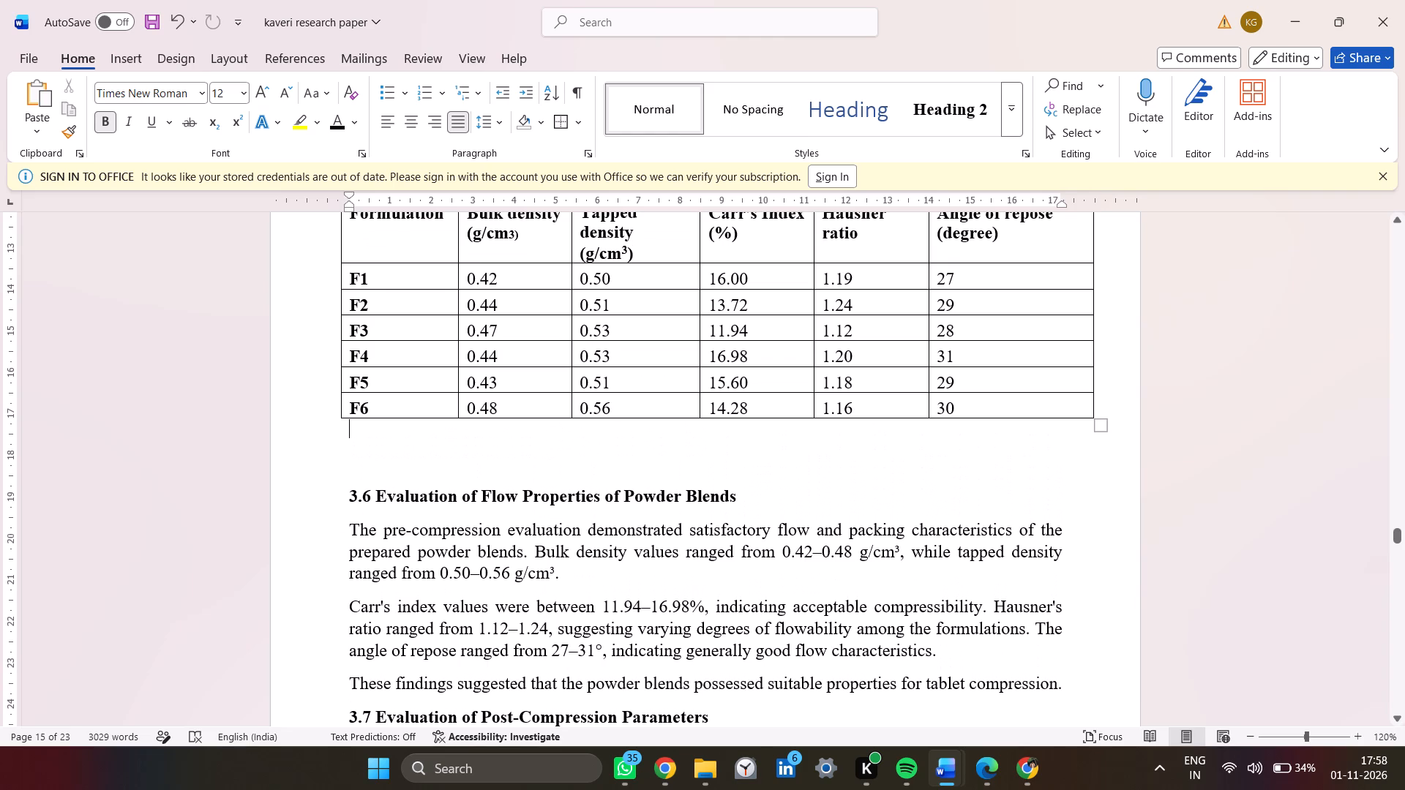
{"action": "scroll", "coordinate": [434, 489], "scroll_direction": "down", "scroll_amount": 1}
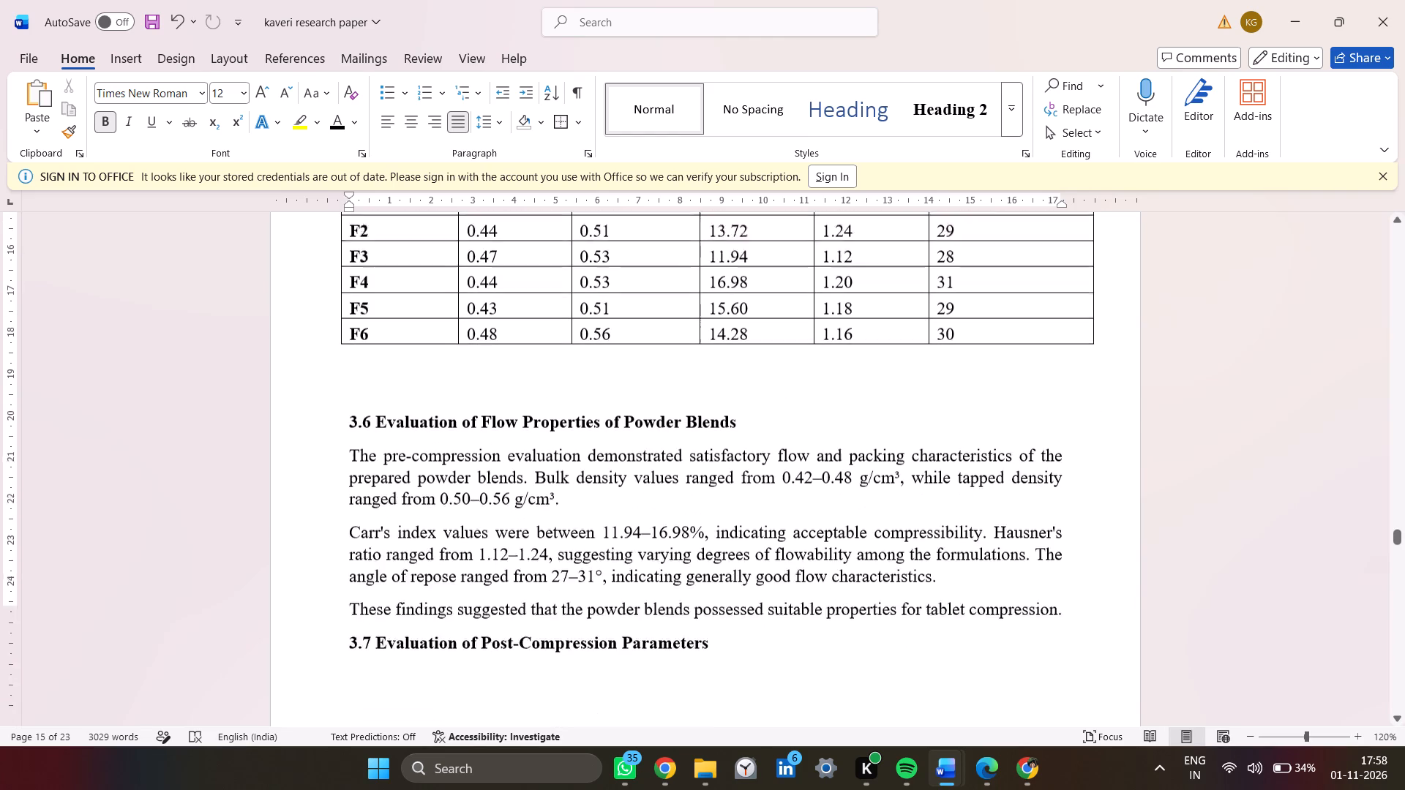
{"action": "scroll", "coordinate": [434, 489], "scroll_direction": "down", "scroll_amount": 1}
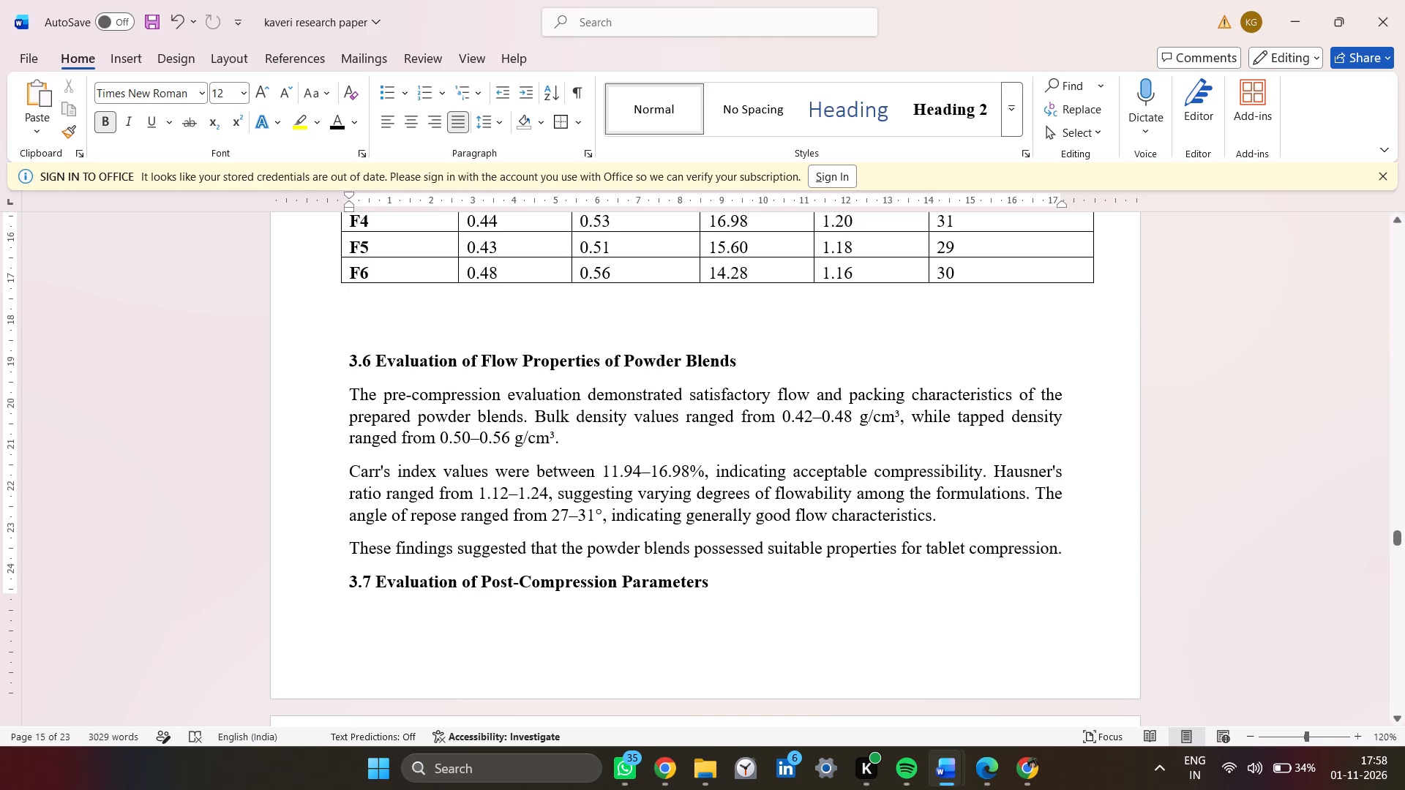
Return to the thesis and recheck Table No.9.10 and the start of section 9.5 Dissolution Study.
{"action": "key", "text": "alt+Tab"}
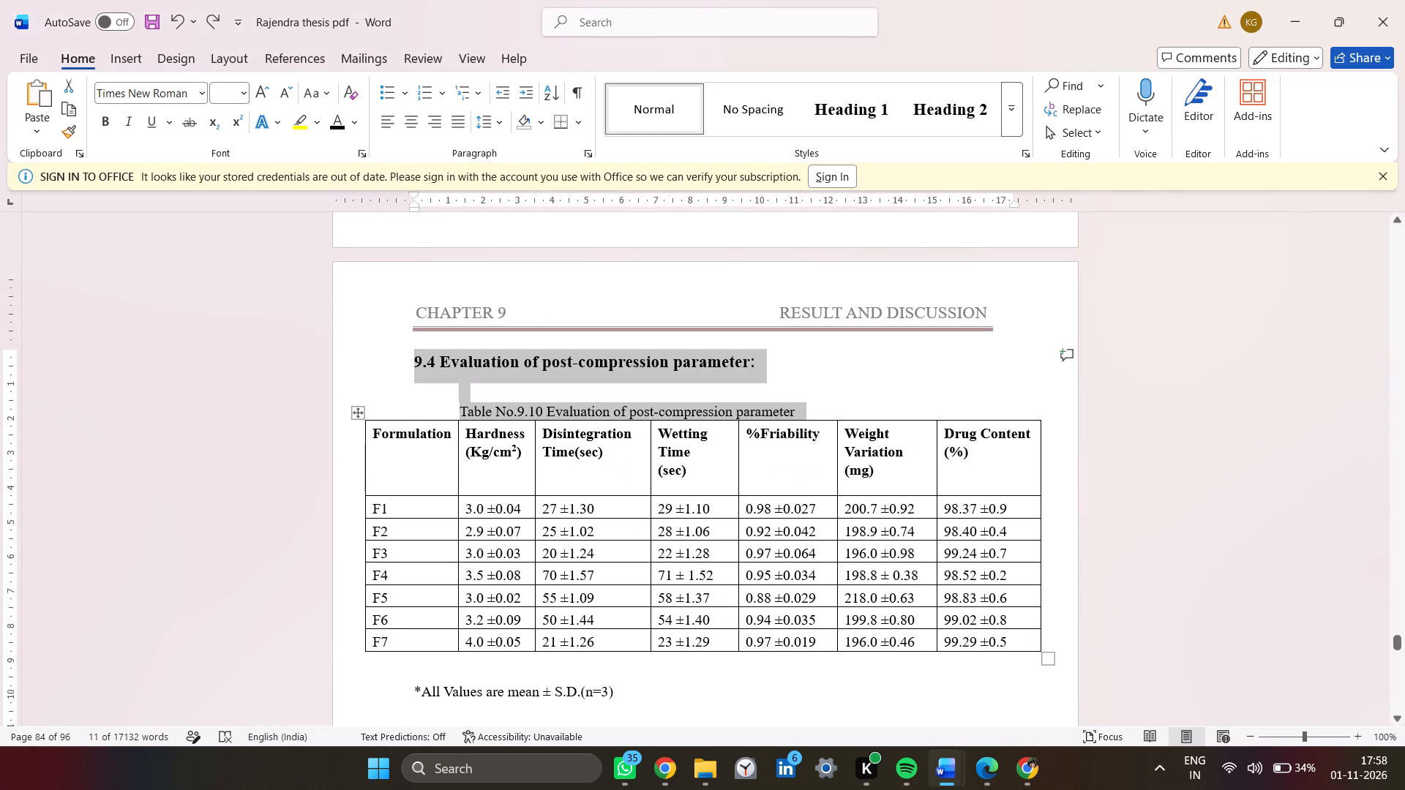
{"action": "scroll", "coordinate": [434, 489], "scroll_direction": "down", "scroll_amount": 4}
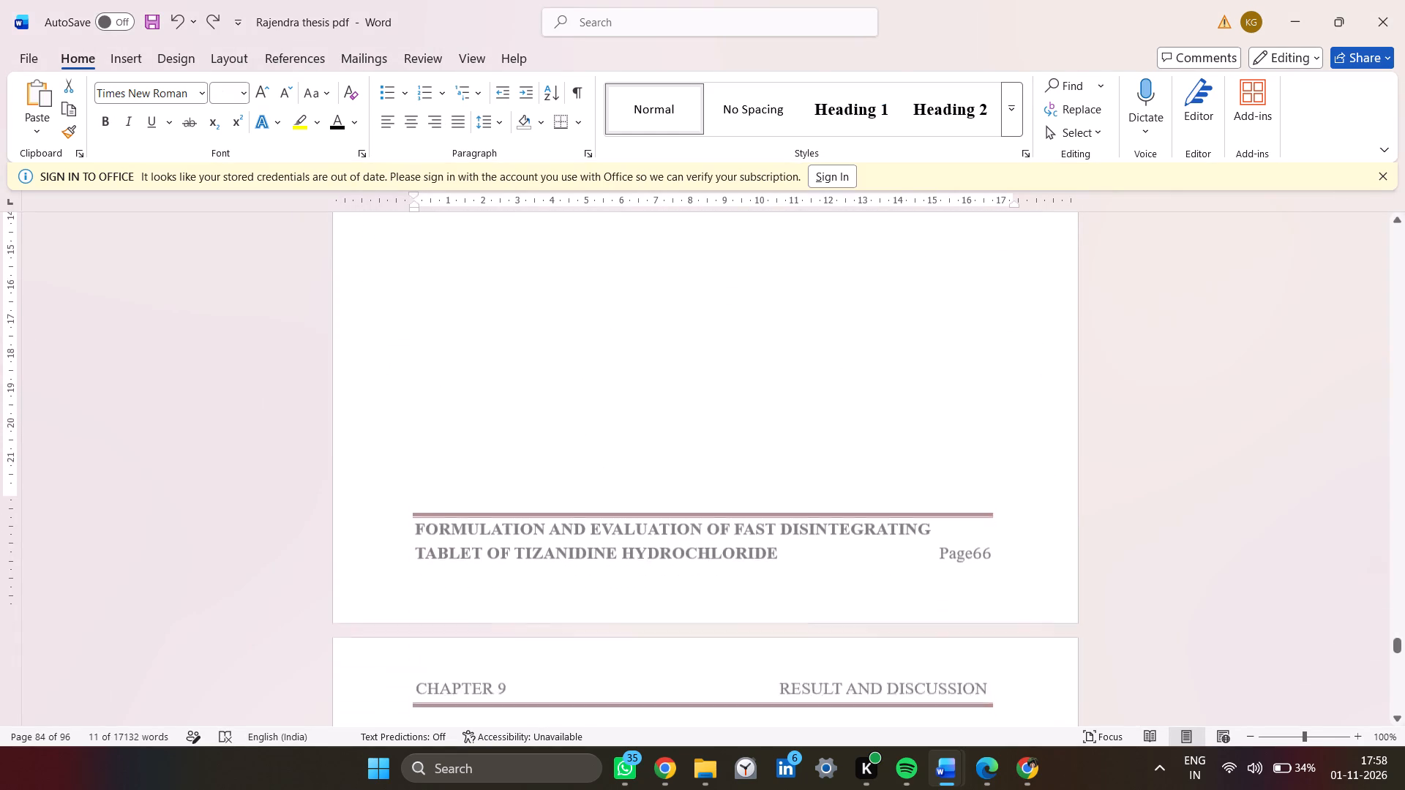
{"action": "scroll", "coordinate": [434, 489], "scroll_direction": "down", "scroll_amount": 2}
{"action": "scroll", "coordinate": [434, 489], "scroll_direction": "up", "scroll_amount": 1}
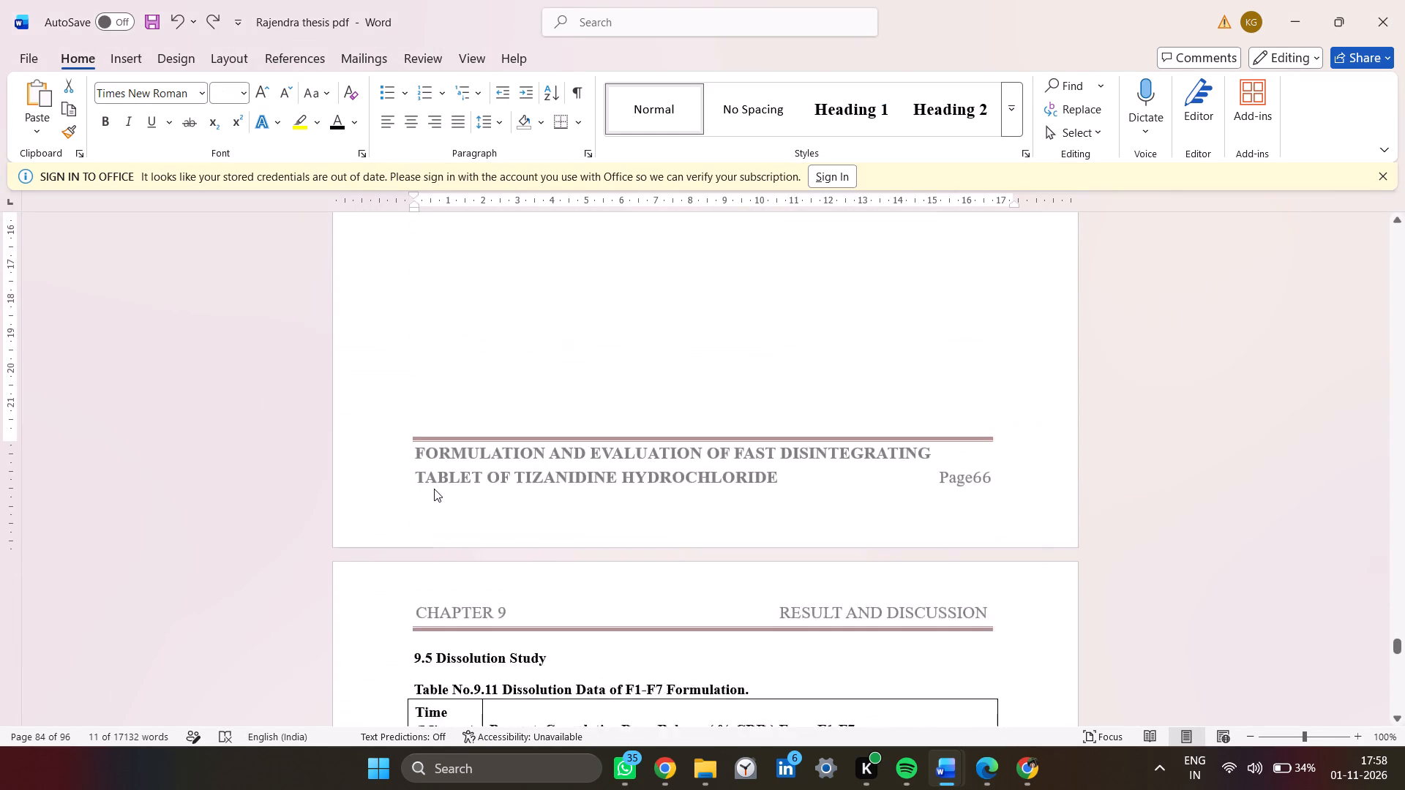
{"action": "scroll", "coordinate": [434, 489], "scroll_direction": "up", "scroll_amount": 3}
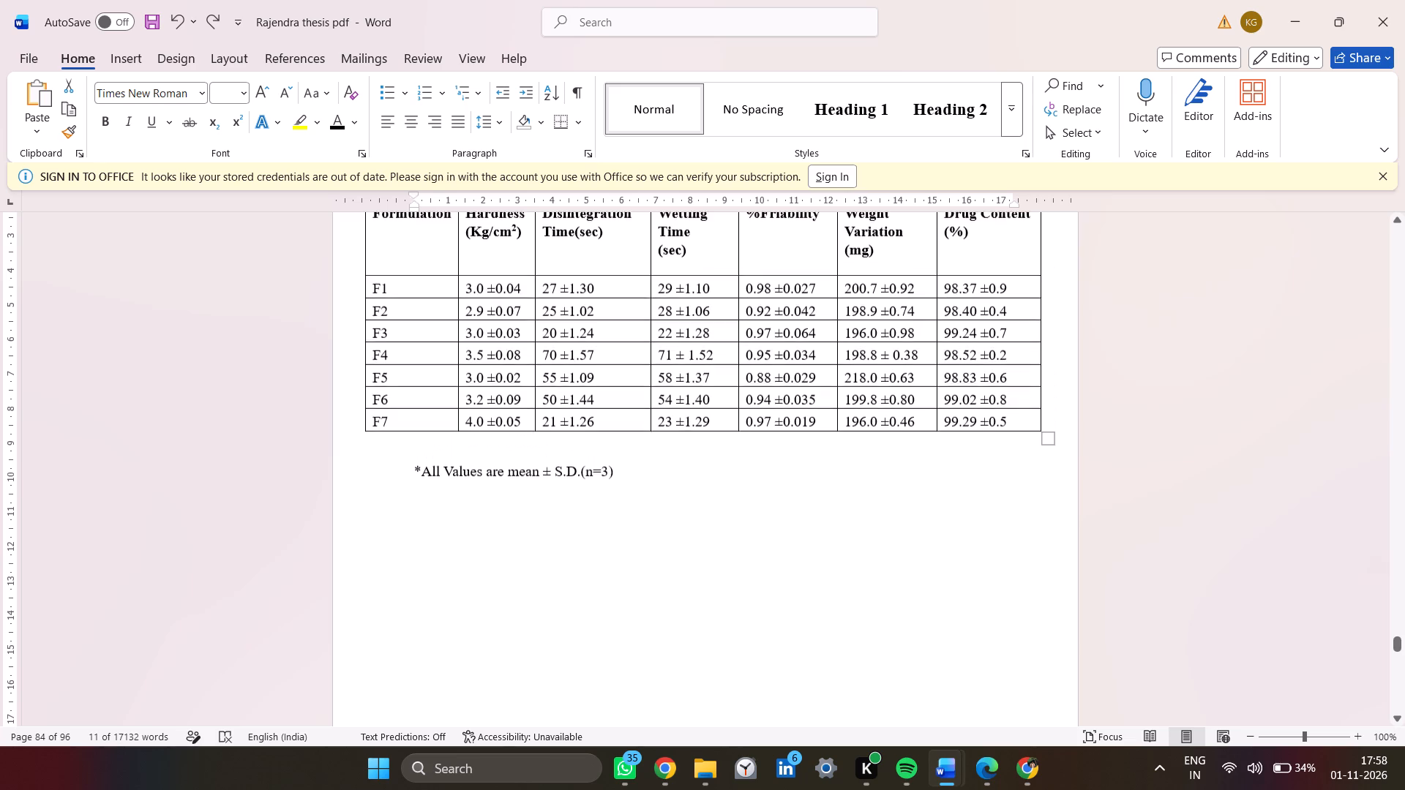
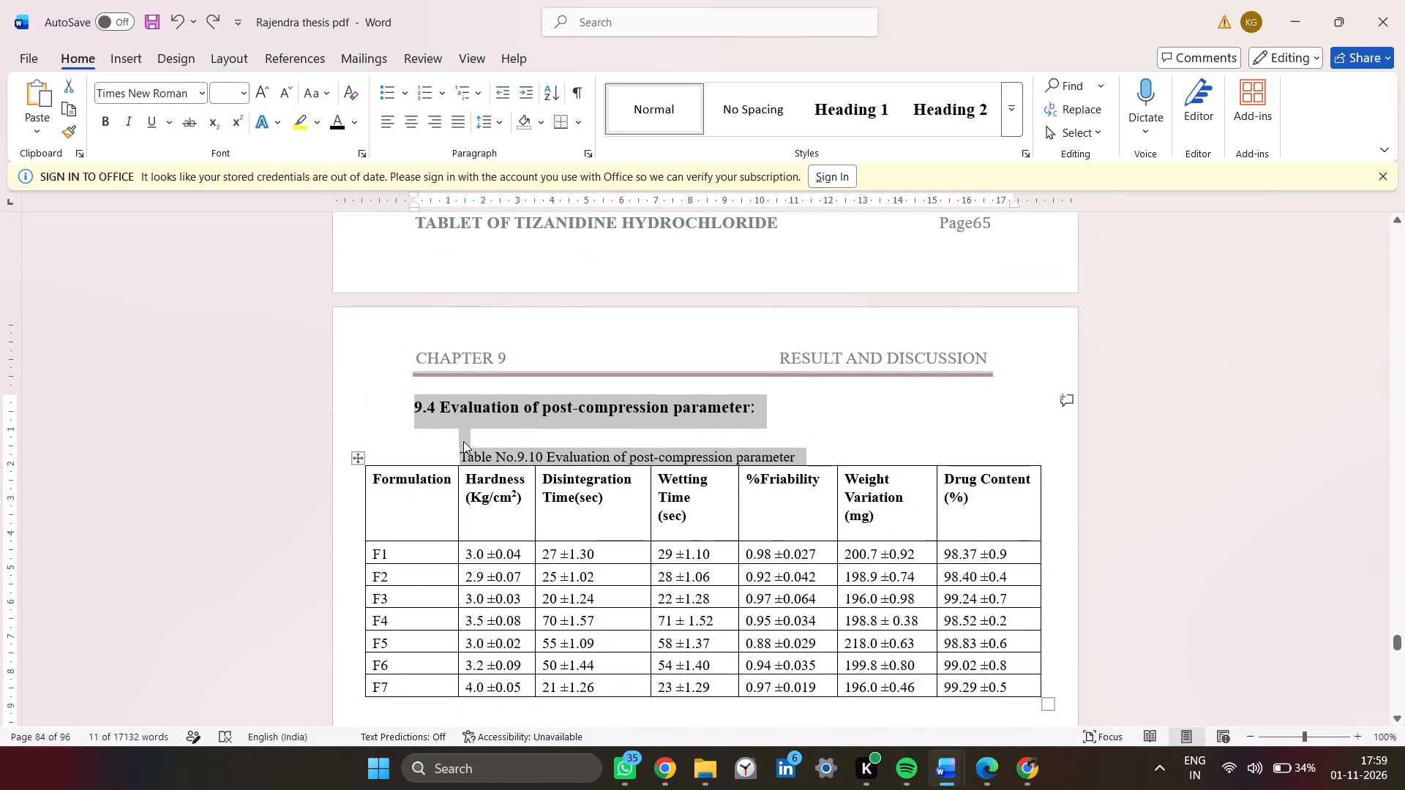
Replace sections 3.6 to 3.8 of the research paper with the thesis heading 9.4 and the Table No.9.10 title.
{"action": "key", "text": "ctrl+c"}
{"action": "key", "text": "ctrl+c"}
{"action": "key", "text": "alt+Tab"}
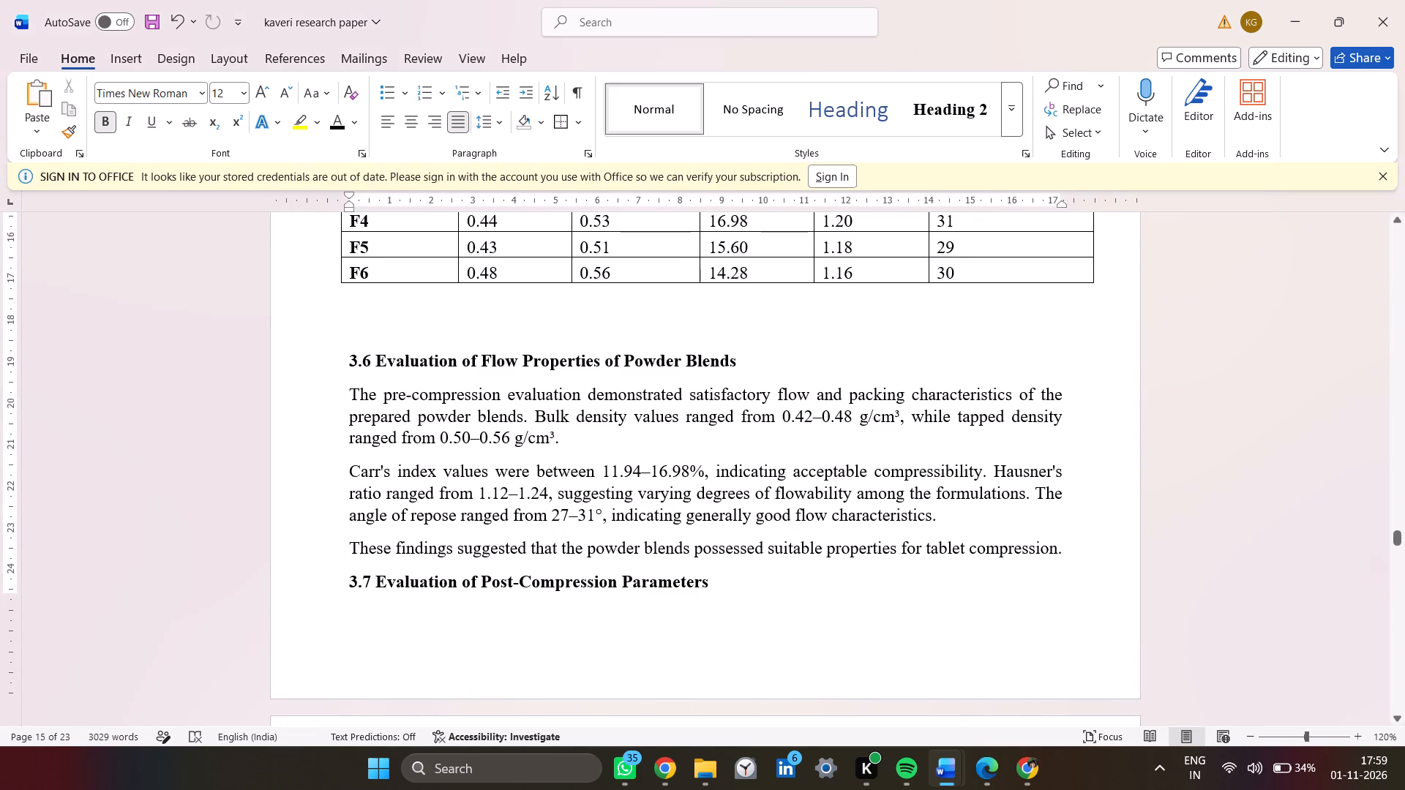
{"action": "scroll", "coordinate": [514, 402], "scroll_direction": "right", "scroll_amount": 1}
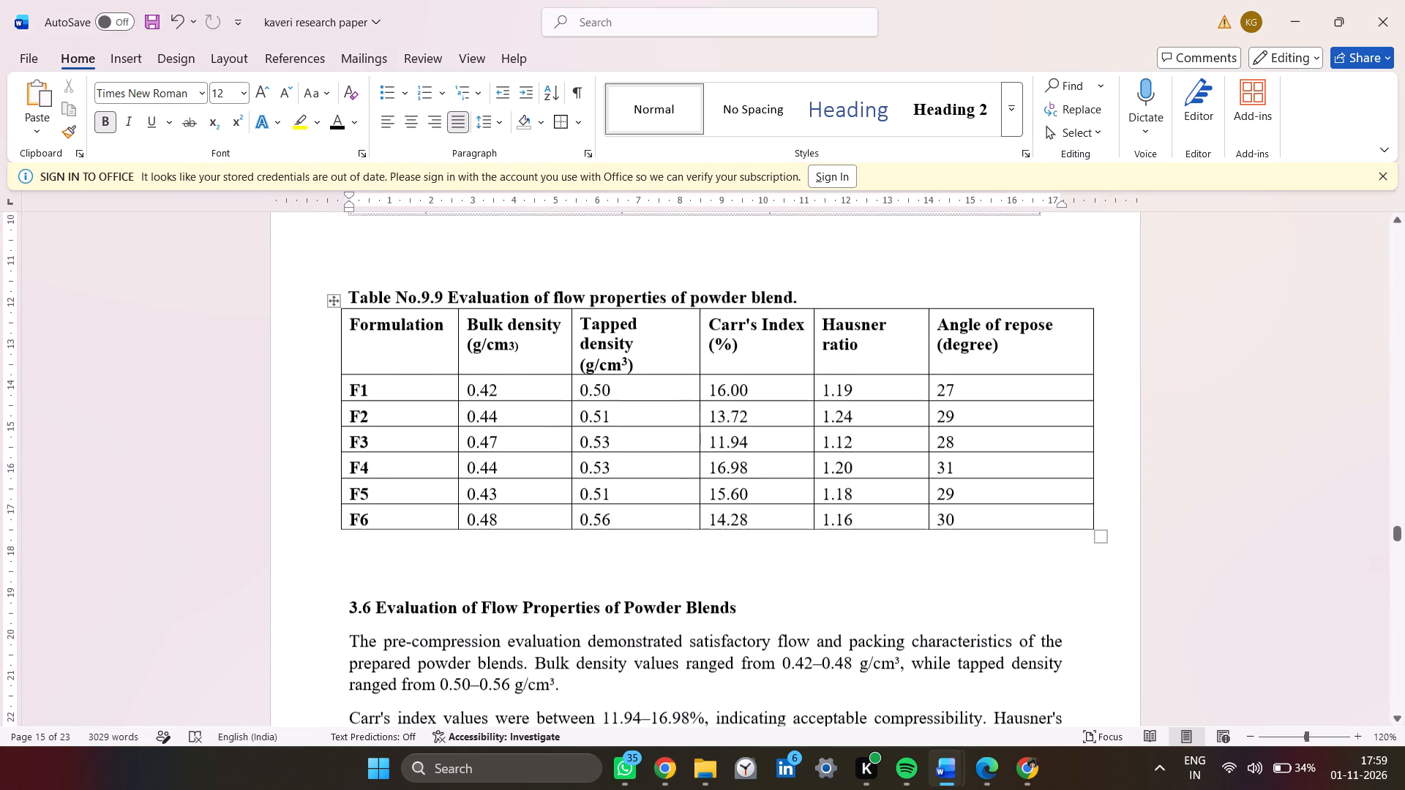
{"action": "scroll", "coordinate": [514, 402], "scroll_direction": "right", "scroll_amount": 1}
{"action": "scroll", "coordinate": [514, 402], "scroll_direction": "down", "scroll_amount": 2}
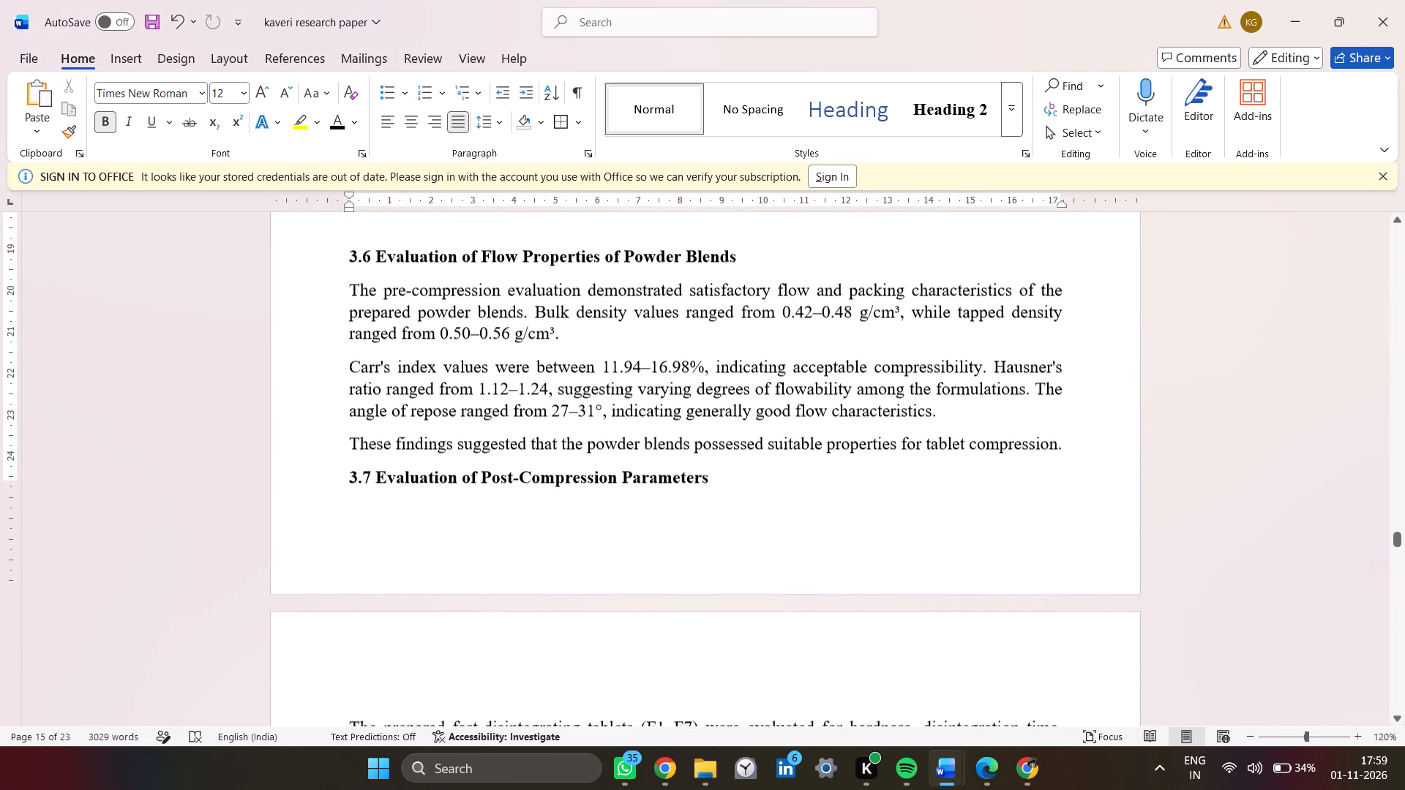
{"action": "scroll", "coordinate": [514, 402], "scroll_direction": "down", "scroll_amount": 1}
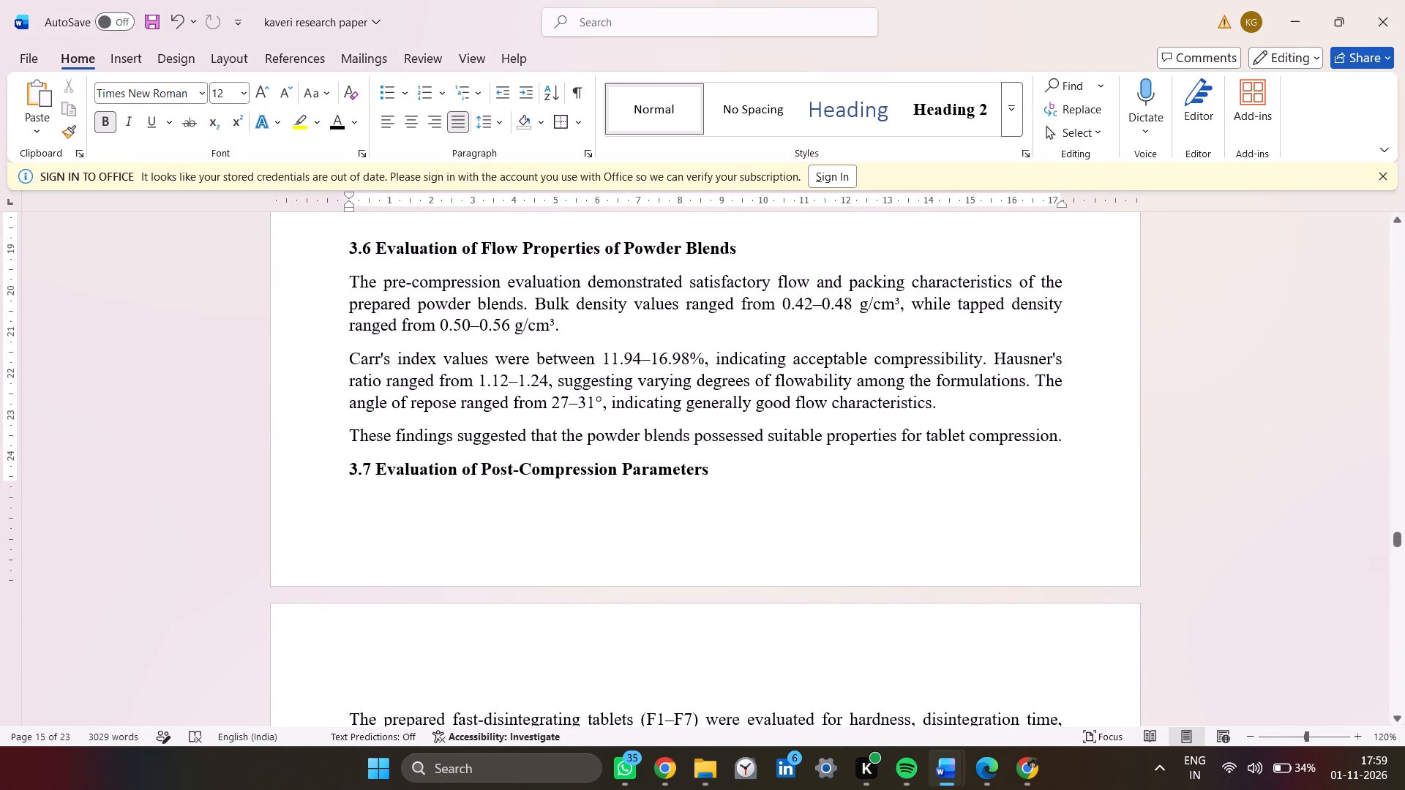
{"action": "scroll", "coordinate": [514, 402], "scroll_direction": "down", "scroll_amount": 1}
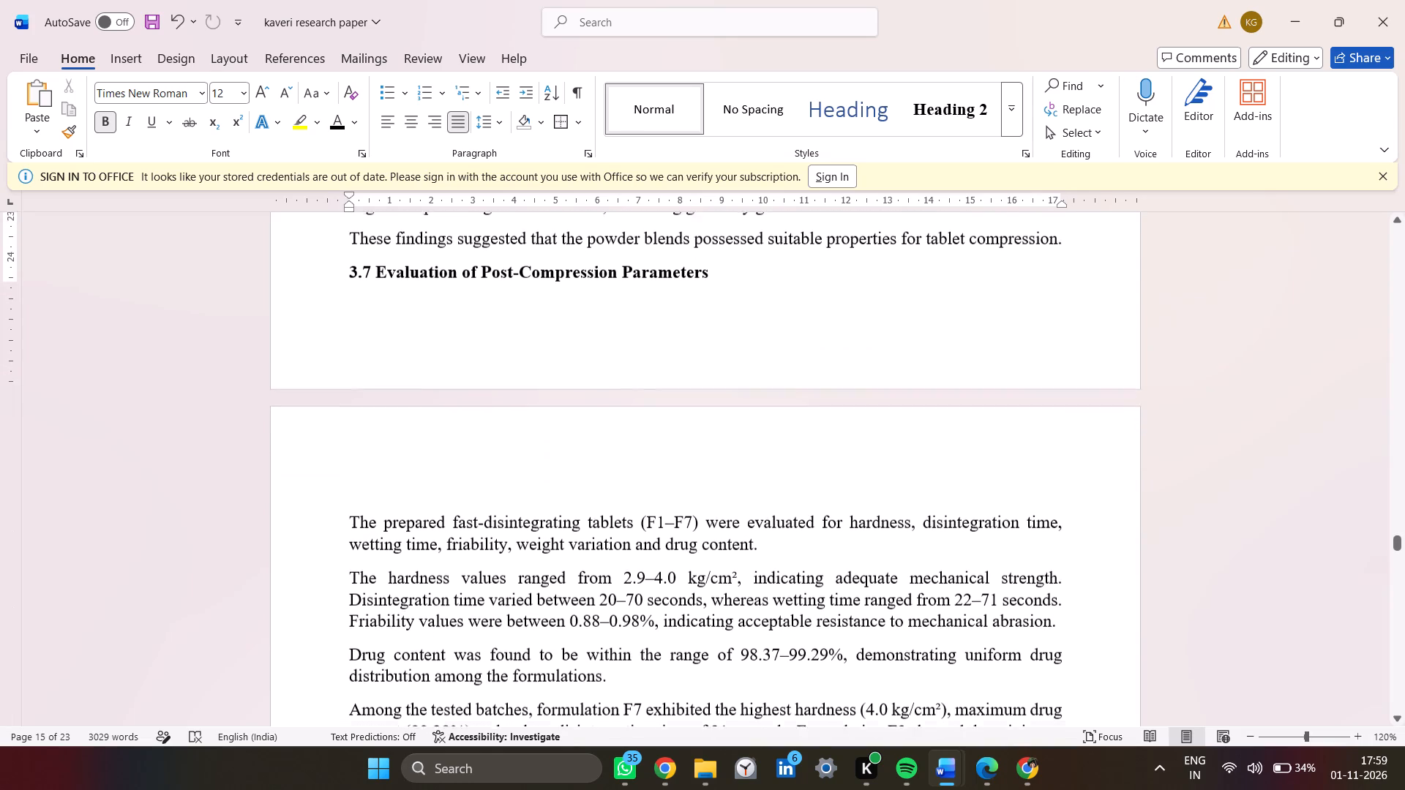
{"action": "scroll", "coordinate": [514, 402], "scroll_direction": "down", "scroll_amount": 3}
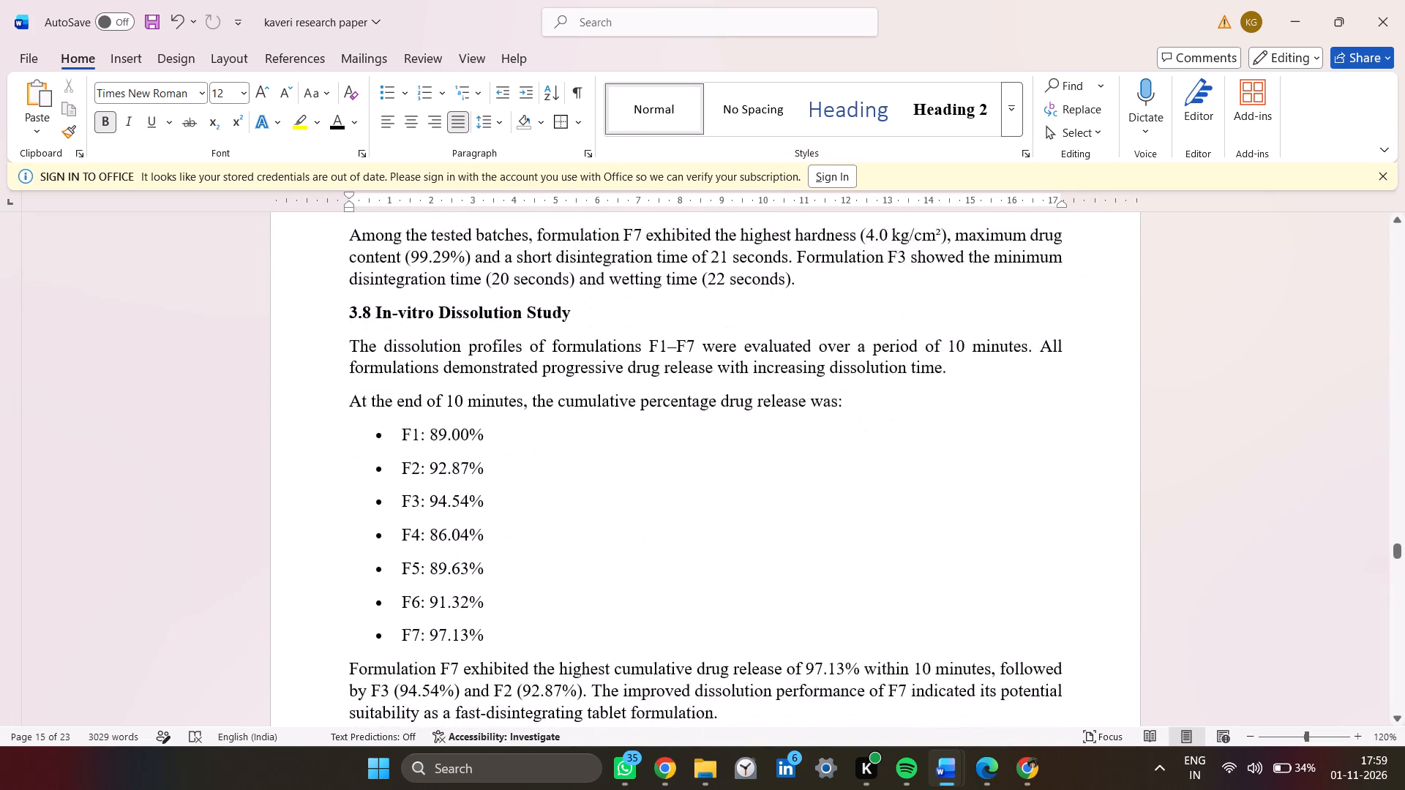
{"action": "scroll", "coordinate": [514, 402], "scroll_direction": "down", "scroll_amount": 2}
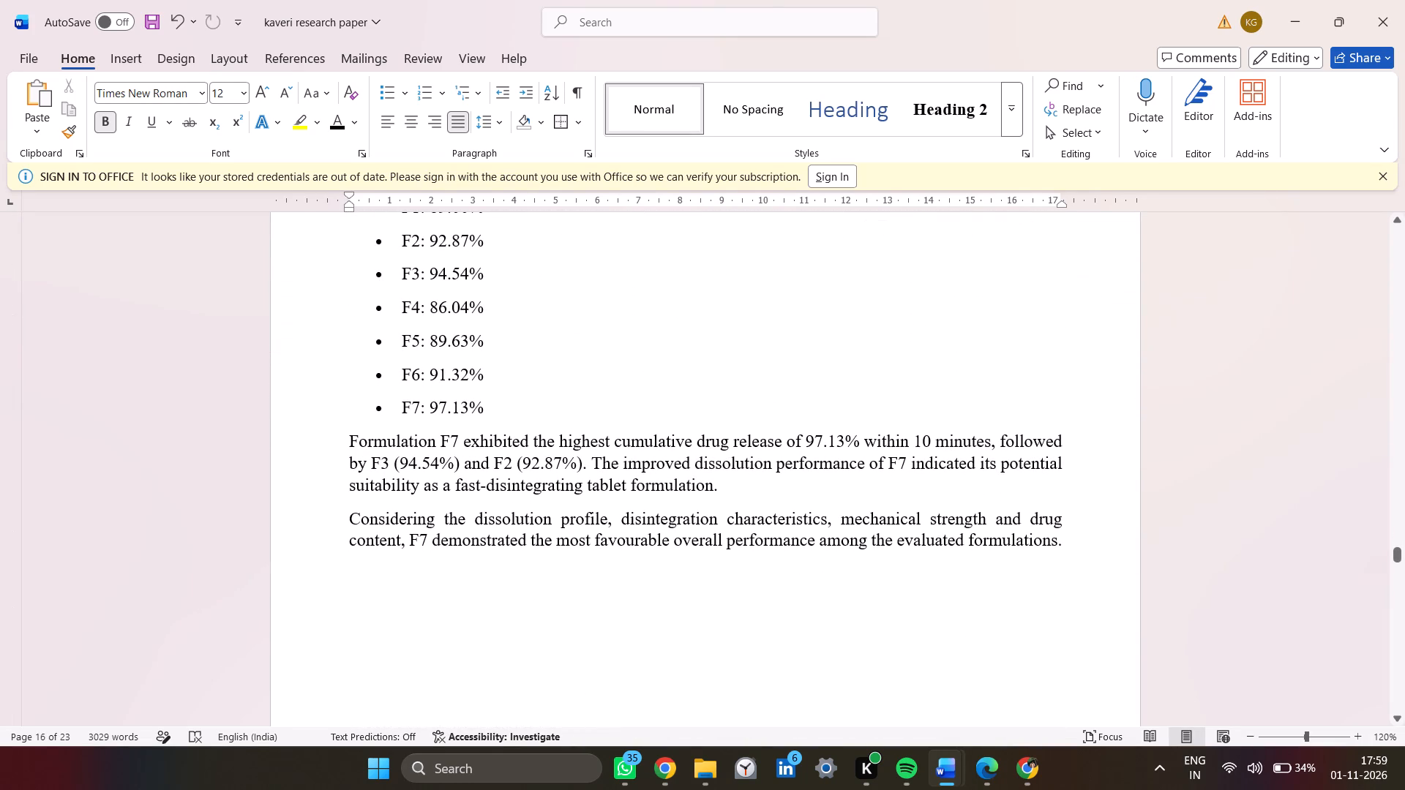
{"action": "left_click_drag", "start_coordinate": [1065, 545], "coordinate": [370, 245]}
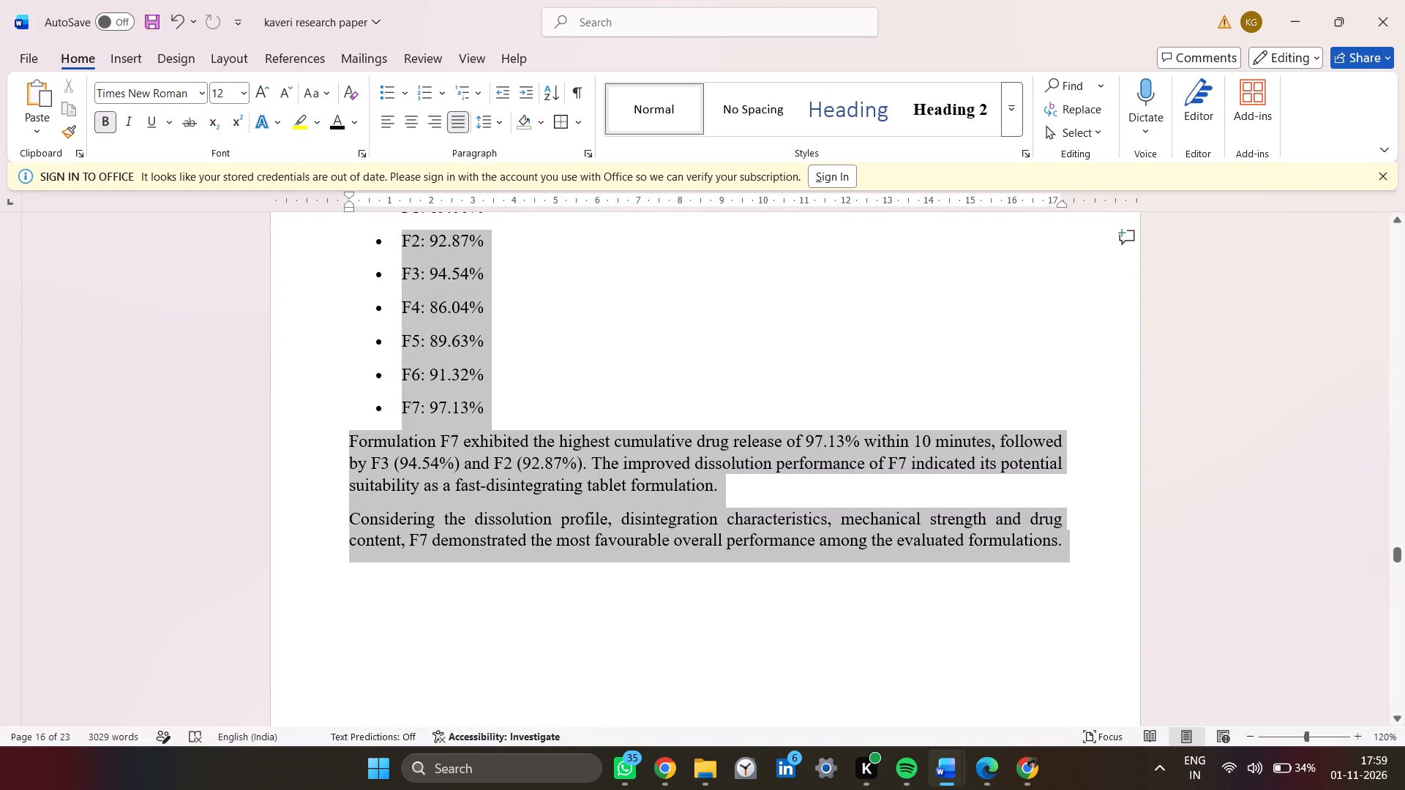
{"action": "left_click_drag", "start_coordinate": [370, 245], "coordinate": [373, 168]}
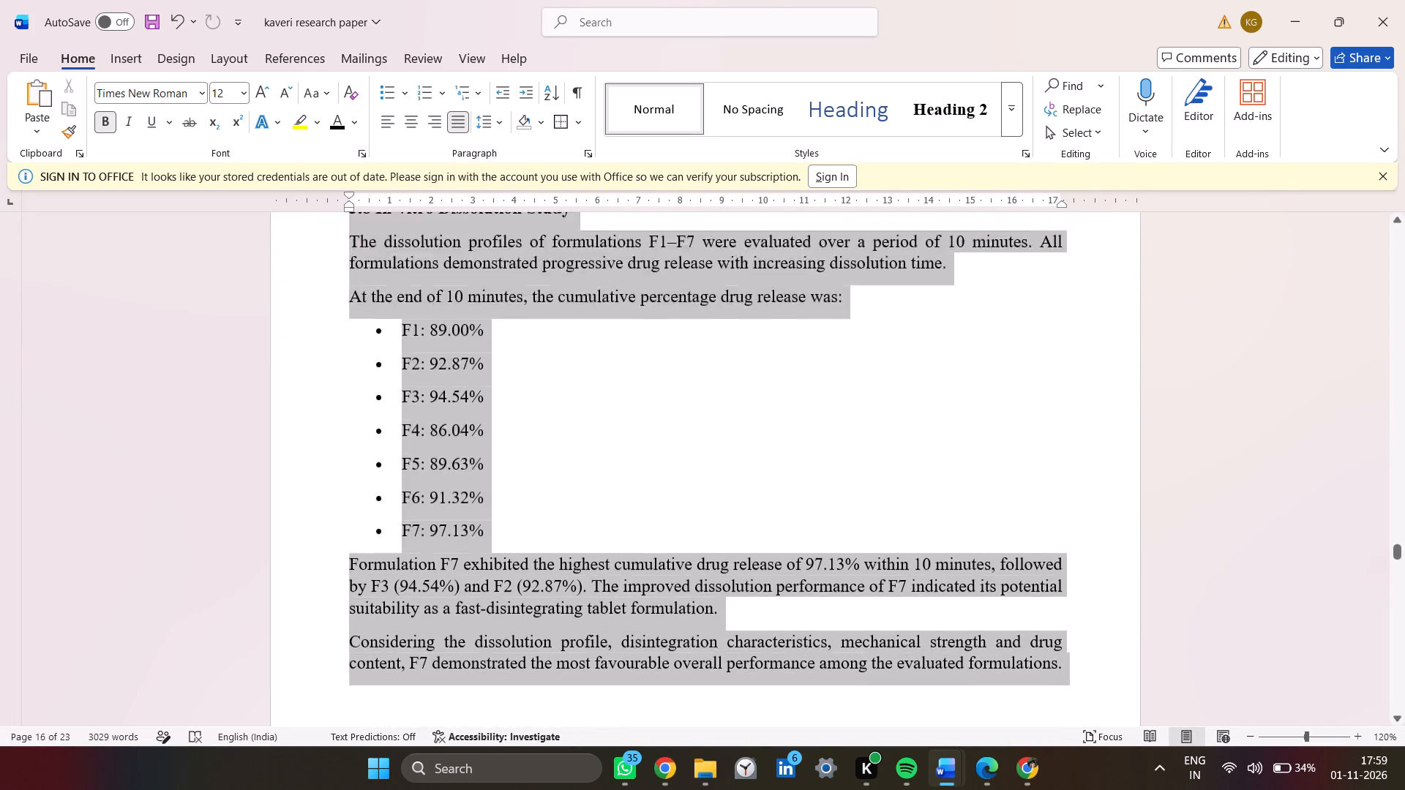
{"action": "left_click_drag", "start_coordinate": [373, 168], "coordinate": [340, 326]}
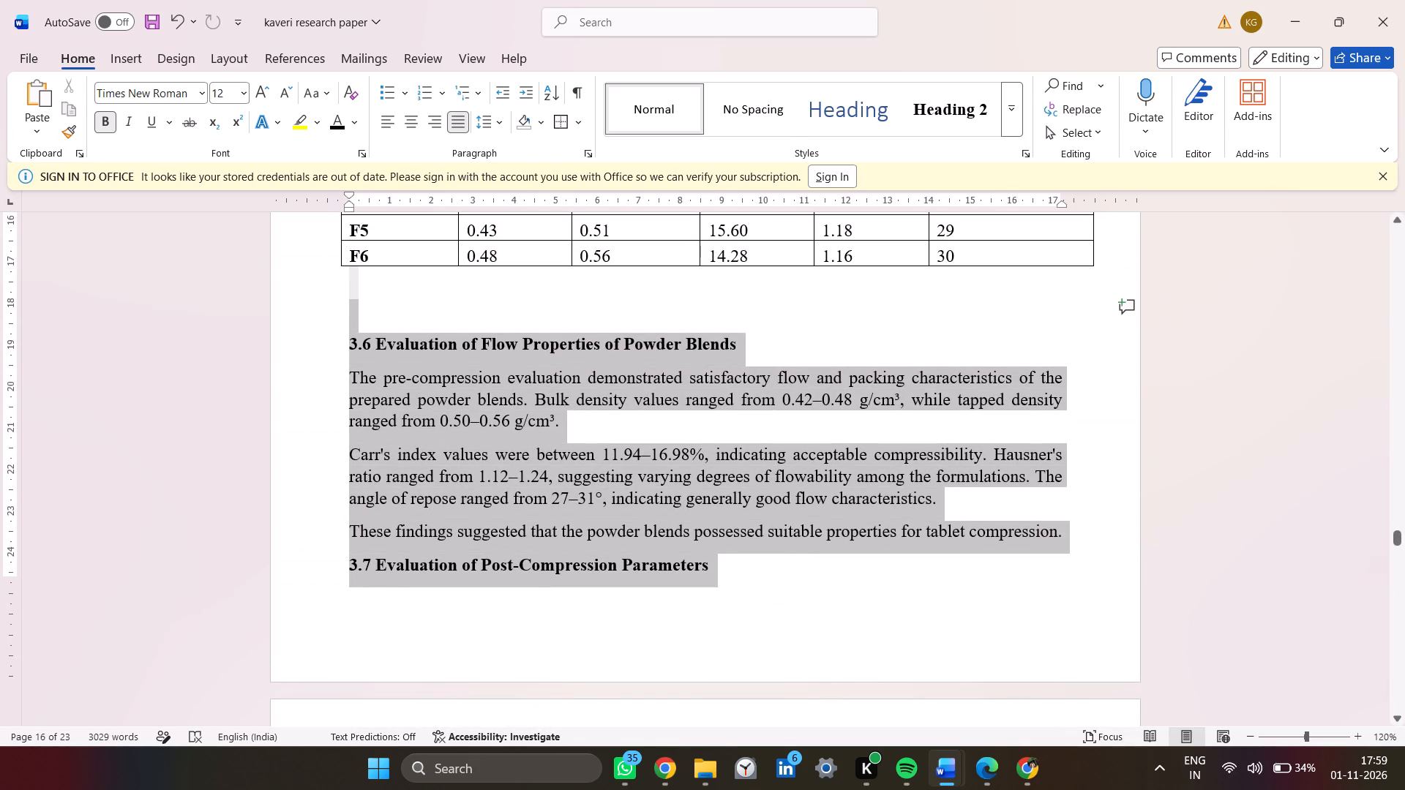
{"action": "left_click_drag", "start_coordinate": [340, 326], "coordinate": [337, 332]}
{"action": "key", "text": "BackSpace"}
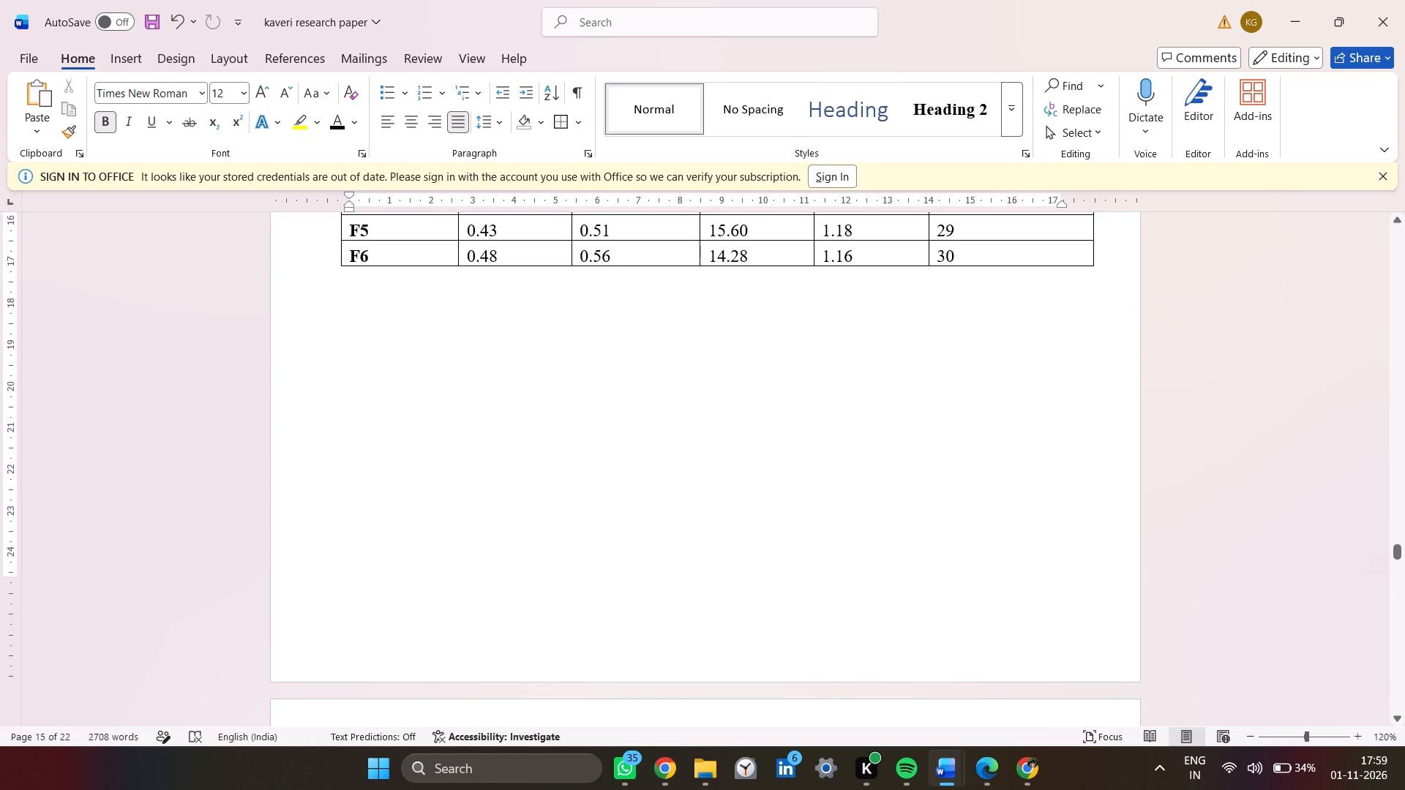
{"action": "key", "text": "ctrl+v"}
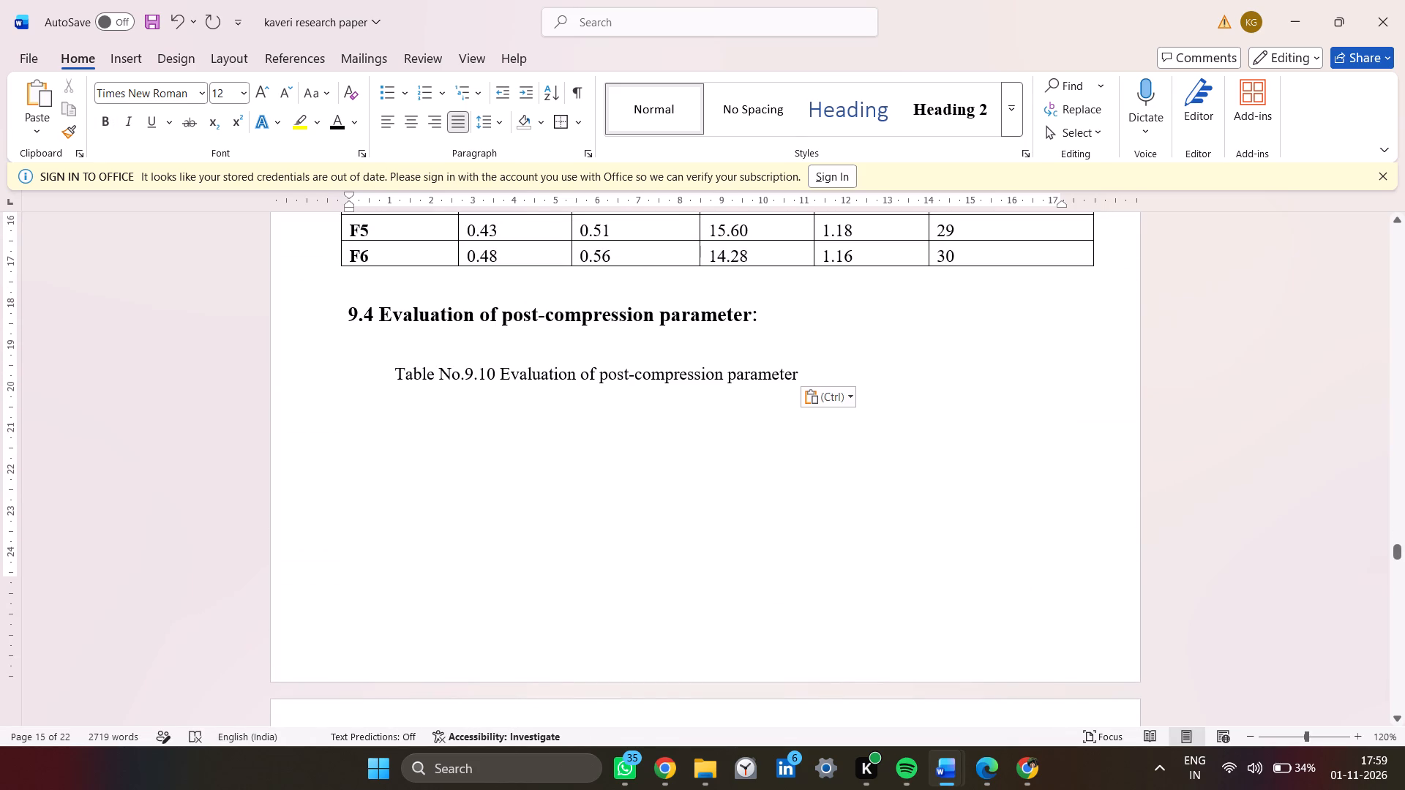
Copy the post-compression parameter table for F1 to F7 from the thesis into the research paper under the Table No.9.10 title.
{"action": "key", "text": "alt+Tab"}
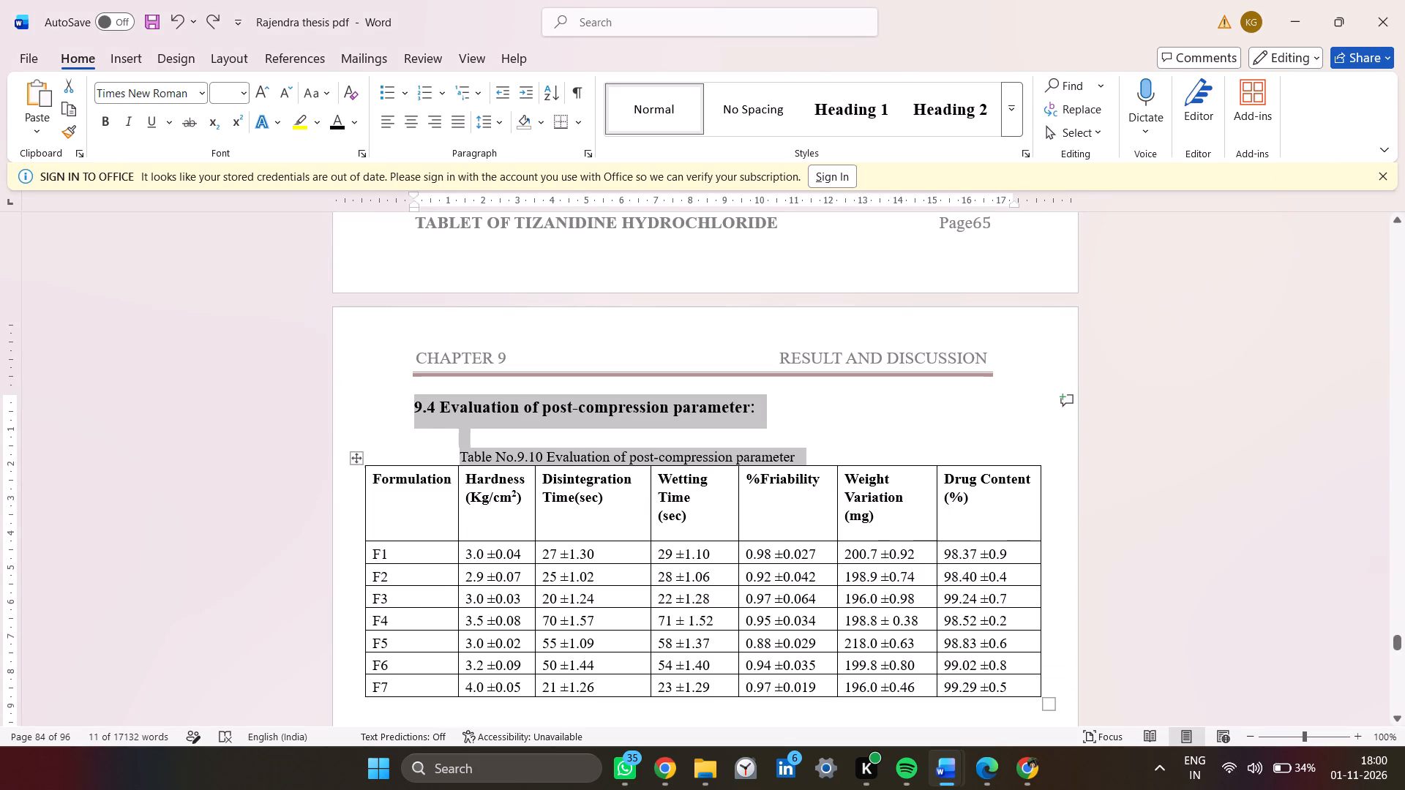
{"action": "left_click", "coordinate": [381, 474]}
{"action": "left_click", "coordinate": [361, 464]}
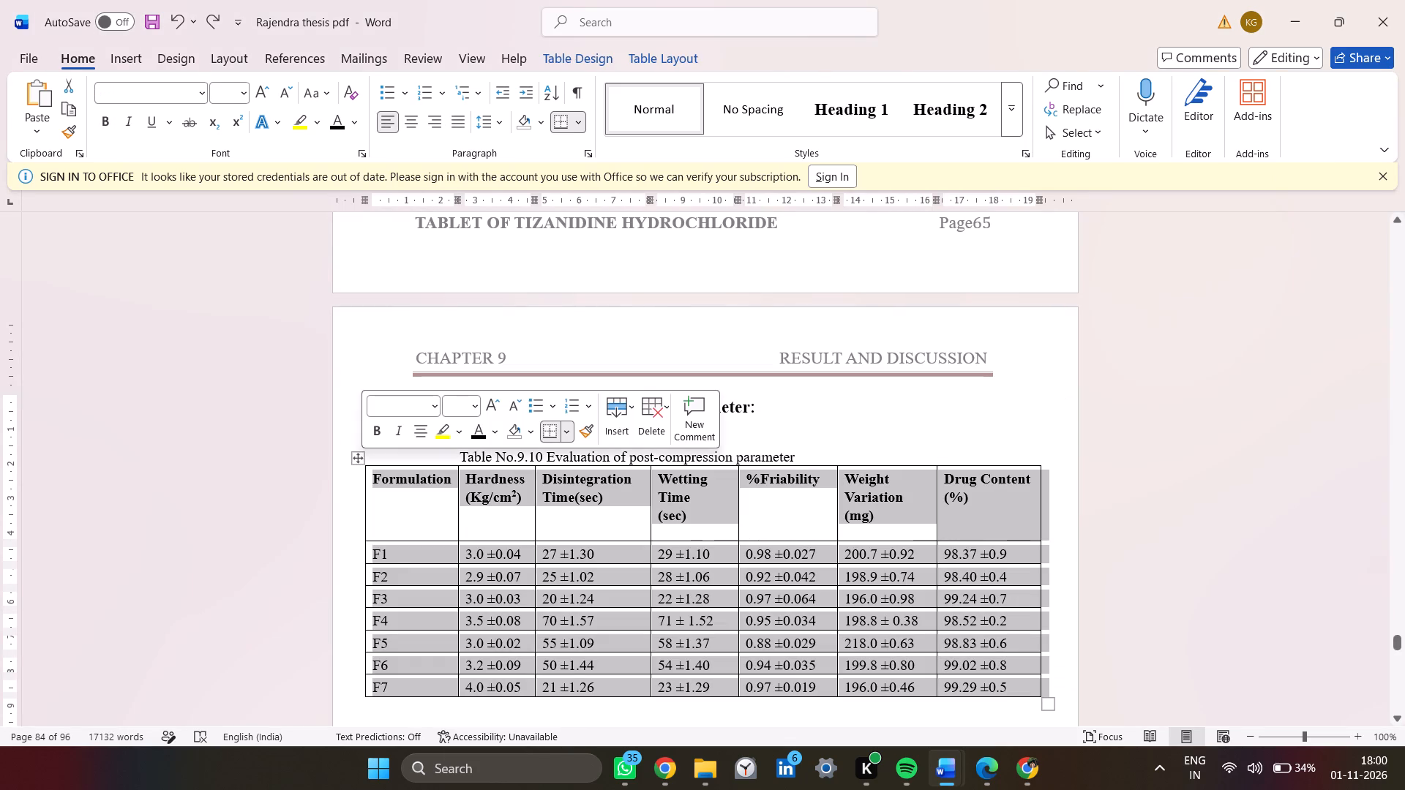
{"action": "key", "text": "ctrl+c"}
{"action": "key", "text": "alt+Tab"}
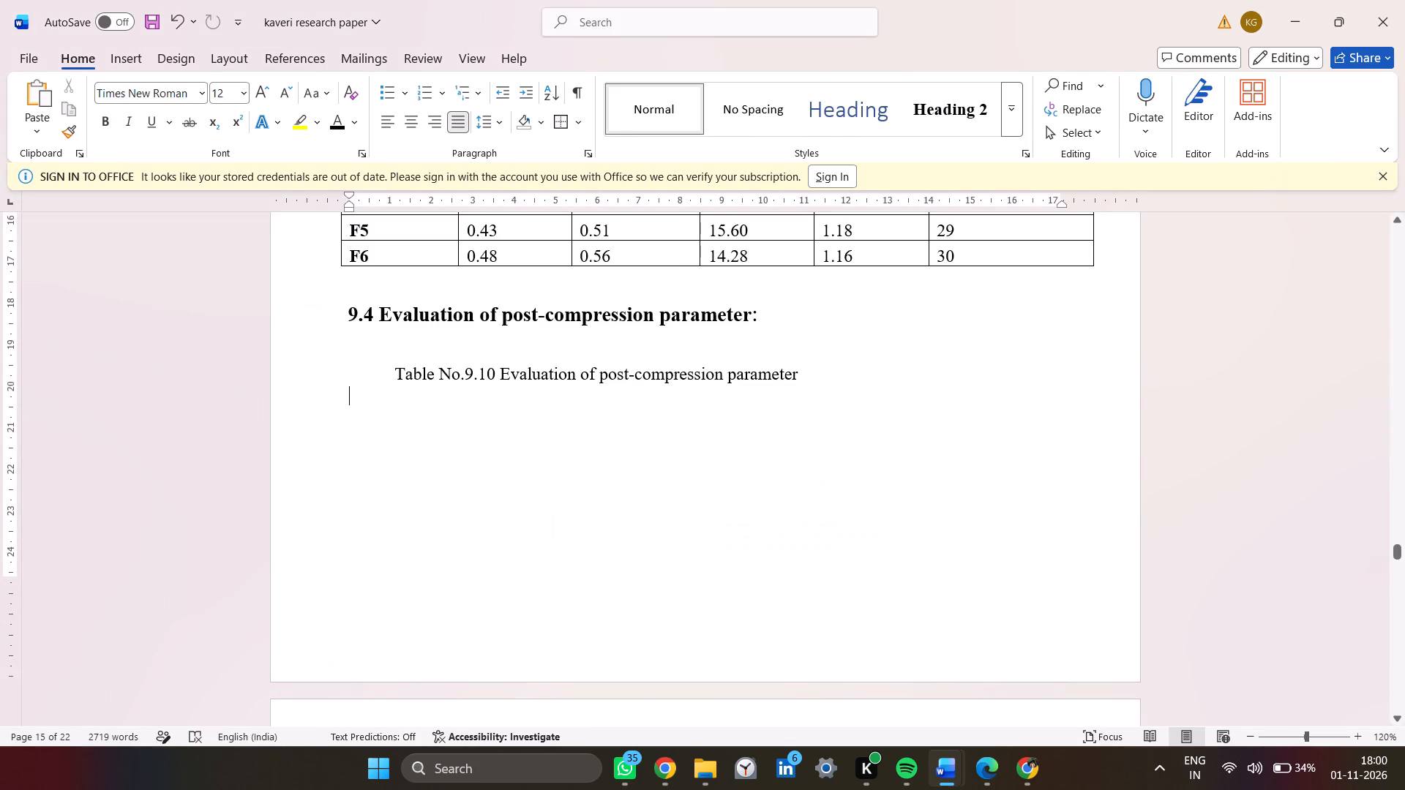
{"action": "key", "text": "ctrl+v"}
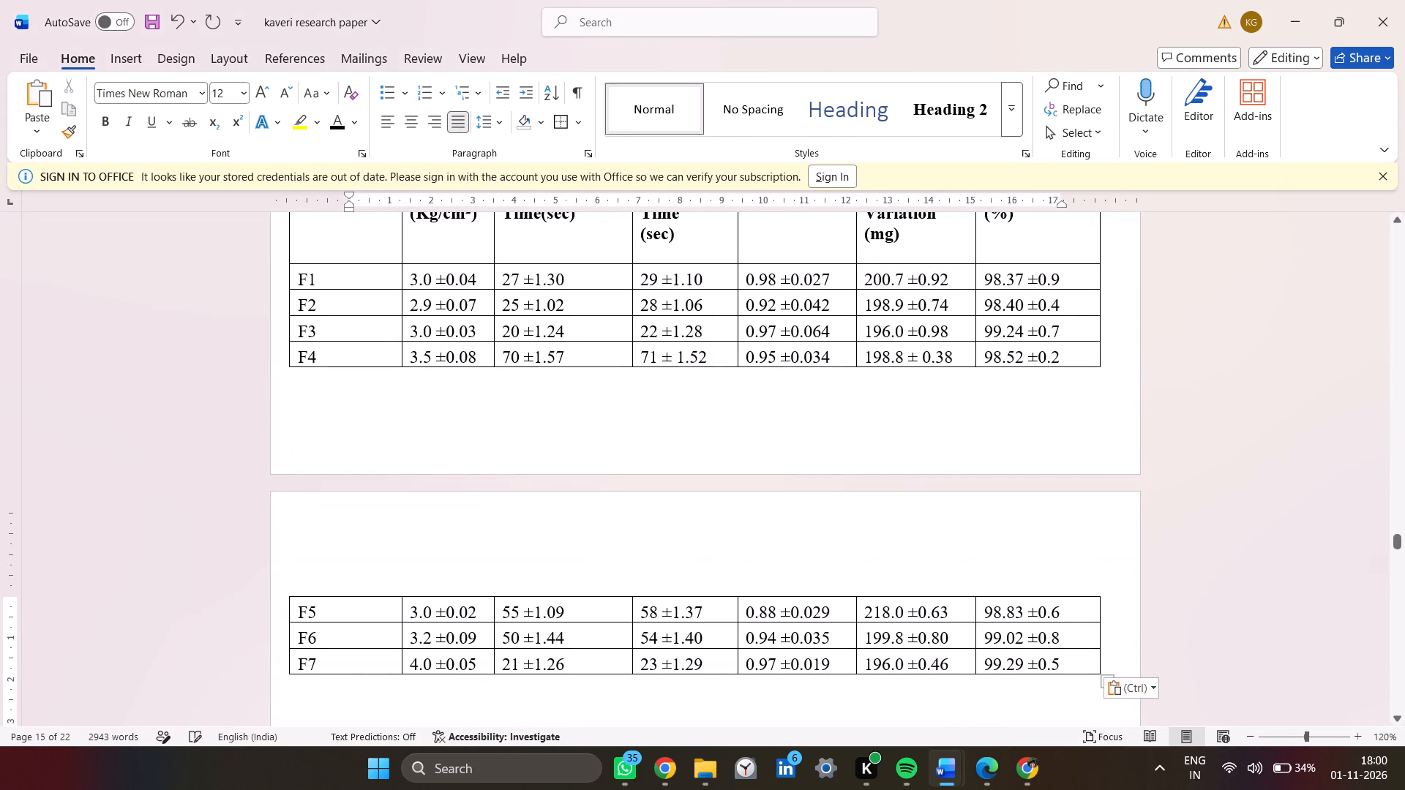
{"action": "scroll", "coordinate": [465, 442], "scroll_direction": "down", "scroll_amount": 1}
Copy the thesis heading "9.5 Dissolution Study" and the Table No.9.11 title into the research paper below the post-compression table.
{"action": "key", "text": "alt+Tab"}
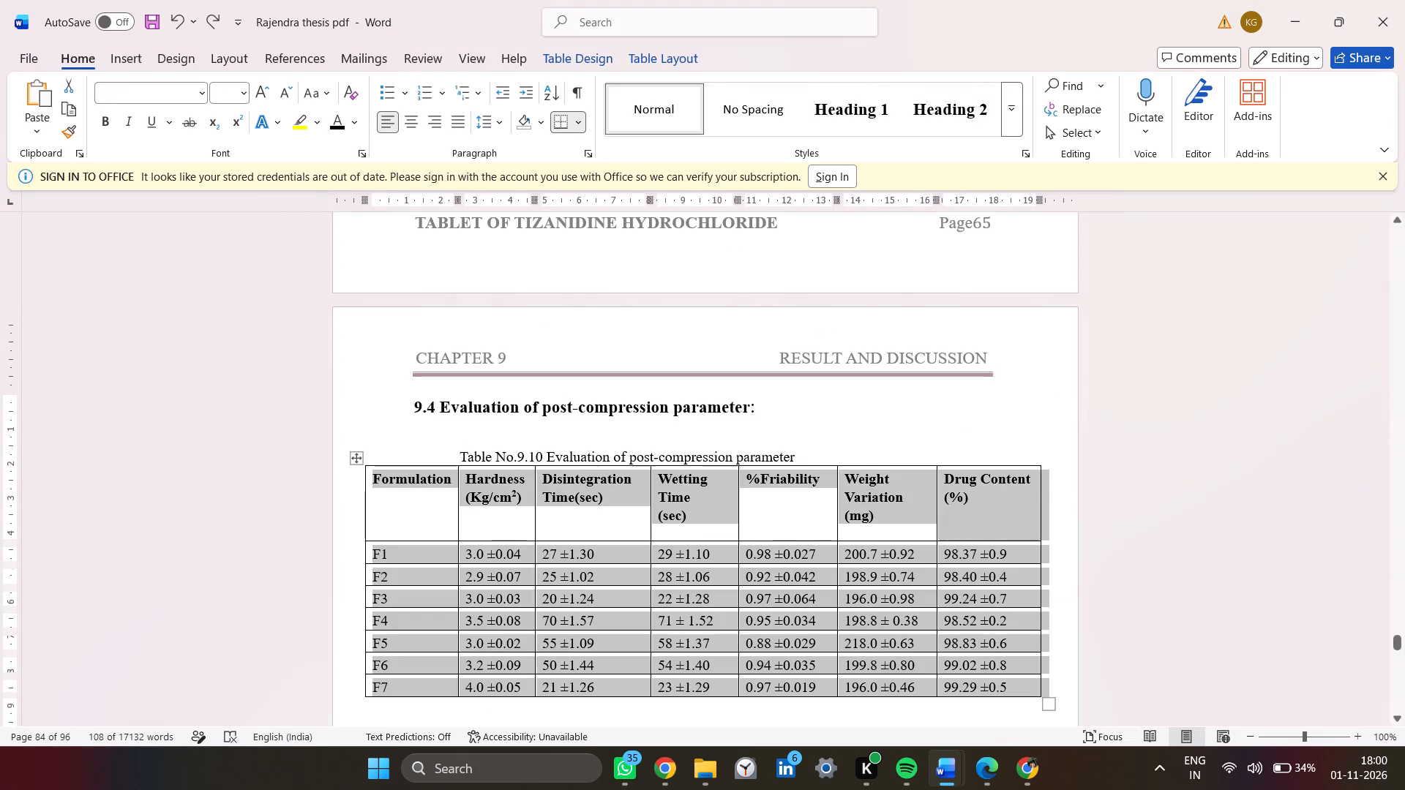
{"action": "scroll", "coordinate": [465, 442], "scroll_direction": "down", "scroll_amount": 3}
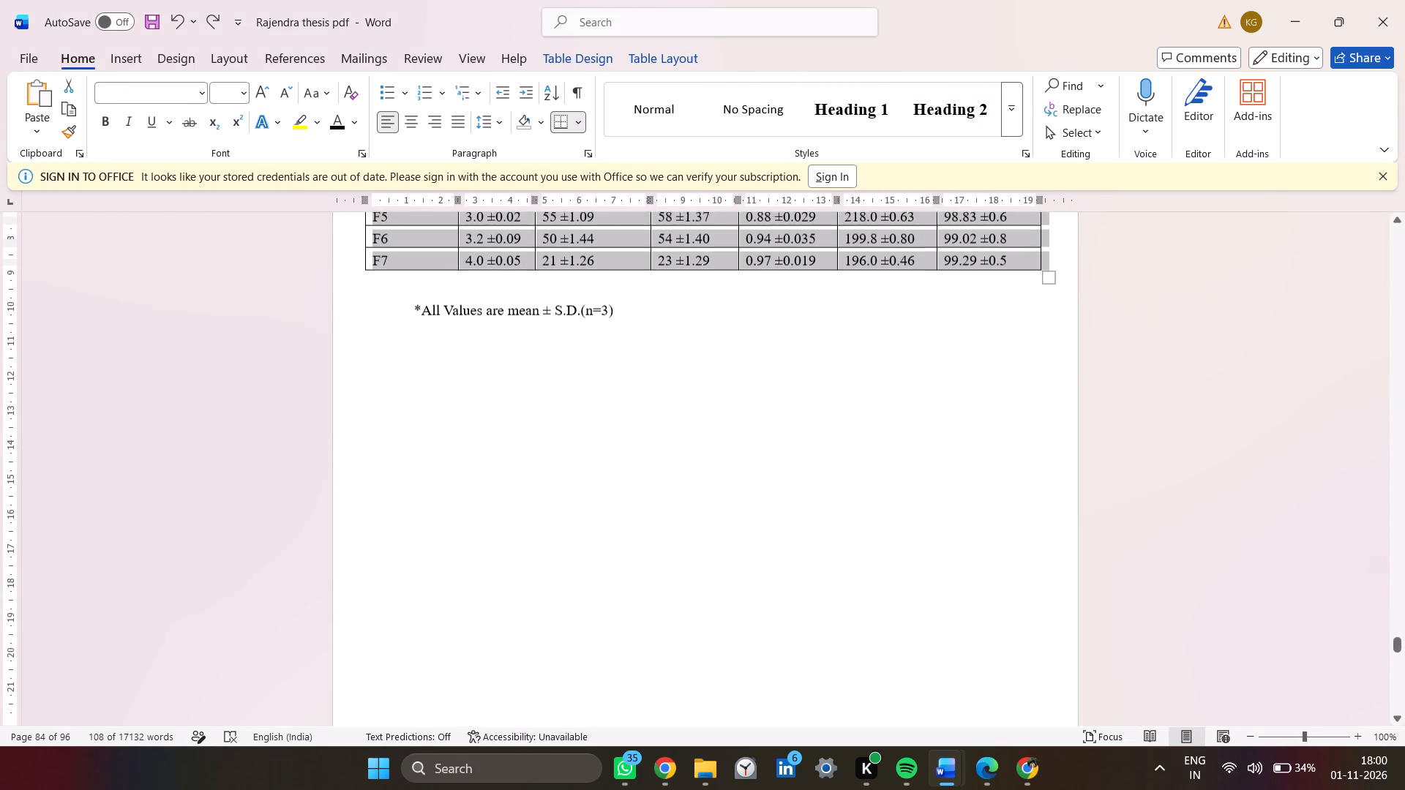
{"action": "scroll", "coordinate": [465, 442], "scroll_direction": "down", "scroll_amount": 2}
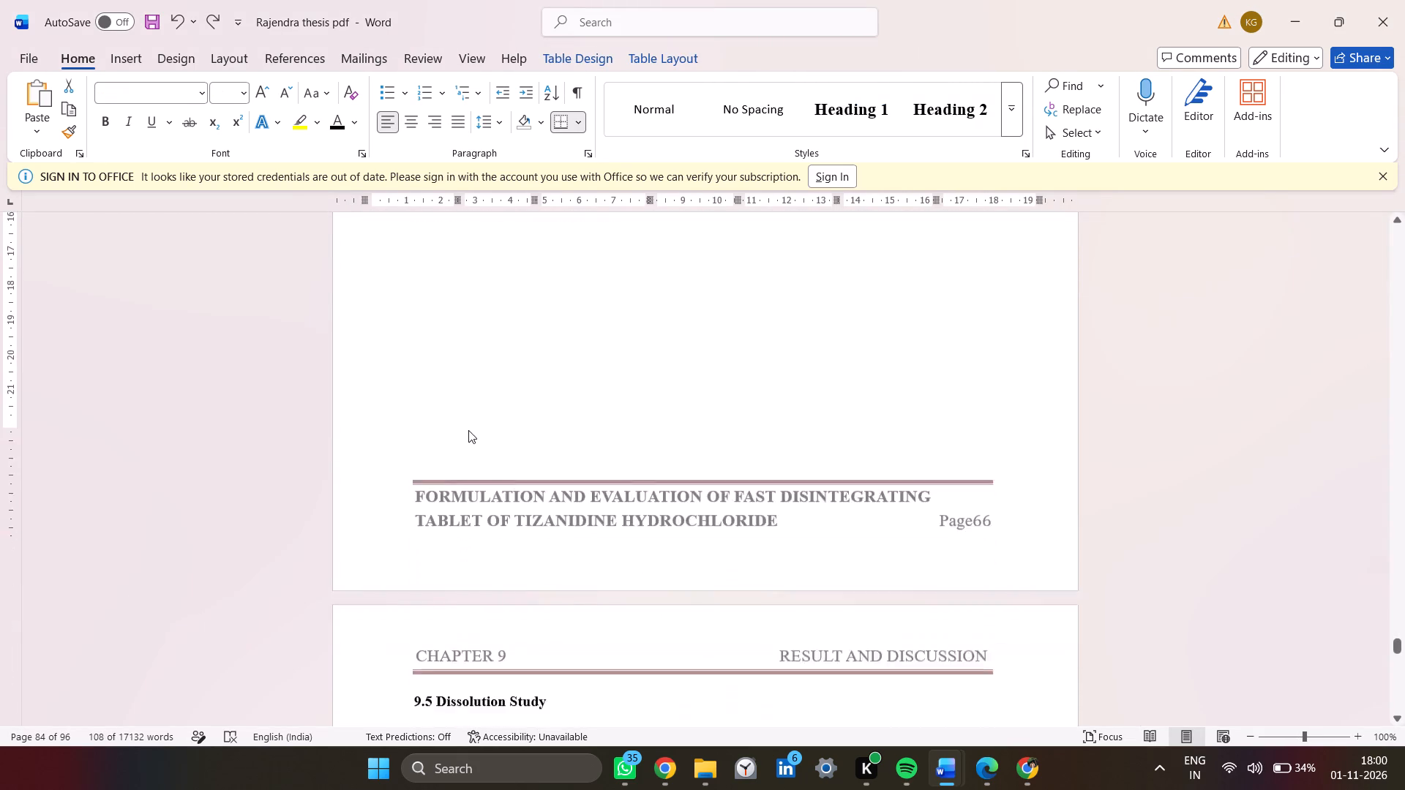
{"action": "scroll", "coordinate": [468, 430], "scroll_direction": "down", "scroll_amount": 2}
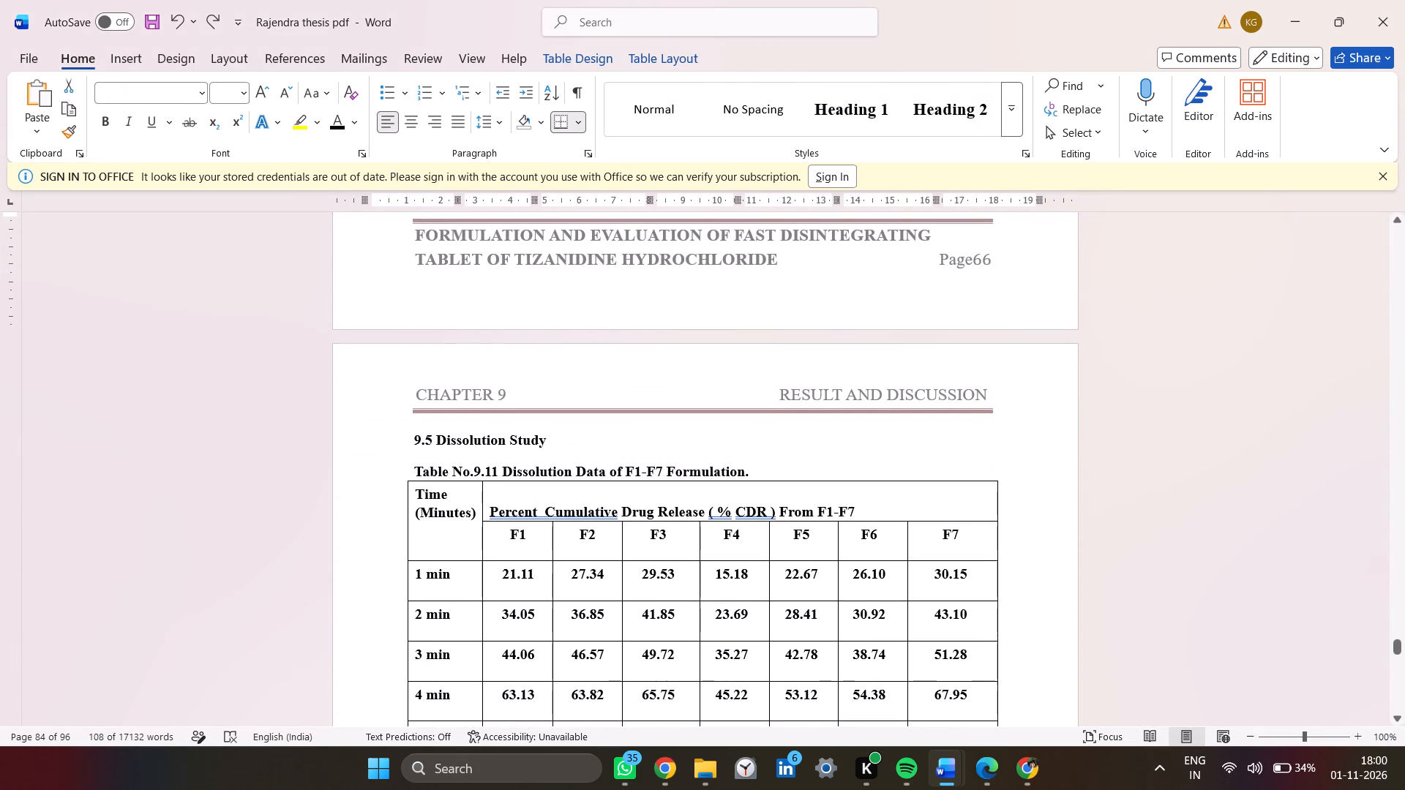
{"action": "left_click_drag", "start_coordinate": [408, 434], "coordinate": [729, 467]}
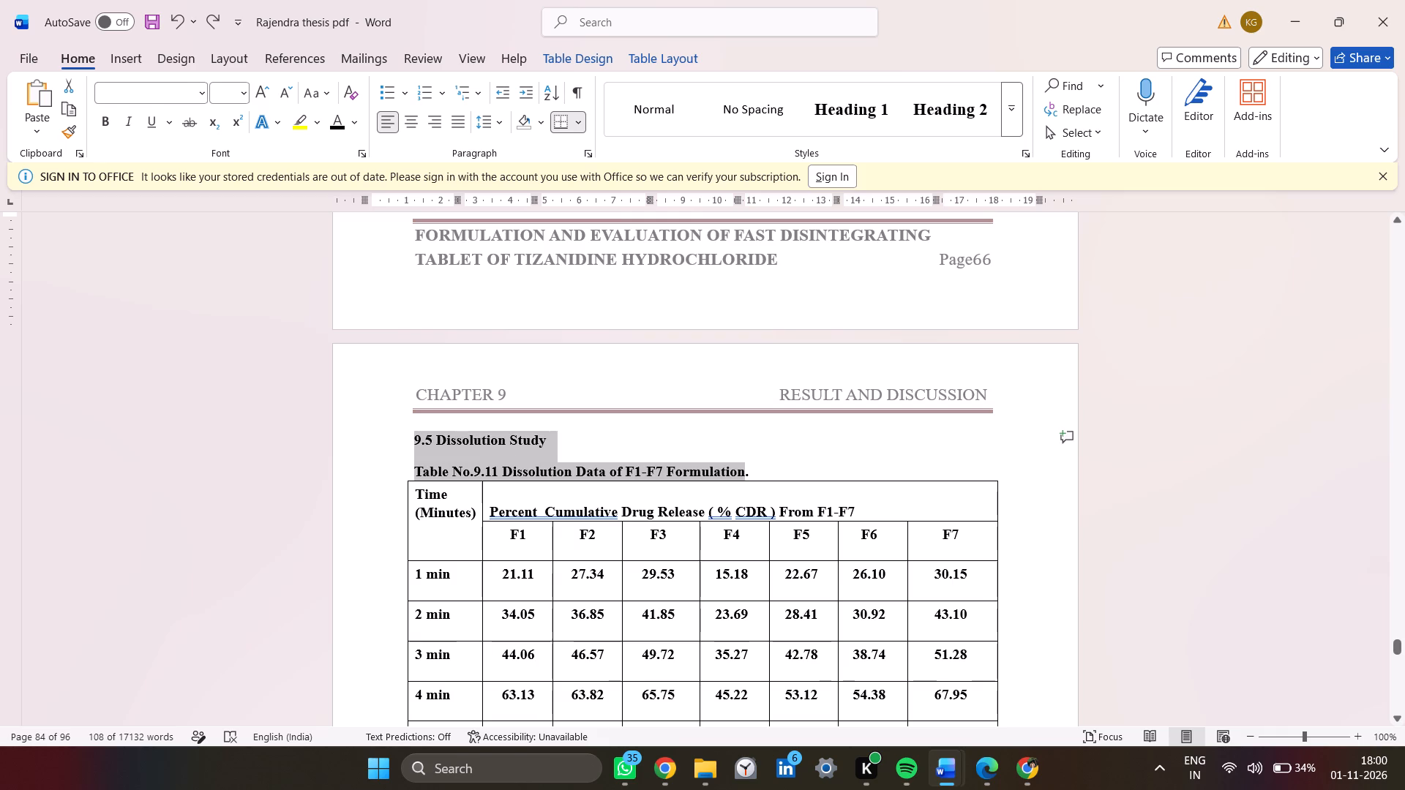
{"action": "left_click_drag", "start_coordinate": [729, 467], "coordinate": [791, 467]}
{"action": "key", "text": "ctrl+c"}
{"action": "key", "text": "alt+Tab"}
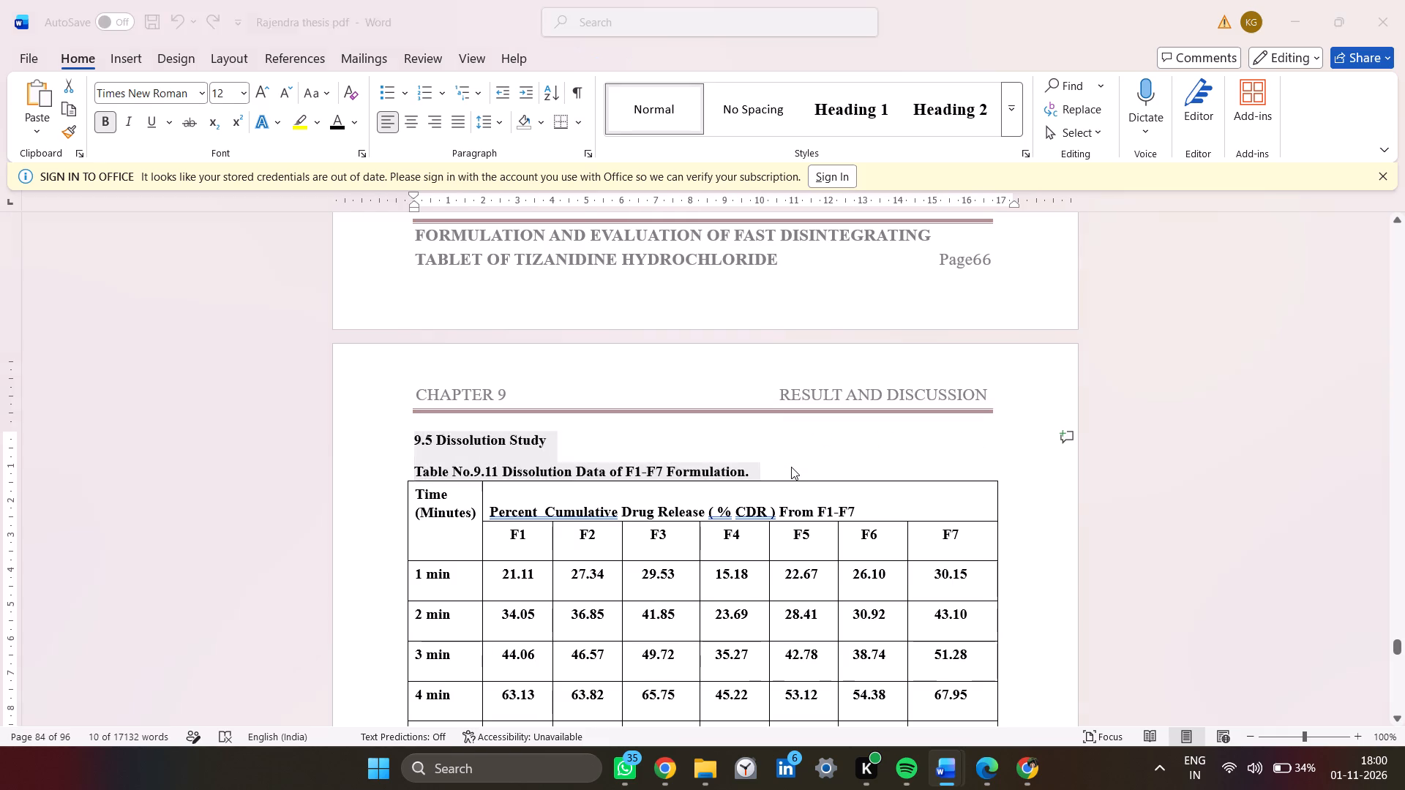
{"action": "key", "text": "ctrl+v"}
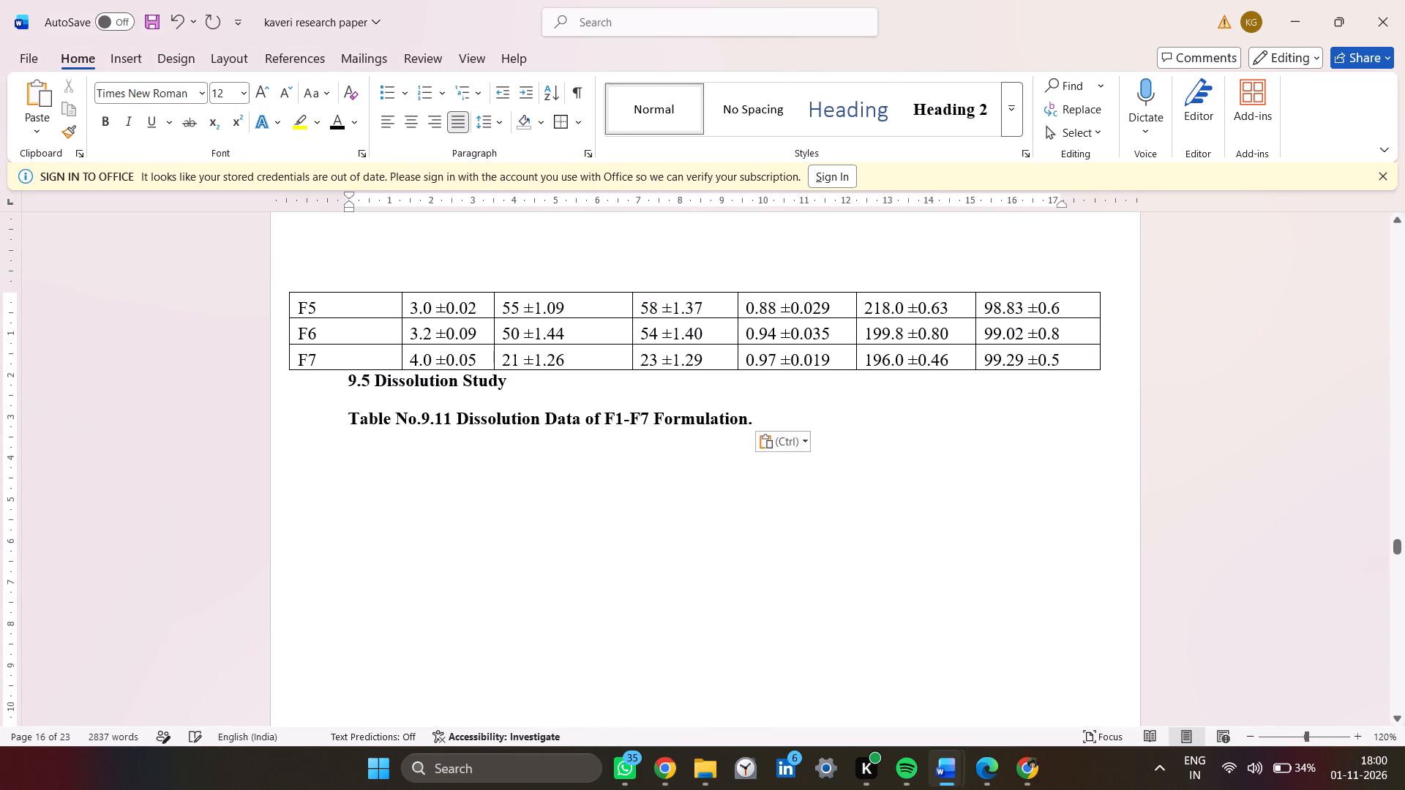
Copy the F1-F7 dissolution data table from the thesis into the research paper under the Table No.9.11 title.
{"action": "key", "text": "alt+Tab"}
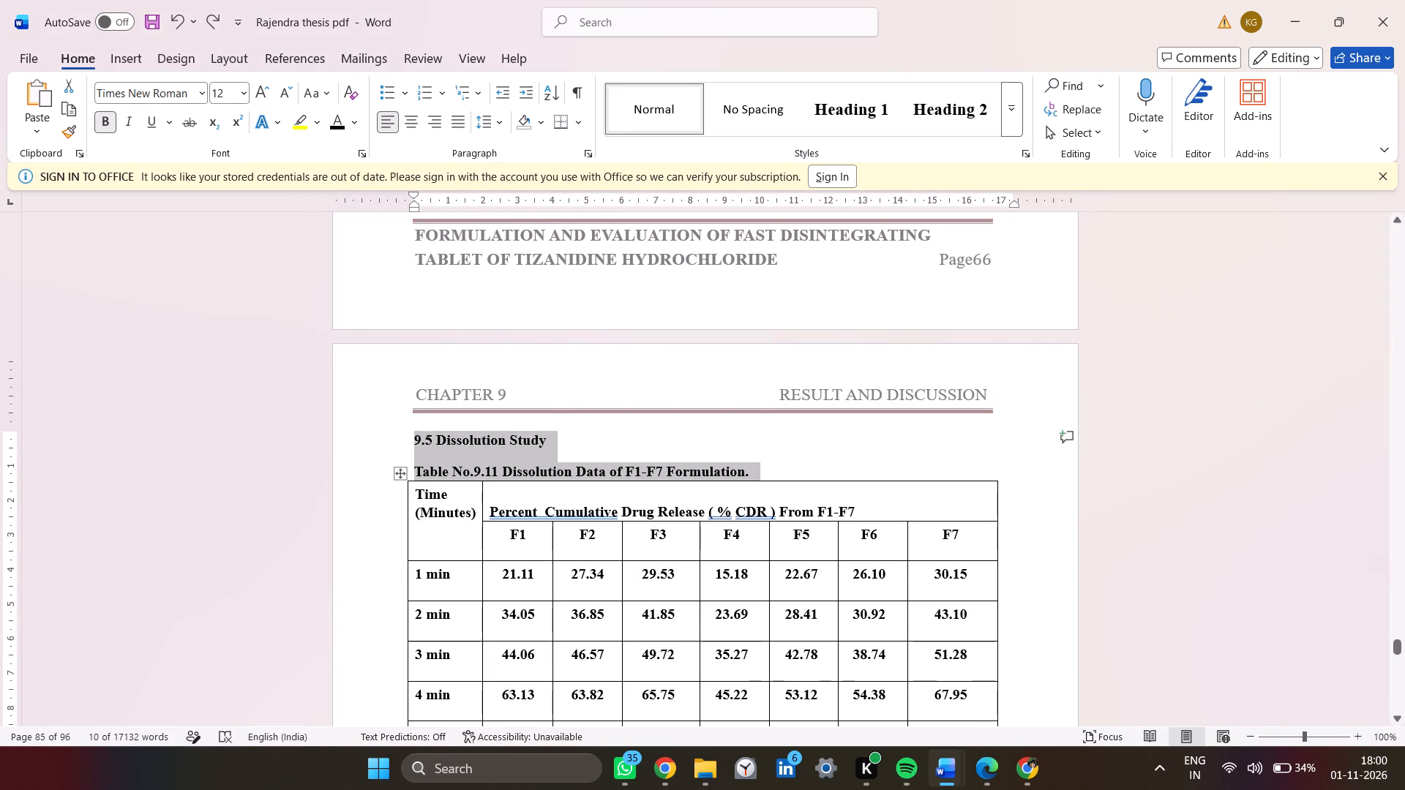
{"action": "left_click", "coordinate": [404, 470]}
{"action": "key", "text": "ctrl+c"}
{"action": "key", "text": "alt+Tab"}
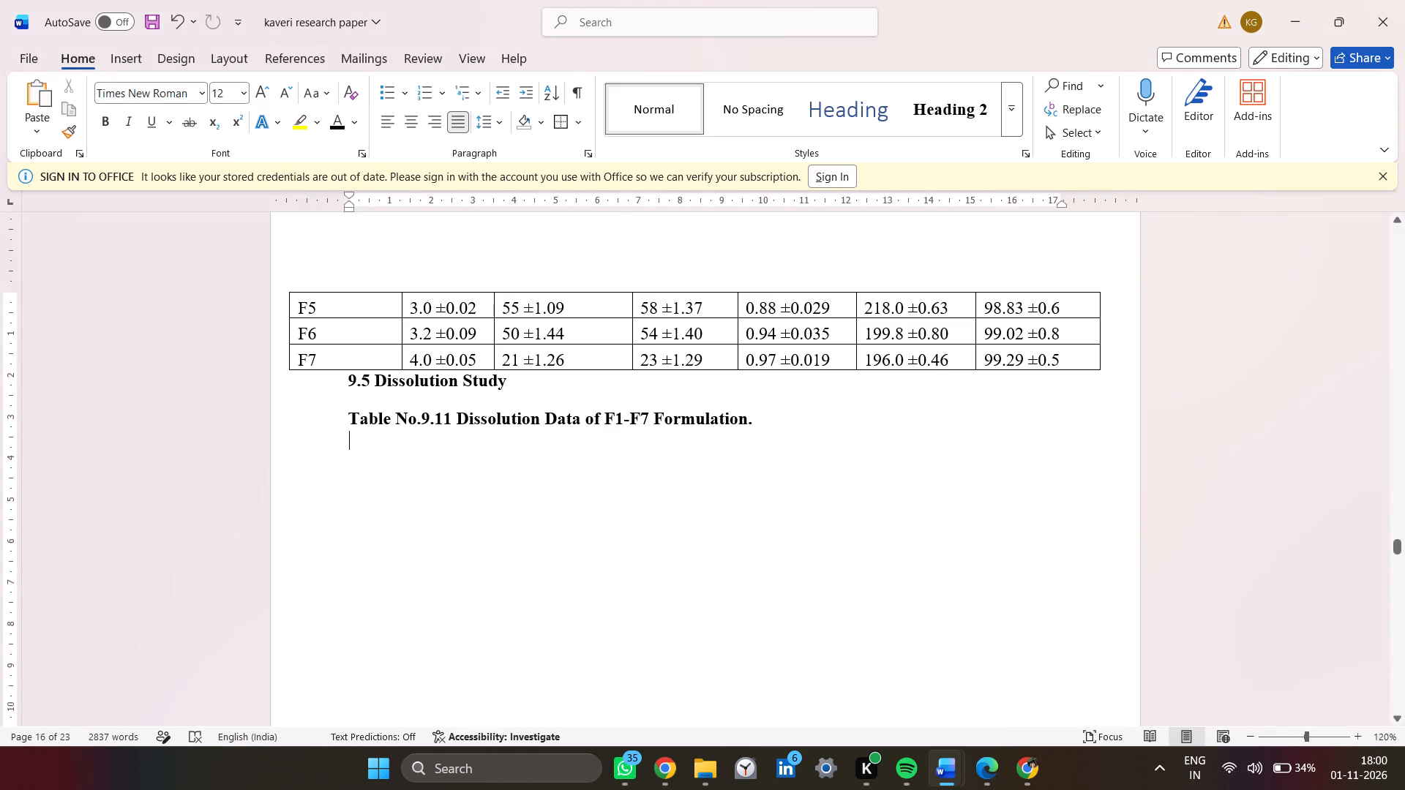
{"action": "key", "text": "ctrl+v"}
Copy the thesis heading "1. Hardness of formulation F1-F7." into the research paper on a new line below the dissolution table.
{"action": "key", "text": "alt+Tab"}
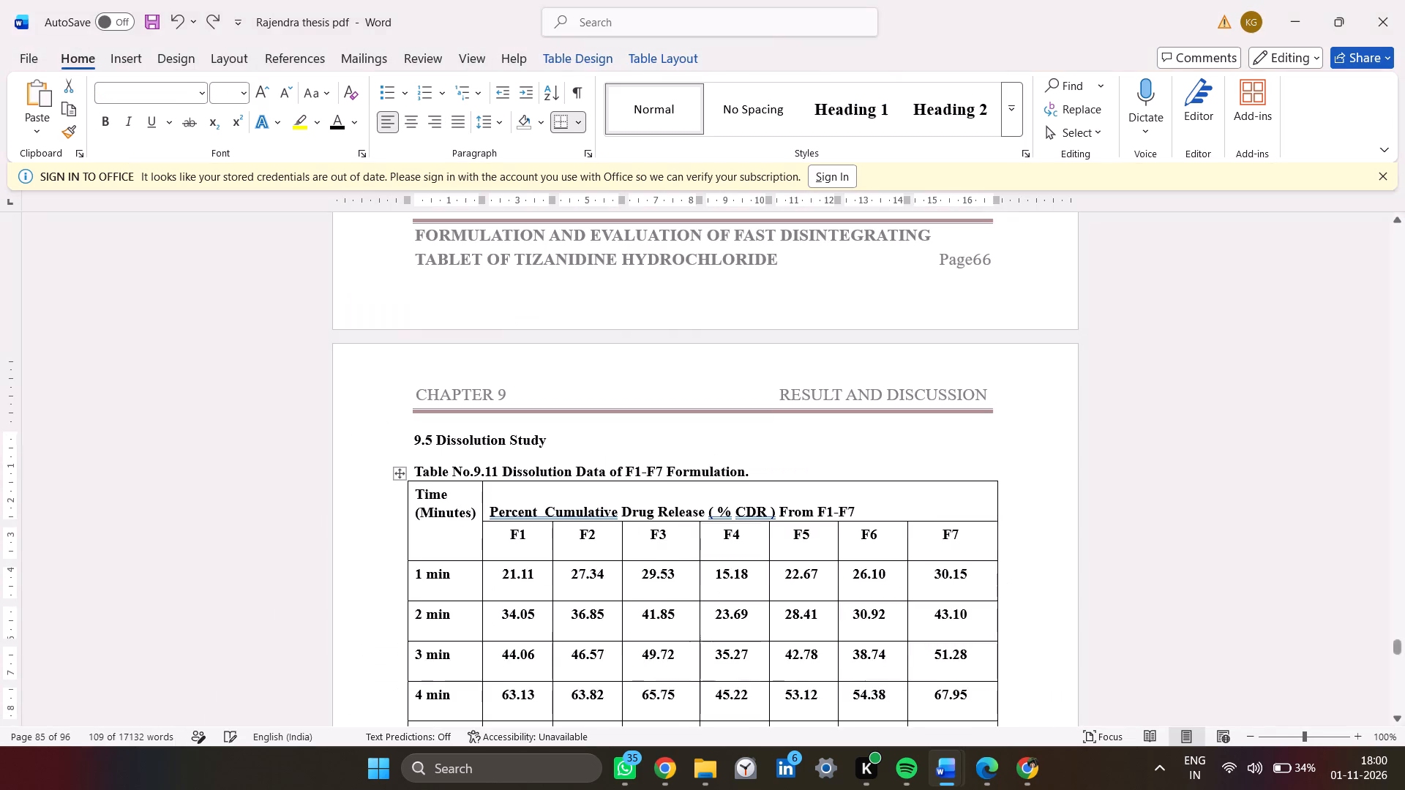
{"action": "scroll", "coordinate": [482, 464], "scroll_direction": "down", "scroll_amount": 3}
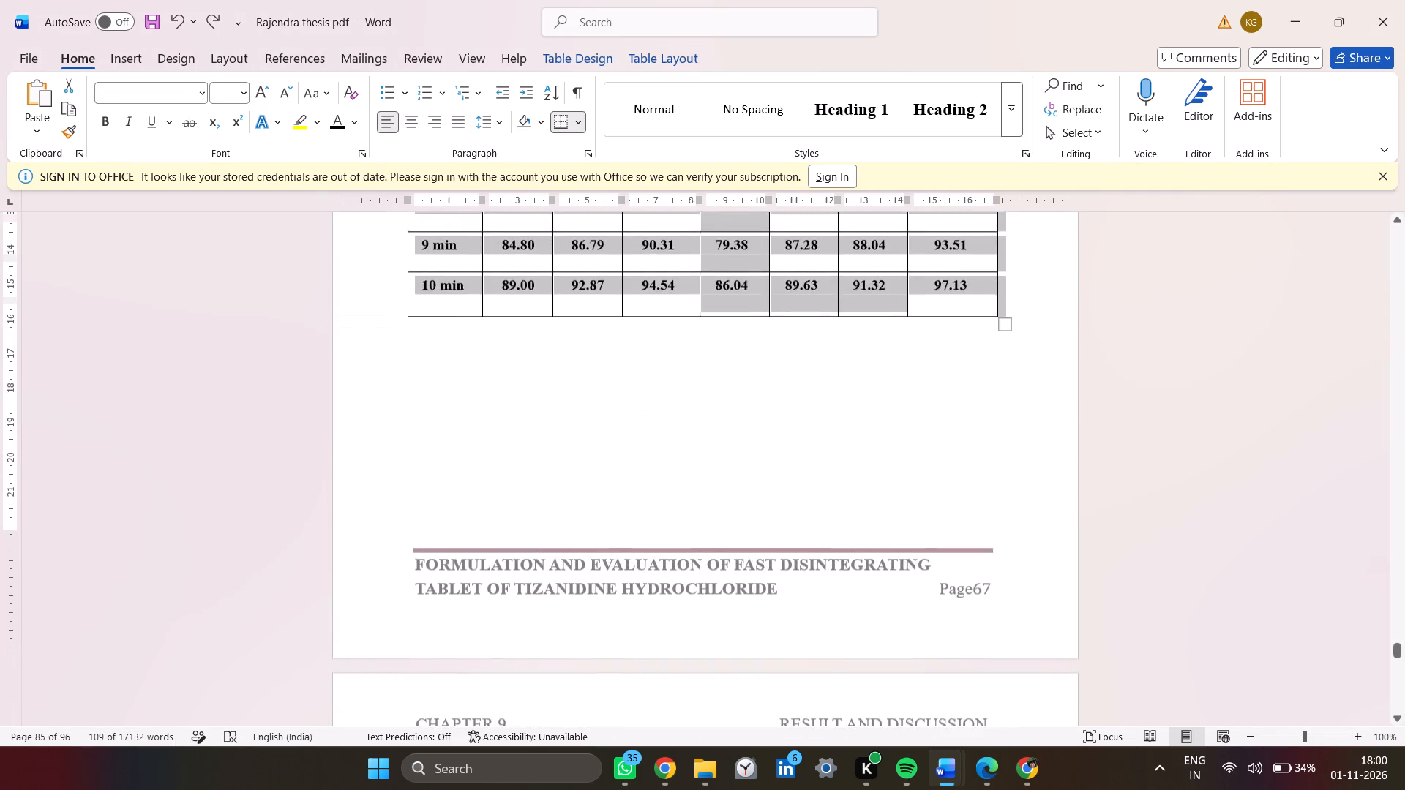
{"action": "scroll", "coordinate": [482, 464], "scroll_direction": "down", "scroll_amount": 4}
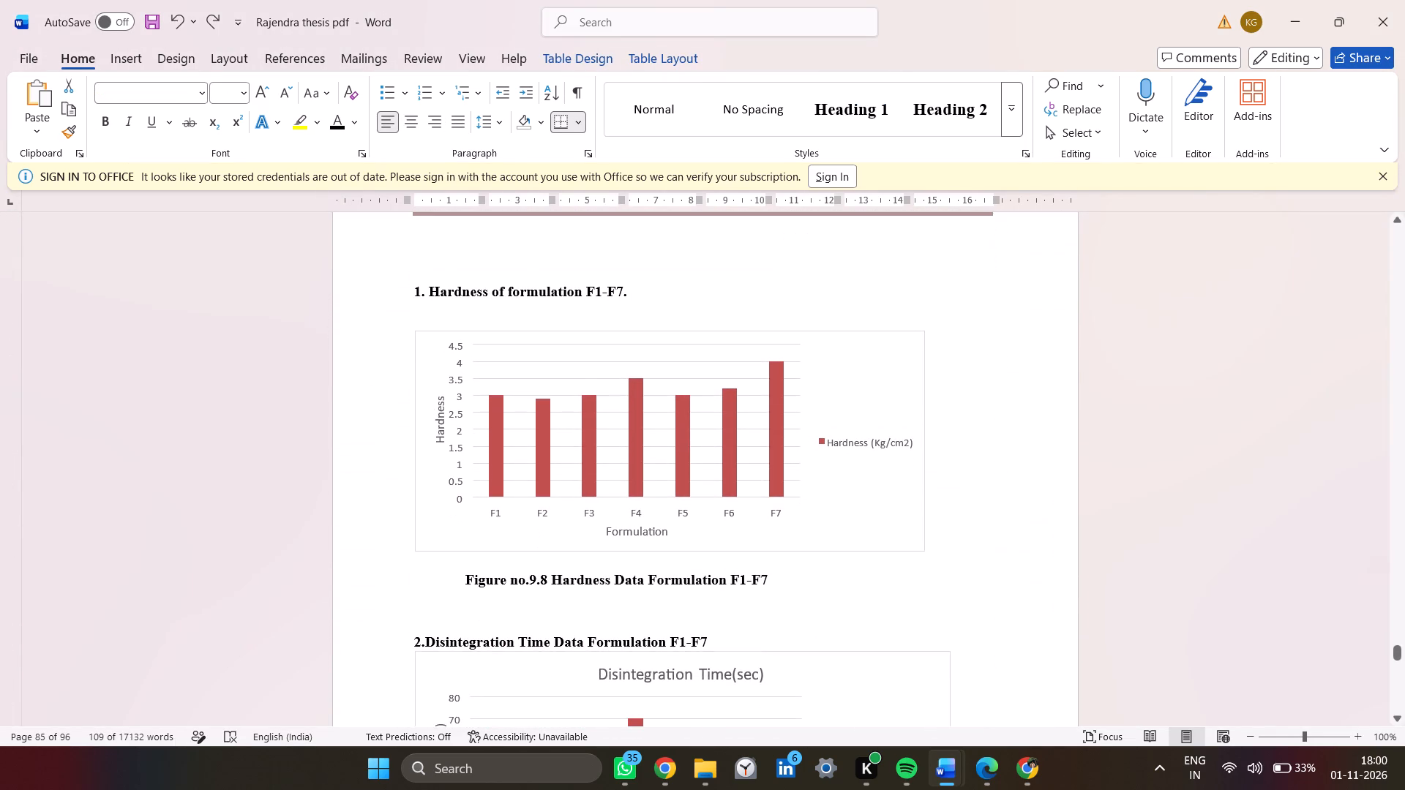
{"action": "triple_click", "coordinate": [408, 292]}
{"action": "key", "text": "ctrl+c"}
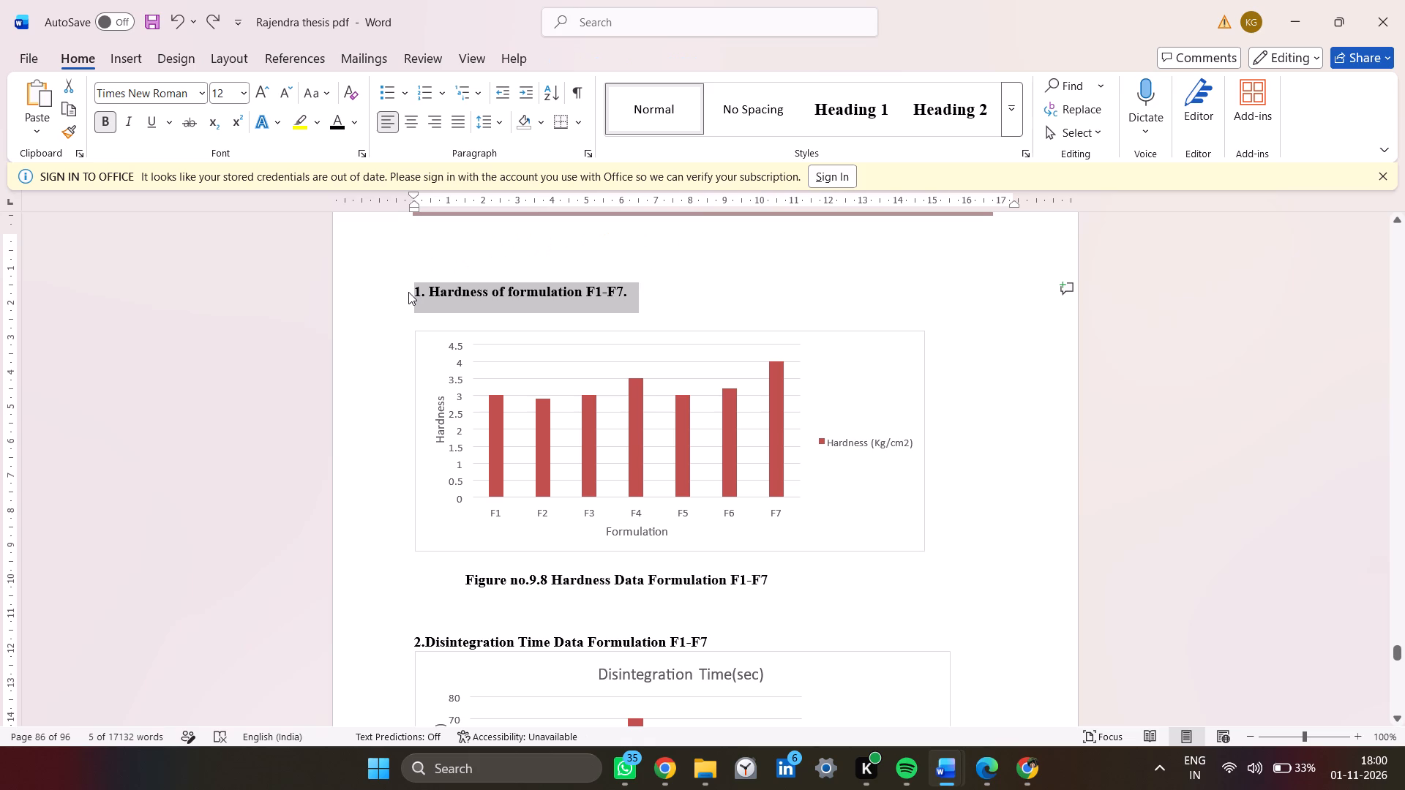
{"action": "key", "text": "alt+Tab"}
{"action": "scroll", "coordinate": [530, 377], "scroll_direction": "down", "scroll_amount": 1}
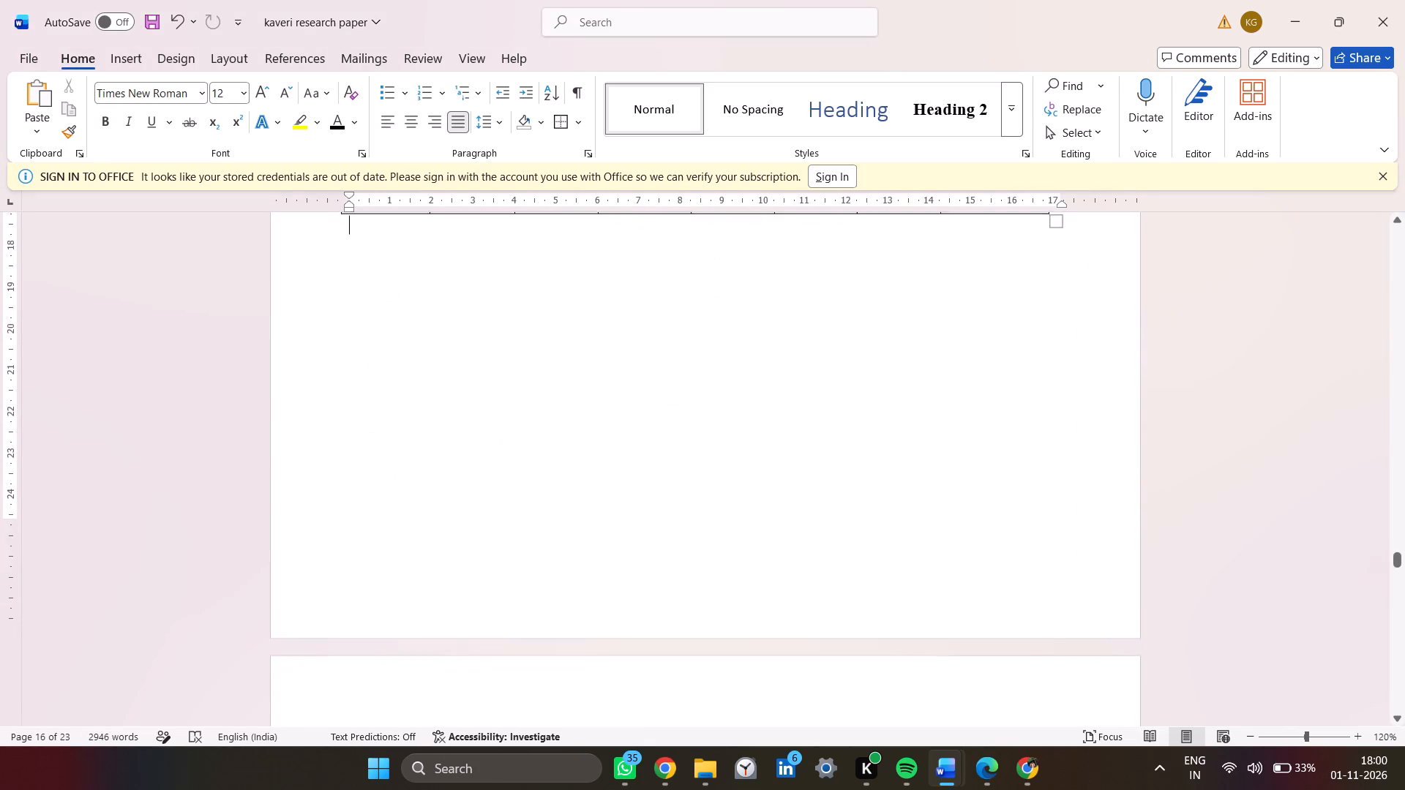
{"action": "scroll", "coordinate": [530, 377], "scroll_direction": "down", "scroll_amount": 1}
{"action": "scroll", "coordinate": [530, 377], "scroll_direction": "up", "scroll_amount": 1}
{"action": "key", "text": "Return"}
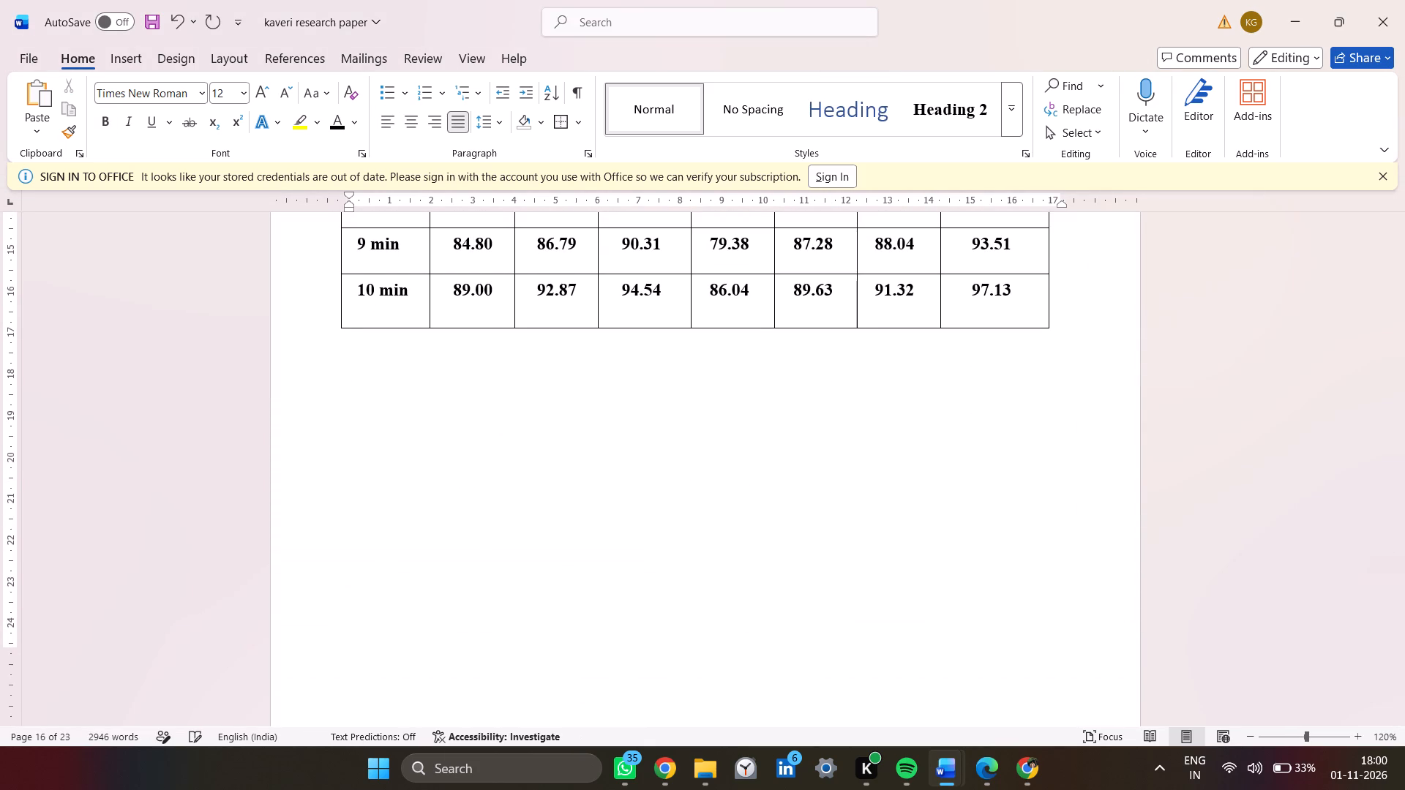
{"action": "key", "text": "ctrl+v"}
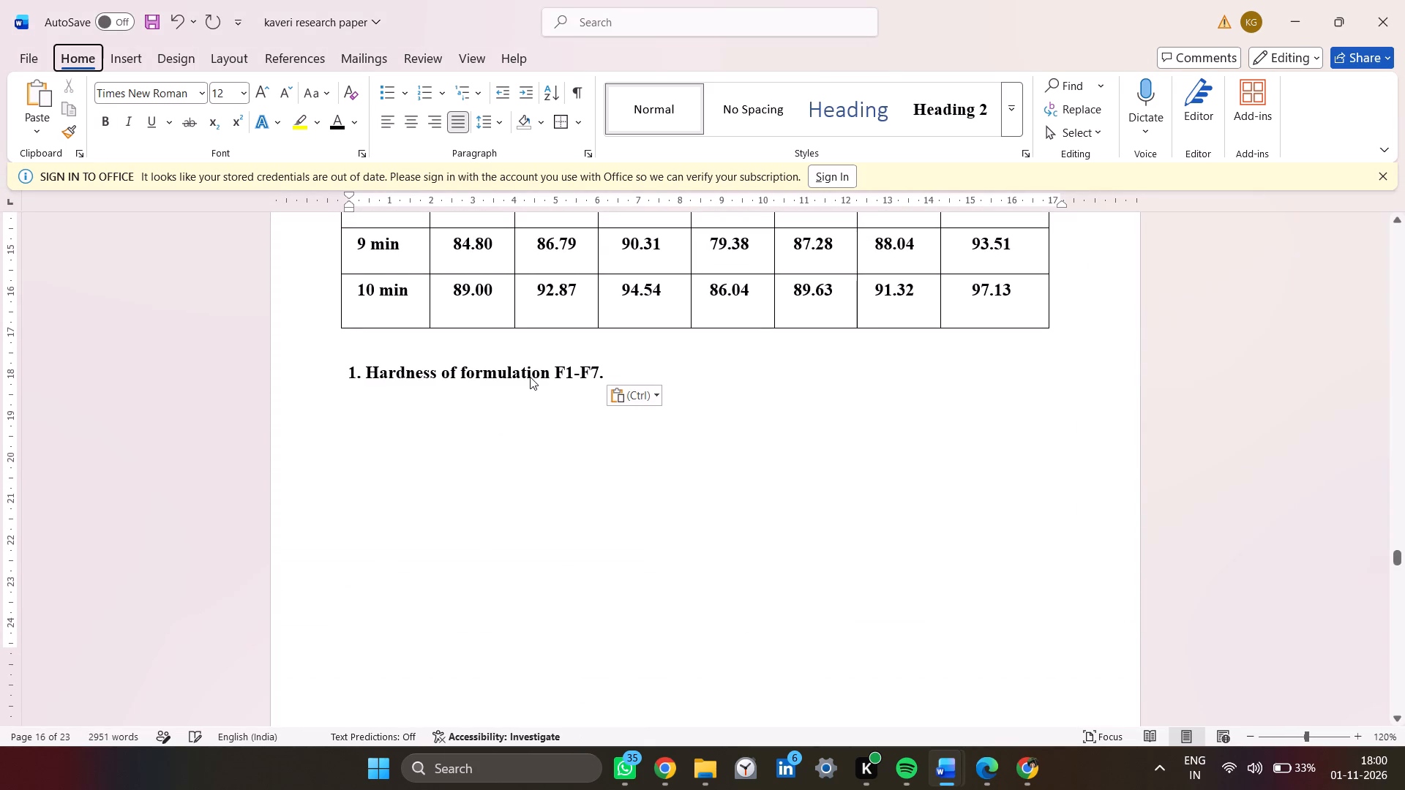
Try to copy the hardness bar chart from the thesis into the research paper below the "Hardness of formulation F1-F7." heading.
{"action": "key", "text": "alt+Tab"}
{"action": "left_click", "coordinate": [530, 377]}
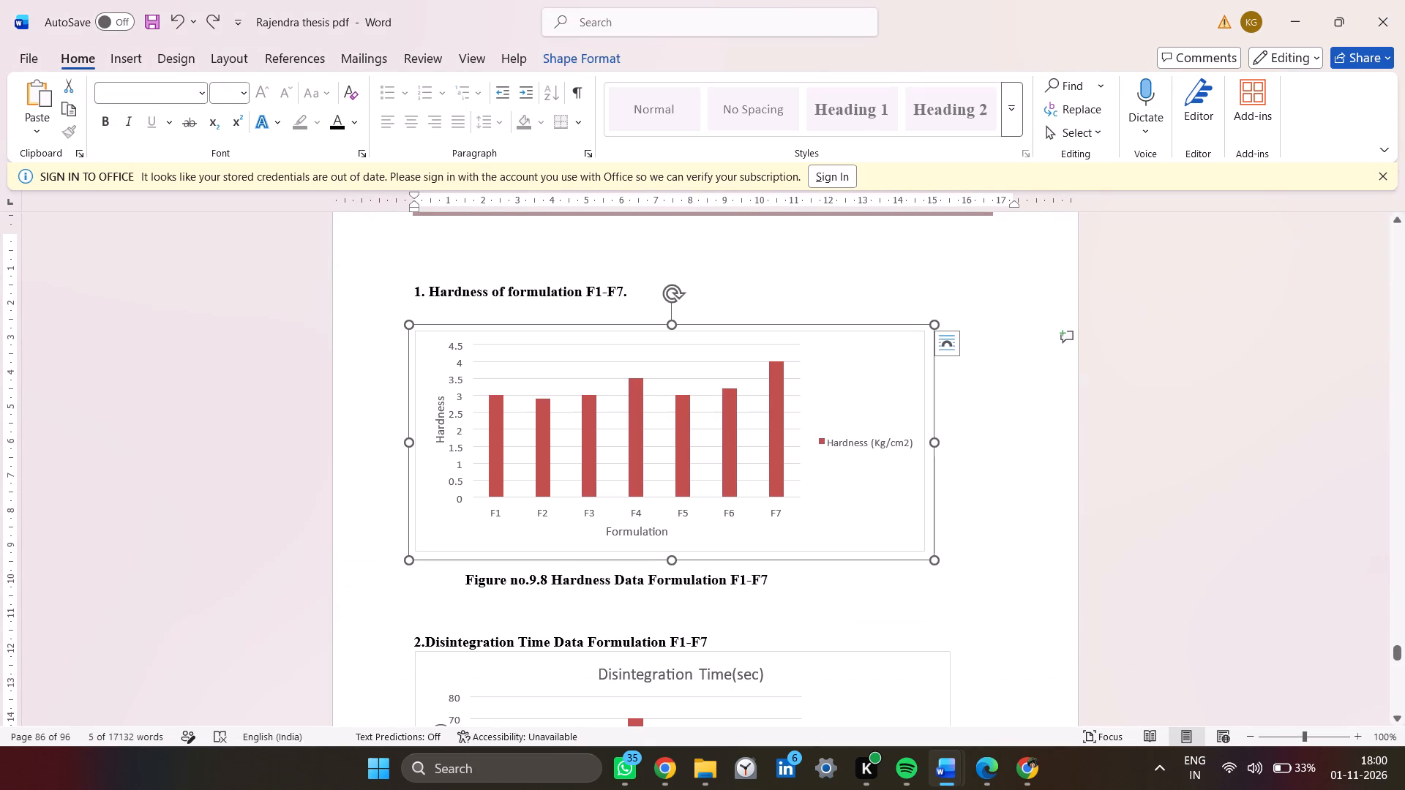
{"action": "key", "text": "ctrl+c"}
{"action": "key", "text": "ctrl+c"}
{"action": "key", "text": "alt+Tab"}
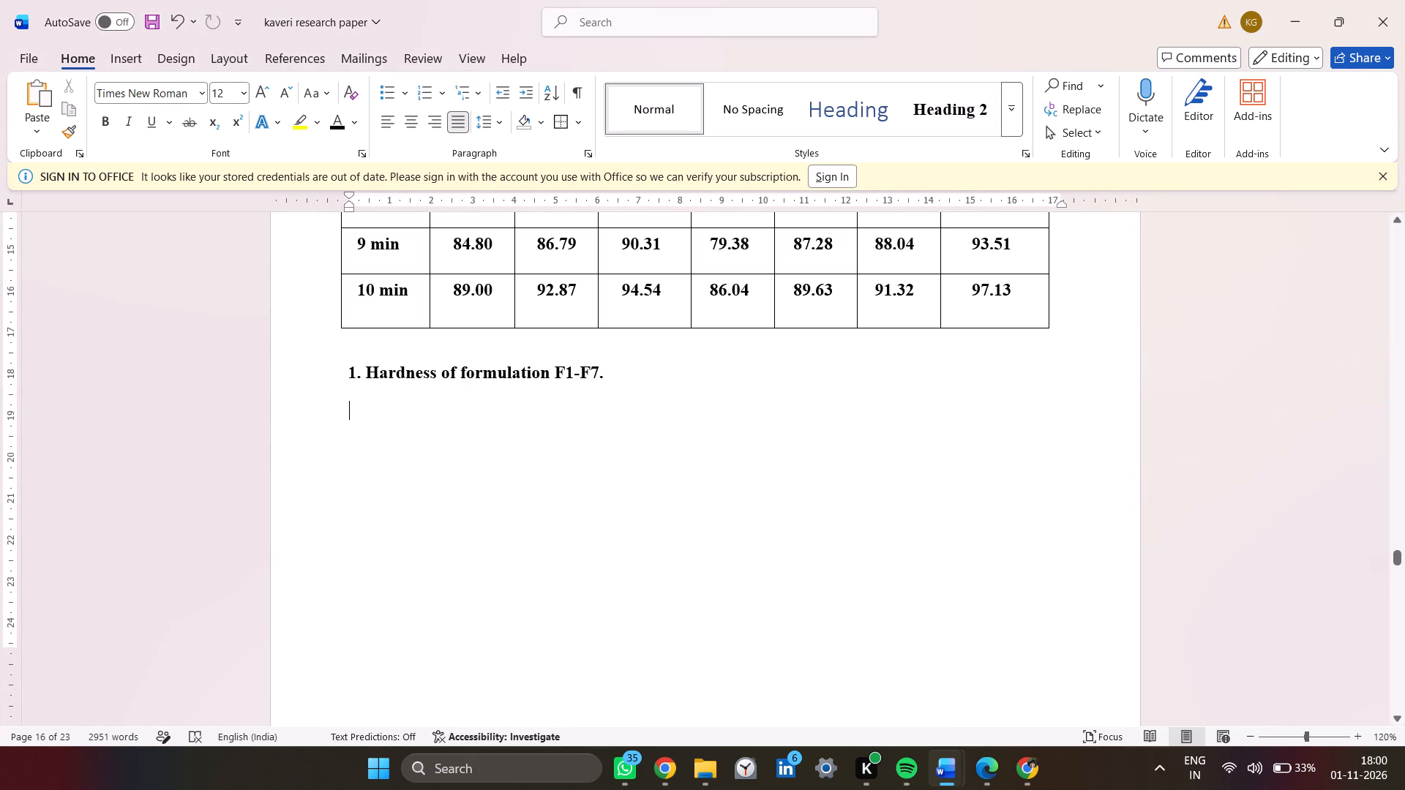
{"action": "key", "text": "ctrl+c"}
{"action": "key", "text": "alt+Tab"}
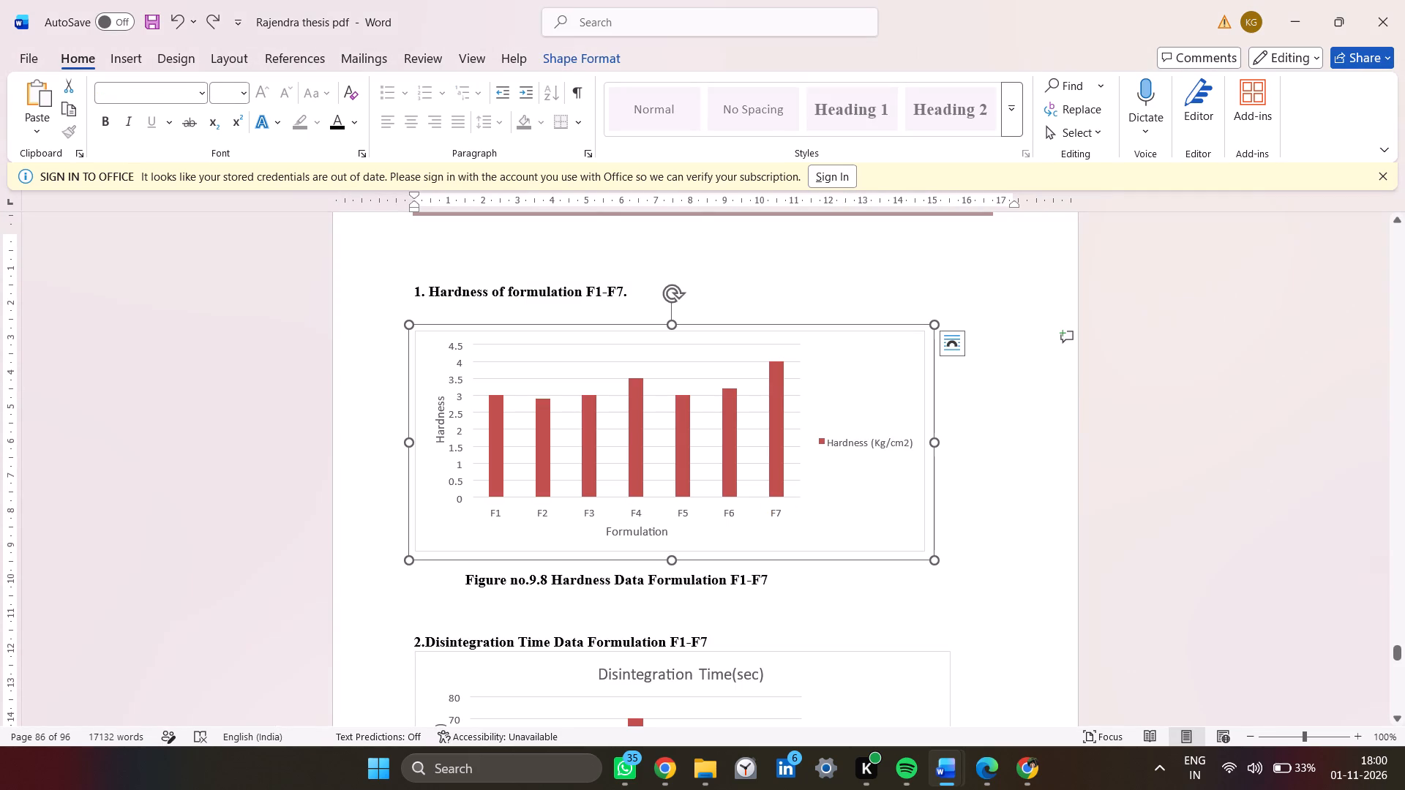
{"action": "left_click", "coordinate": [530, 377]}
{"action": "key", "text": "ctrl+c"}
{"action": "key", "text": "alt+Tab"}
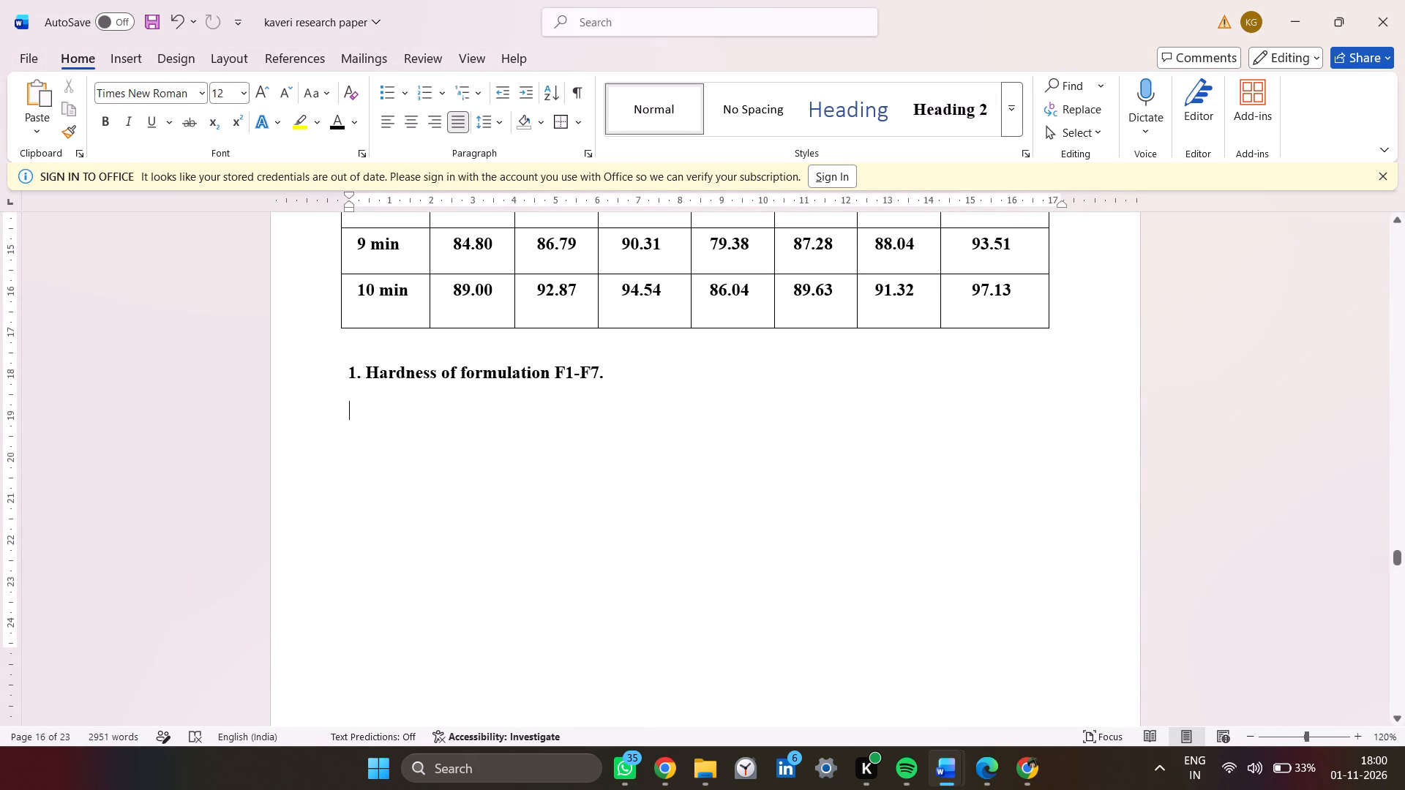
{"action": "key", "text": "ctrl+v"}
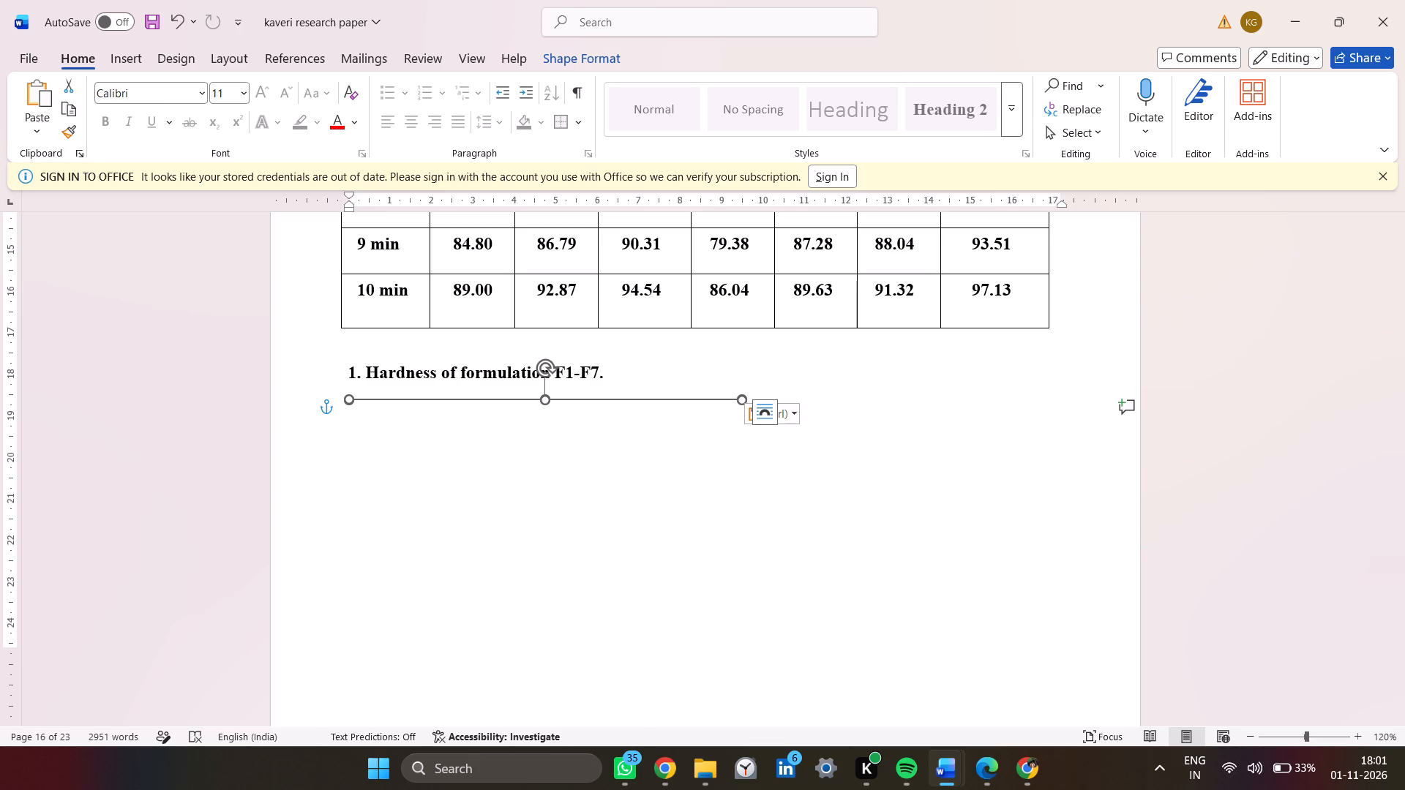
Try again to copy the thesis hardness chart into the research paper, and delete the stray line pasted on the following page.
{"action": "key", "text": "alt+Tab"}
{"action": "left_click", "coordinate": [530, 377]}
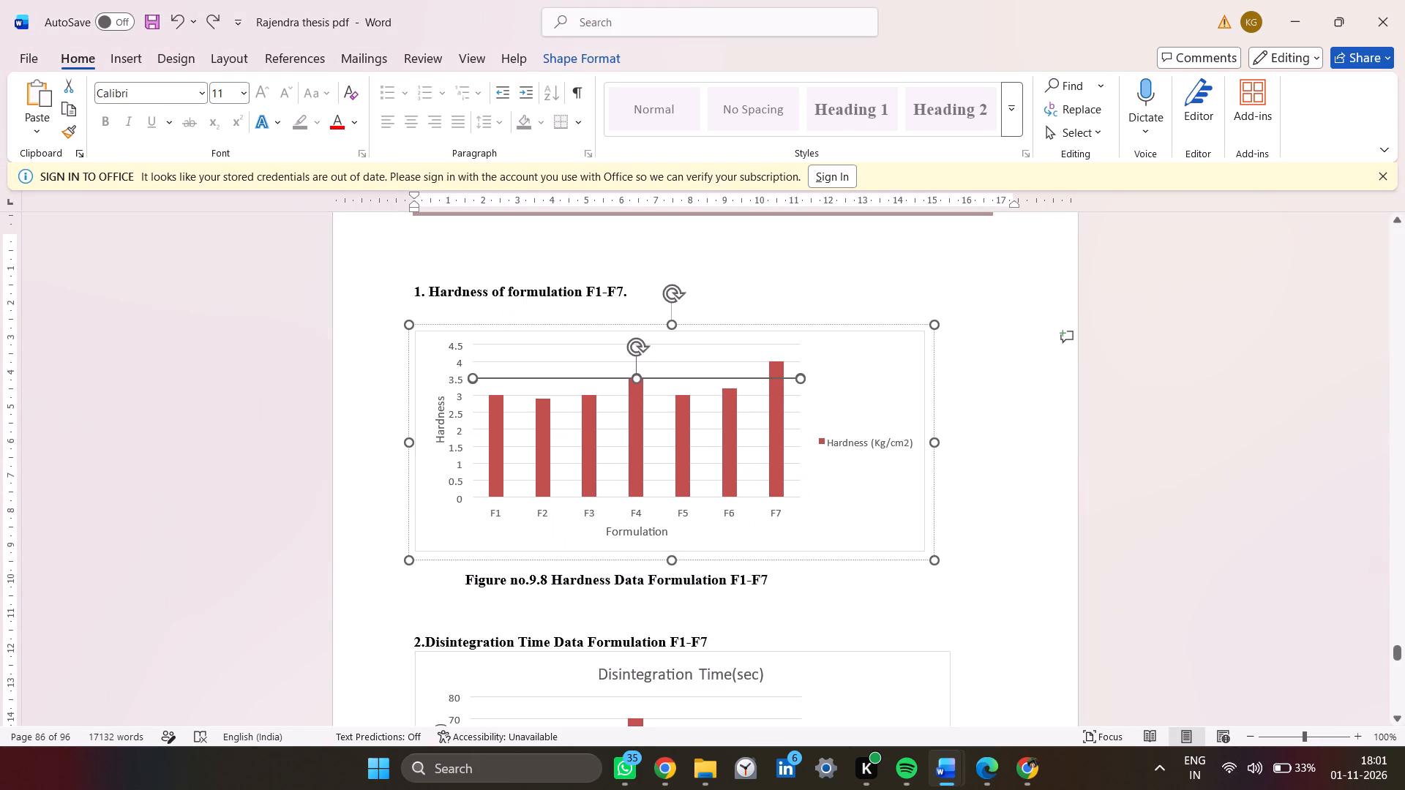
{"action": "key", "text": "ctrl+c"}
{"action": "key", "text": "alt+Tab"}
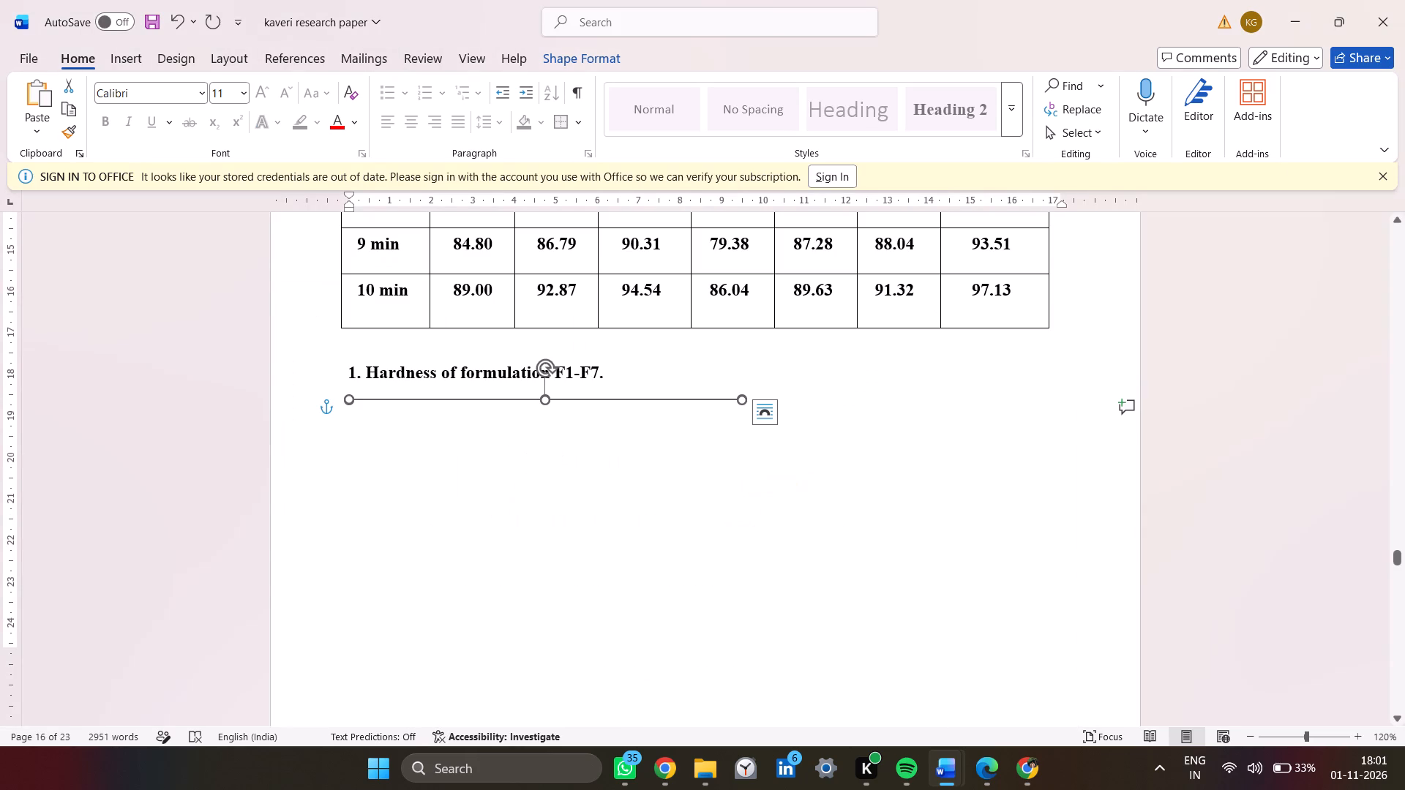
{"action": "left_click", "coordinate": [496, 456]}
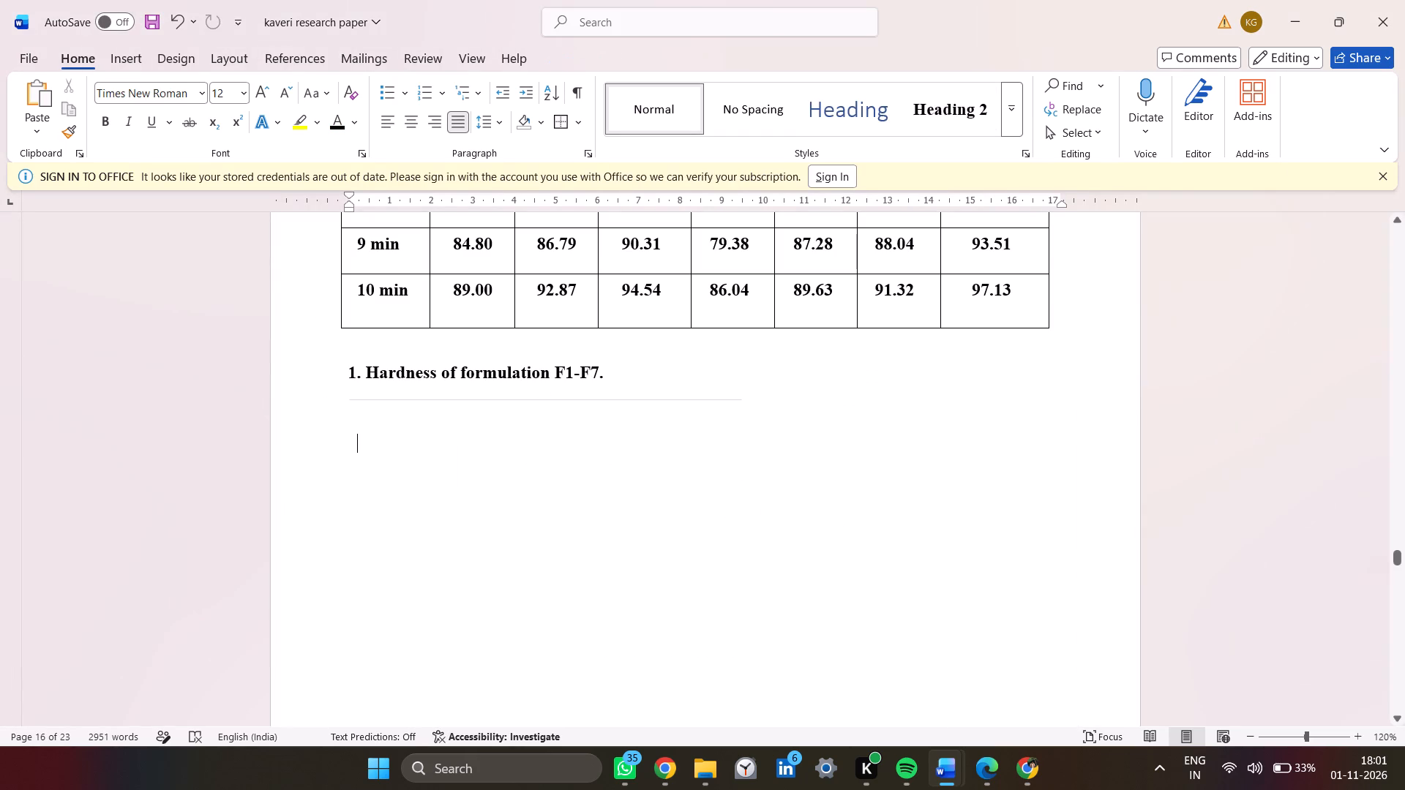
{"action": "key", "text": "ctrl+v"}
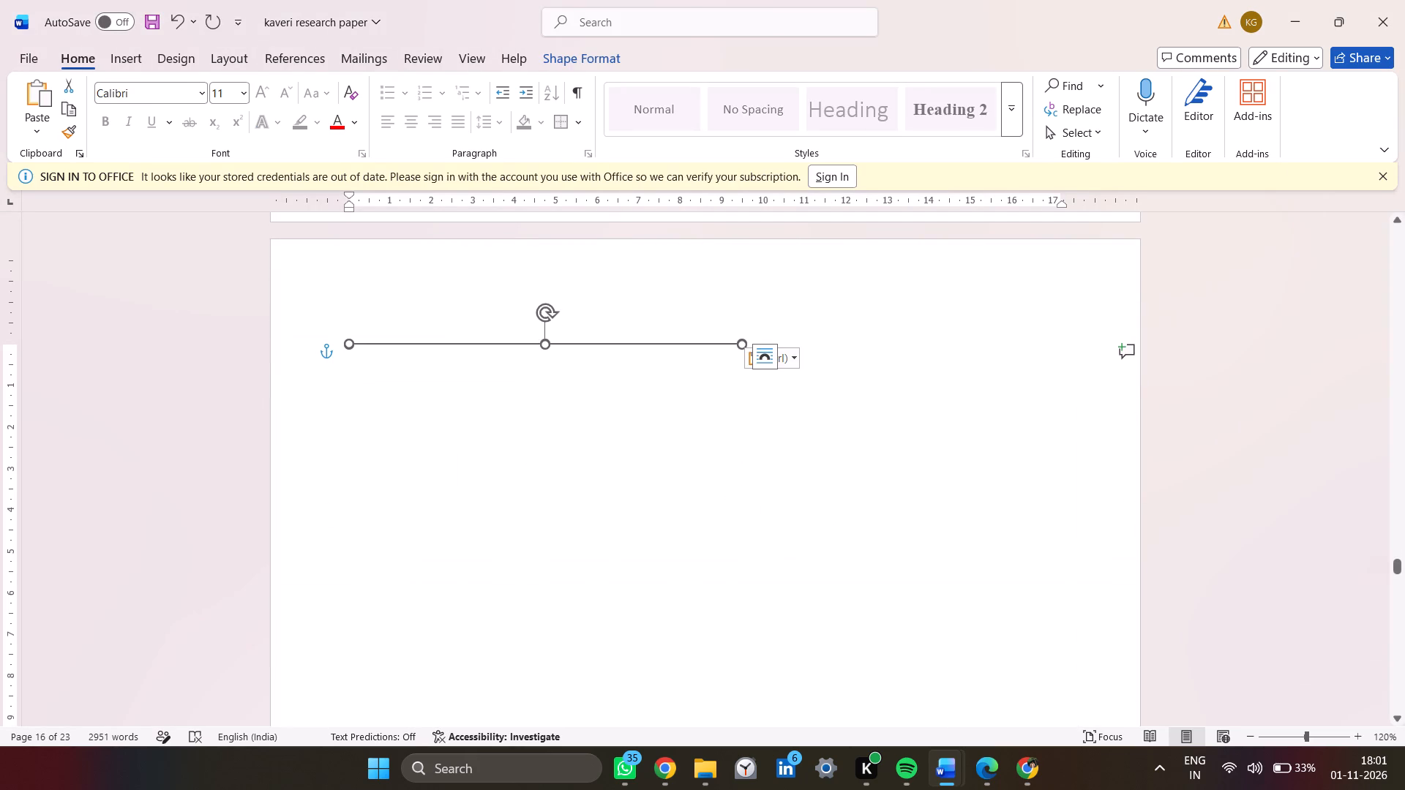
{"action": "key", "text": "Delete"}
Add an unnumbered blank line below the "Hardness of formulation F1-F7." heading and delete the stray horizontal line beneath it.
{"action": "scroll", "coordinate": [496, 456], "scroll_direction": "up", "scroll_amount": 1}
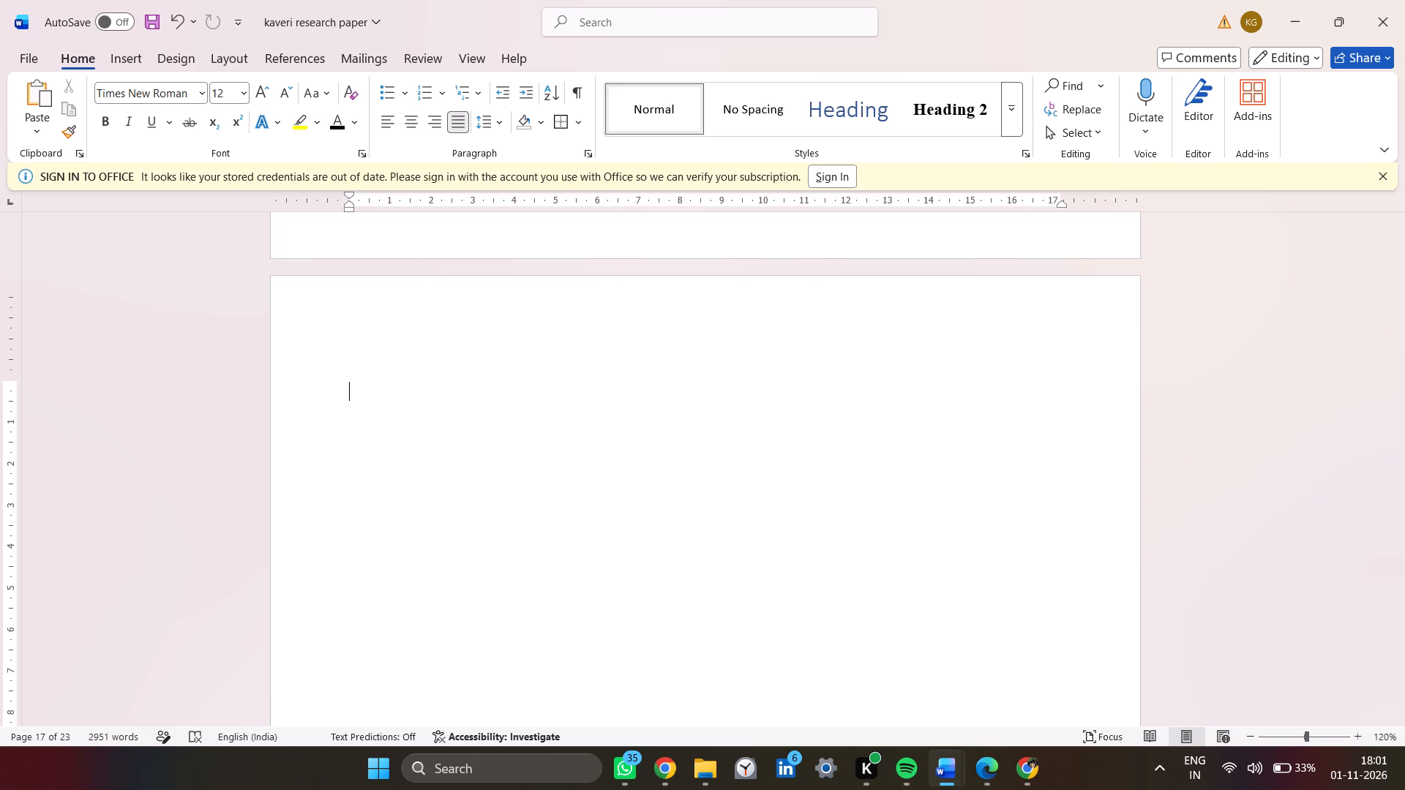
{"action": "scroll", "coordinate": [496, 456], "scroll_direction": "right", "scroll_amount": 3}
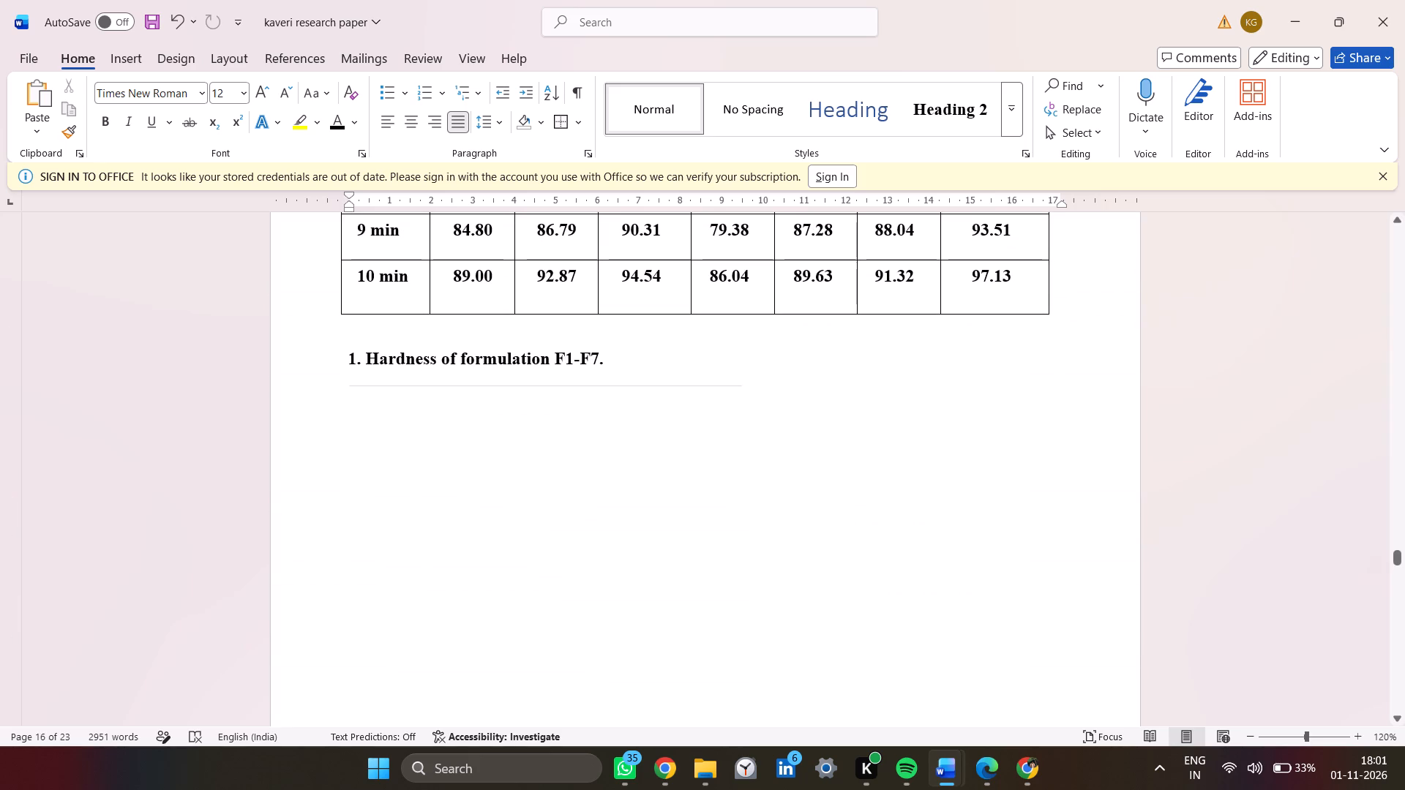
{"action": "left_click", "coordinate": [625, 384]}
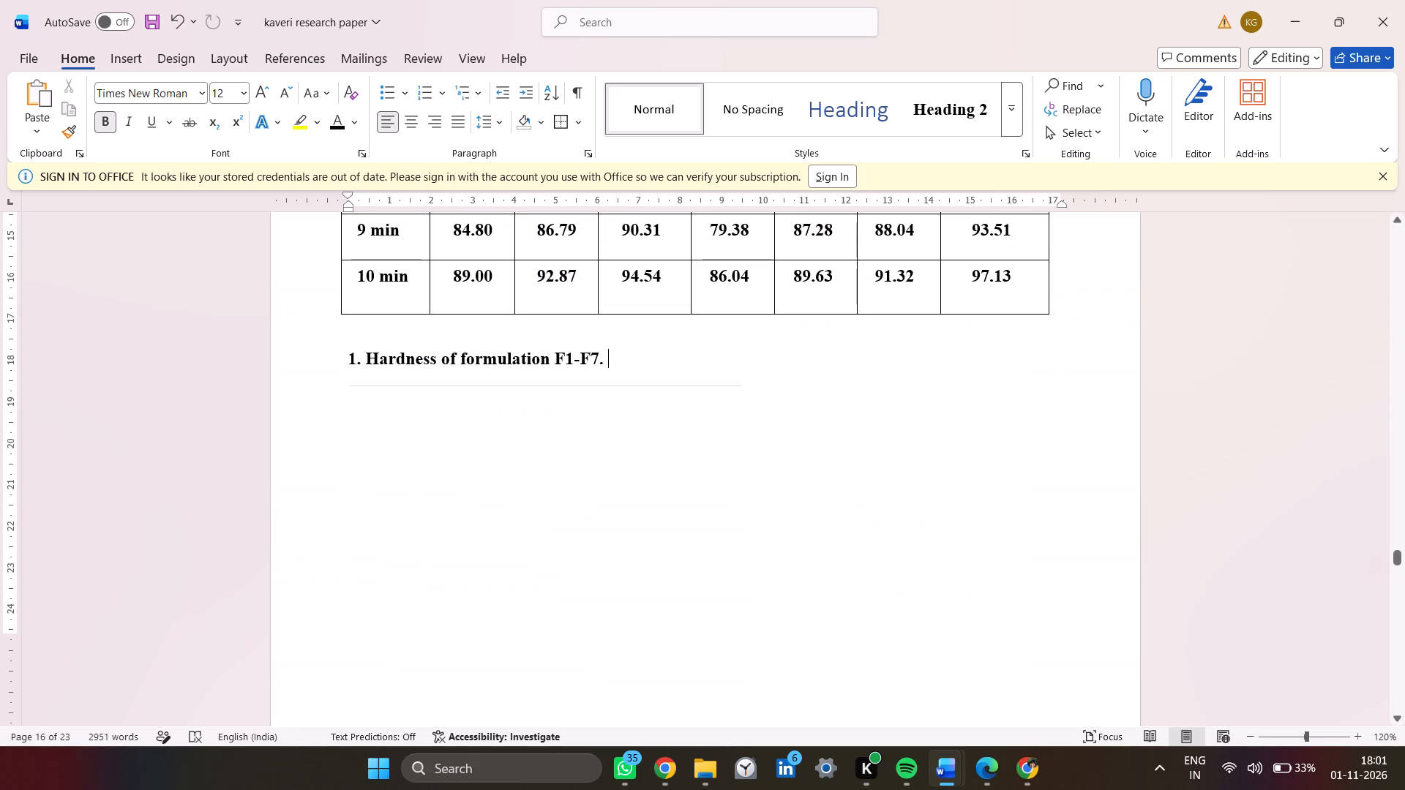
{"action": "key", "text": "Return"}
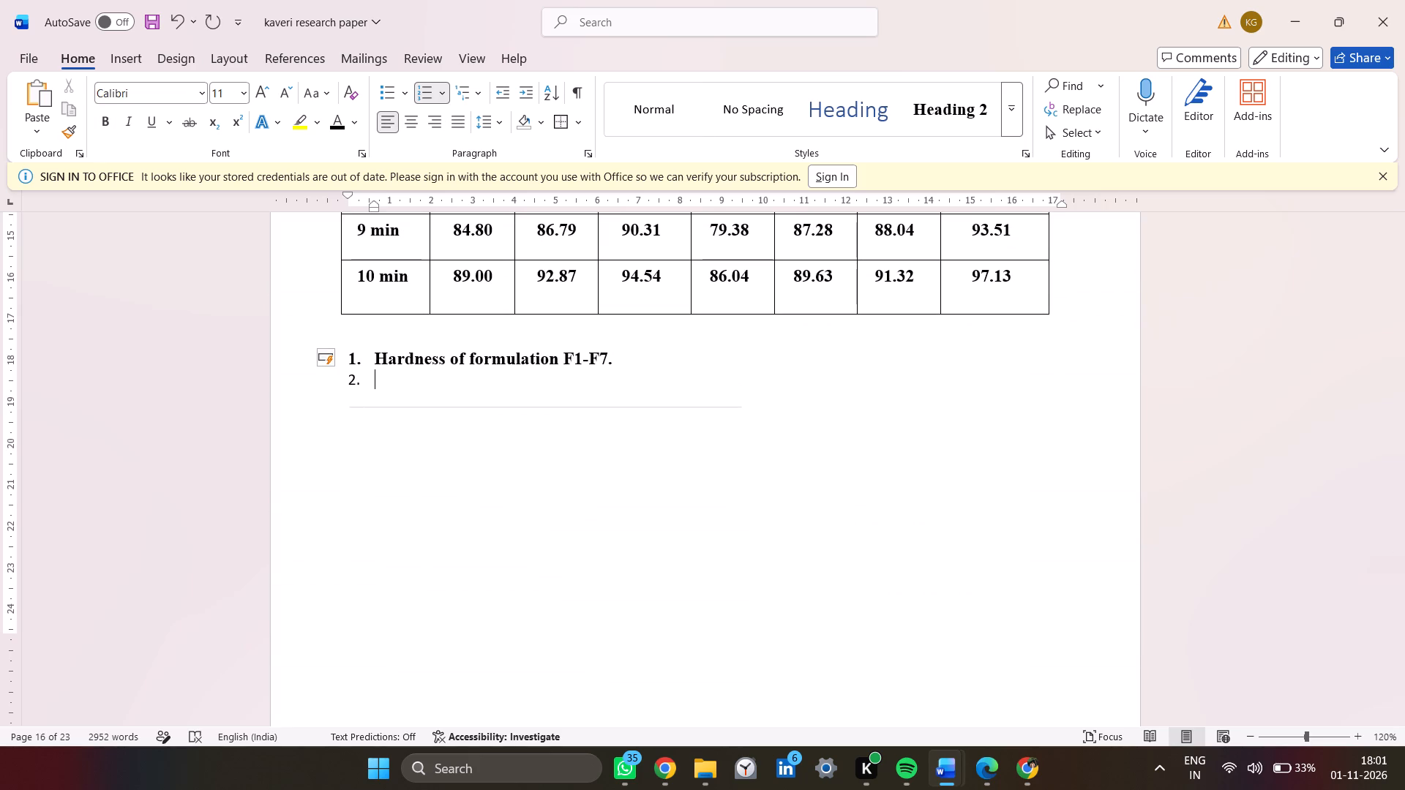
{"action": "key", "text": "BackSpace"}
{"action": "double_click", "coordinate": [626, 402]}
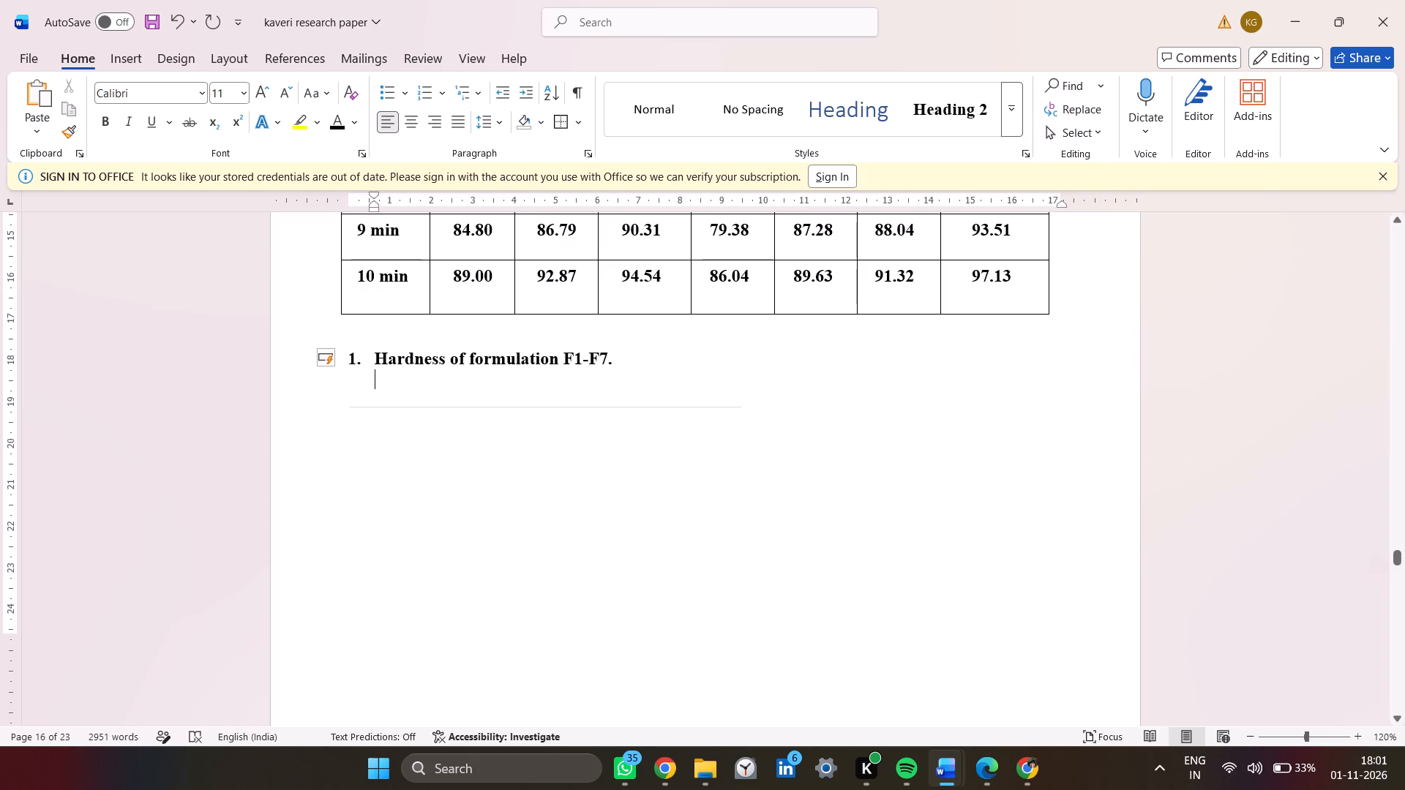
{"action": "triple_click", "coordinate": [618, 409]}
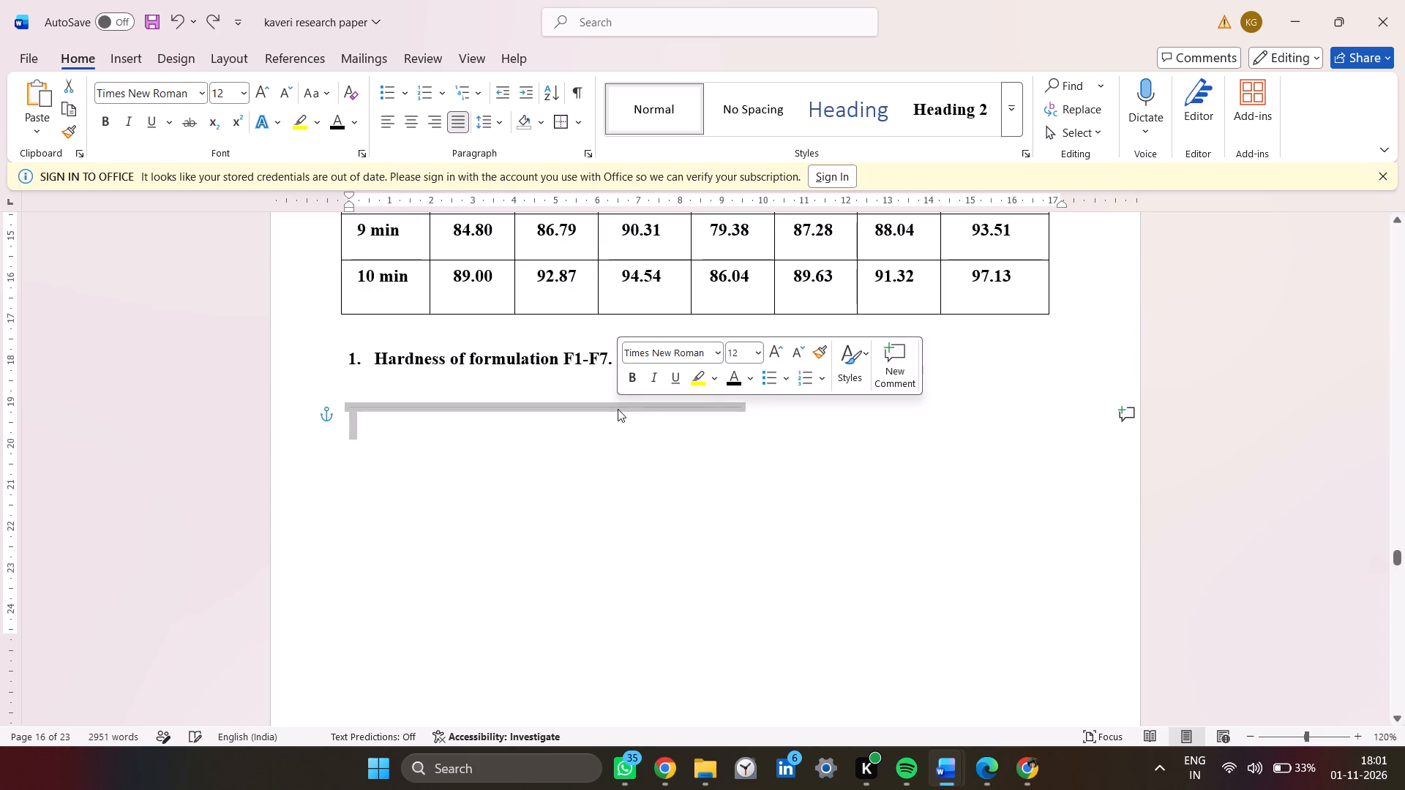
{"action": "key", "text": "BackSpace"}
Copy the whole hardness bar chart for F1 to F7 from the thesis into the research paper after the hardness heading.
{"action": "key", "text": "alt+Tab"}
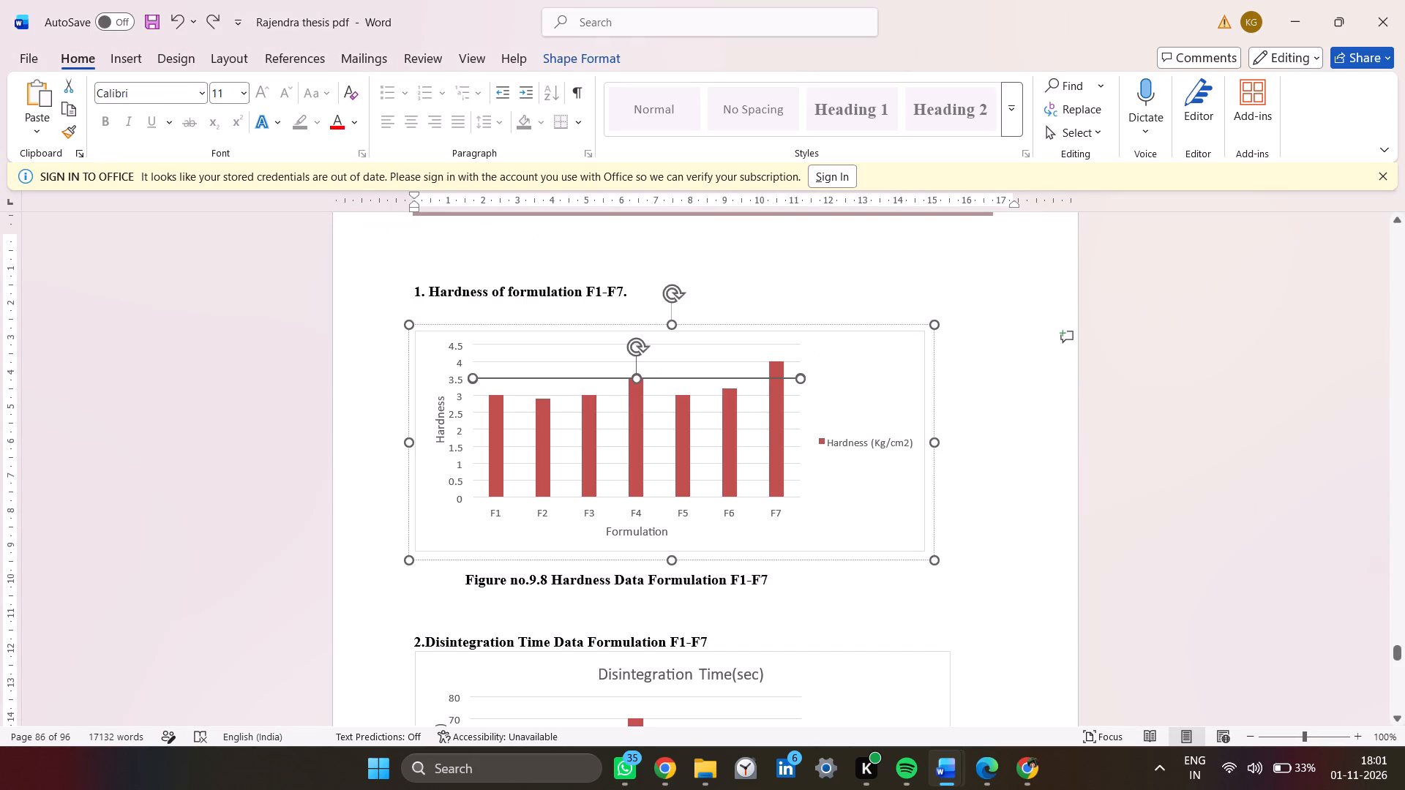
{"action": "left_click", "coordinate": [441, 345]}
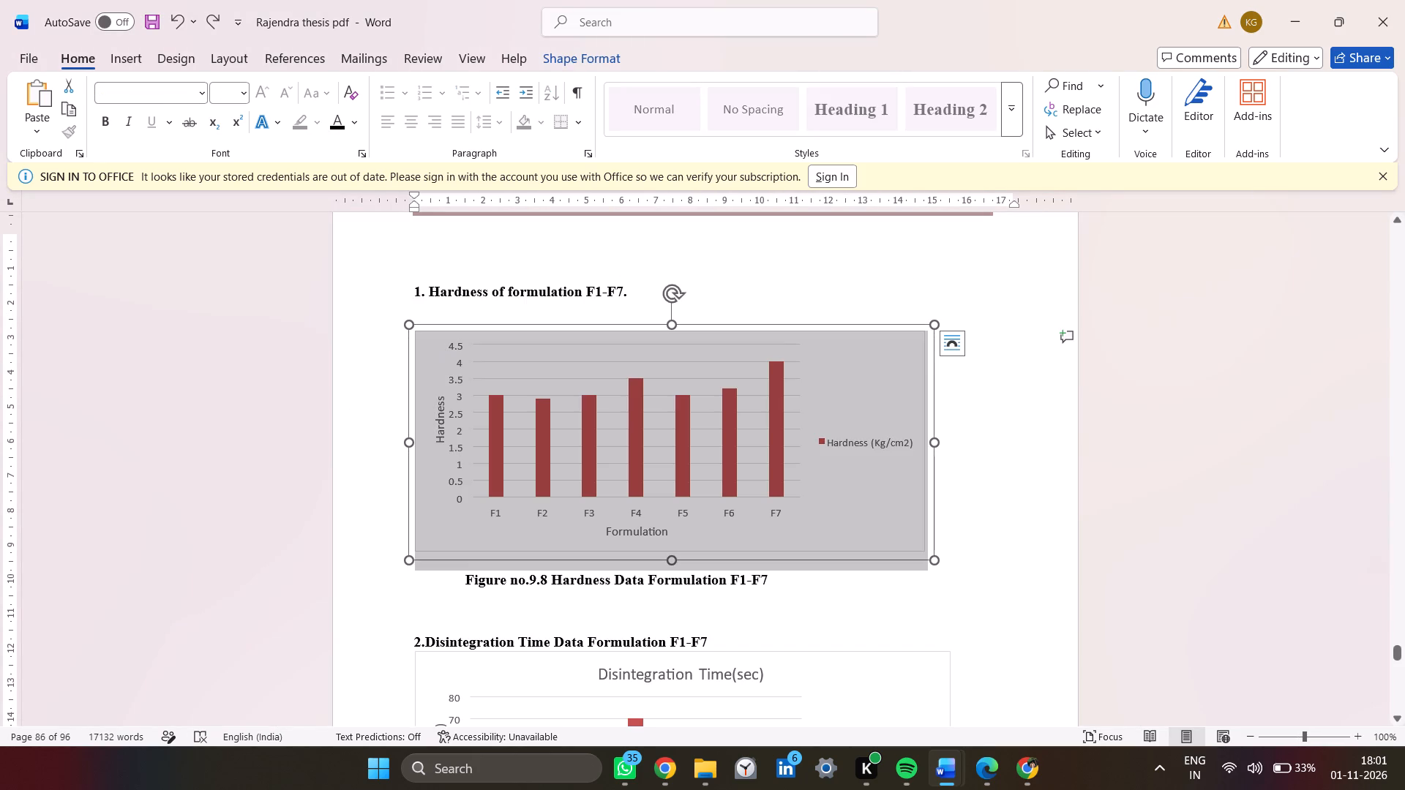
{"action": "key", "text": "ctrl+c"}
{"action": "key", "text": "alt+Tab"}
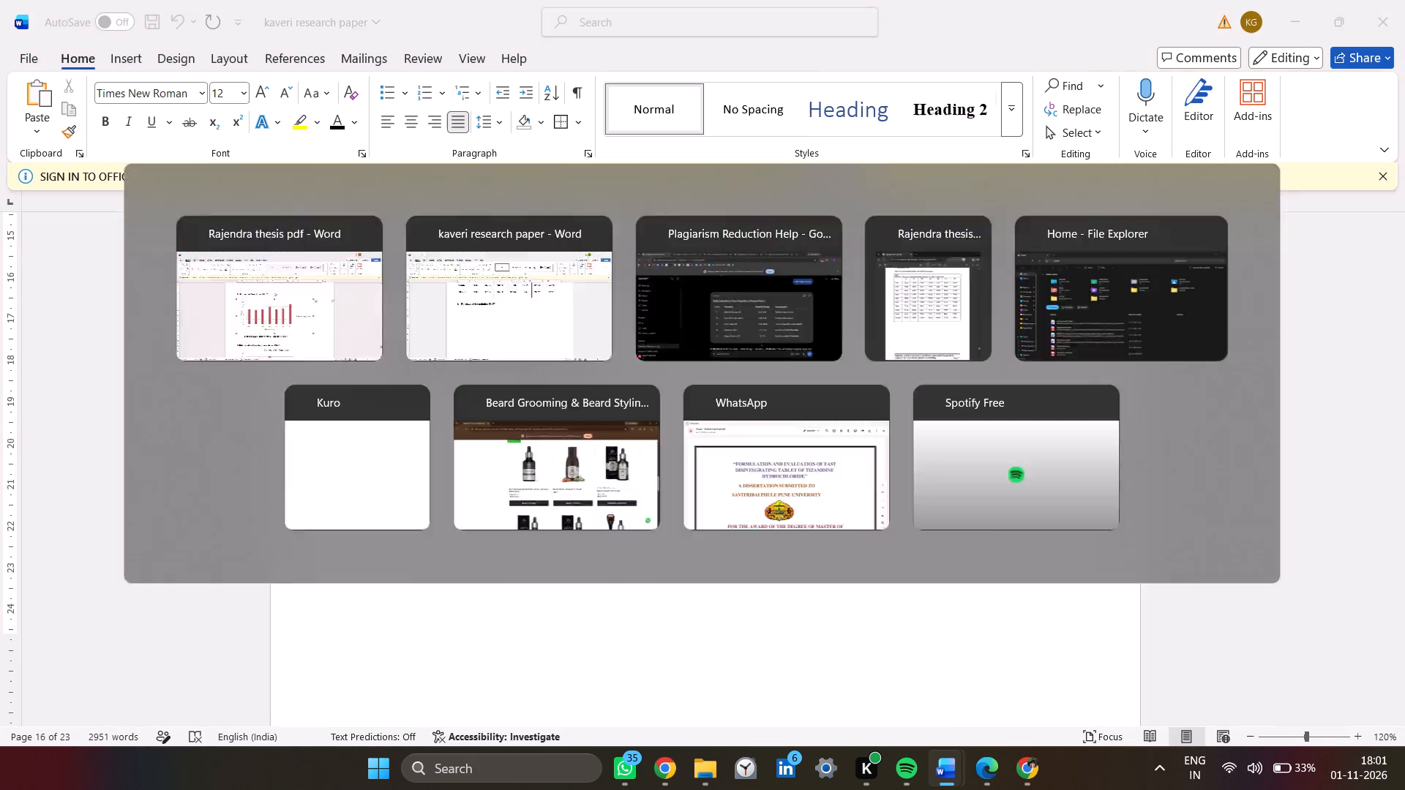
{"action": "key", "text": "ctrl+v"}
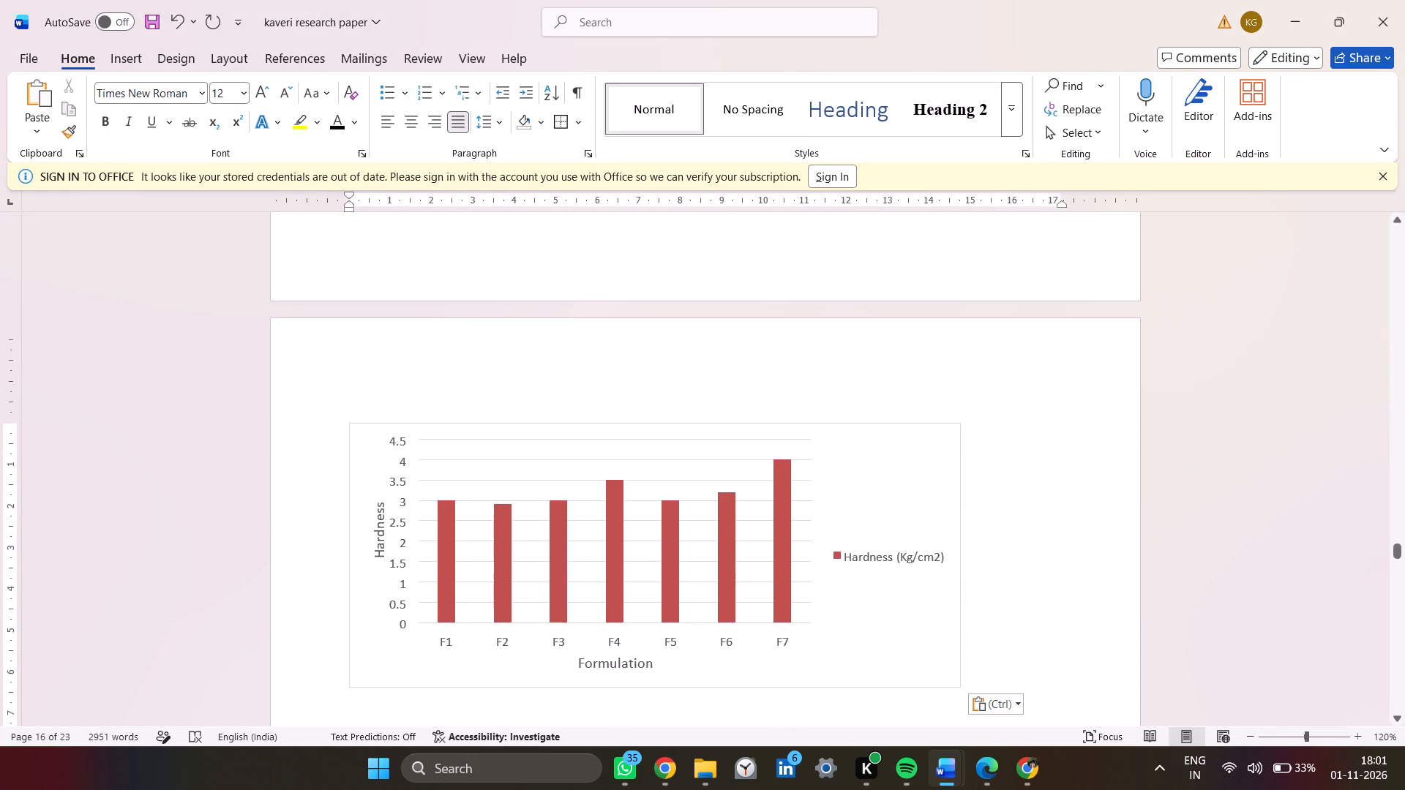
Shrink the dissolution data table above the hardness heading so its right edge sits at about 13 cm on the ruler.
{"action": "scroll", "coordinate": [507, 413], "scroll_direction": "up", "scroll_amount": 1}
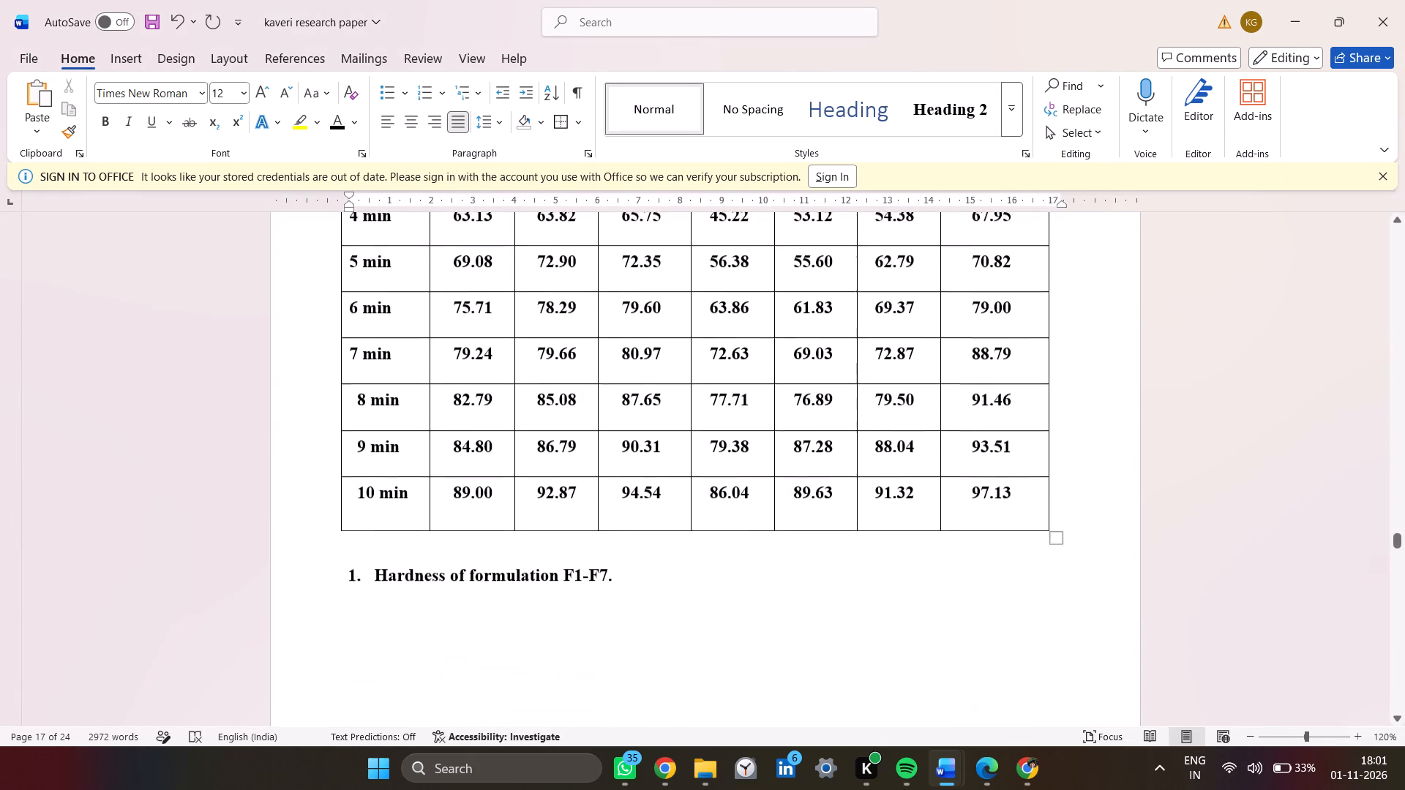
{"action": "scroll", "coordinate": [507, 413], "scroll_direction": "up", "scroll_amount": 1}
{"action": "left_click", "coordinate": [327, 511]}
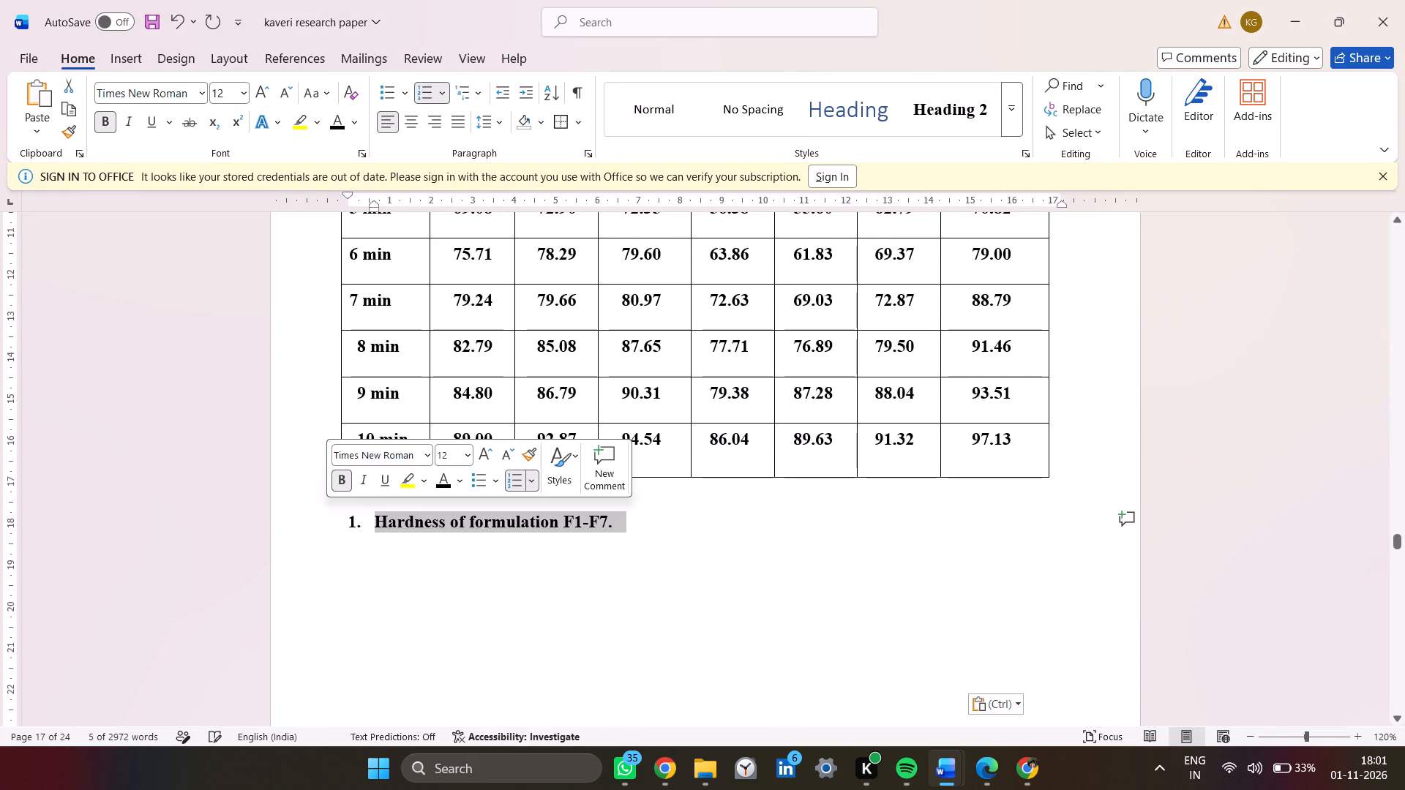
{"action": "left_click", "coordinate": [327, 511]}
{"action": "left_click", "coordinate": [356, 502]}
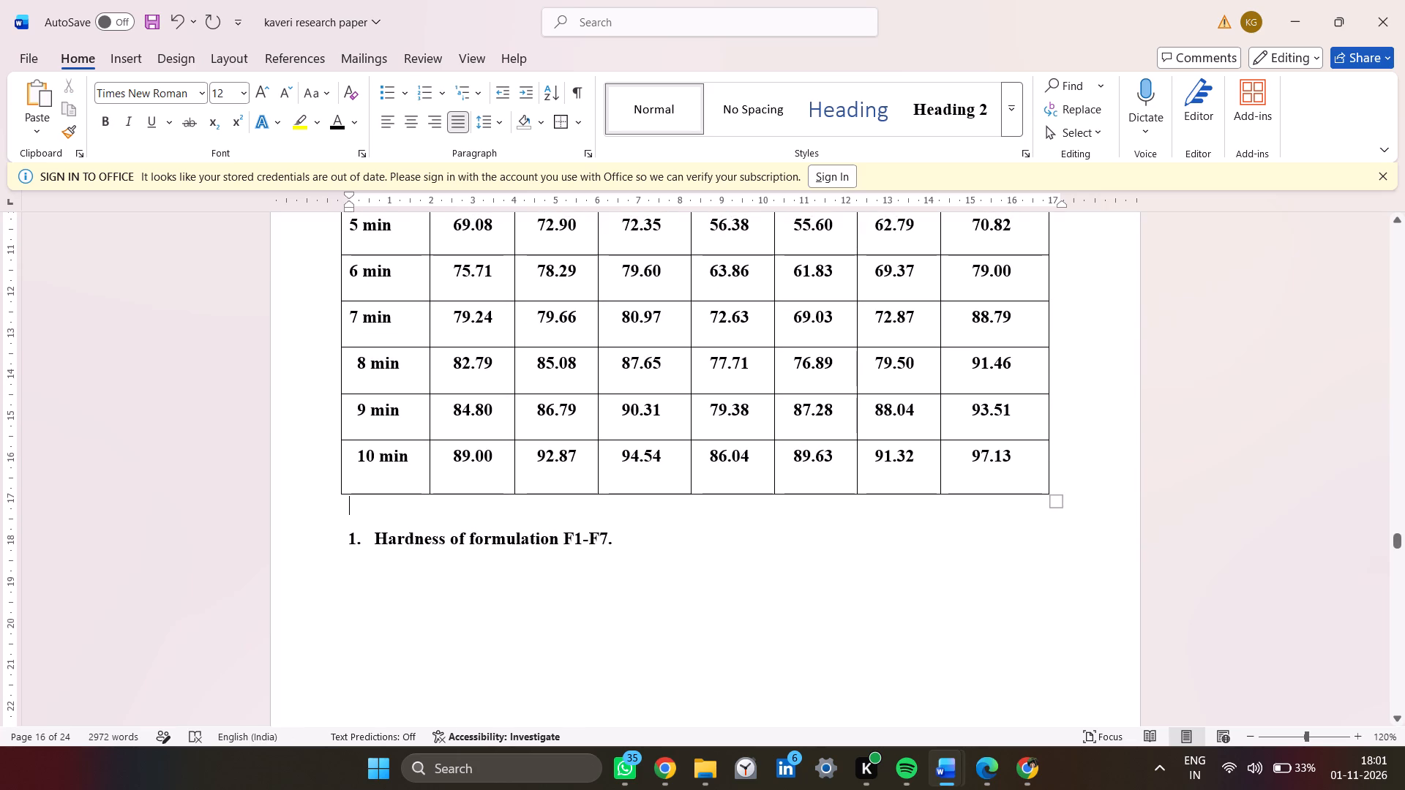
{"action": "left_click_drag", "start_coordinate": [1055, 503], "coordinate": [889, 383]}
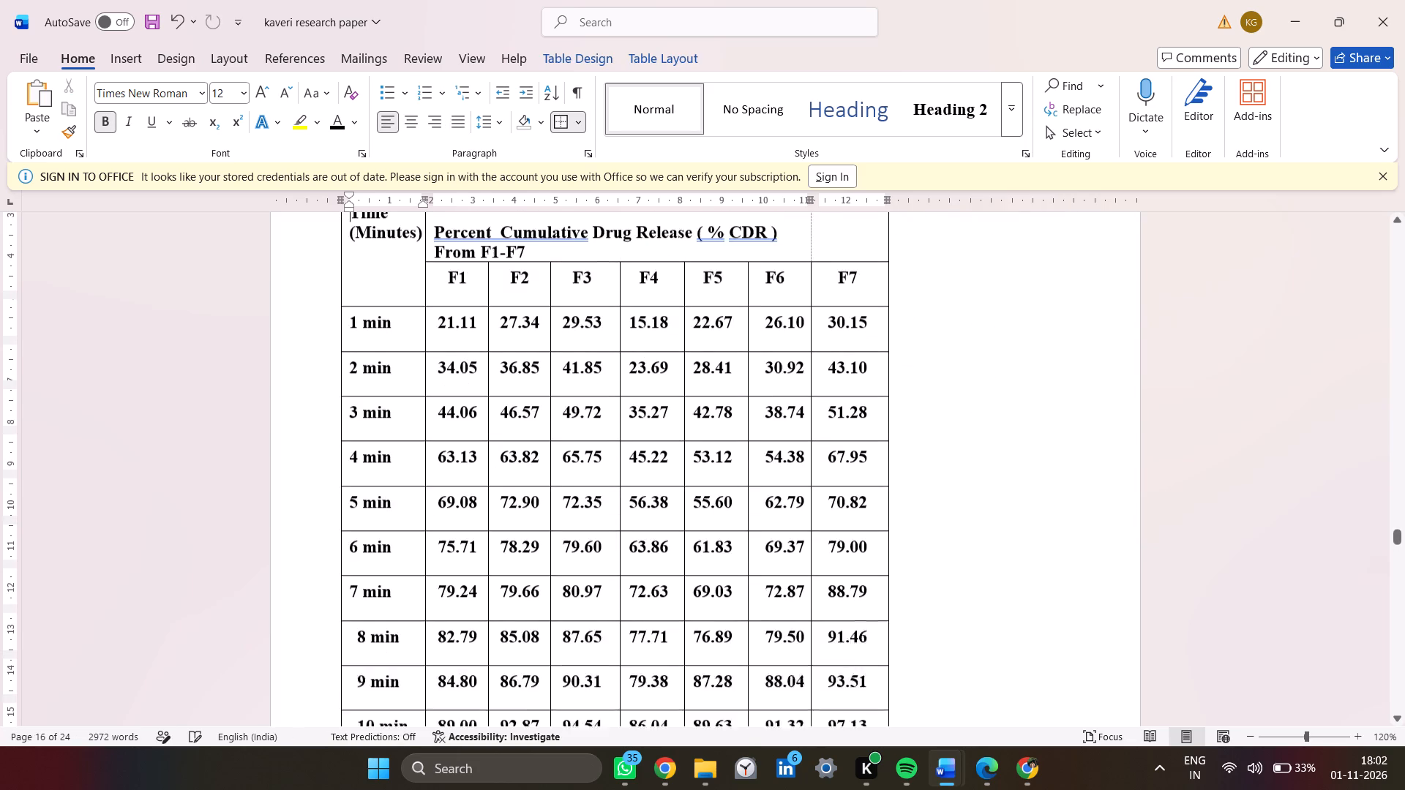
{"action": "scroll", "coordinate": [936, 517], "scroll_direction": "down", "scroll_amount": 2}
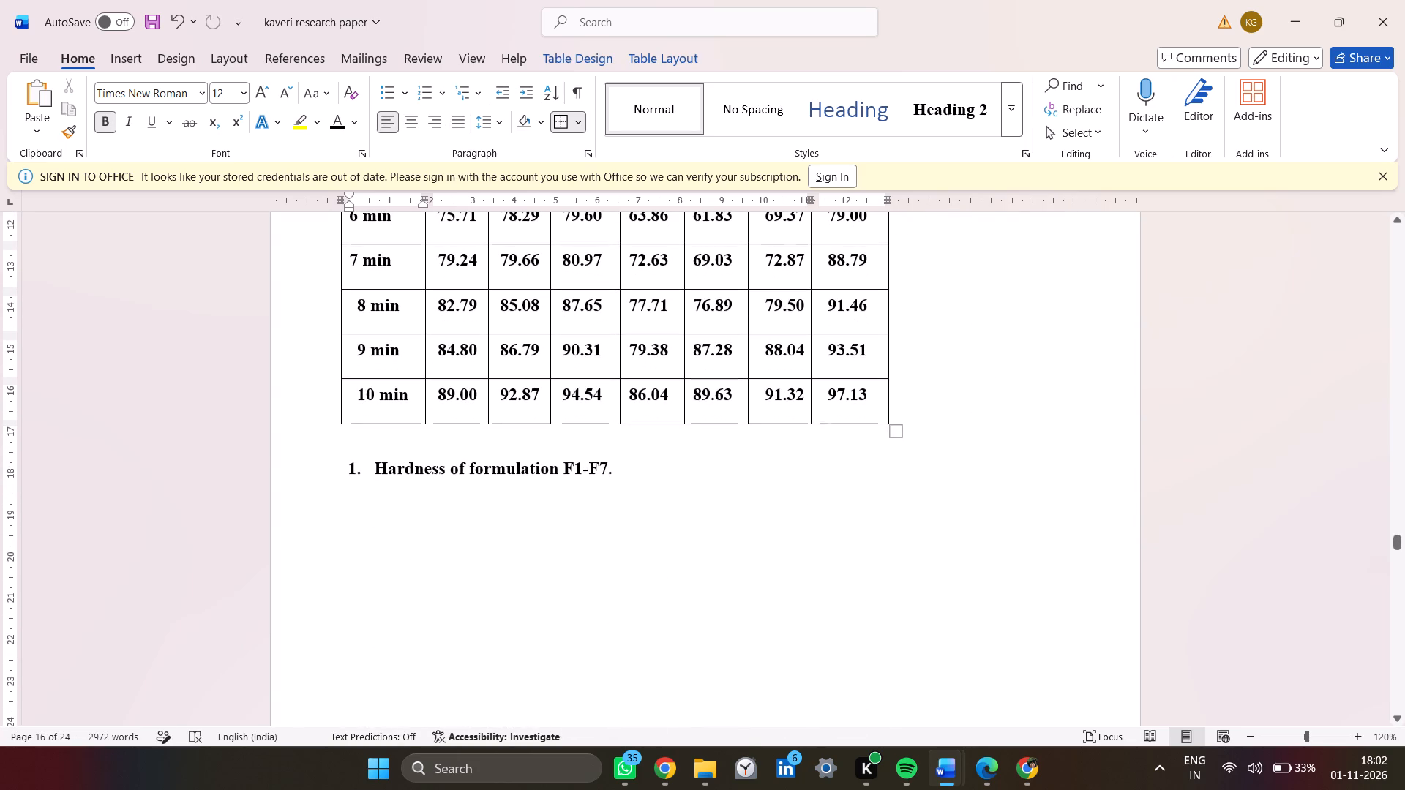
{"action": "left_click_drag", "start_coordinate": [892, 430], "coordinate": [893, 356]}
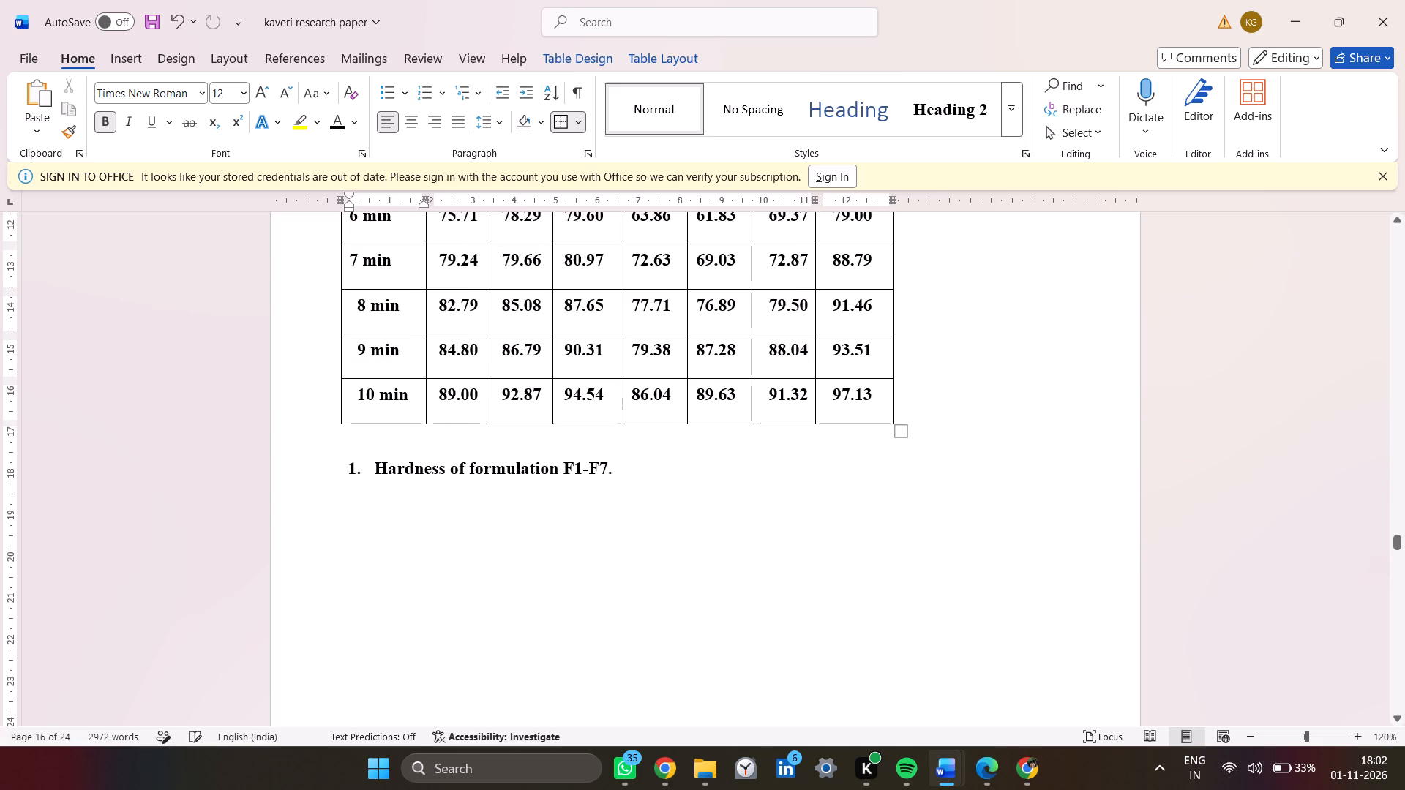
Move the hardness chart from the following page to directly below the "Hardness of formulation F1-F7." heading.
{"action": "scroll", "coordinate": [763, 538], "scroll_direction": "down", "scroll_amount": 2}
{"action": "scroll", "coordinate": [763, 538], "scroll_direction": "up", "scroll_amount": 1}
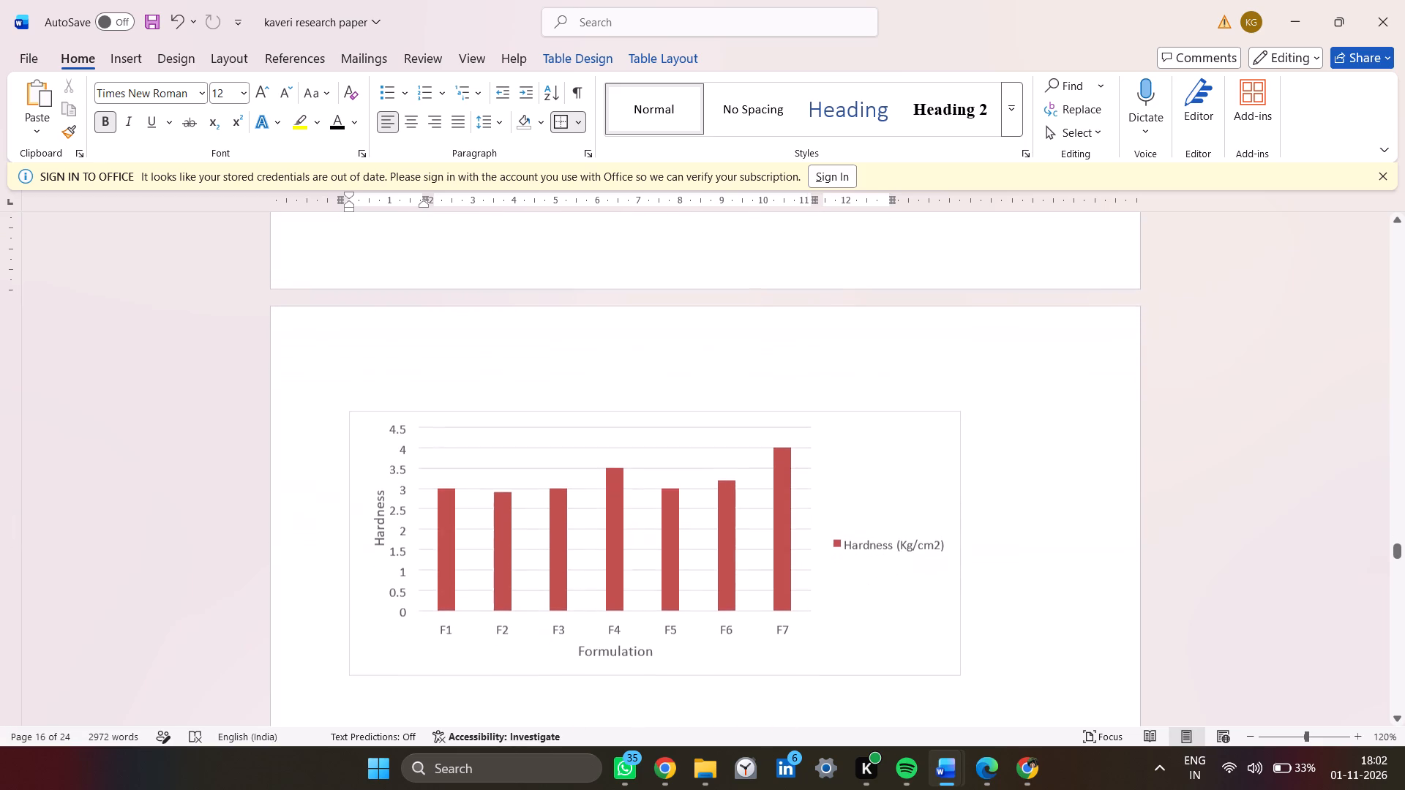
{"action": "left_click_drag", "start_coordinate": [763, 538], "coordinate": [766, 283]}
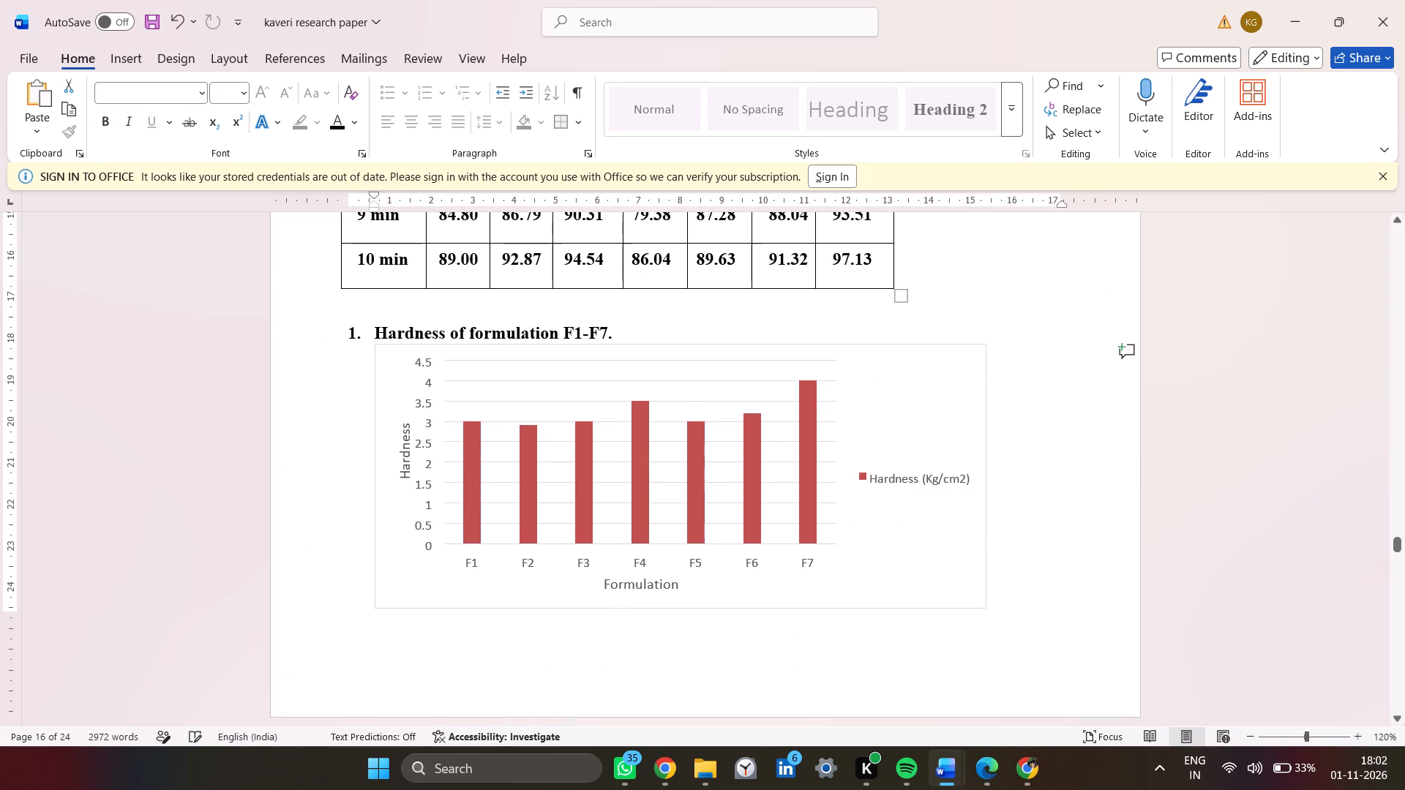
Scale down the hardness chart so its right edge roughly lines up with the dissolution table's right edge.
{"action": "left_click_drag", "start_coordinate": [735, 504], "coordinate": [686, 569]}
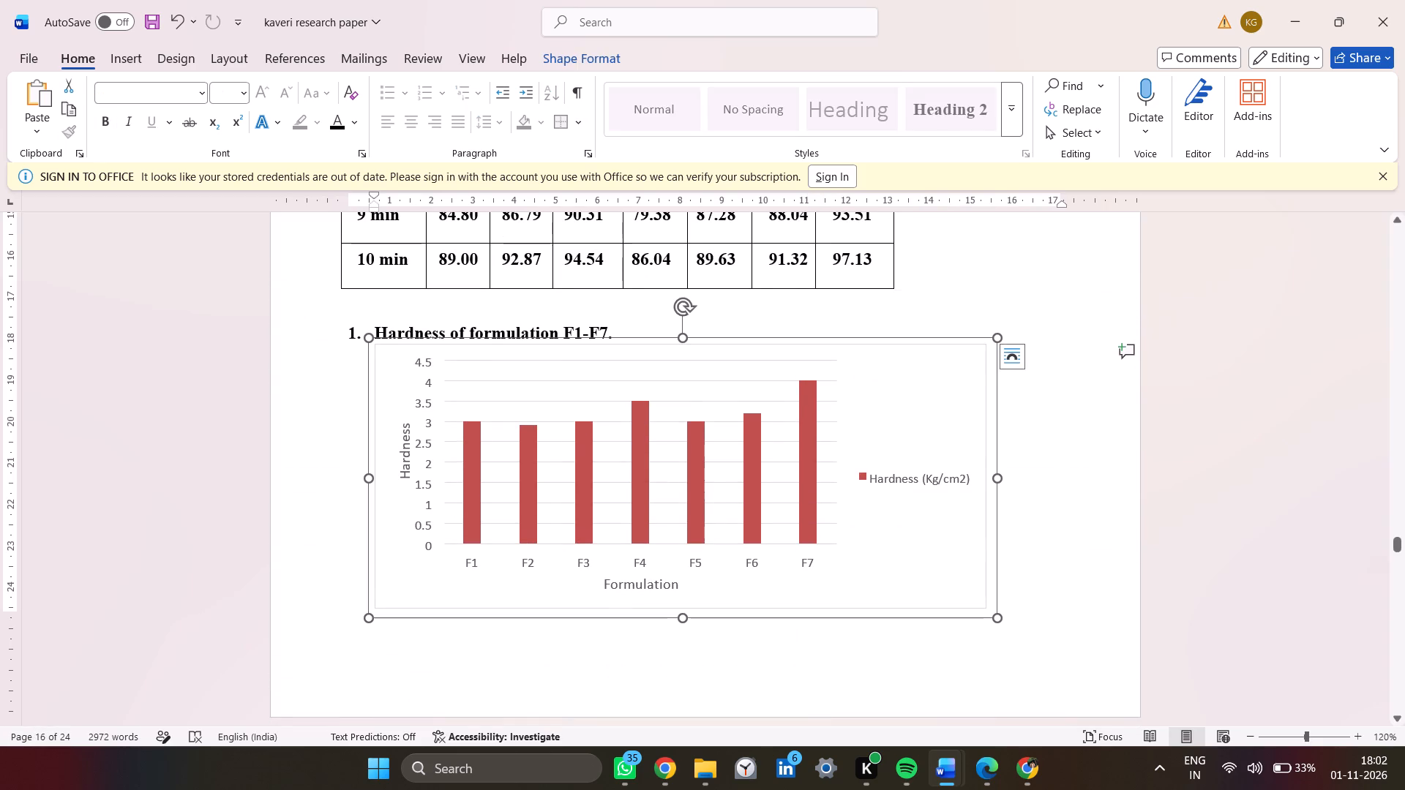
{"action": "left_click_drag", "start_coordinate": [1000, 617], "coordinate": [974, 609]}
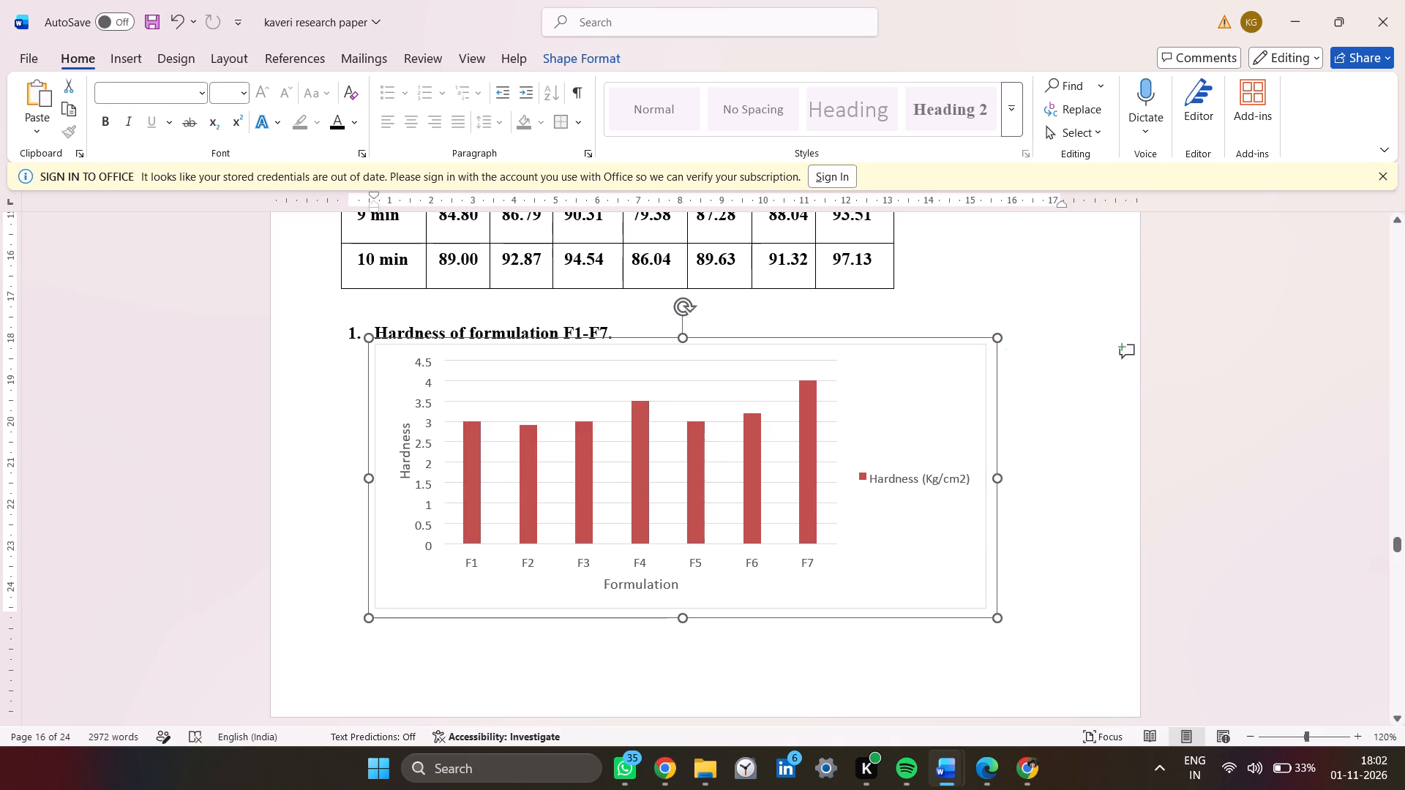
{"action": "left_click_drag", "start_coordinate": [974, 609], "coordinate": [890, 585]}
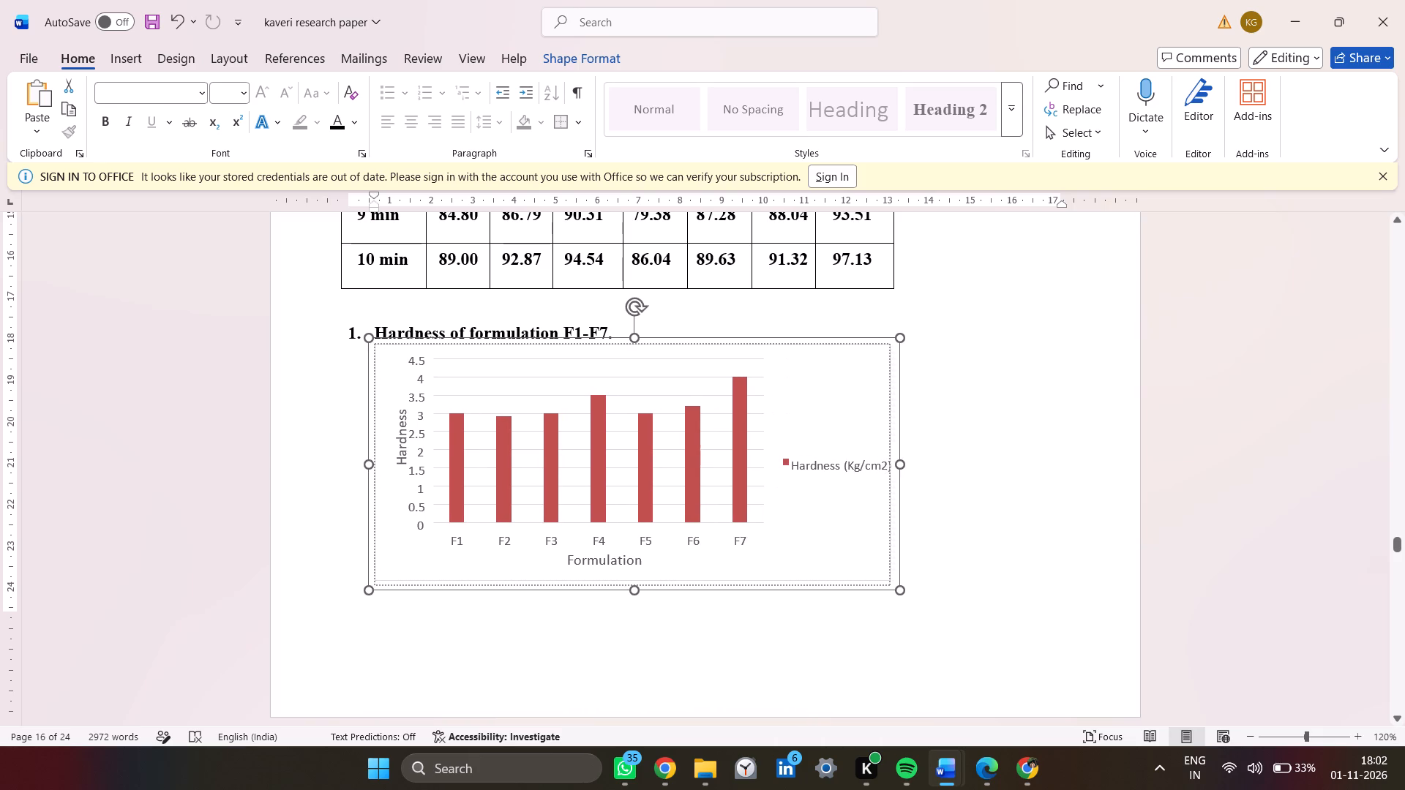
{"action": "left_click_drag", "start_coordinate": [890, 585], "coordinate": [891, 585]}
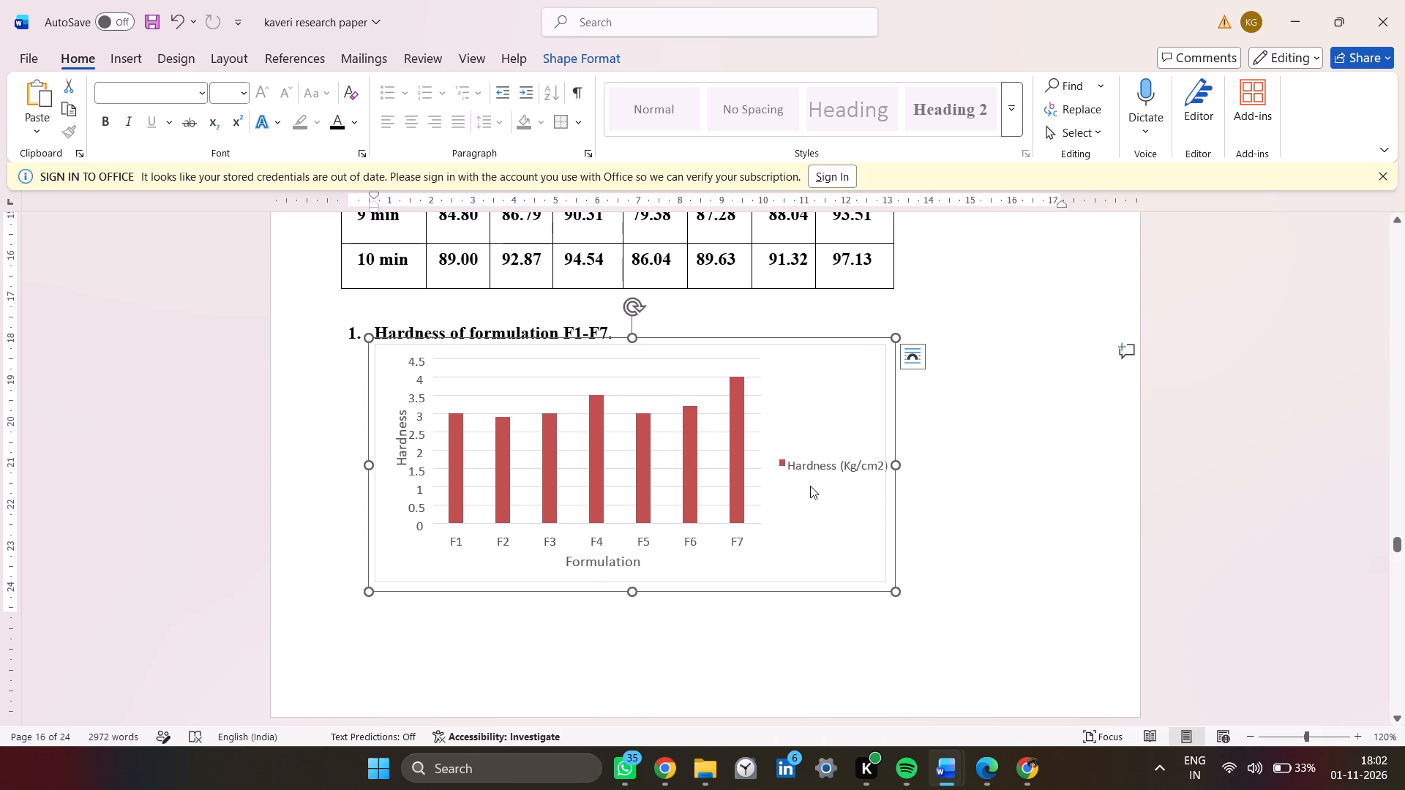
Copy the caption "Figure no.9.8 Hardness Data Formulation F1-F7" and the heading "2.Disintegration Time Data Formulation F1-F7" from the thesis document.
{"action": "scroll", "coordinate": [810, 486], "scroll_direction": "down", "scroll_amount": 2}
{"action": "scroll", "coordinate": [810, 486], "scroll_direction": "up", "scroll_amount": 1}
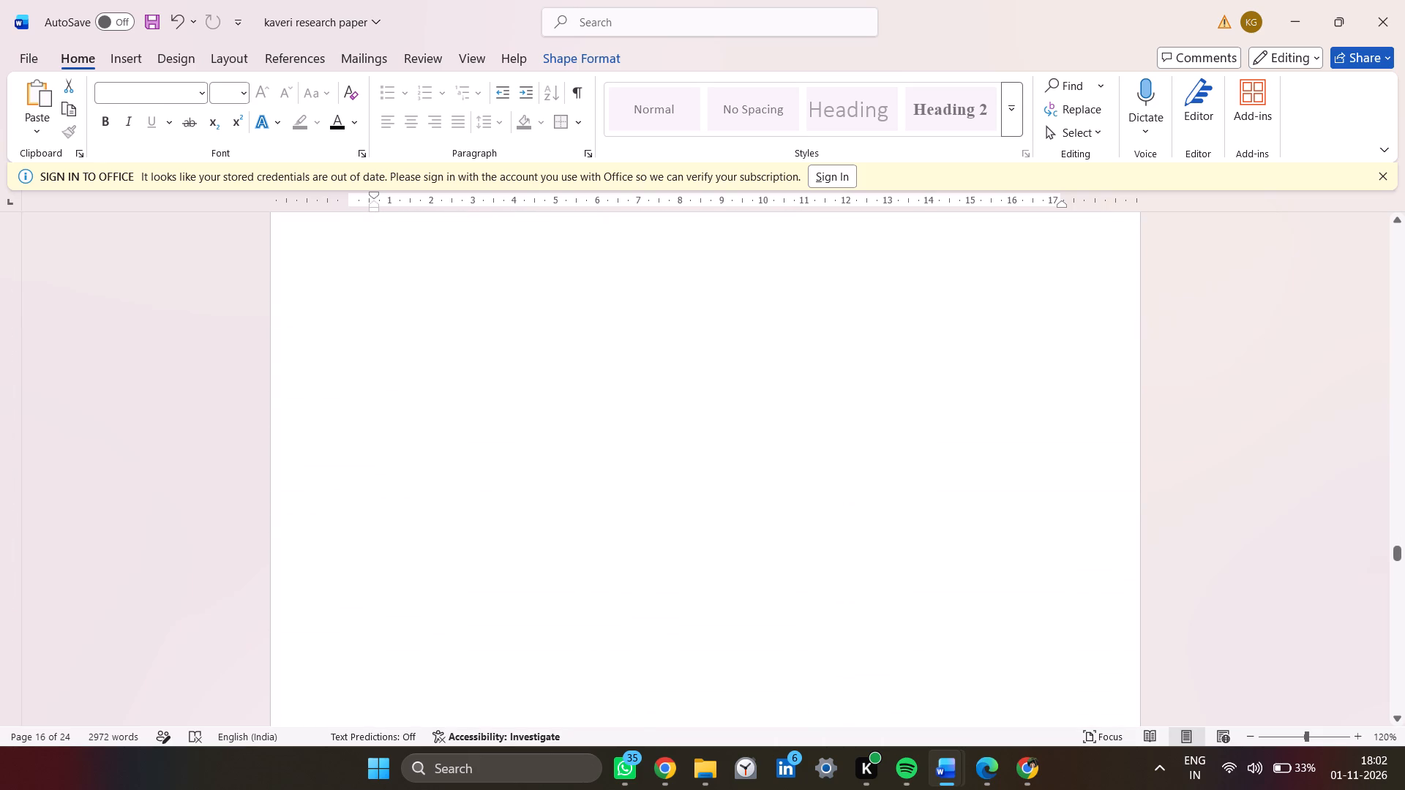
{"action": "key", "text": "alt+Tab"}
{"action": "scroll", "coordinate": [810, 486], "scroll_direction": "down", "scroll_amount": 1}
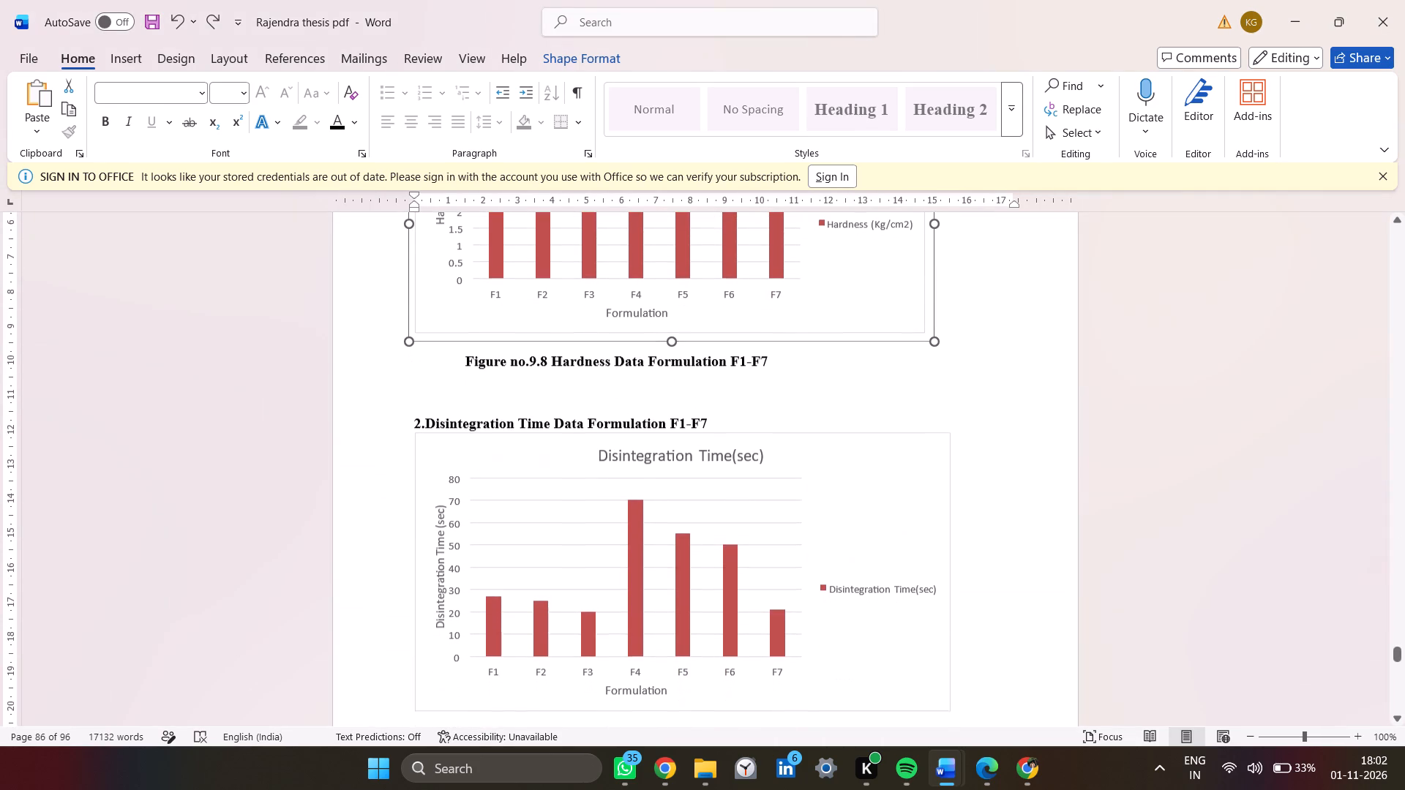
{"action": "left_click_drag", "start_coordinate": [734, 422], "coordinate": [476, 364]}
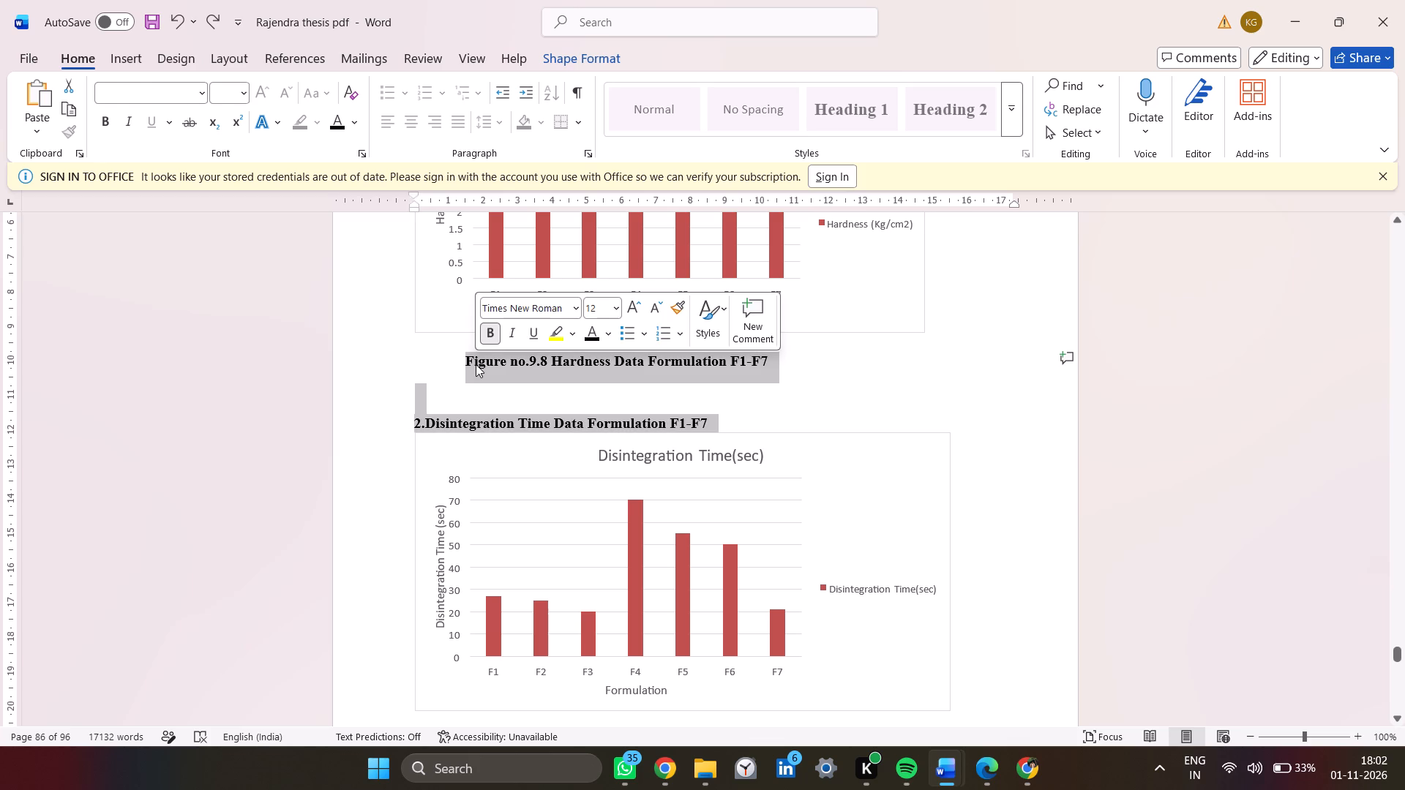
{"action": "key", "text": "ctrl+c"}
Switch back to the research paper and find an insertion point around the hardness chart for the copied caption and heading.
{"action": "key", "text": "alt+Tab"}
{"action": "scroll", "coordinate": [555, 439], "scroll_direction": "up", "scroll_amount": 1}
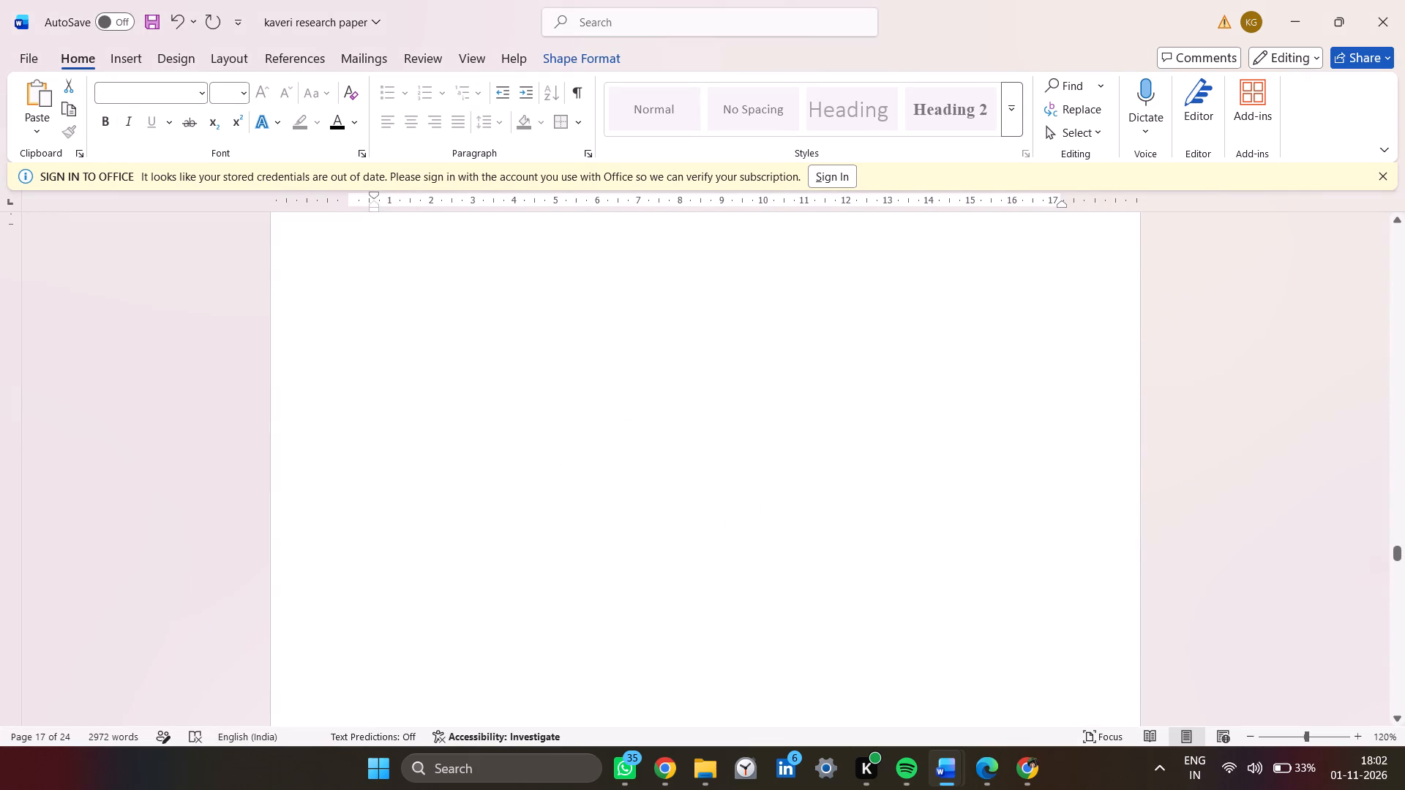
{"action": "scroll", "coordinate": [555, 439], "scroll_direction": "up", "scroll_amount": 1}
{"action": "left_click", "coordinate": [553, 403]}
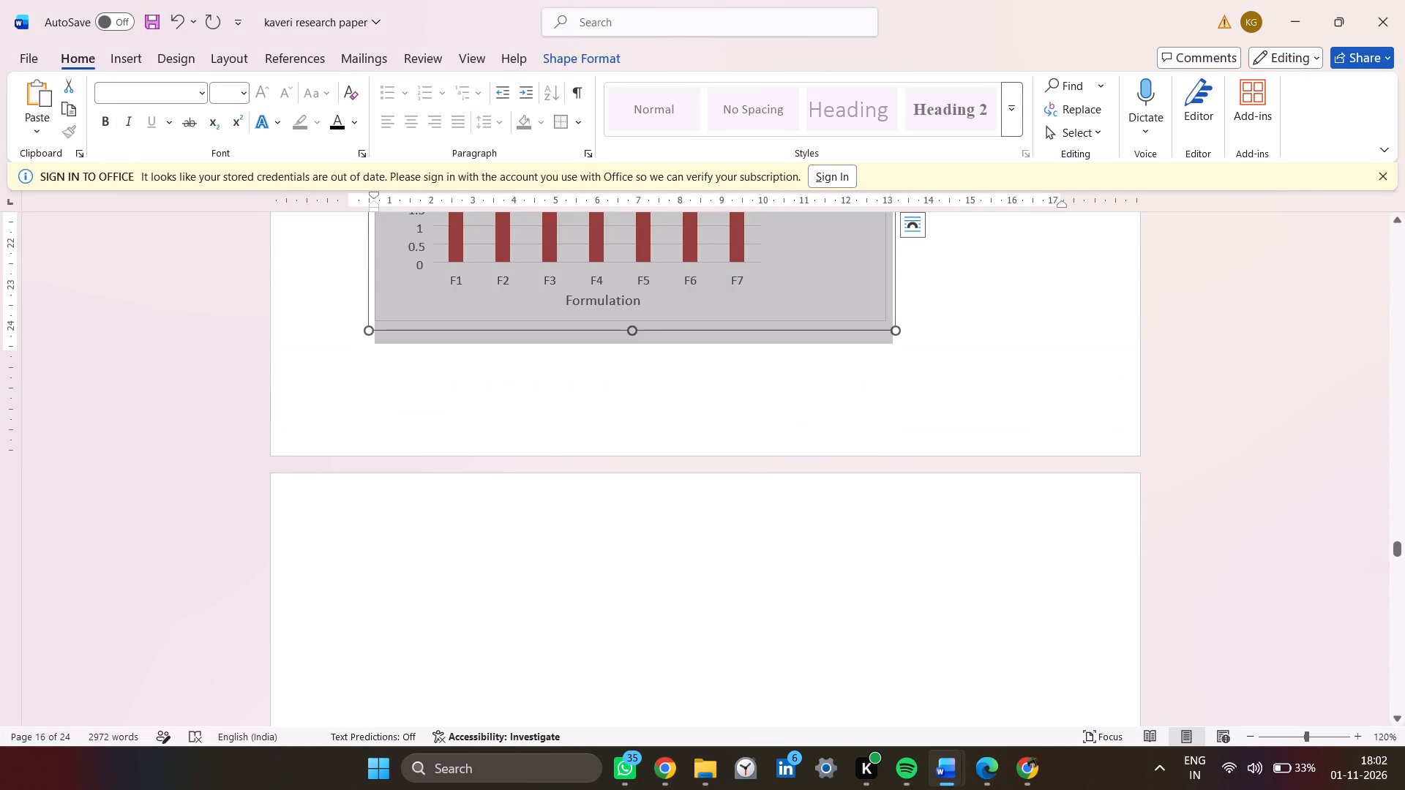
{"action": "left_click", "coordinate": [712, 362]}
{"action": "scroll", "coordinate": [689, 390], "scroll_direction": "up", "scroll_amount": 1}
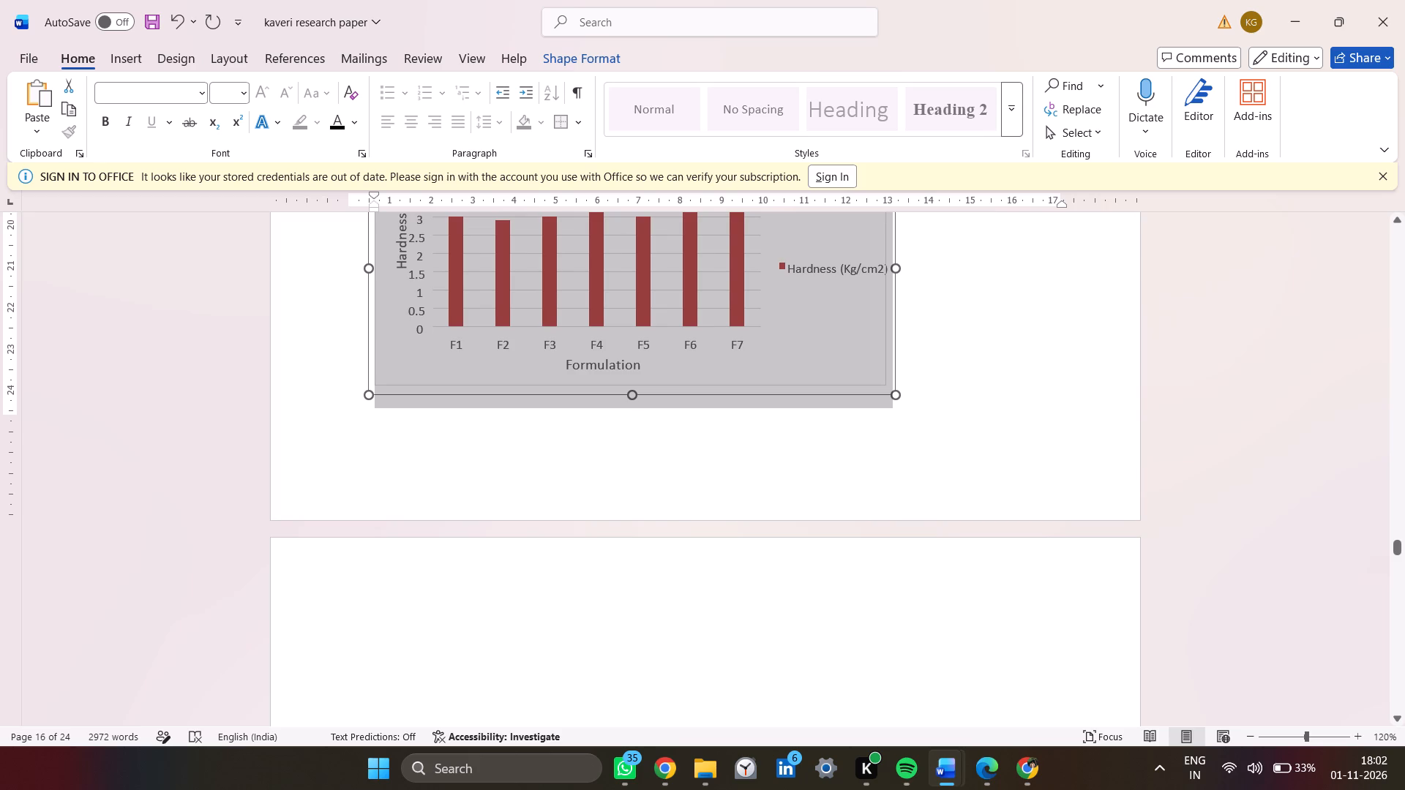
{"action": "scroll", "coordinate": [689, 390], "scroll_direction": "up", "scroll_amount": 2}
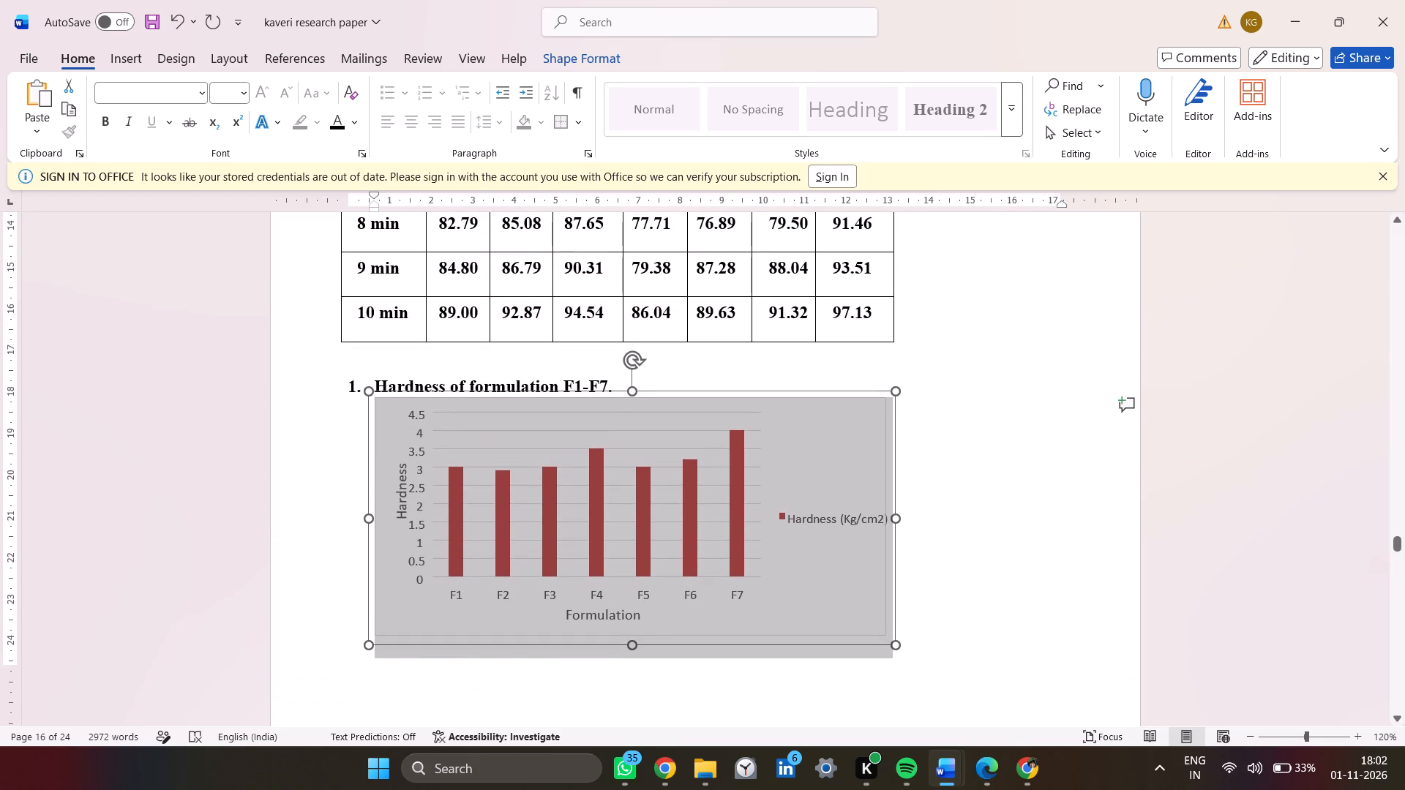
{"action": "left_click", "coordinate": [509, 372]}
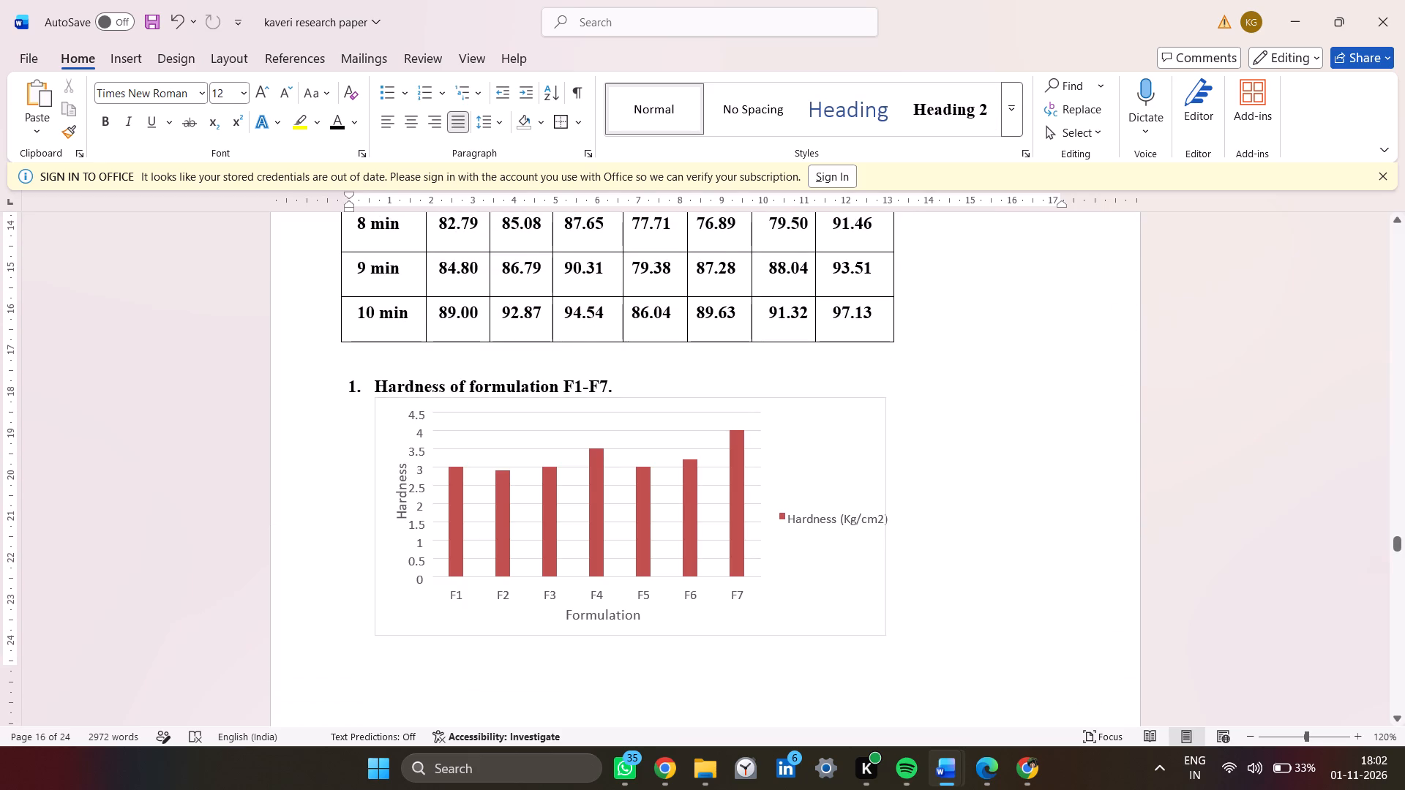
{"action": "scroll", "coordinate": [671, 345], "scroll_direction": "up", "scroll_amount": 3}
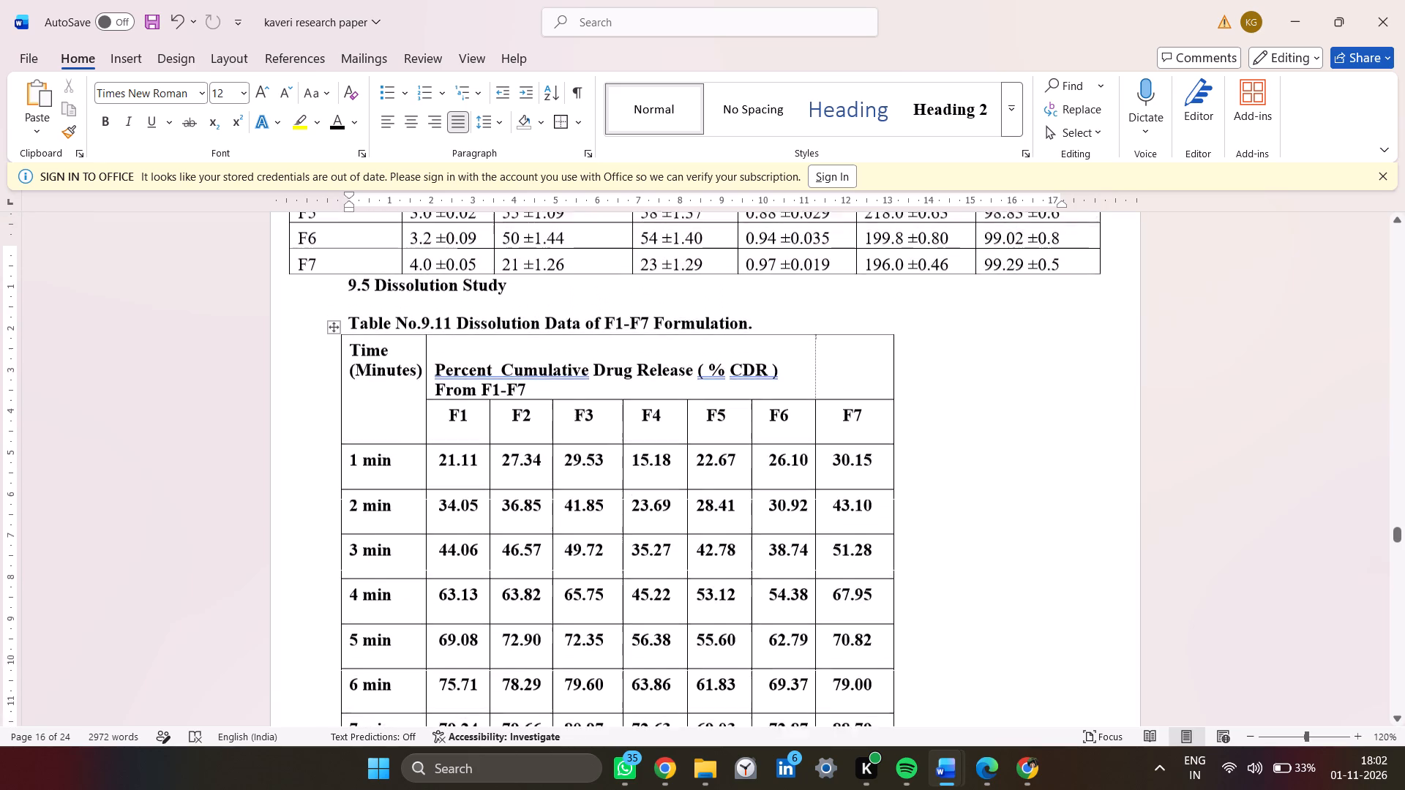
{"action": "scroll", "coordinate": [671, 345], "scroll_direction": "up", "scroll_amount": 2}
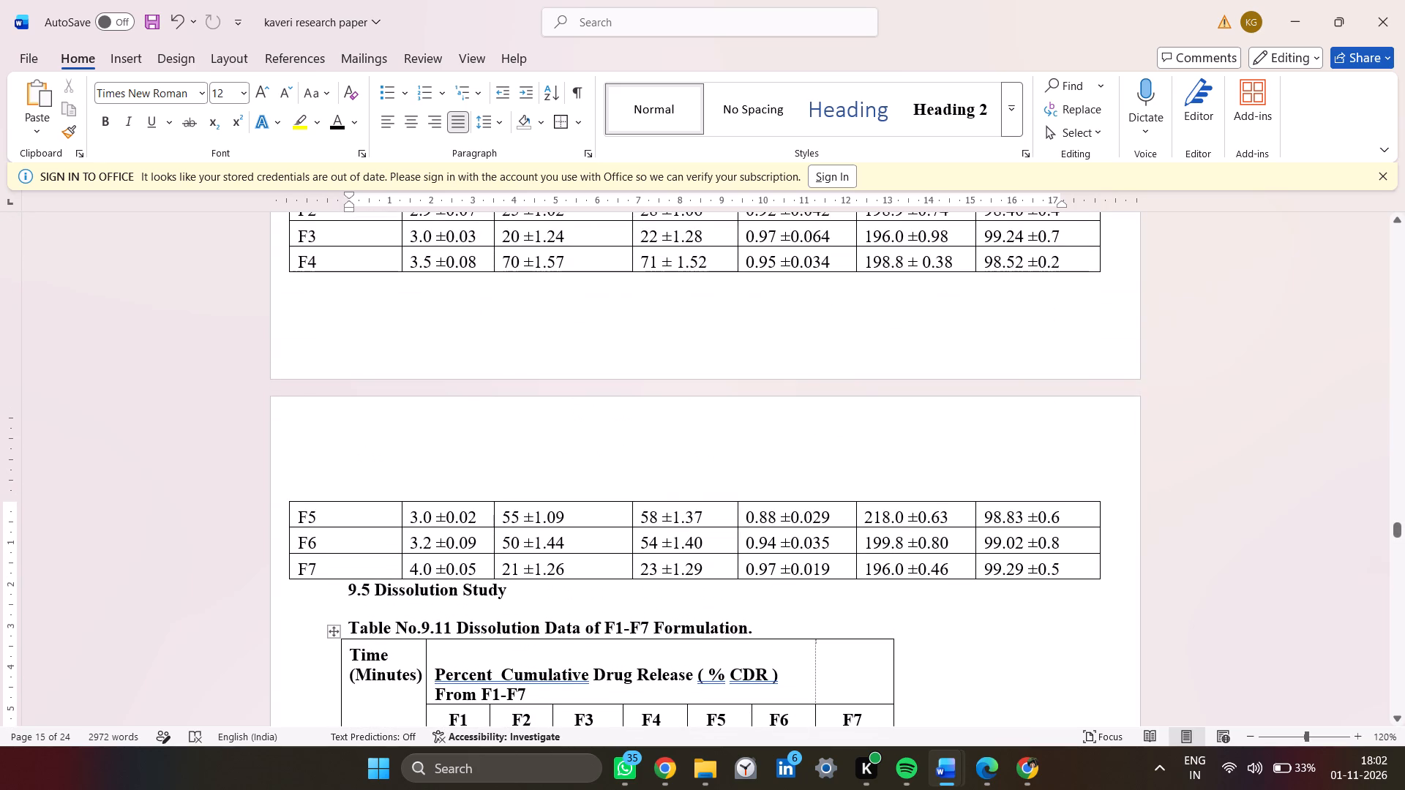
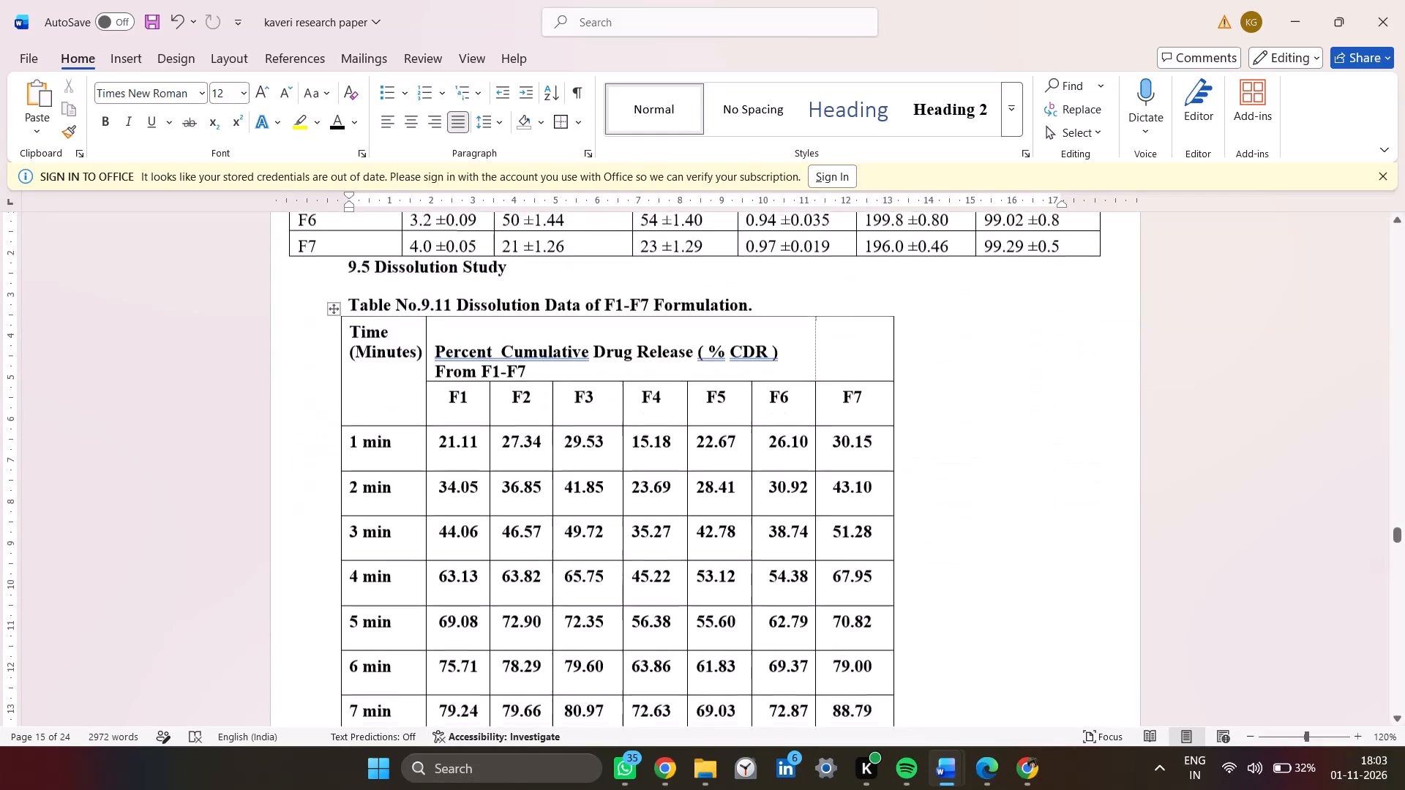
Paste the copied "Figure no.9.8 Hardness Data Formulation F1-F7" caption and "2.Disintegration Time Data Formulation F1-F7" heading after the hardness chart in the research paper.
{"action": "scroll", "coordinate": [652, 310], "scroll_direction": "down", "scroll_amount": 1}
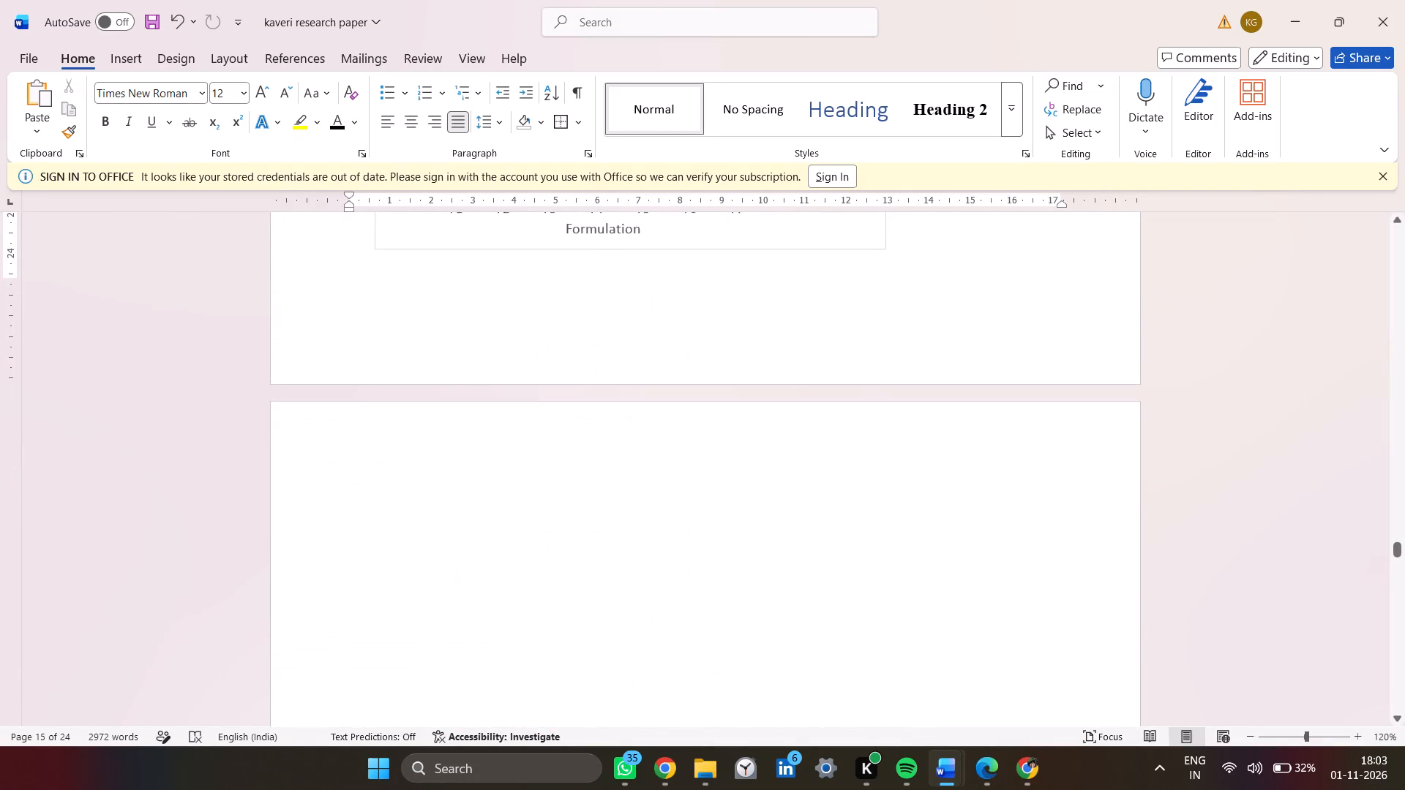
{"action": "scroll", "coordinate": [652, 310], "scroll_direction": "down", "scroll_amount": 1}
{"action": "key", "text": "alt+Tab"}
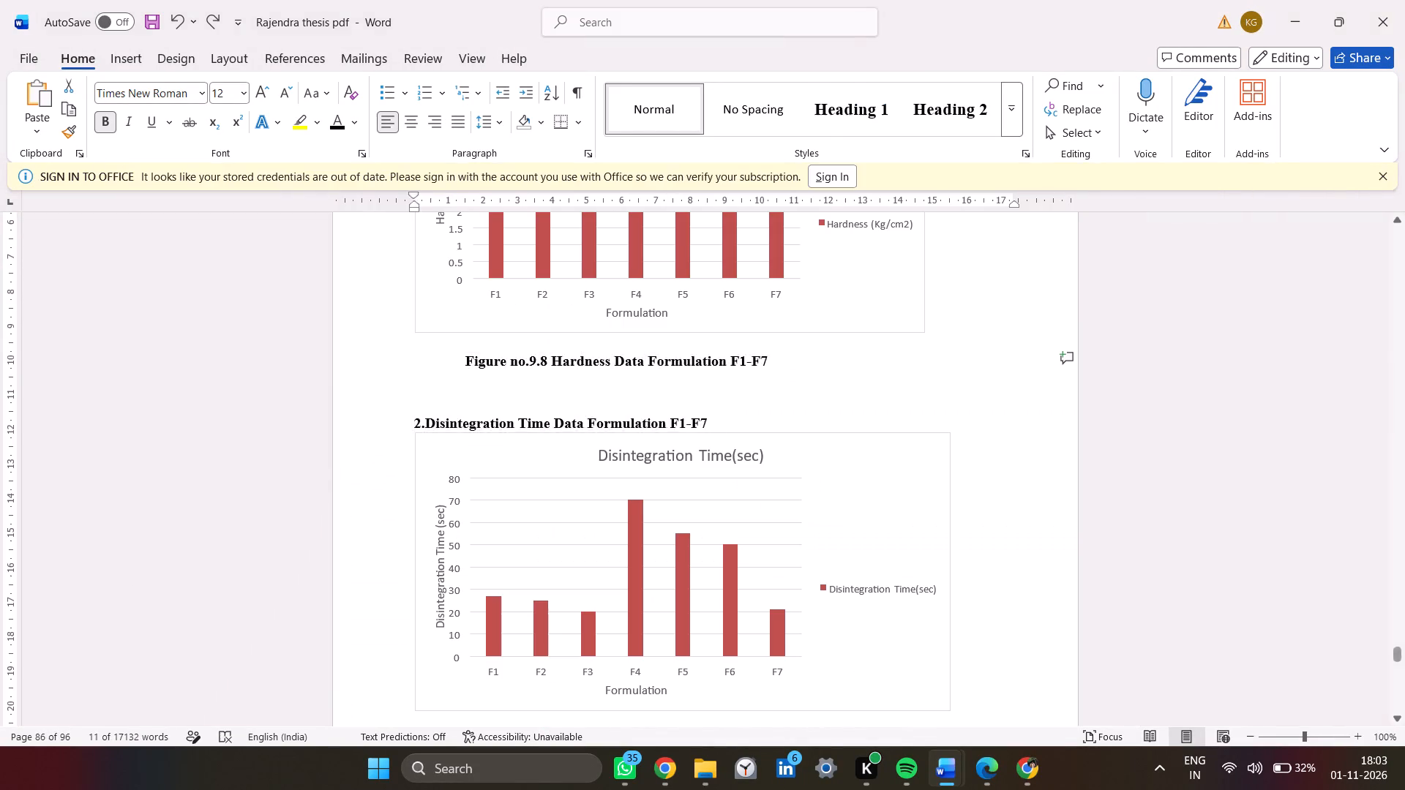
{"action": "key", "text": "alt+Tab"}
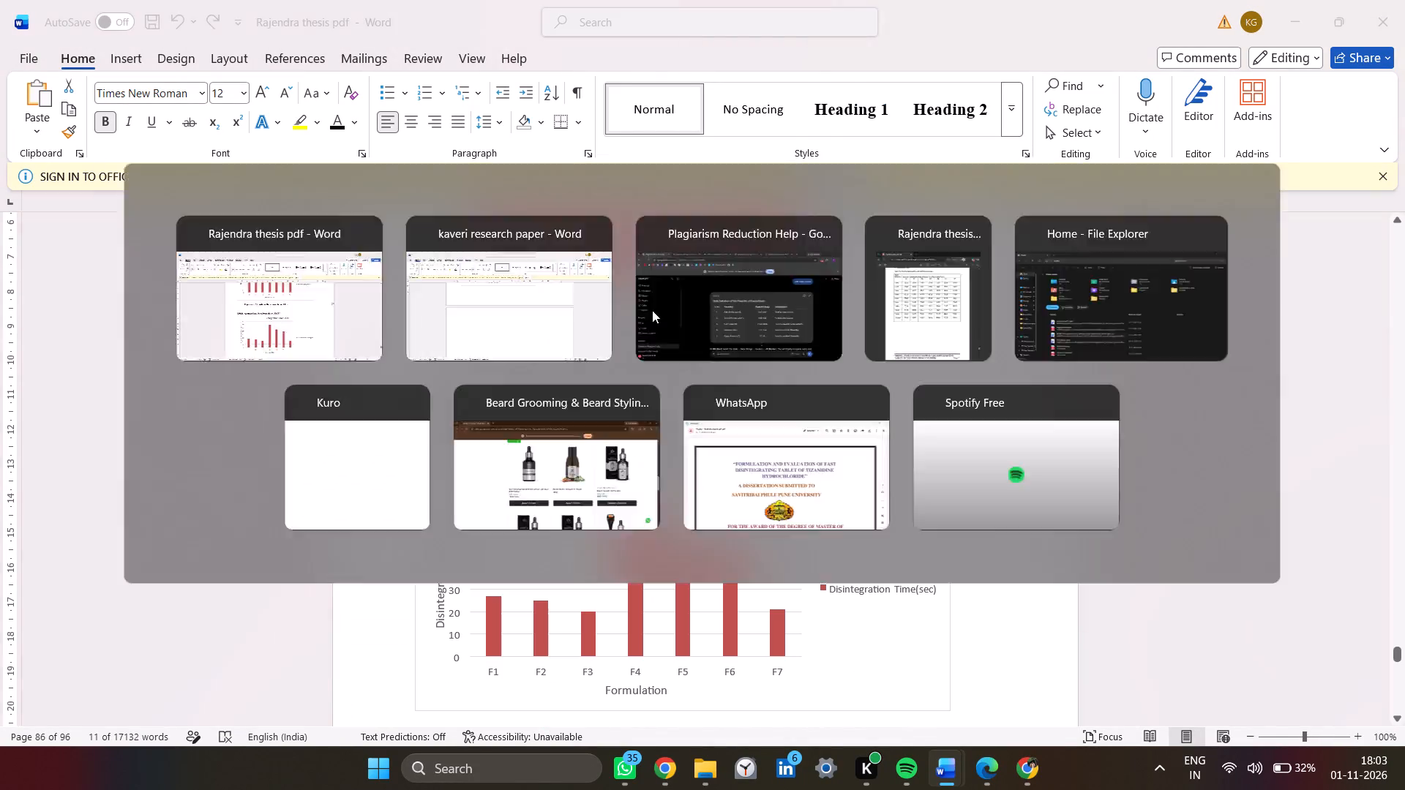
{"action": "scroll", "coordinate": [652, 310], "scroll_direction": "up", "scroll_amount": 1}
{"action": "scroll", "coordinate": [652, 310], "scroll_direction": "down", "scroll_amount": 1}
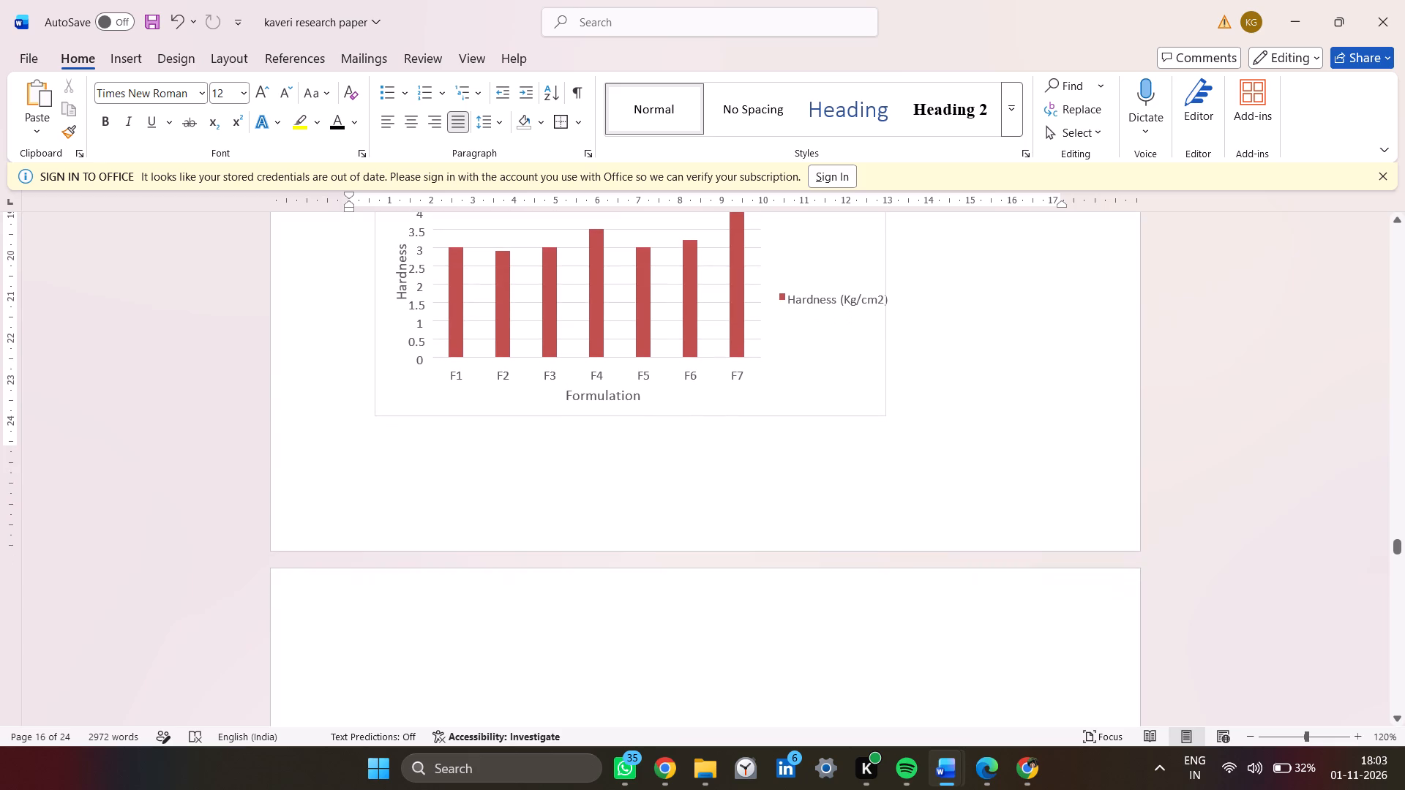
{"action": "left_click", "coordinate": [441, 585]}
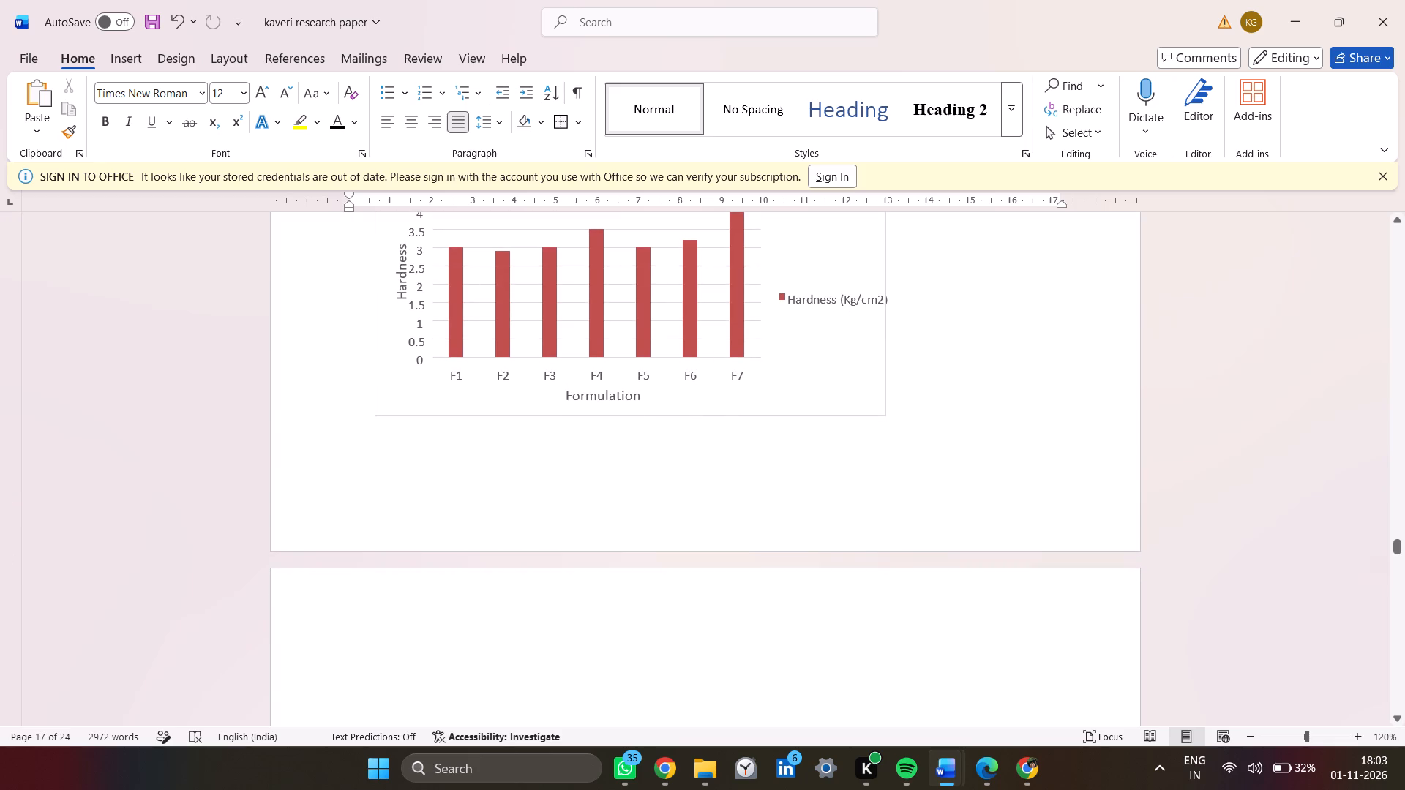
{"action": "key", "text": "ctrl+v"}
{"action": "scroll", "coordinate": [441, 585], "scroll_direction": "down", "scroll_amount": 1}
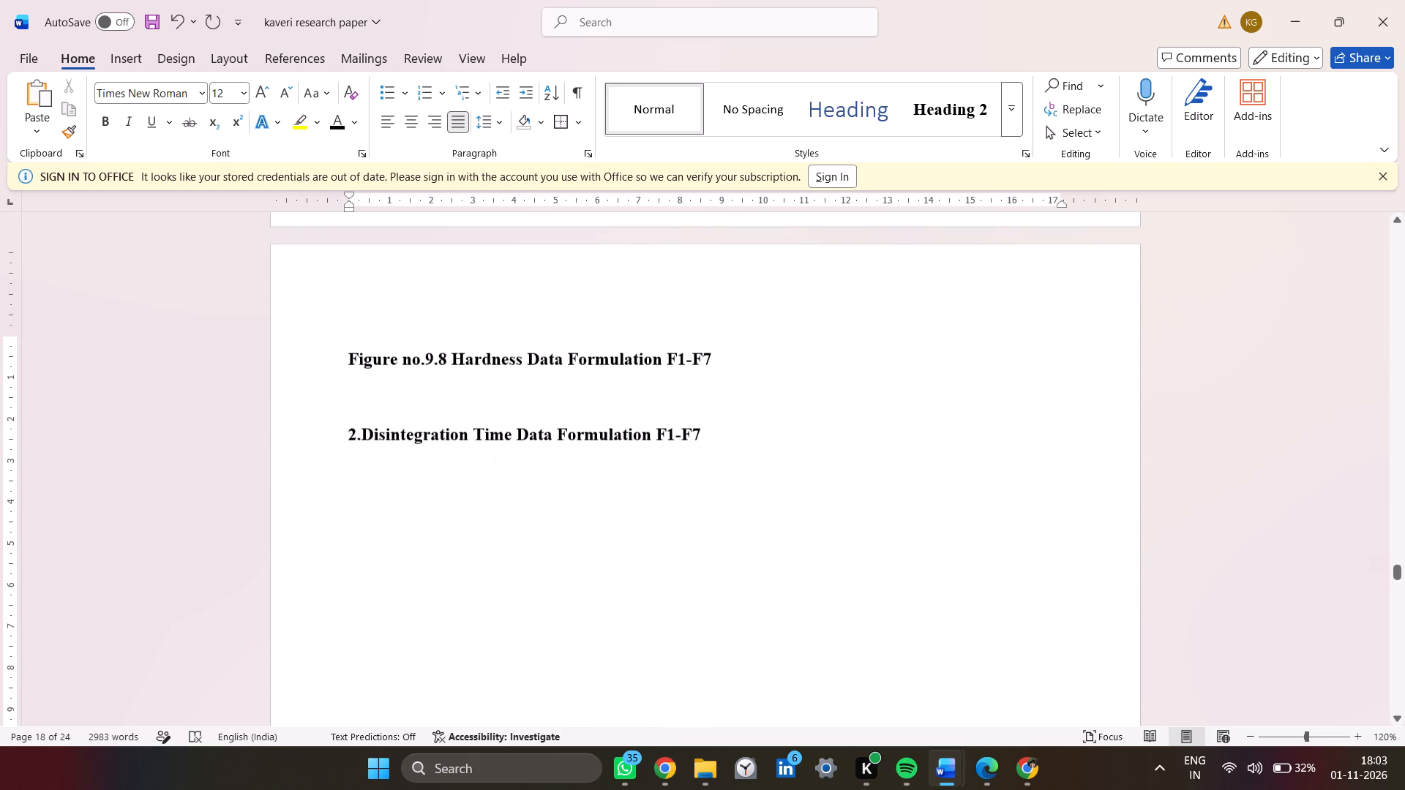
{"action": "scroll", "coordinate": [441, 585], "scroll_direction": "down", "scroll_amount": 1}
Copy the Disintegration Time(sec) chart from the thesis and paste it under the "2.Disintegration Time Data Formulation F1-F7" heading in the research paper.
{"action": "key", "text": "alt+Tab"}
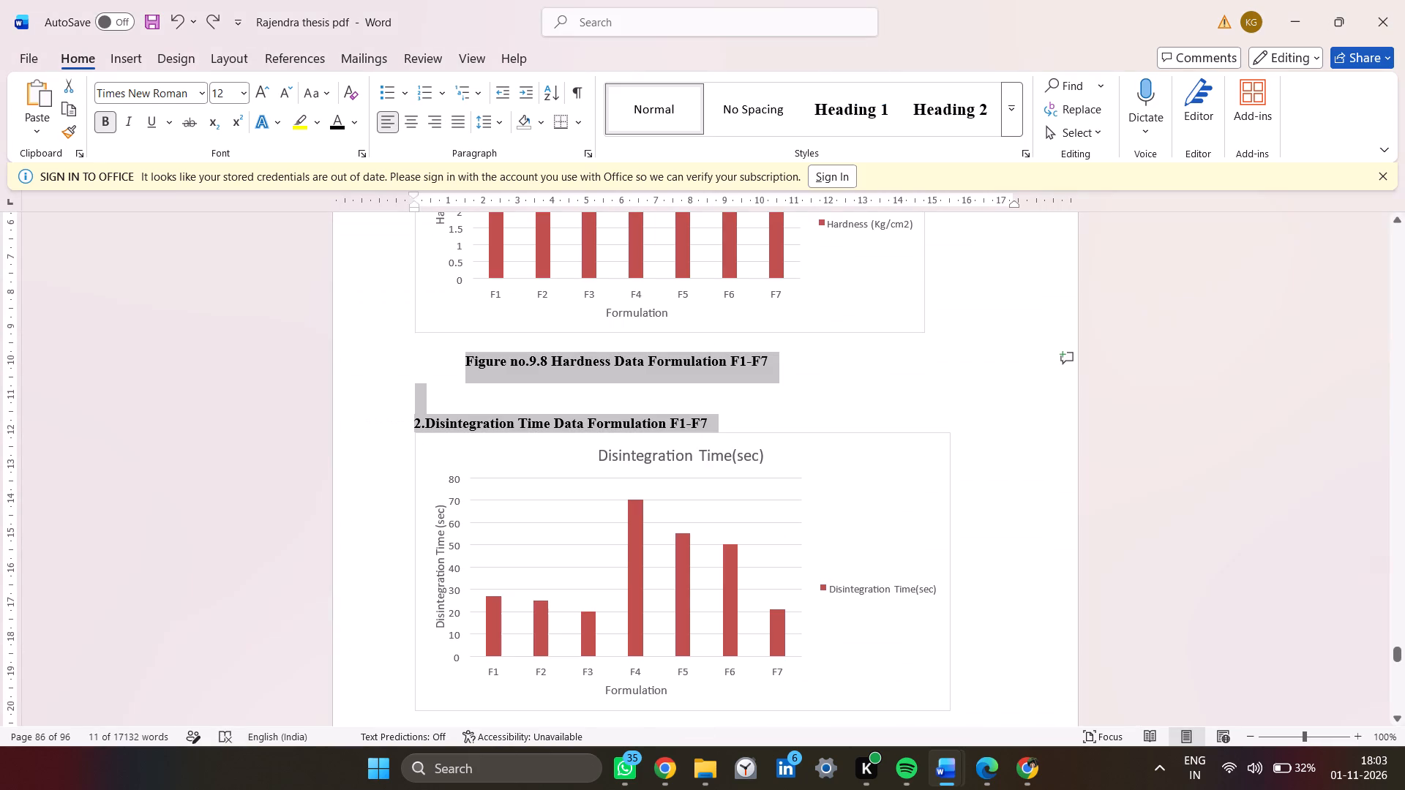
{"action": "left_click", "coordinate": [492, 541]}
{"action": "key", "text": "ctrl+c"}
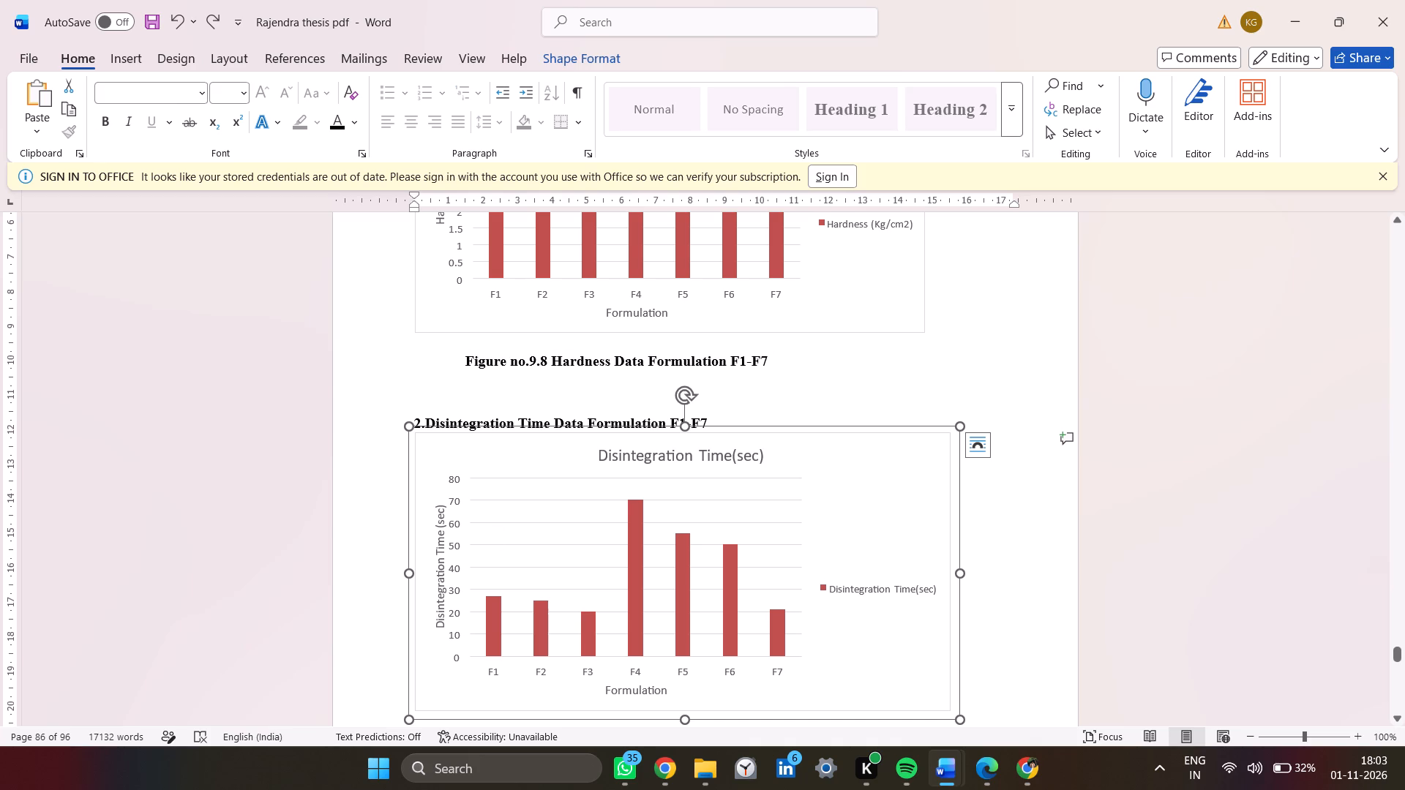
{"action": "key", "text": "alt+Tab"}
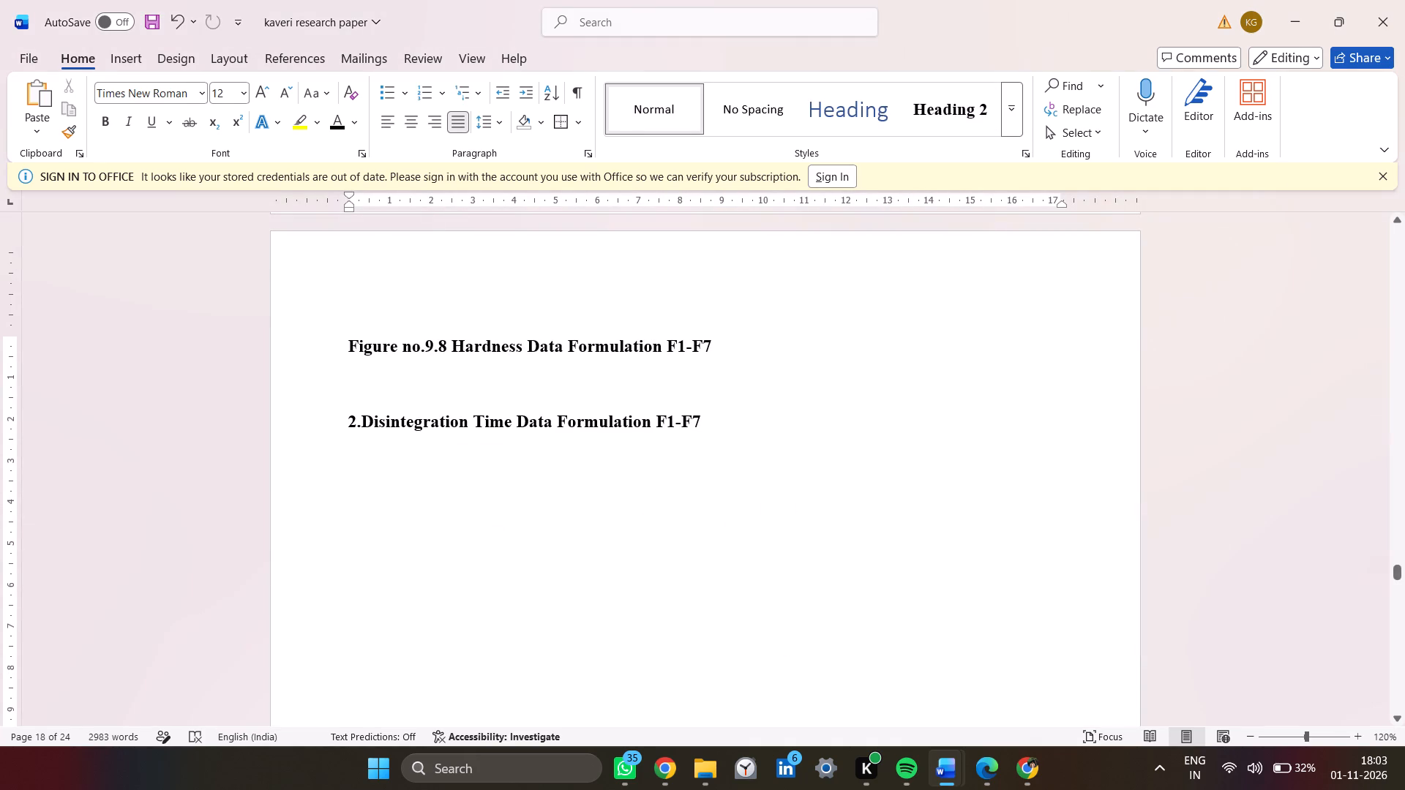
{"action": "key", "text": "ctrl+v"}
Copy the caption "Figure no.9.9 Disintegration Time Data Formulation F1-F7" from the thesis and paste it after the disintegration time chart in the research paper.
{"action": "key", "text": "alt+Tab"}
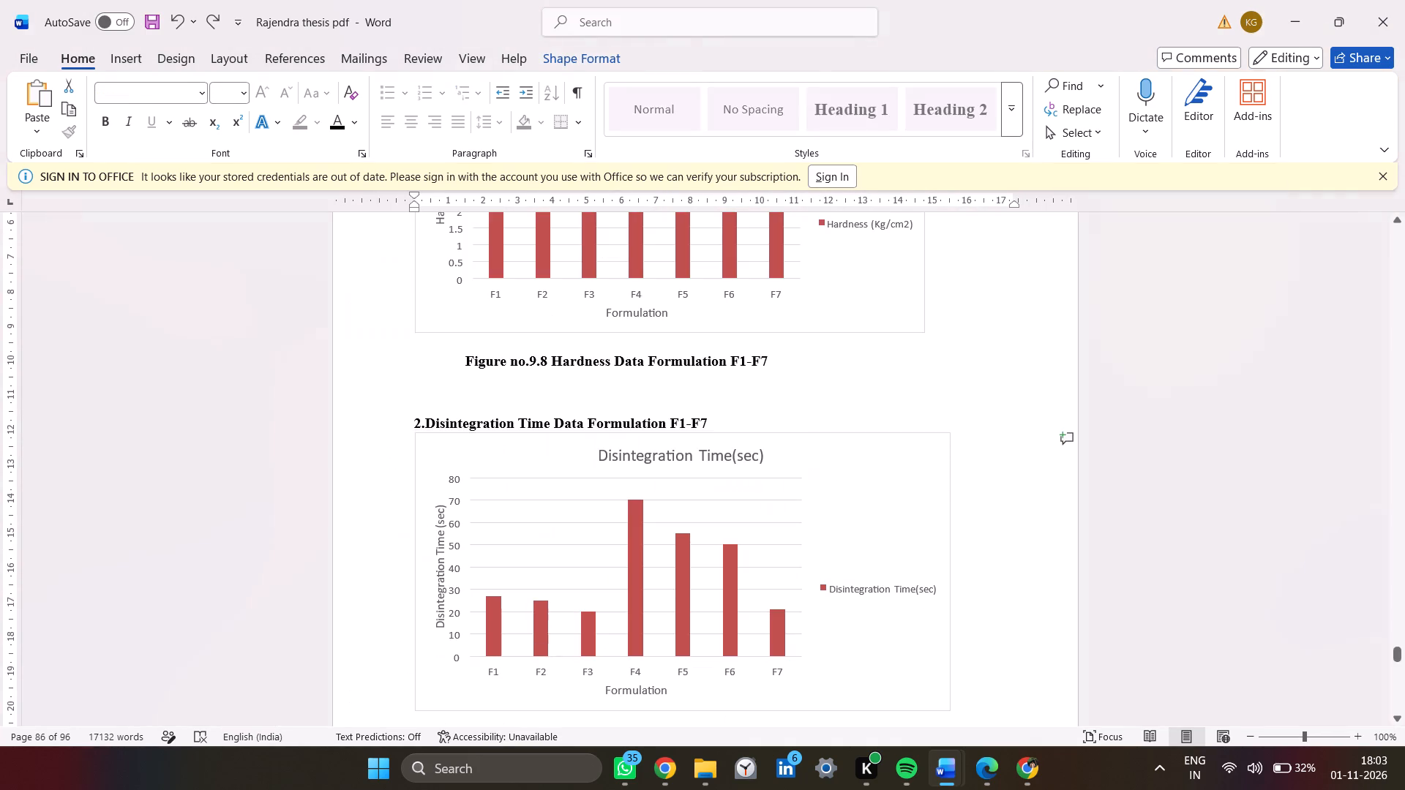
{"action": "scroll", "coordinate": [492, 541], "scroll_direction": "down", "scroll_amount": 2}
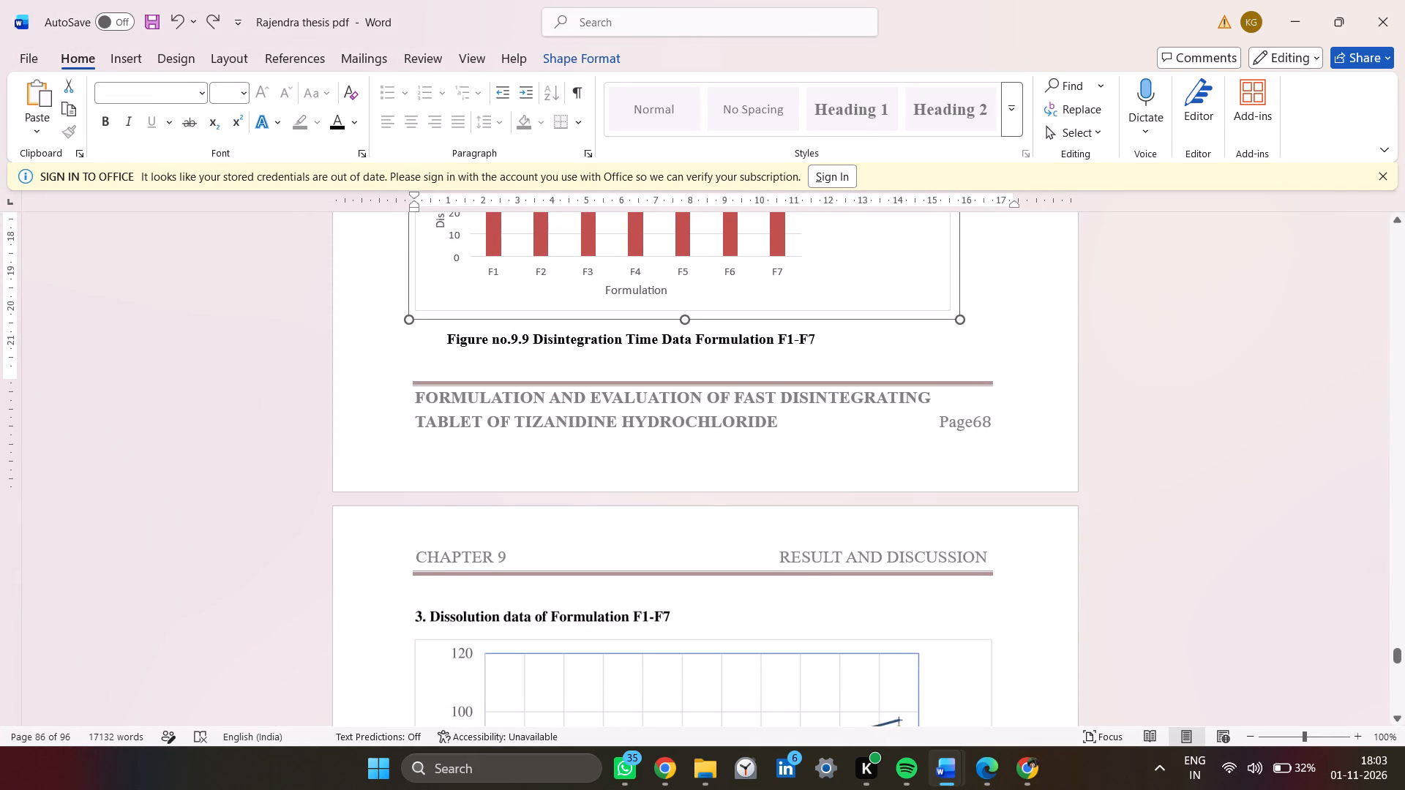
{"action": "left_click_drag", "start_coordinate": [439, 339], "coordinate": [672, 601]}
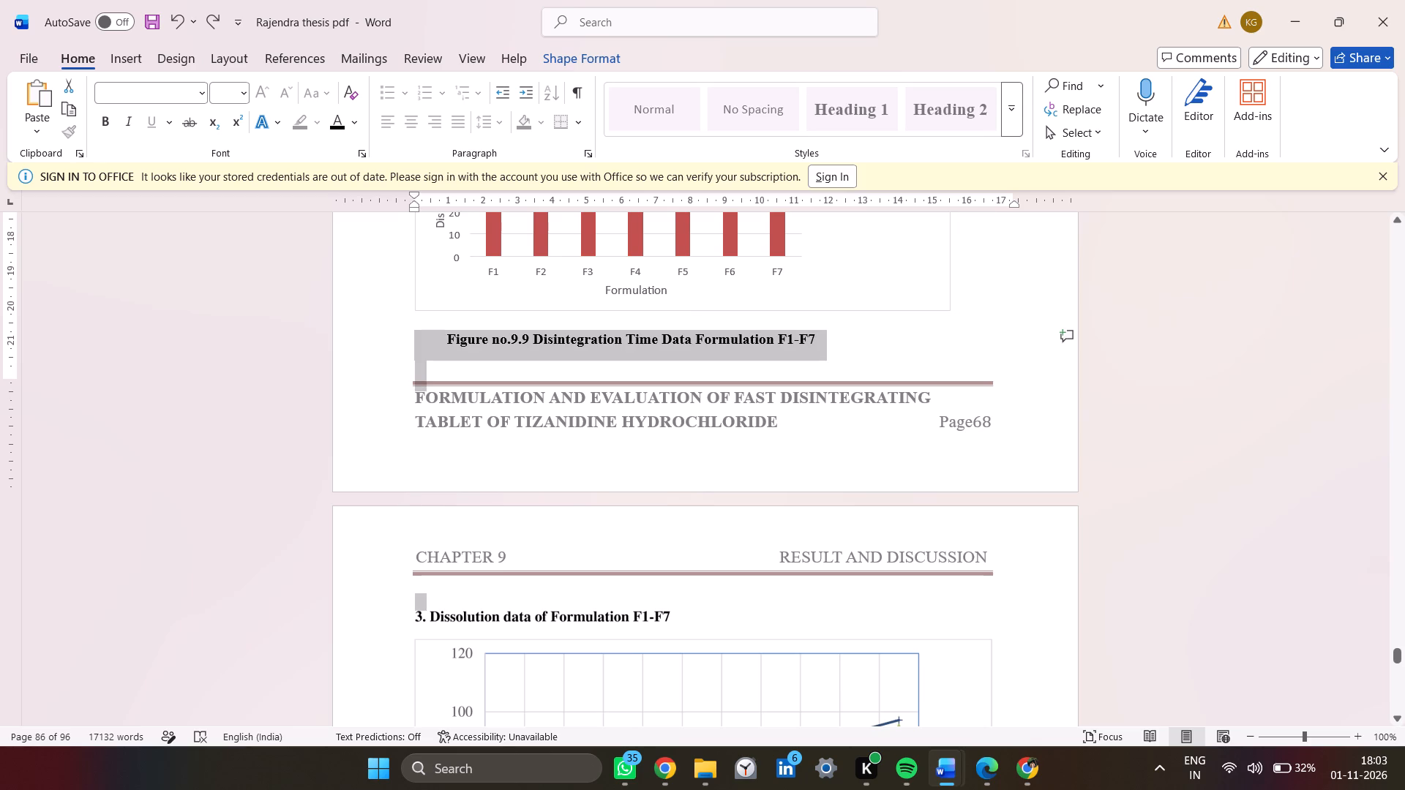
{"action": "left_click_drag", "start_coordinate": [672, 601], "coordinate": [657, 633]}
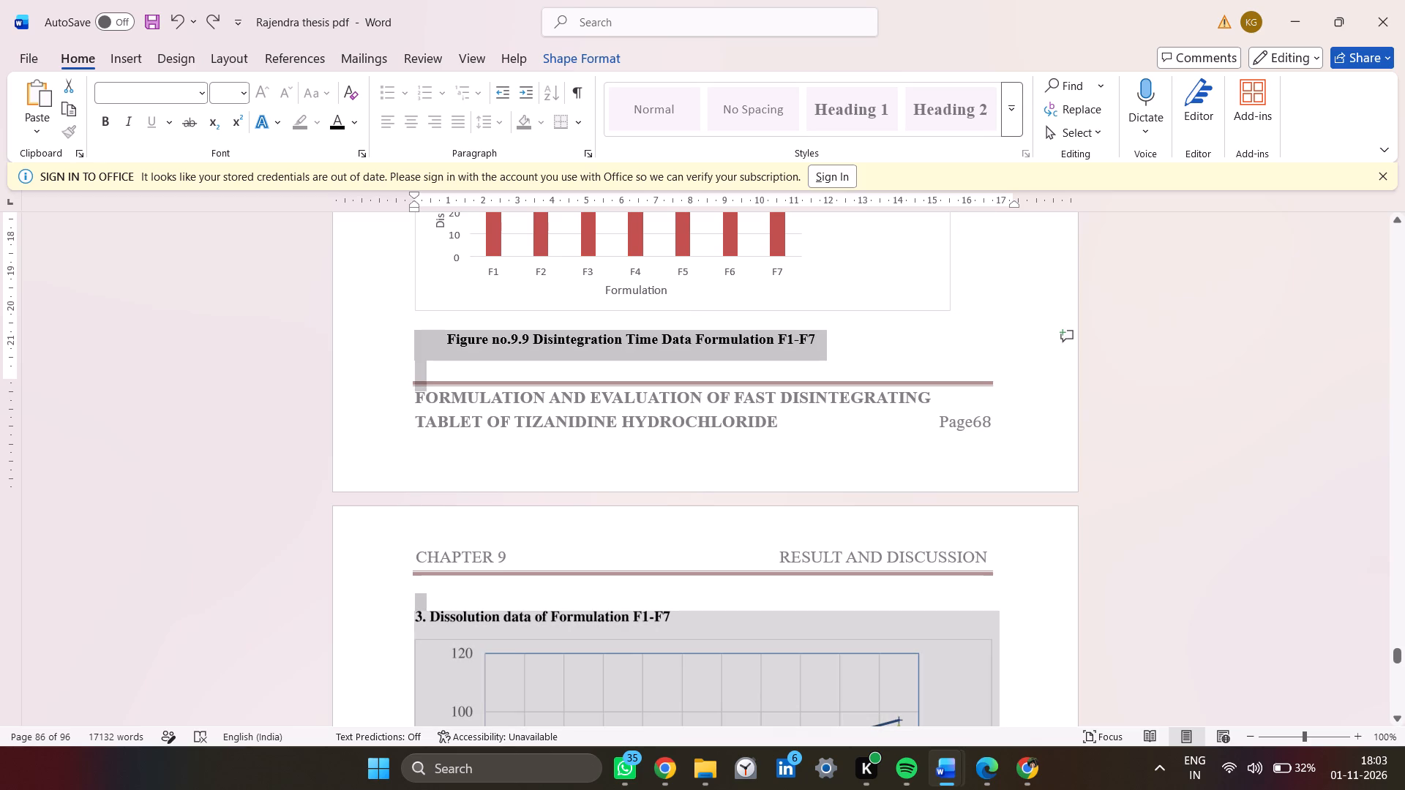
{"action": "left_click_drag", "start_coordinate": [657, 633], "coordinate": [675, 617]}
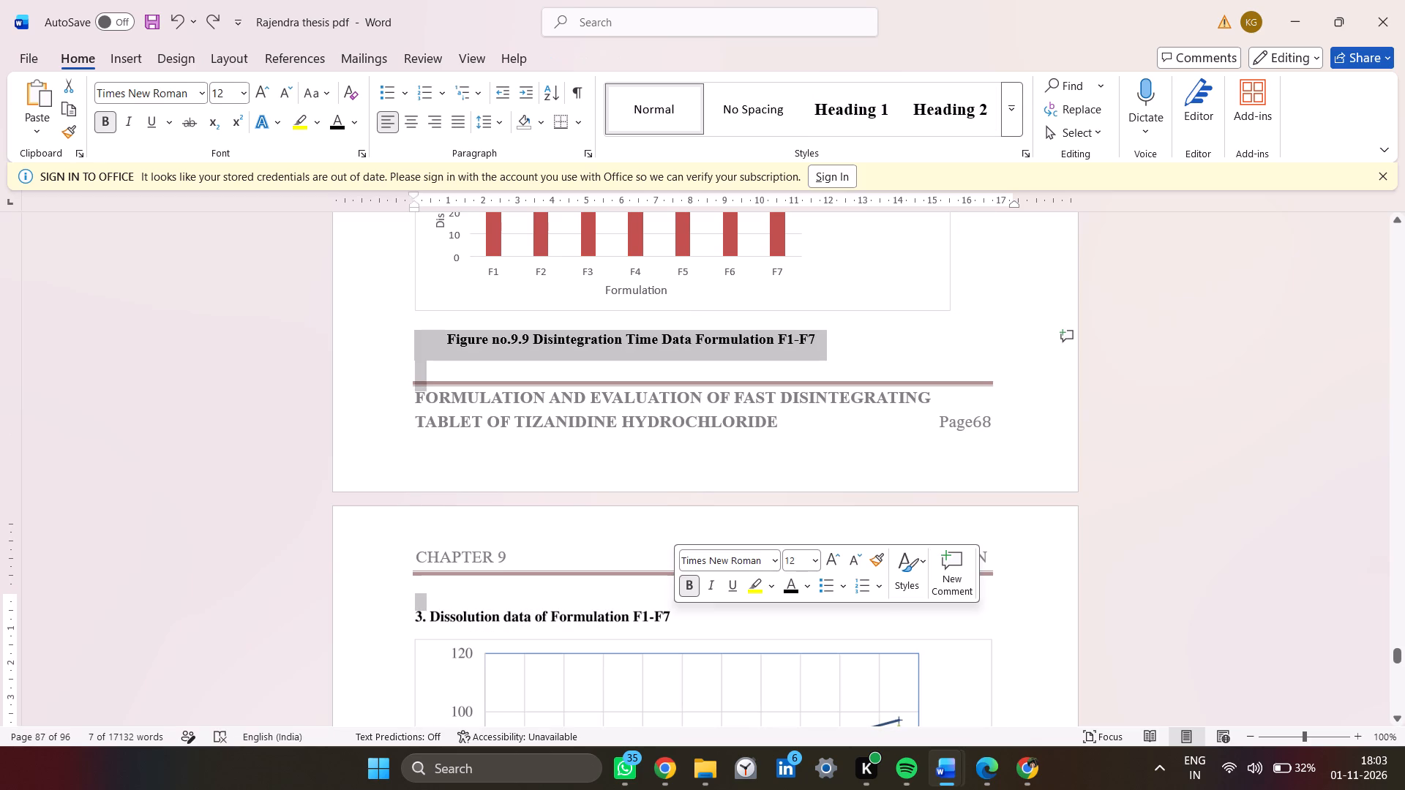
{"action": "key", "text": "ctrl+c"}
{"action": "key", "text": "alt+Tab"}
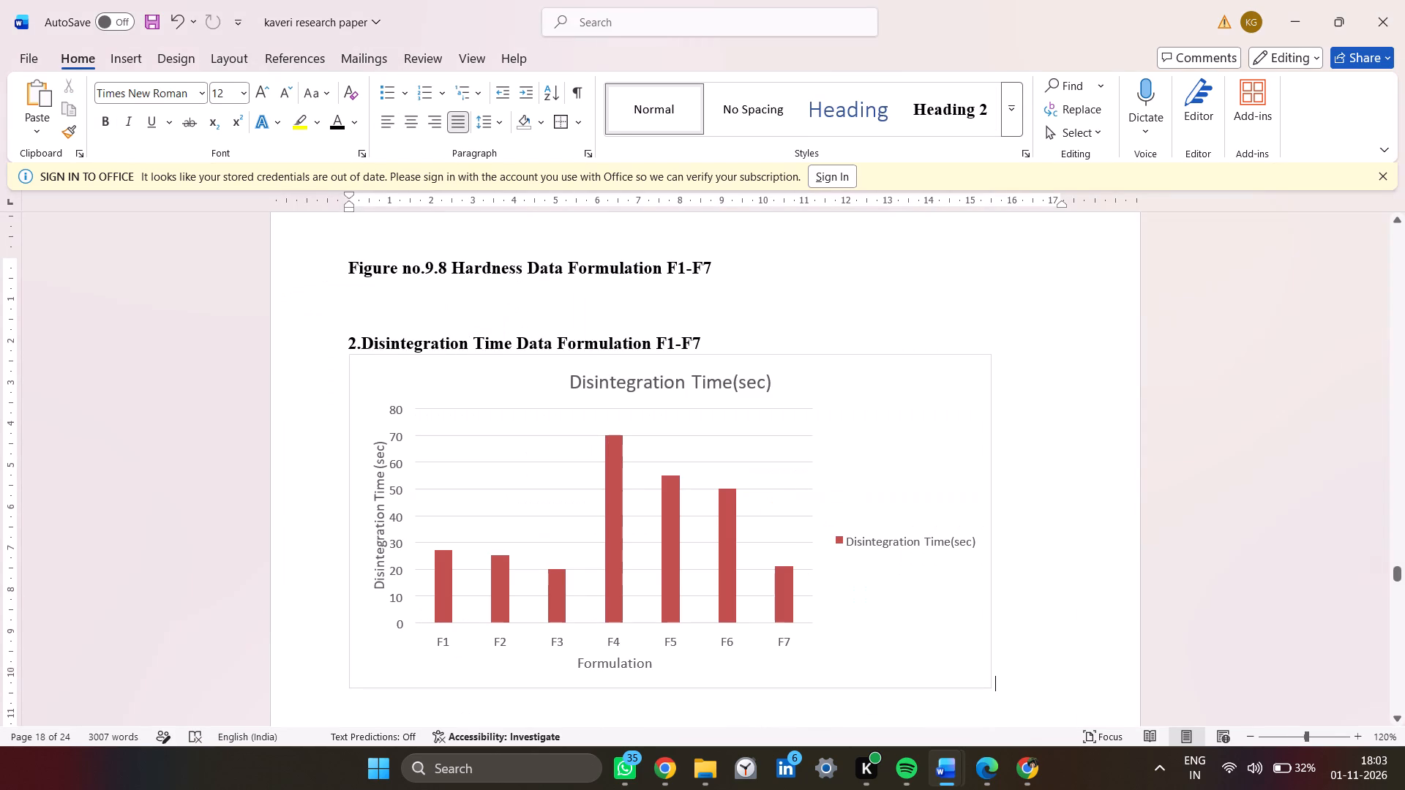
{"action": "scroll", "coordinate": [675, 617], "scroll_direction": "down", "scroll_amount": 2}
{"action": "left_click", "coordinate": [642, 548]}
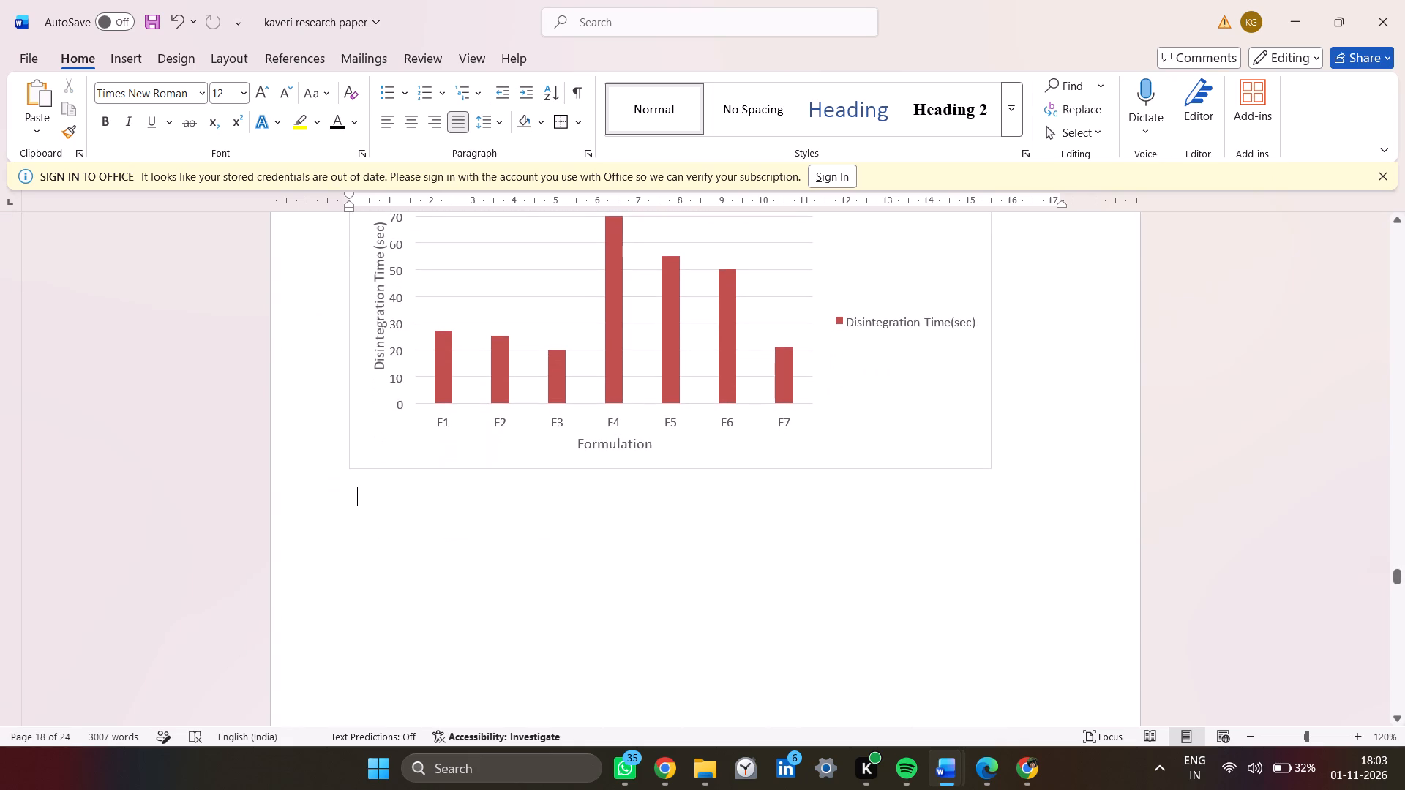
{"action": "key", "text": "ctrl+v"}
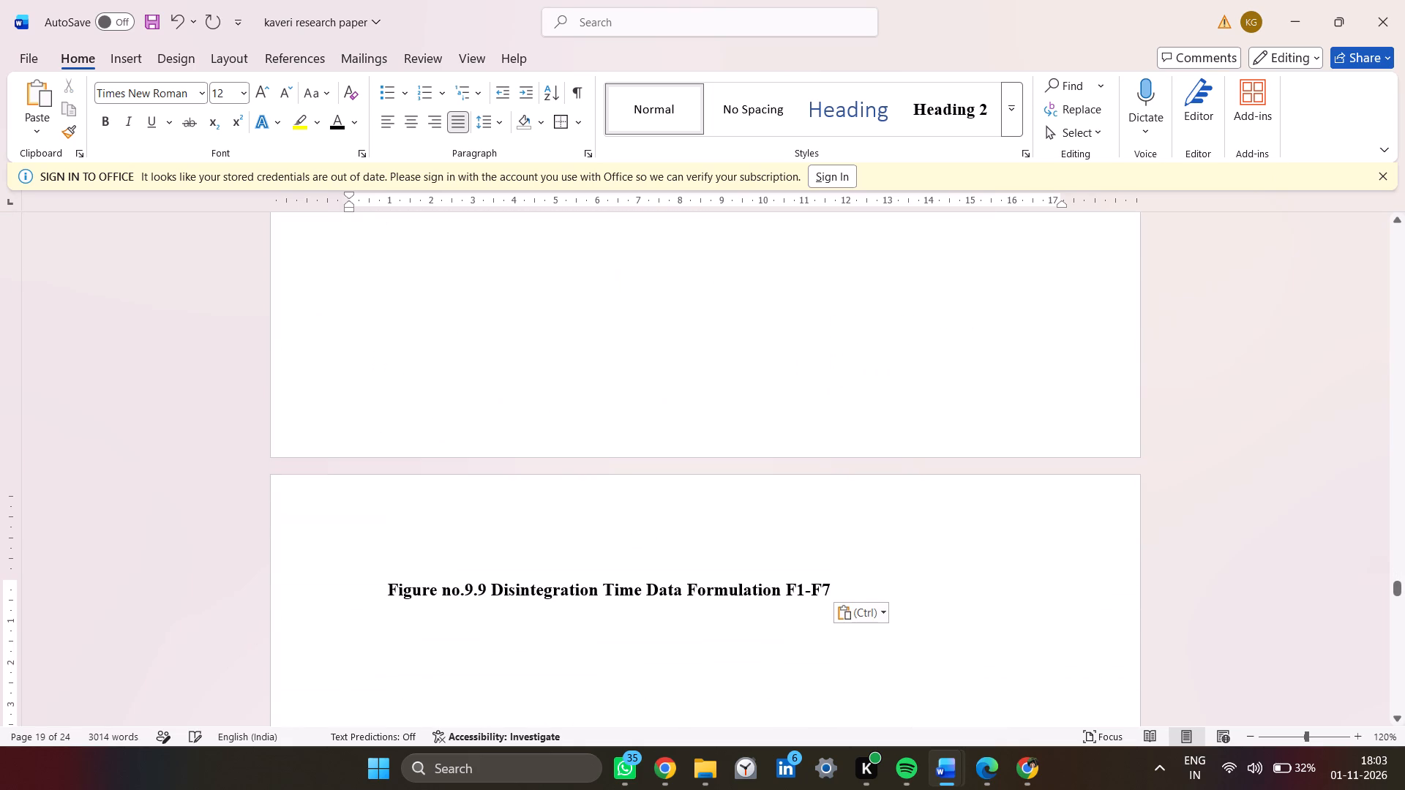
In the thesis, add two blank lines above the "Figure no.9.10" caption and try to move the dissolution chart down off its heading.
{"action": "key", "text": "alt+Tab"}
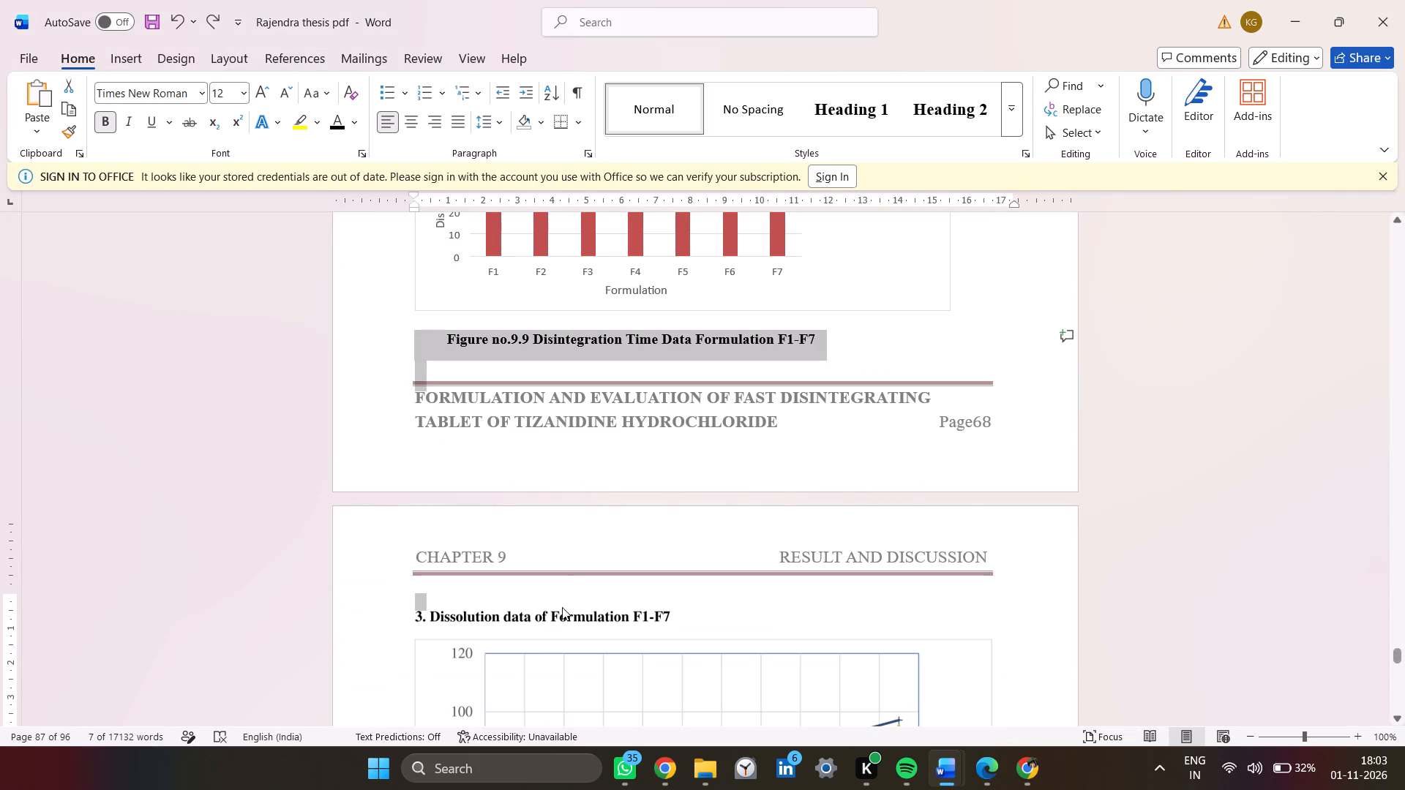
{"action": "triple_click", "coordinate": [559, 617]}
{"action": "left_click_drag", "start_coordinate": [578, 620], "coordinate": [578, 656]}
{"action": "scroll", "coordinate": [587, 614], "scroll_direction": "down", "scroll_amount": 2}
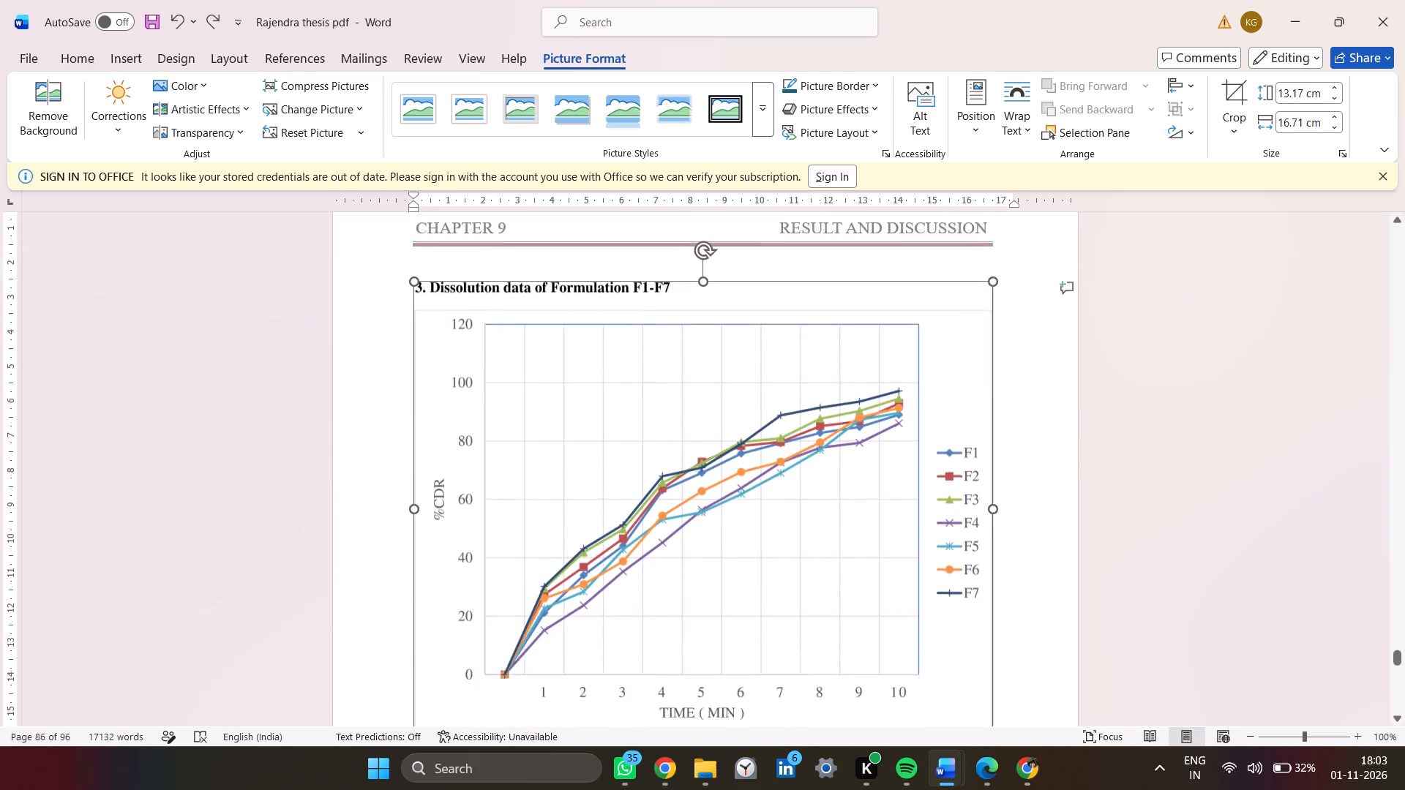
{"action": "scroll", "coordinate": [587, 614], "scroll_direction": "down", "scroll_amount": 2}
{"action": "left_click", "coordinate": [408, 592]}
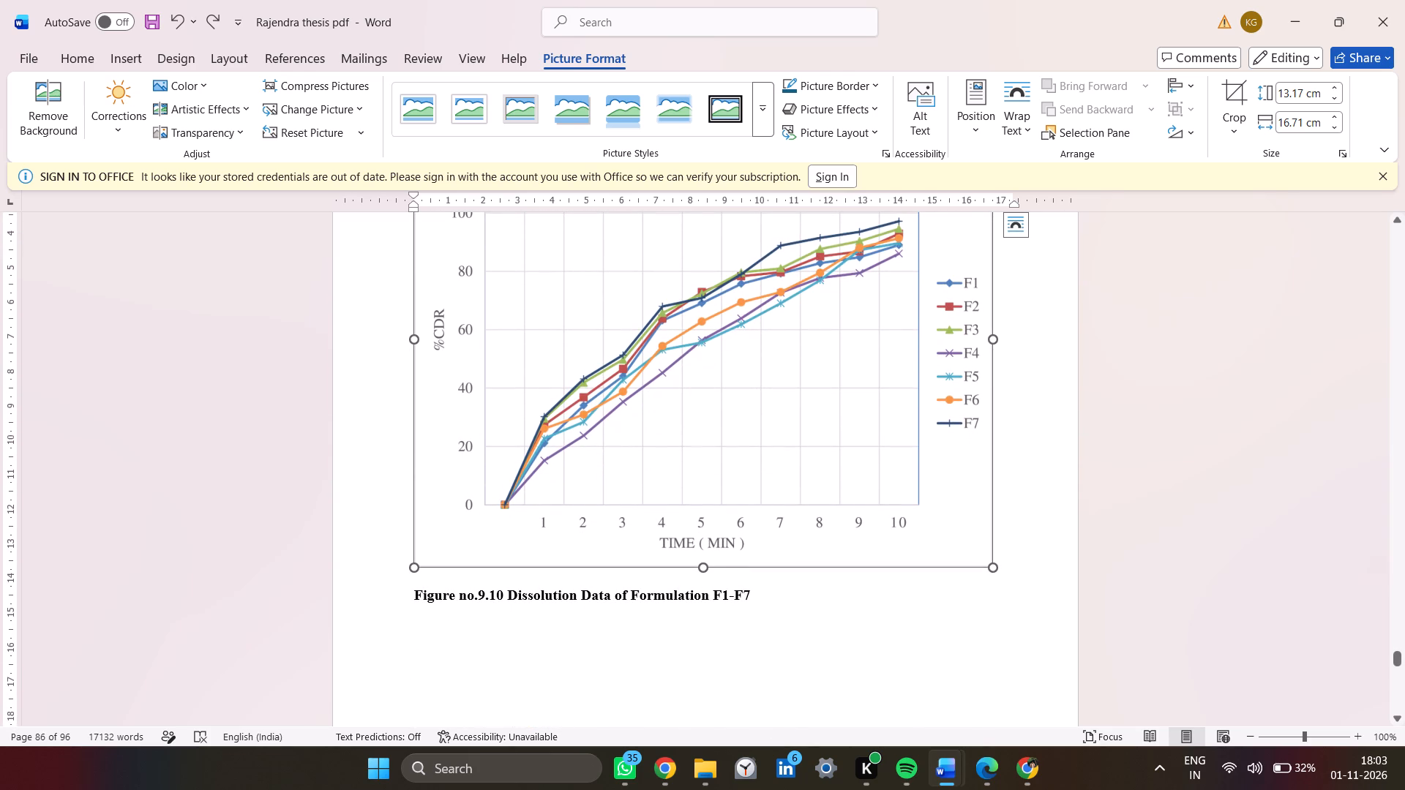
{"action": "key", "text": "Return"}
{"action": "left_click_drag", "start_coordinate": [470, 490], "coordinate": [463, 572]}
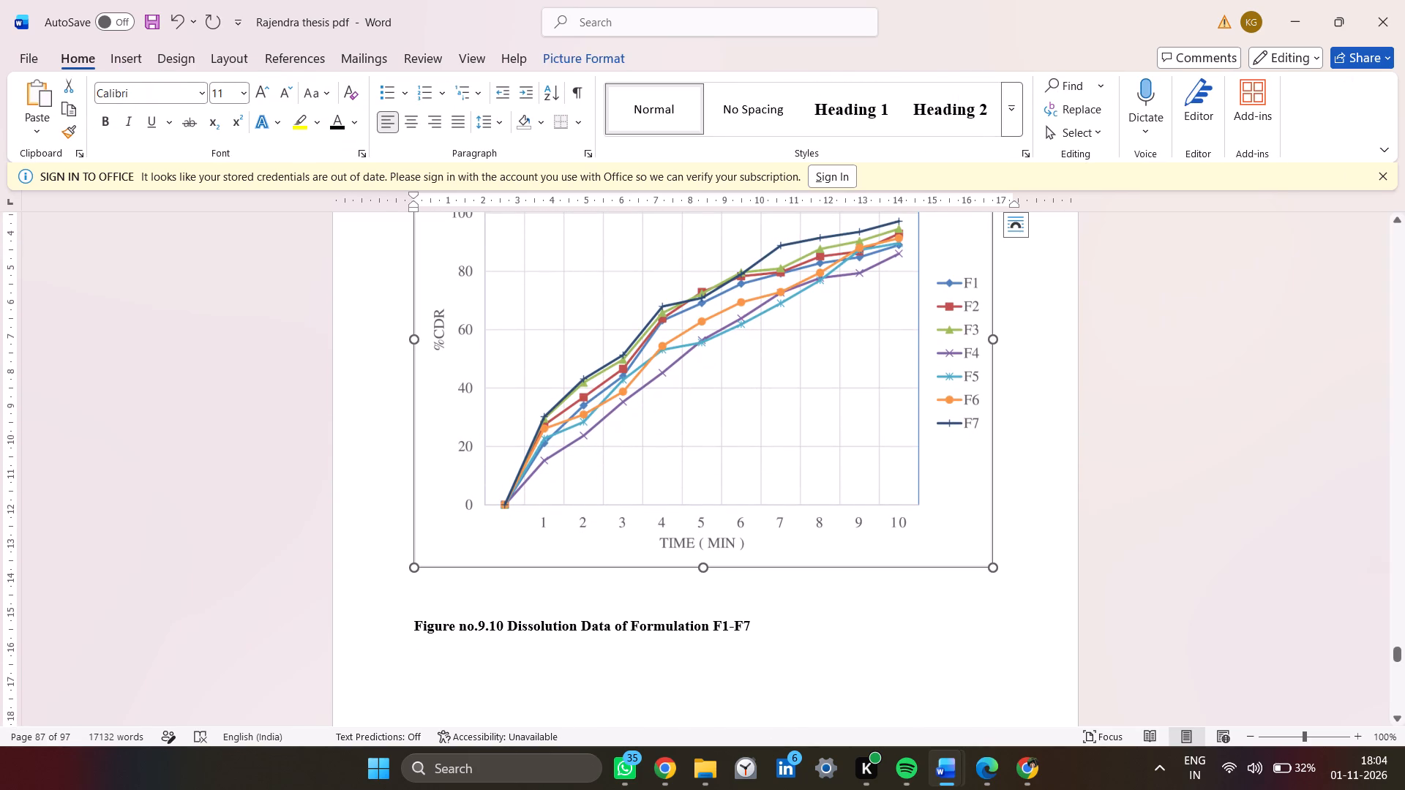
{"action": "left_click", "coordinate": [404, 625]}
{"action": "key", "text": "Return"}
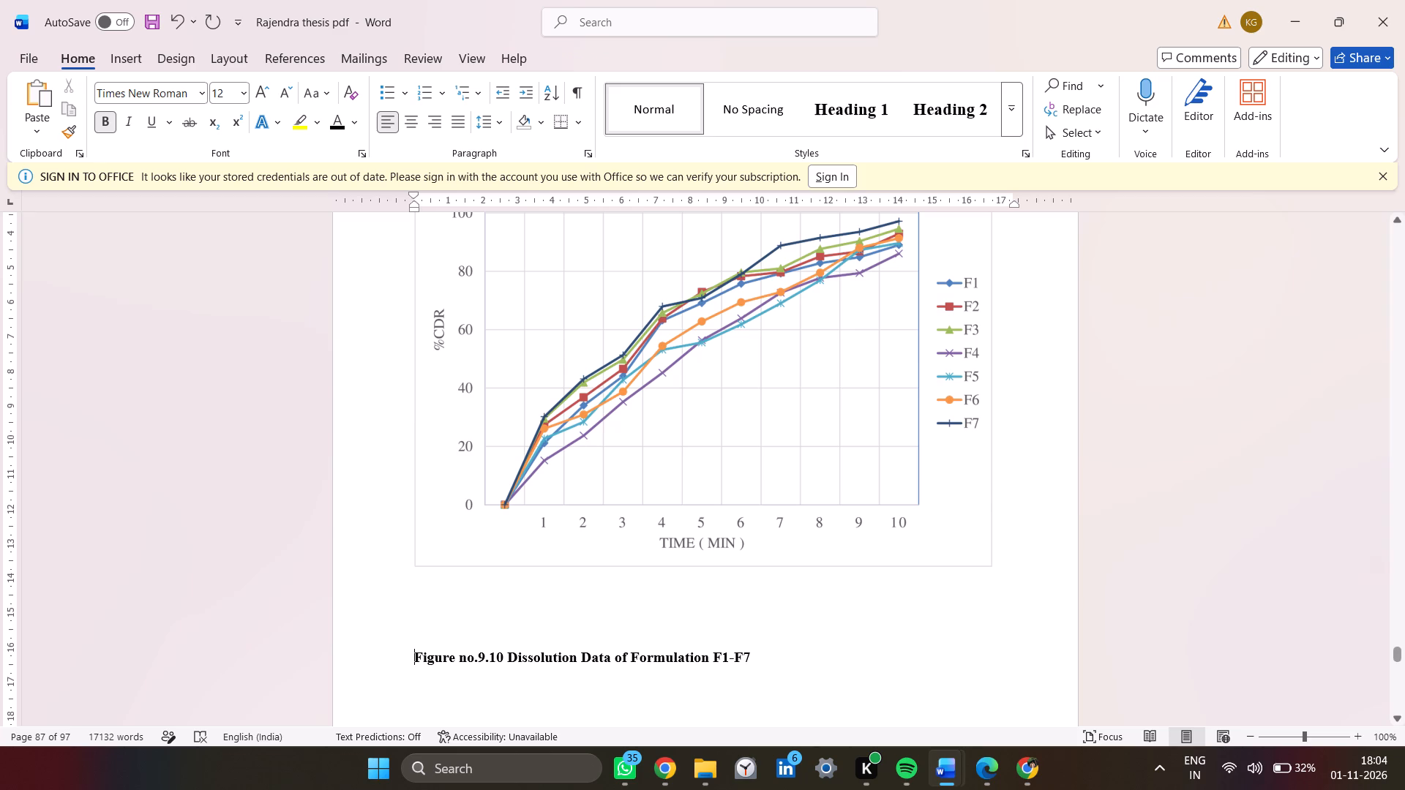
{"action": "left_click_drag", "start_coordinate": [507, 494], "coordinate": [494, 594]}
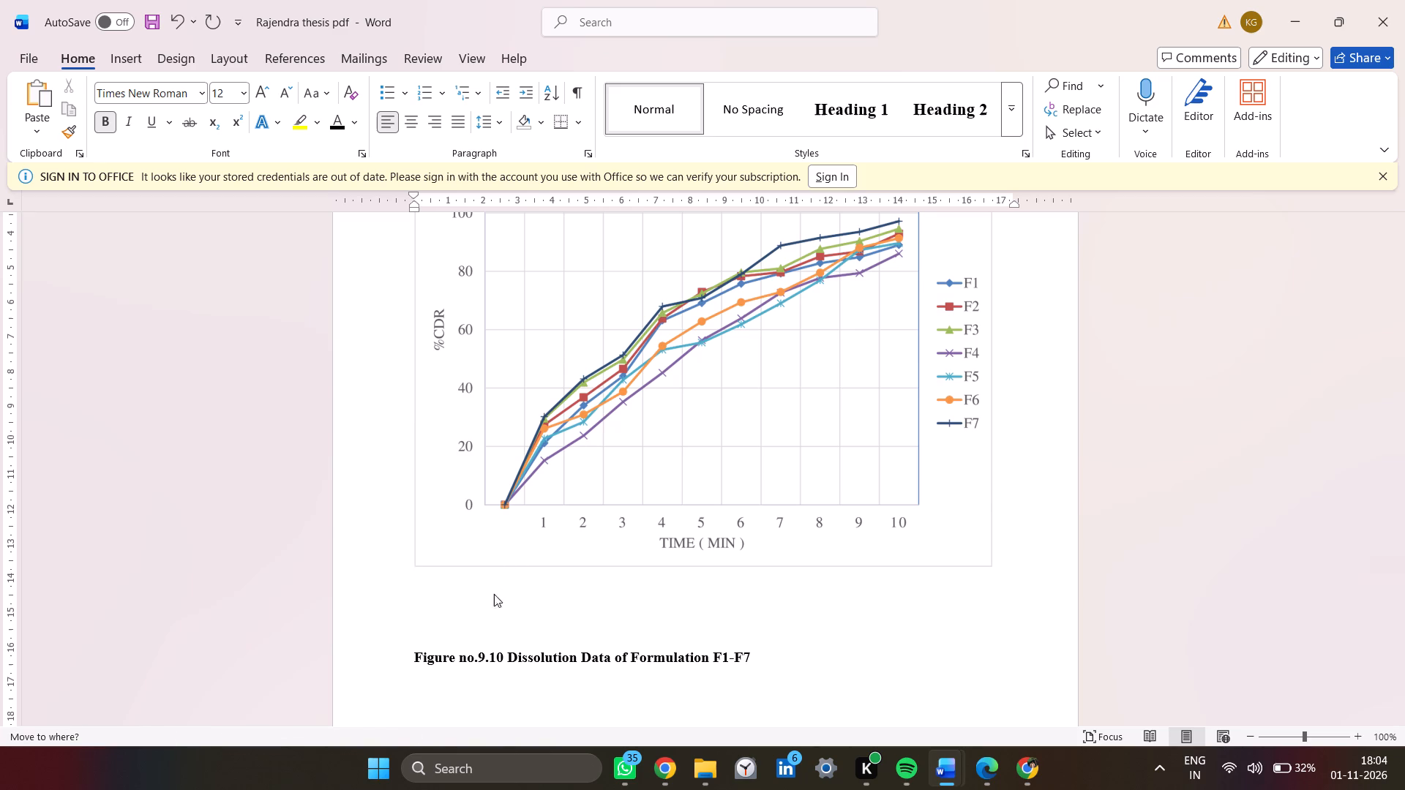
Reduce the height of the thesis's dissolution chart slightly from its top edge.
{"action": "scroll", "coordinate": [498, 503], "scroll_direction": "up", "scroll_amount": 1}
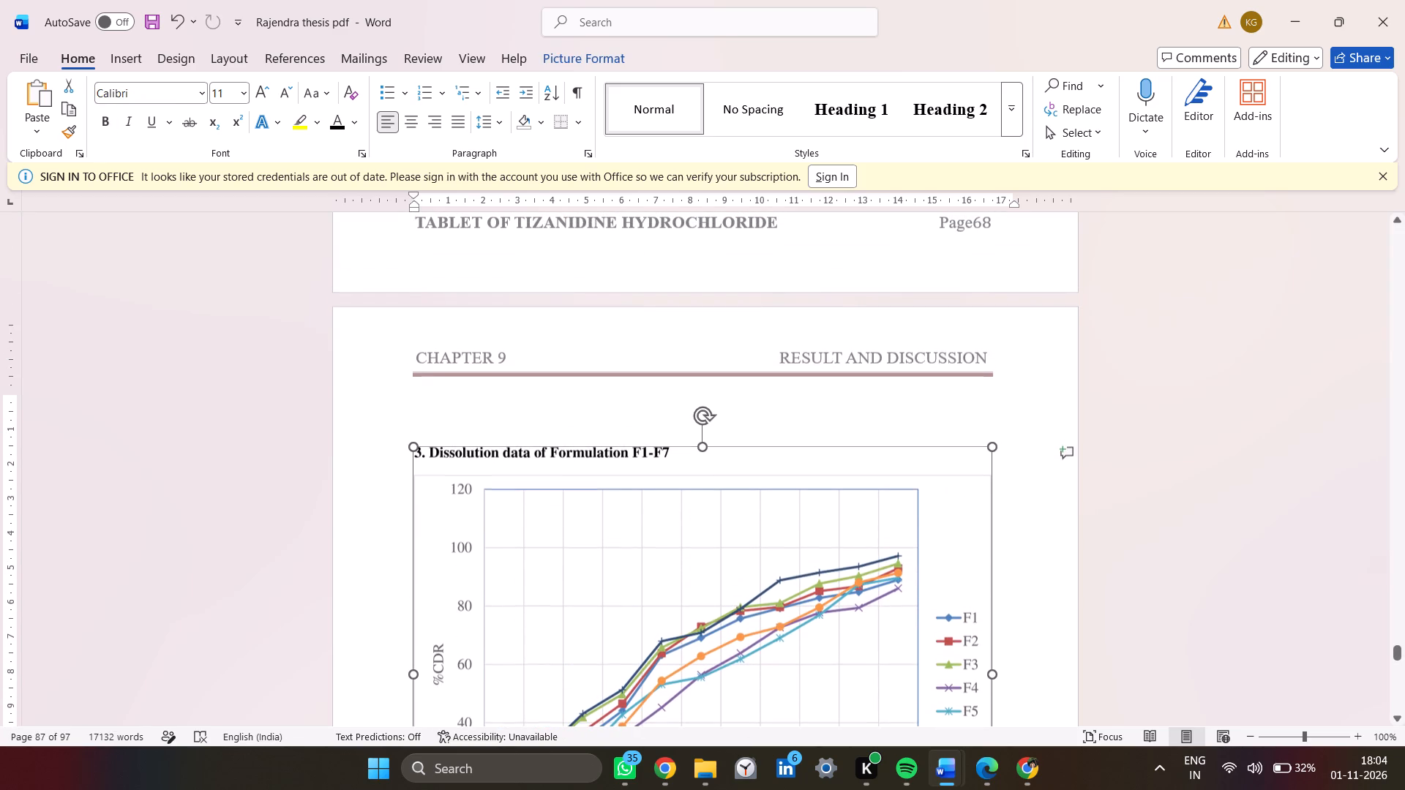
{"action": "left_click", "coordinate": [700, 448]}
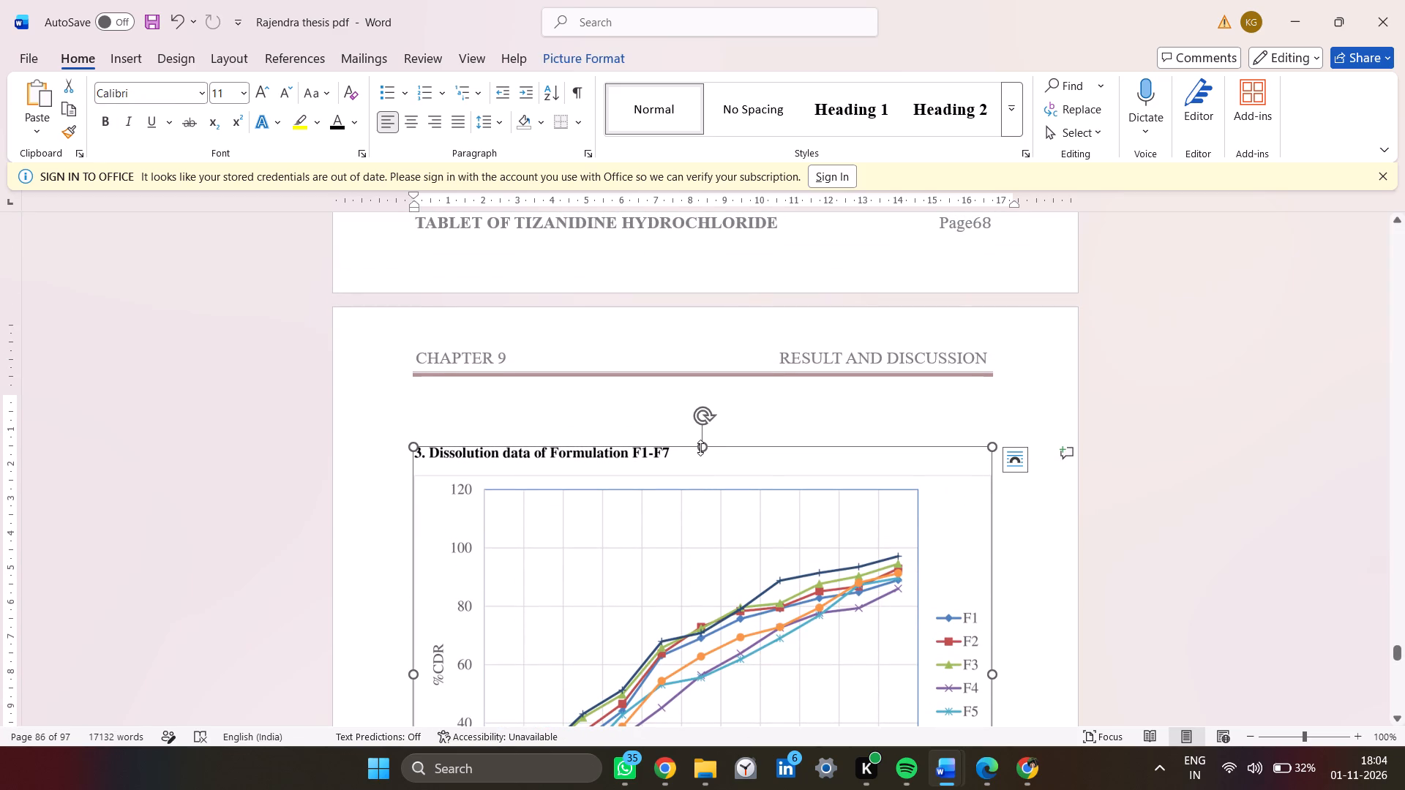
{"action": "left_click_drag", "start_coordinate": [700, 448], "coordinate": [700, 487]}
Copy the dissolution chart from the thesis and paste it below the disintegration time chart in the research paper.
{"action": "scroll", "coordinate": [682, 361], "scroll_direction": "up", "scroll_amount": 1}
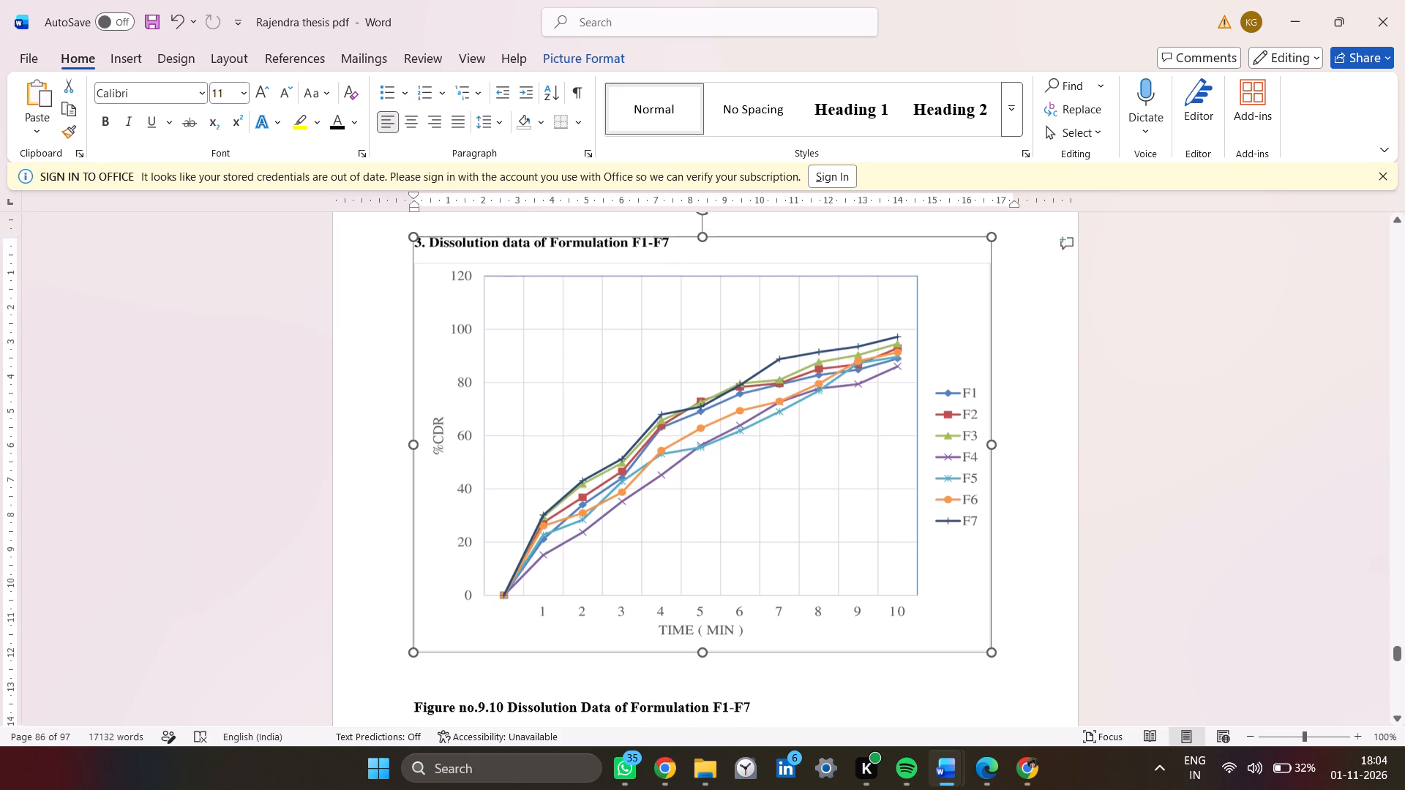
{"action": "scroll", "coordinate": [682, 361], "scroll_direction": "up", "scroll_amount": 1}
{"action": "left_click", "coordinate": [610, 357]}
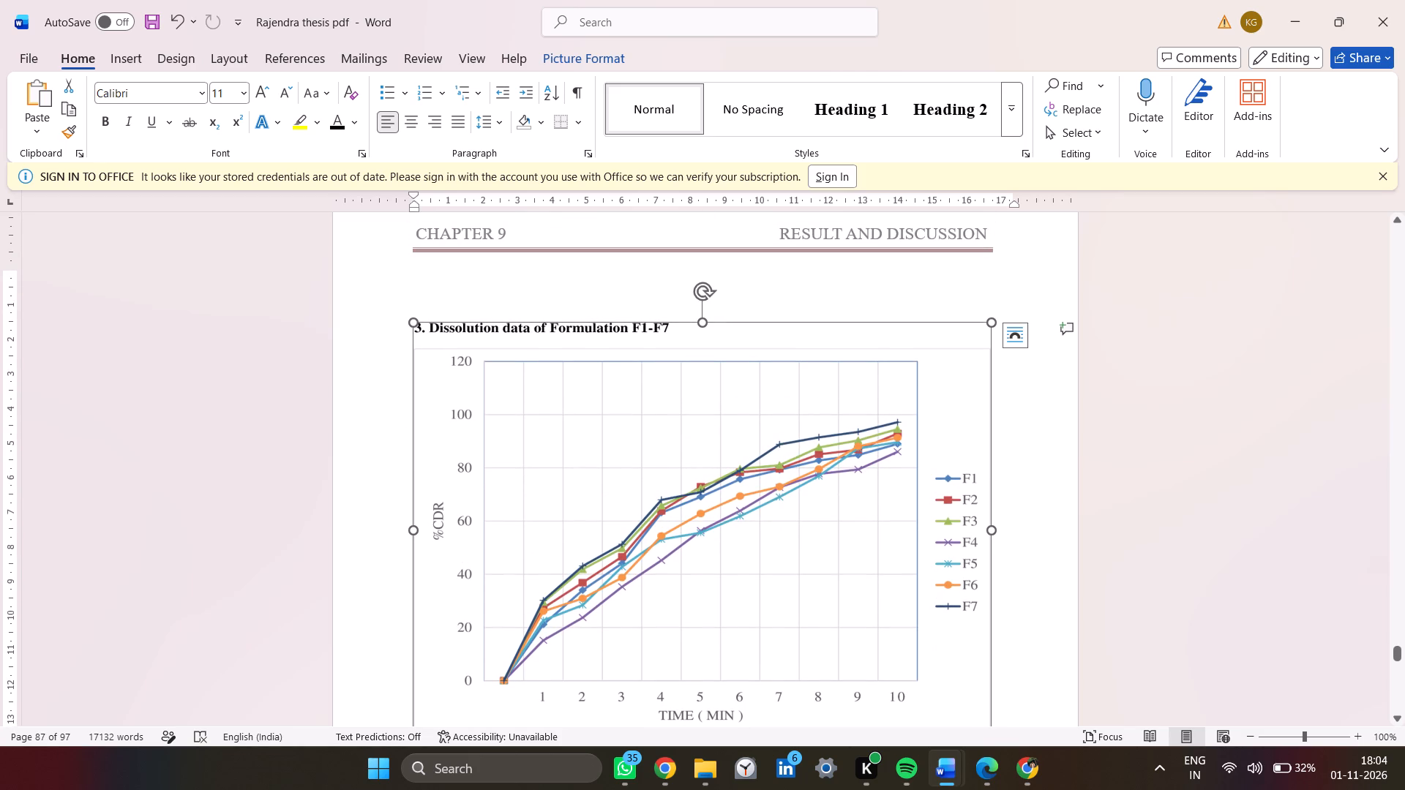
{"action": "key", "text": "ctrl+c"}
{"action": "key", "text": "alt+Tab"}
{"action": "scroll", "coordinate": [610, 357], "scroll_direction": "up", "scroll_amount": 1}
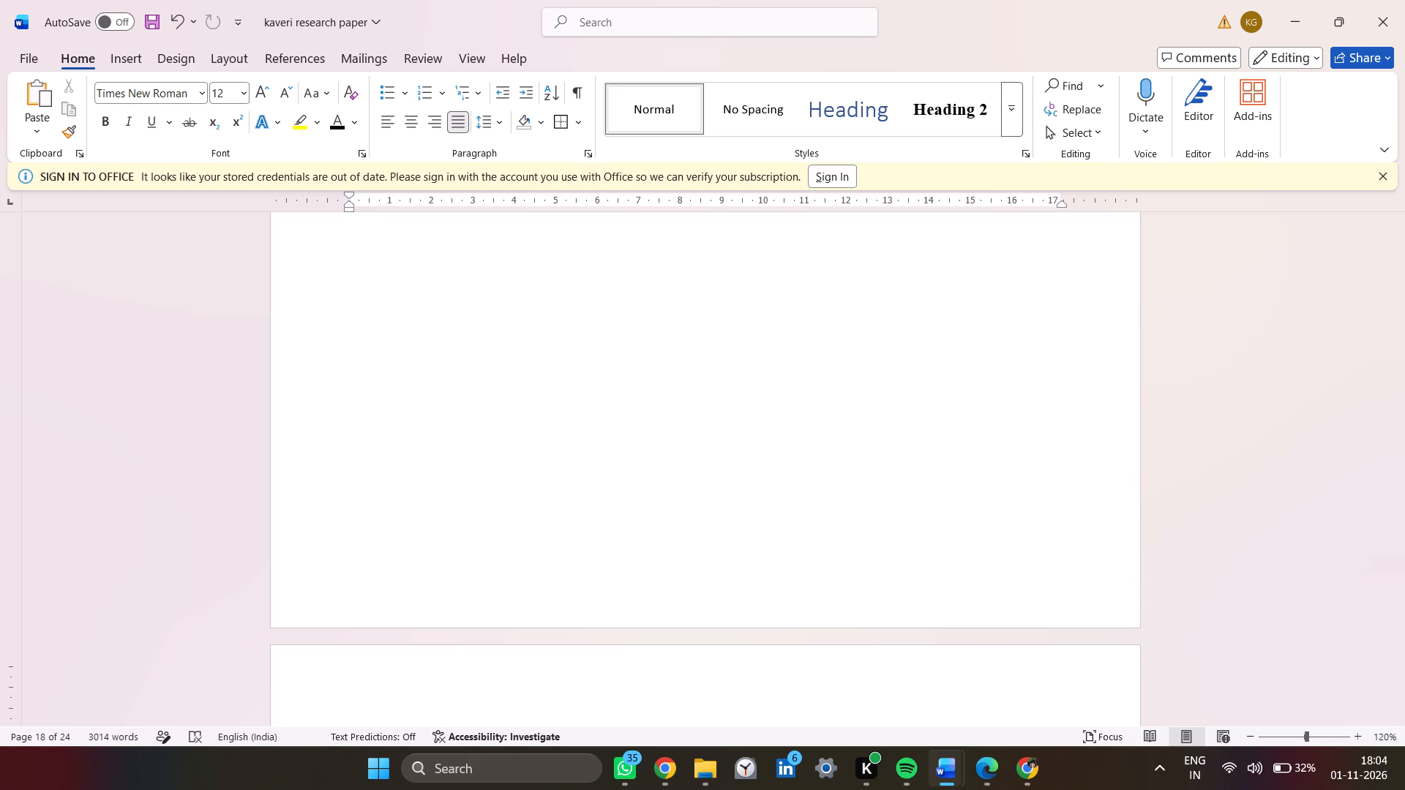
{"action": "scroll", "coordinate": [610, 357], "scroll_direction": "up", "scroll_amount": 2}
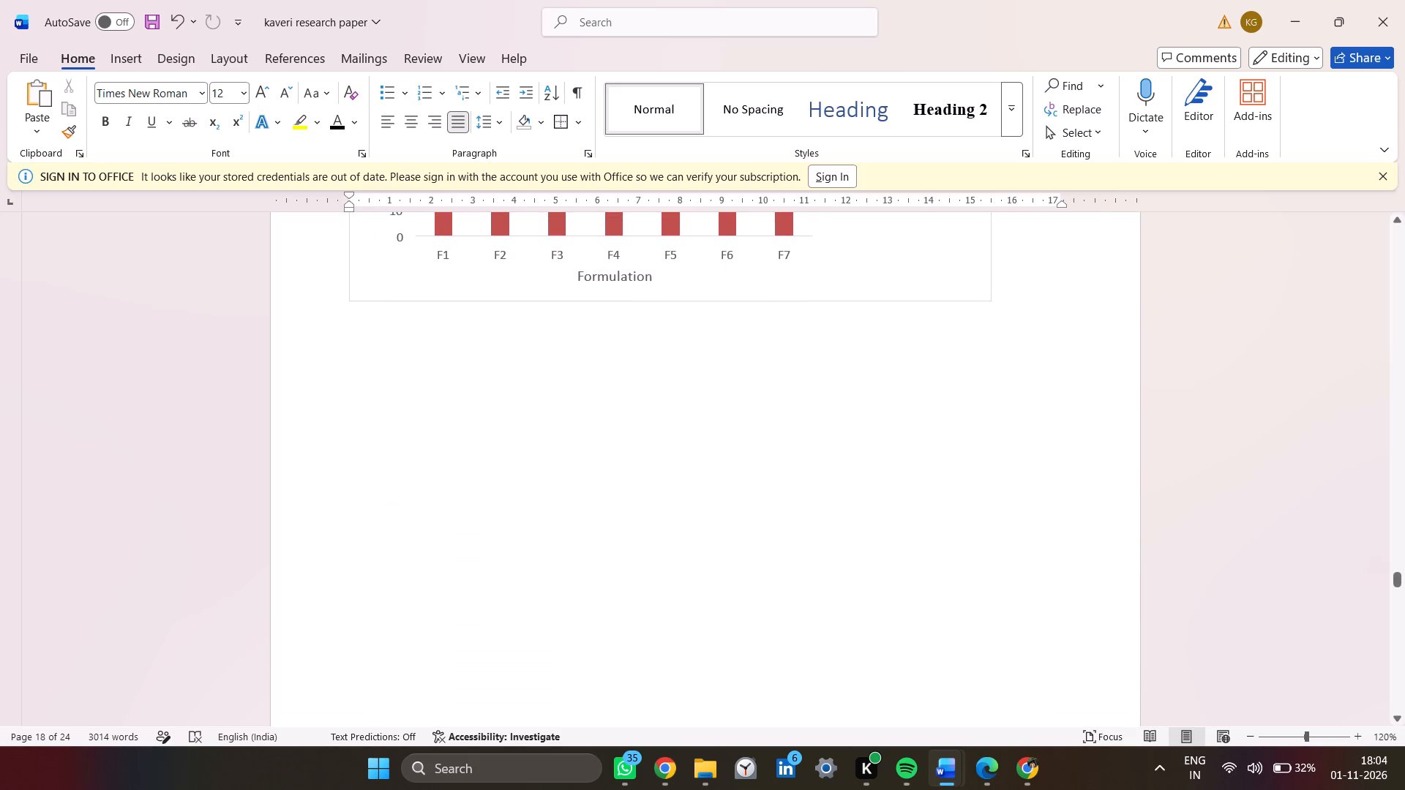
{"action": "key", "text": "alt+Tab"}
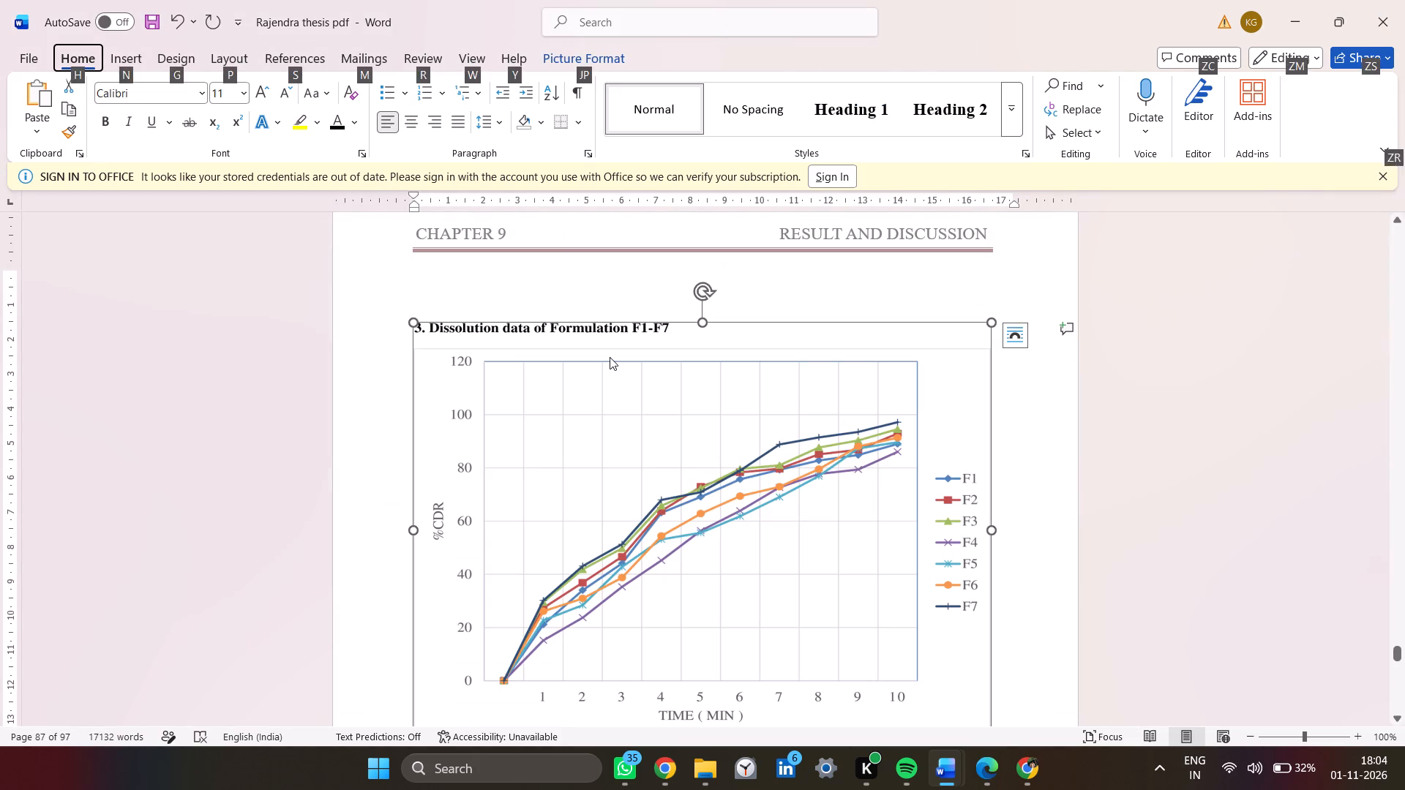
{"action": "scroll", "coordinate": [610, 357], "scroll_direction": "up", "scroll_amount": 2}
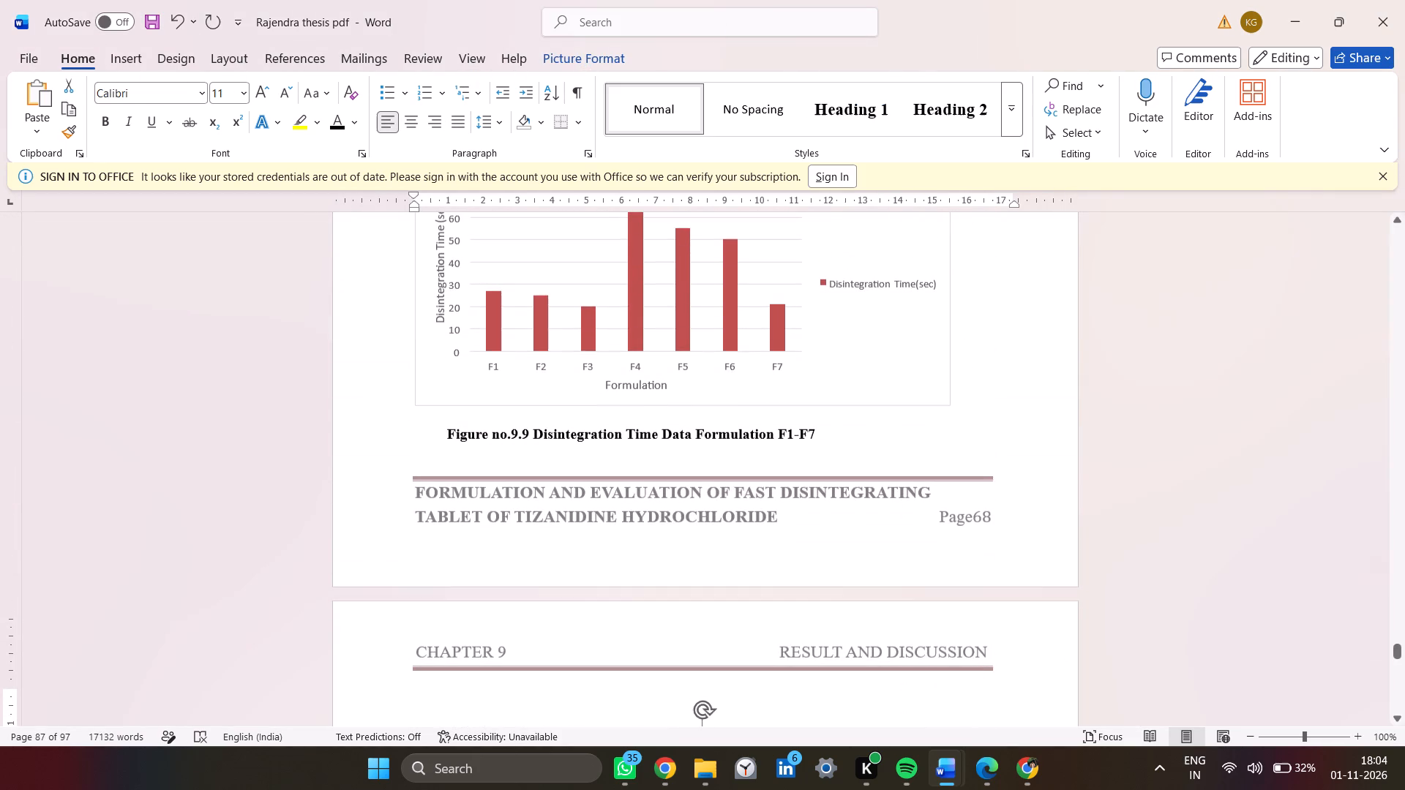
{"action": "scroll", "coordinate": [610, 357], "scroll_direction": "down", "scroll_amount": 1}
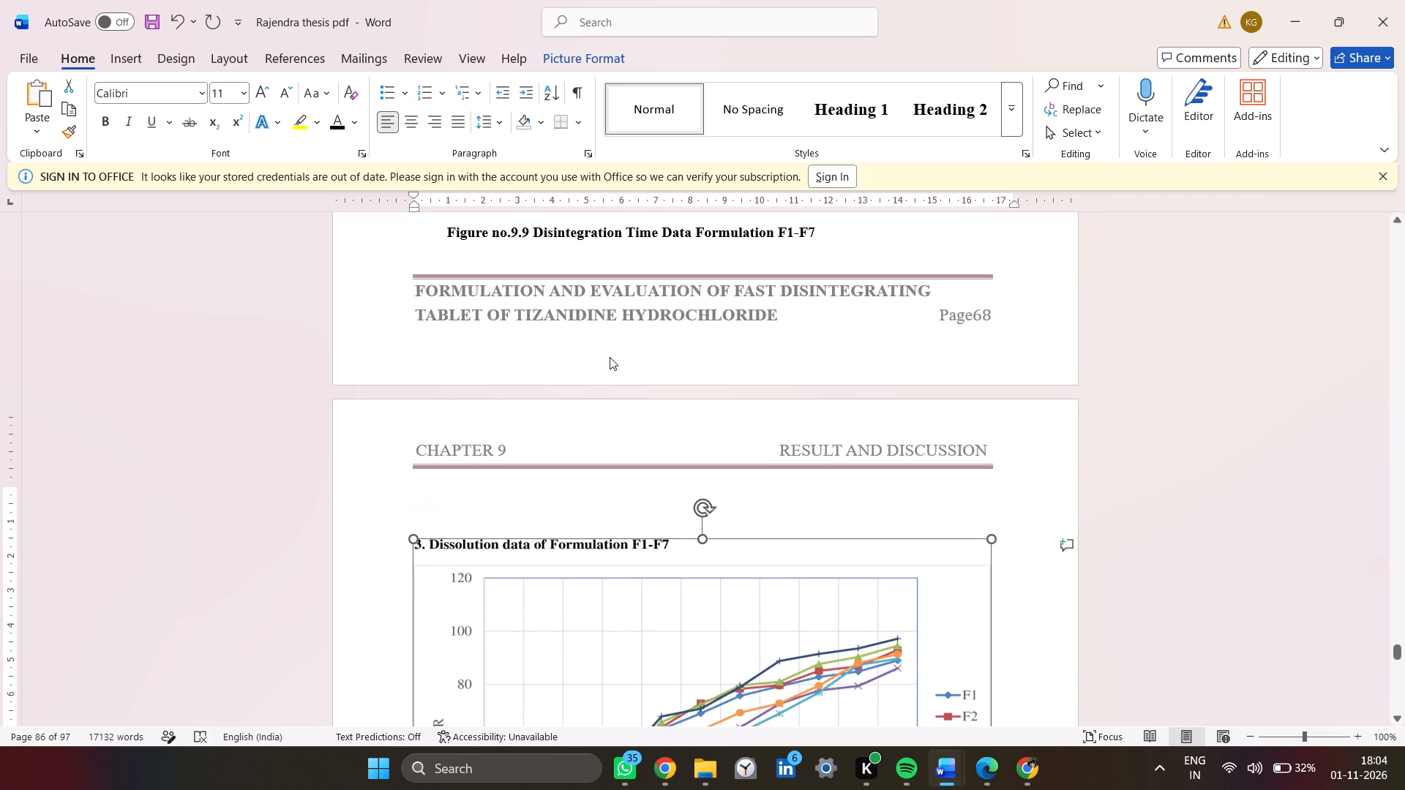
{"action": "key", "text": "alt+Tab"}
{"action": "left_click", "coordinate": [581, 393]}
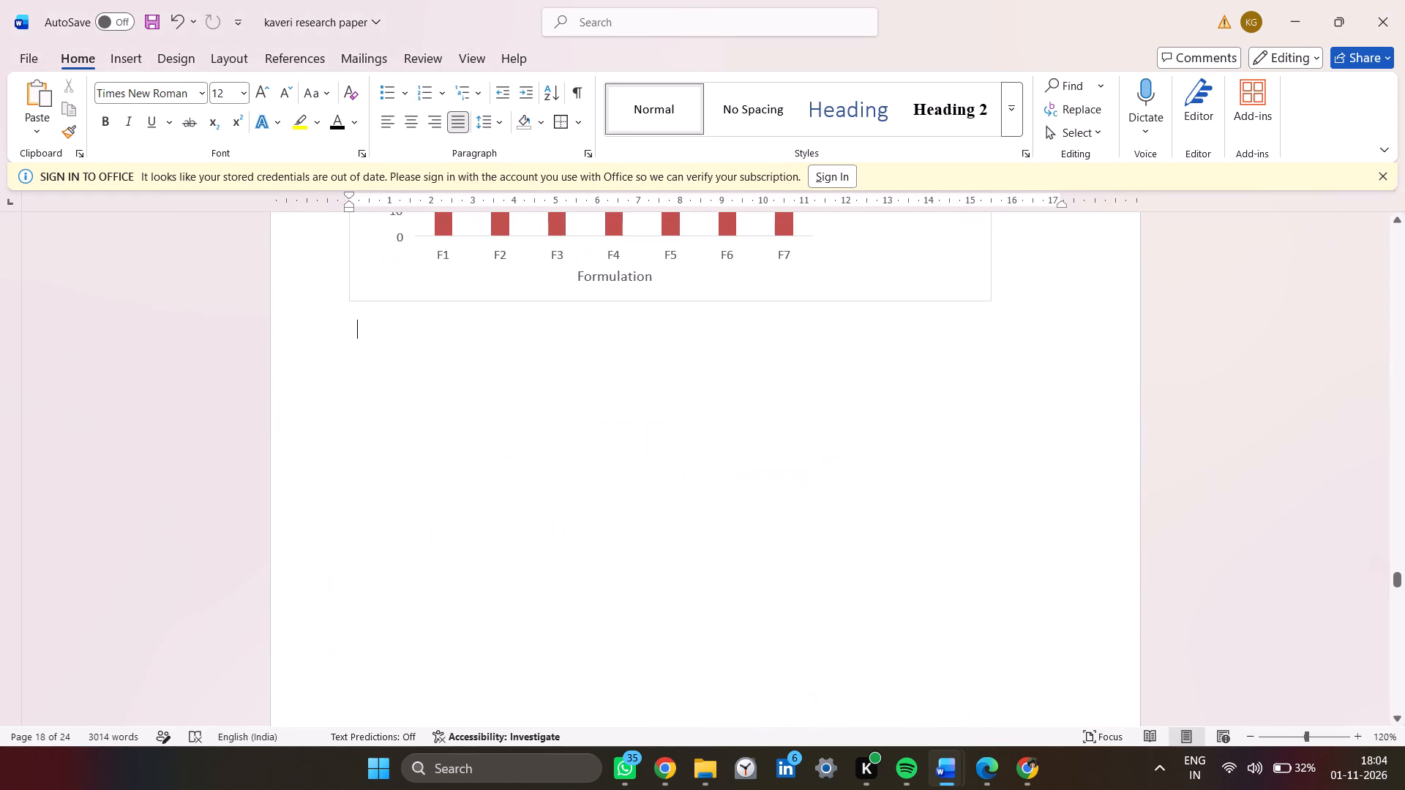
{"action": "key", "text": "ctrl+v"}
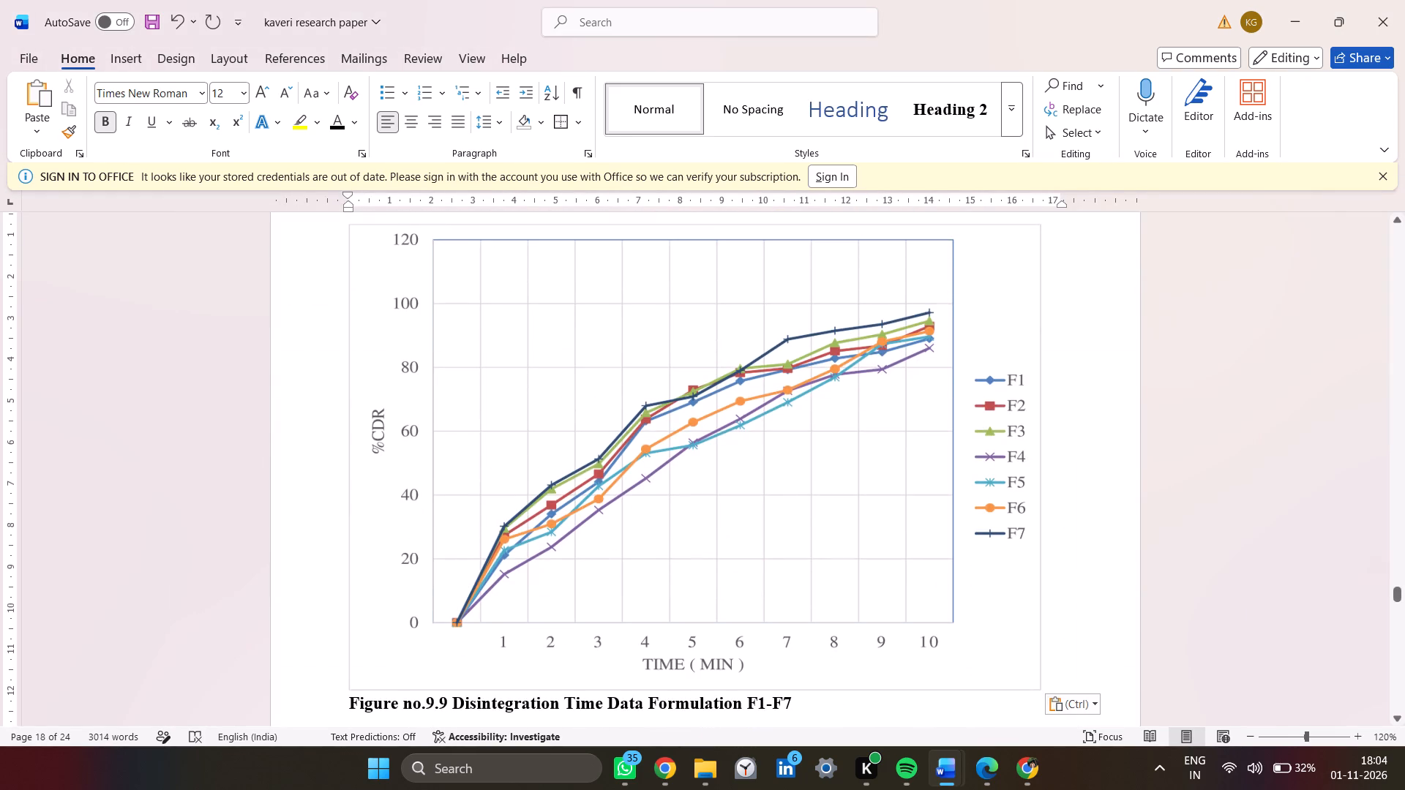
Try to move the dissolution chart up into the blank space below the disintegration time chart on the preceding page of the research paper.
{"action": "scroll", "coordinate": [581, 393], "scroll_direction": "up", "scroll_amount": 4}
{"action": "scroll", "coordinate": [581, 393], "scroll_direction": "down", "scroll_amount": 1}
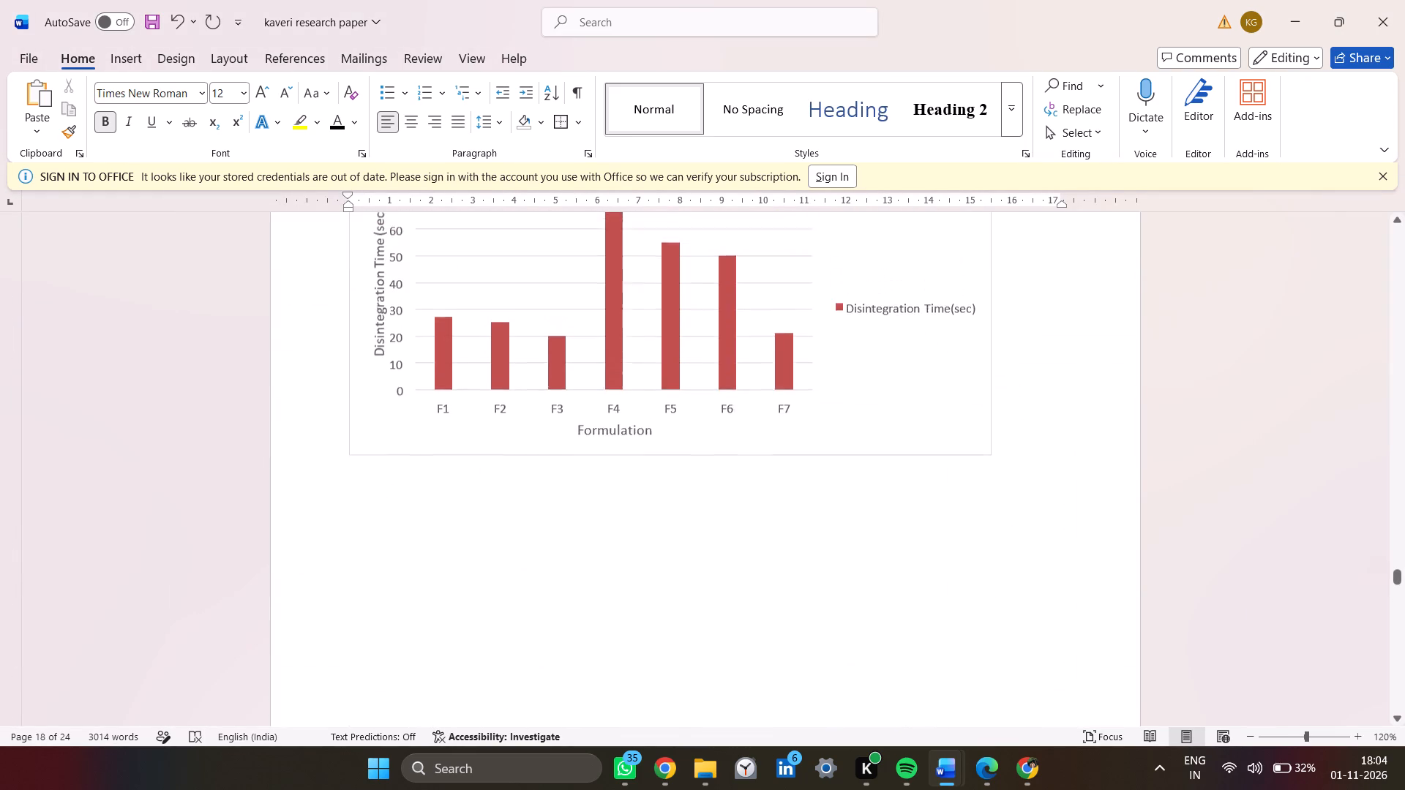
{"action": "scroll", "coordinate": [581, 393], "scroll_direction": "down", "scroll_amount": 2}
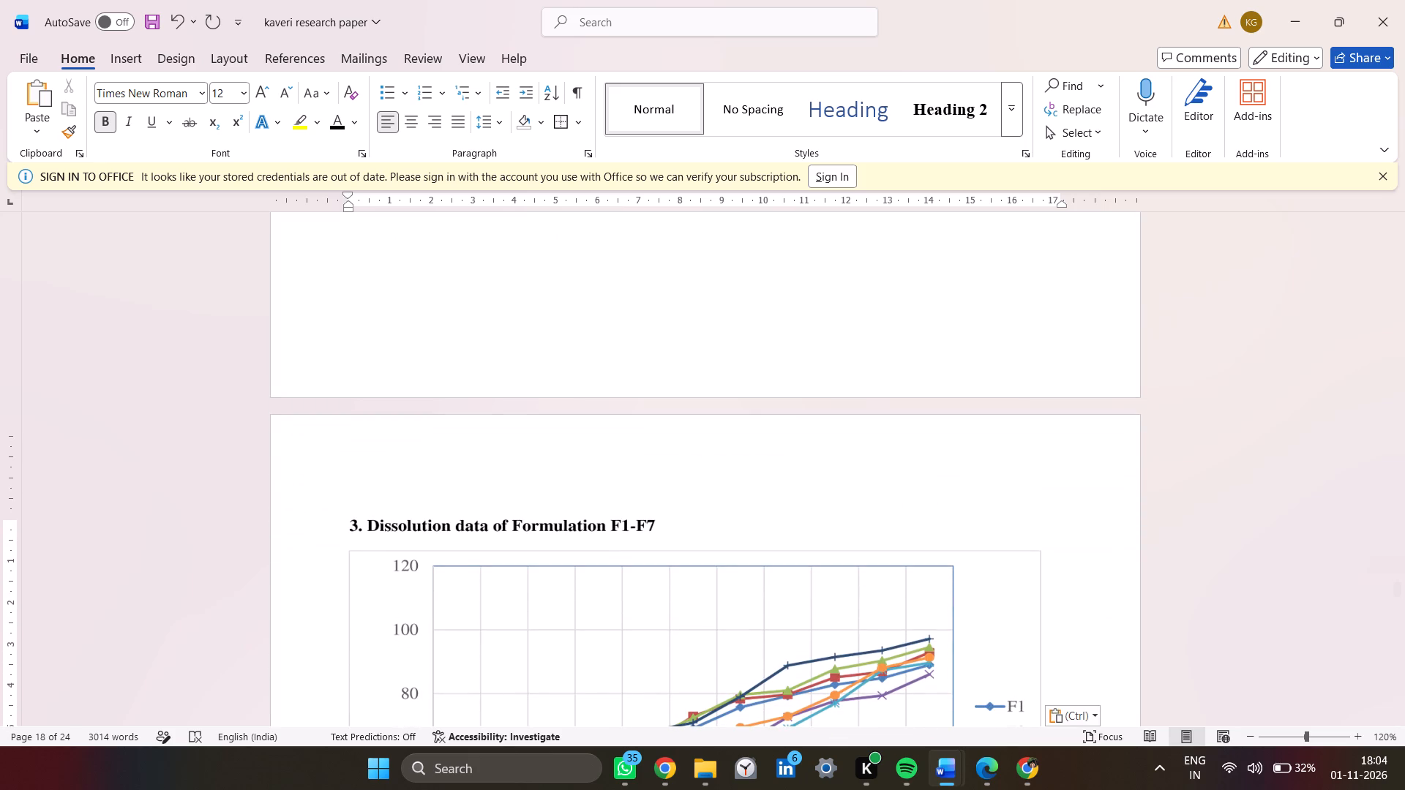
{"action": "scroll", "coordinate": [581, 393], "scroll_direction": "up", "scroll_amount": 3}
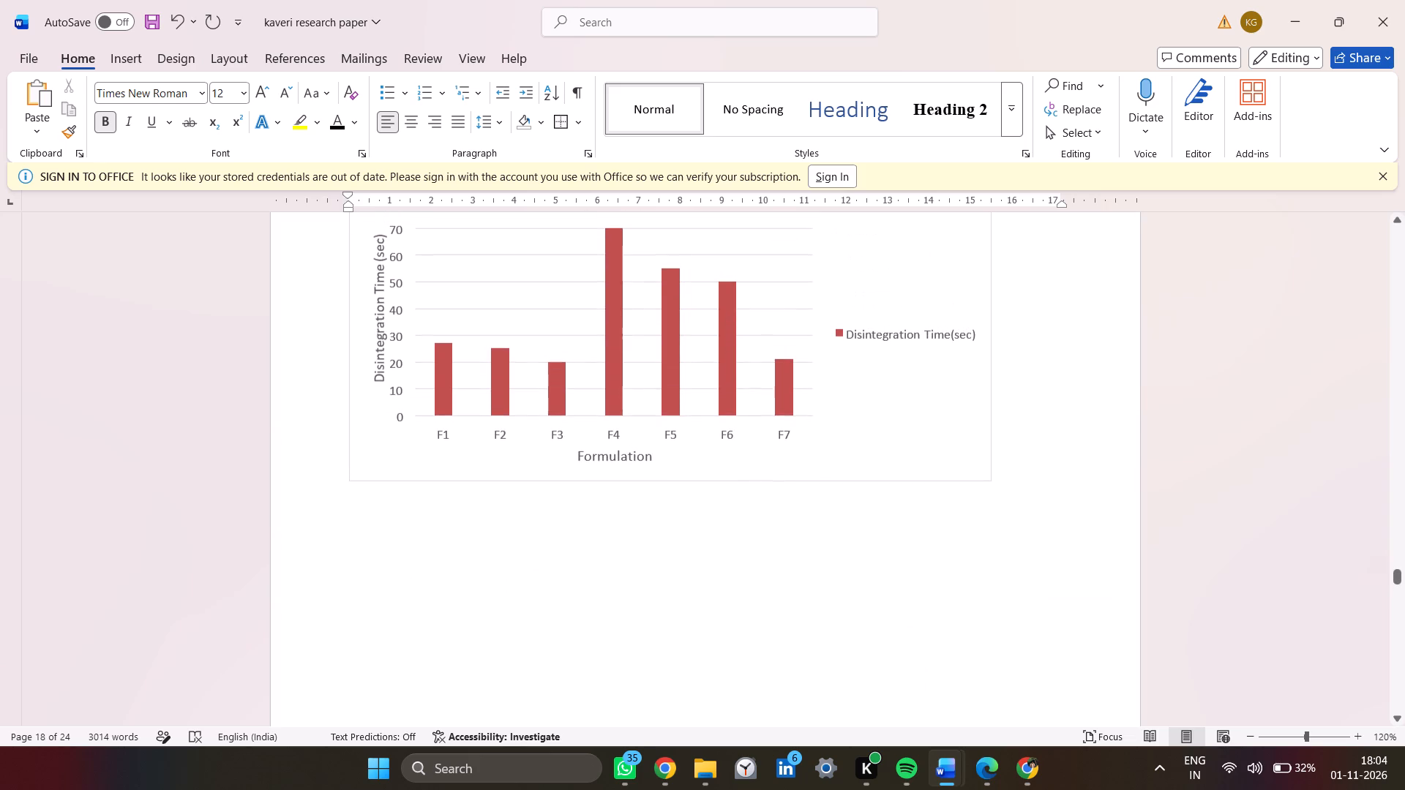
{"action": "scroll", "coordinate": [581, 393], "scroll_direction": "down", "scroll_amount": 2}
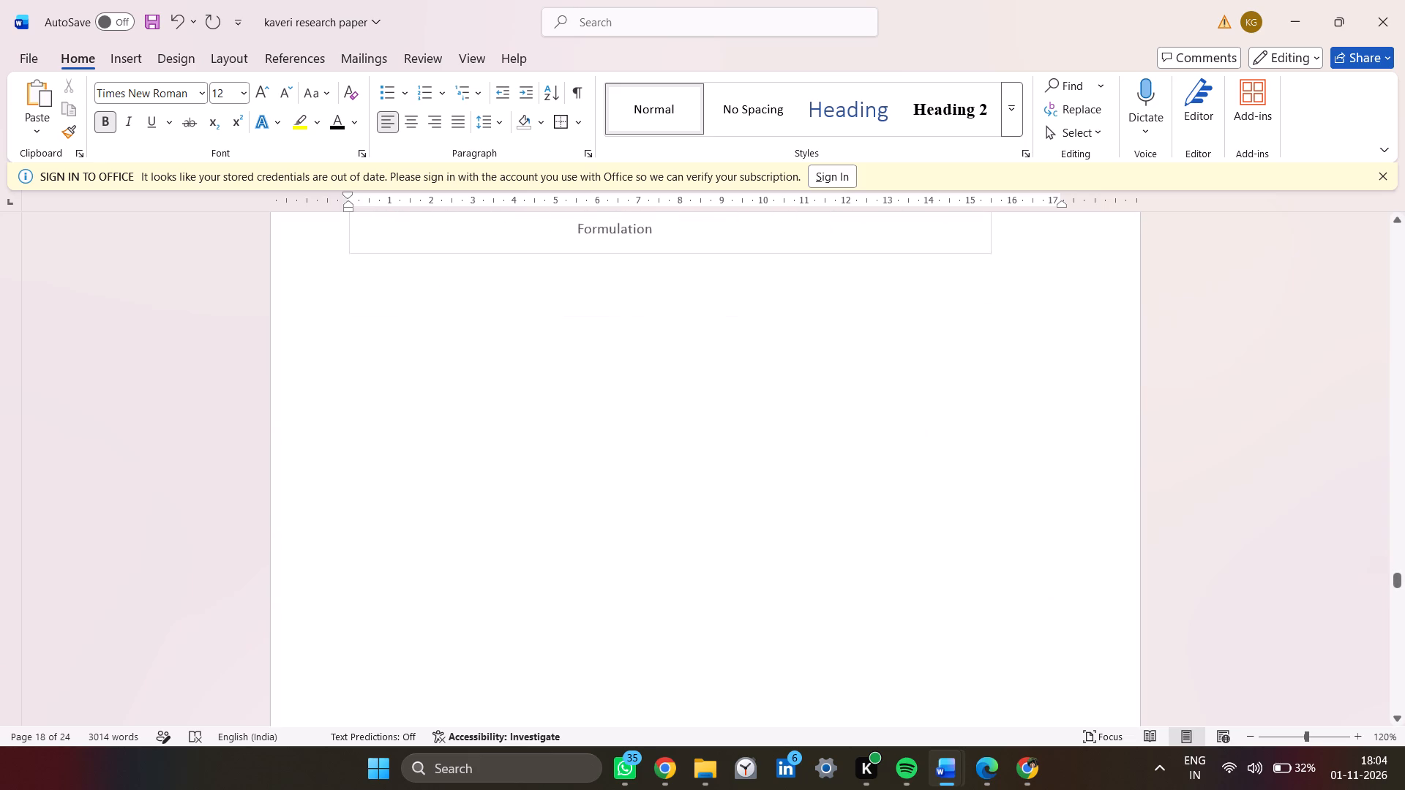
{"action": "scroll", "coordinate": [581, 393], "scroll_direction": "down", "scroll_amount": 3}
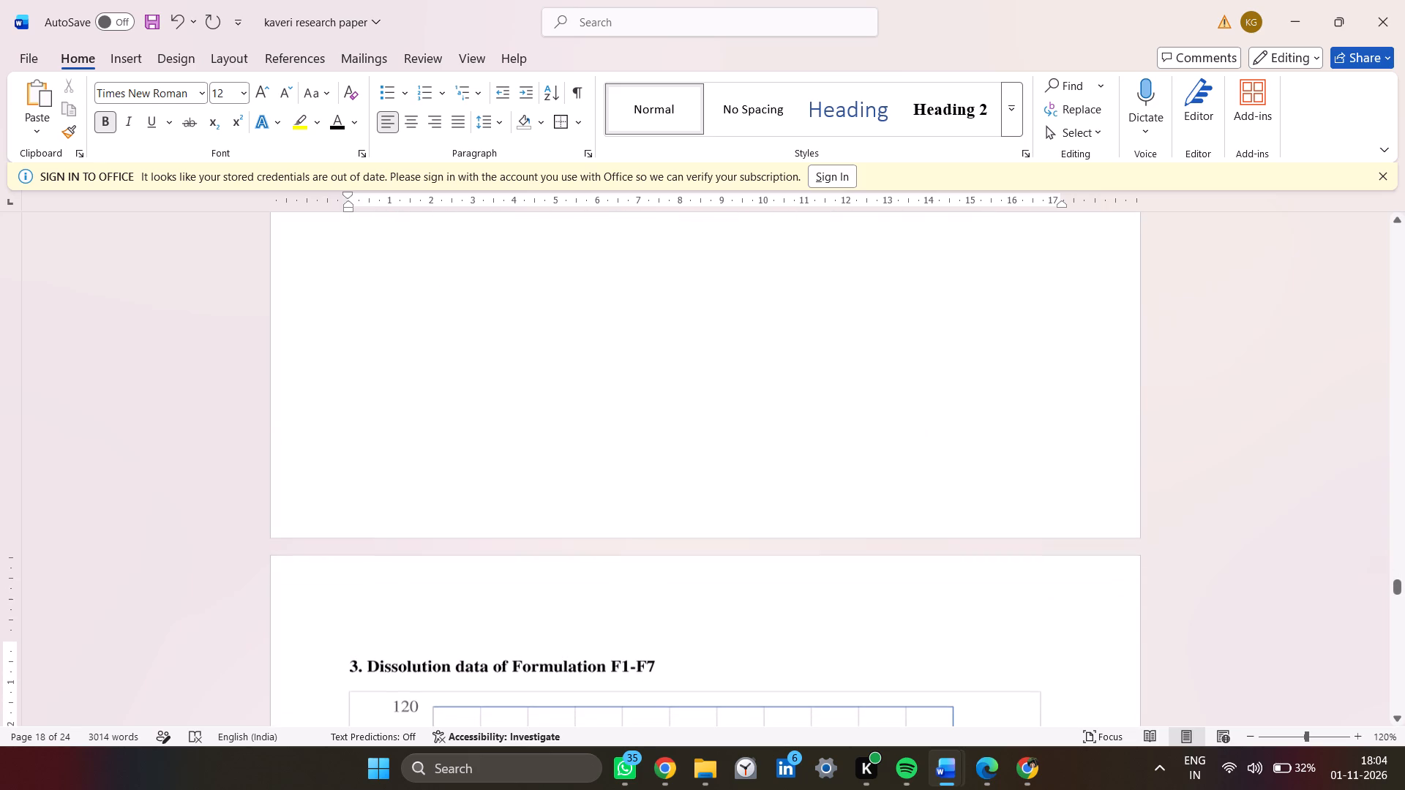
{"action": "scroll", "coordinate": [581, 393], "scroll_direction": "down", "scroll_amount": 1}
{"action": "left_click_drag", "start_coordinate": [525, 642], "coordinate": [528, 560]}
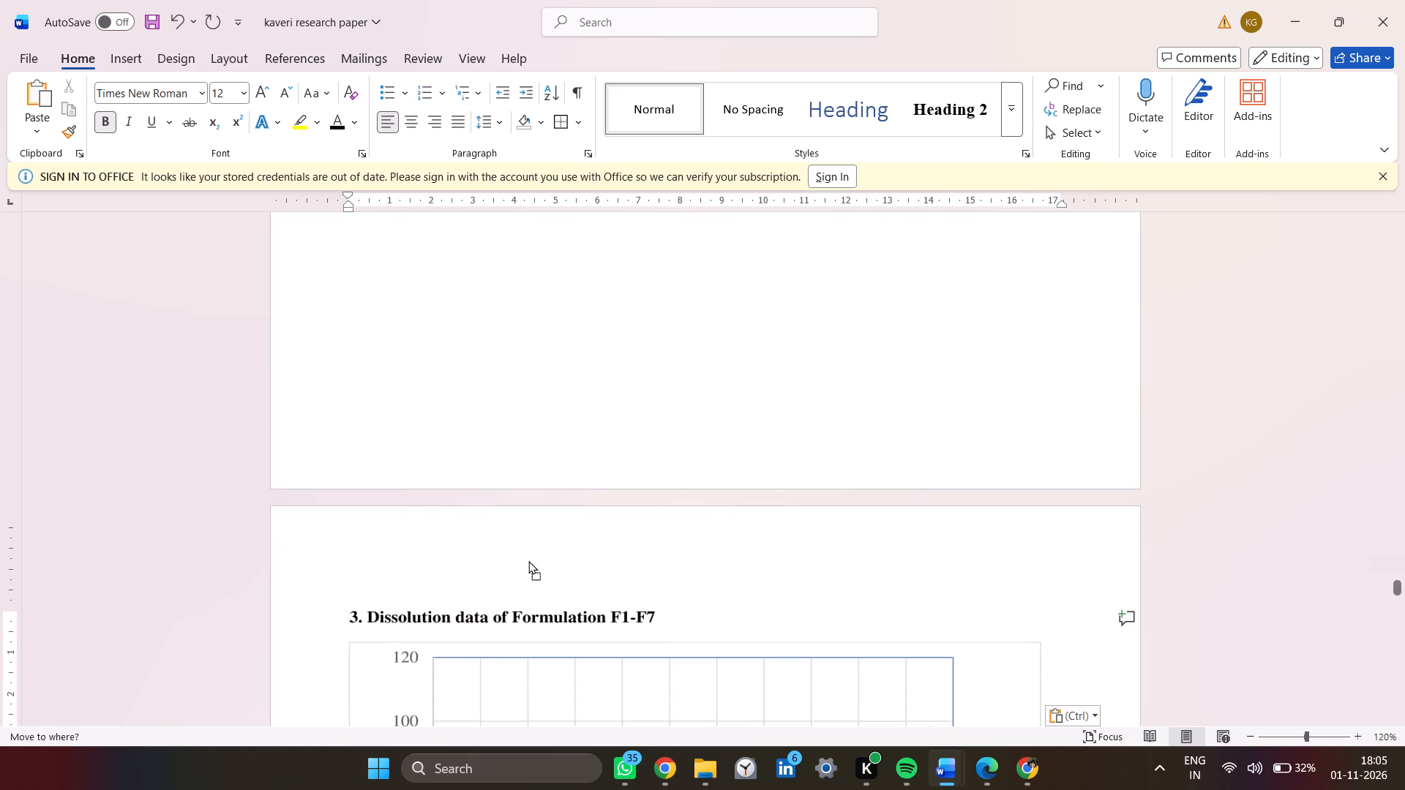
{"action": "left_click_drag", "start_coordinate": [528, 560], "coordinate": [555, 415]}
Shrink the dissolution chart in the research paper in both width and height, to about 14.7 cm wide.
{"action": "scroll", "coordinate": [482, 587], "scroll_direction": "down", "scroll_amount": 1}
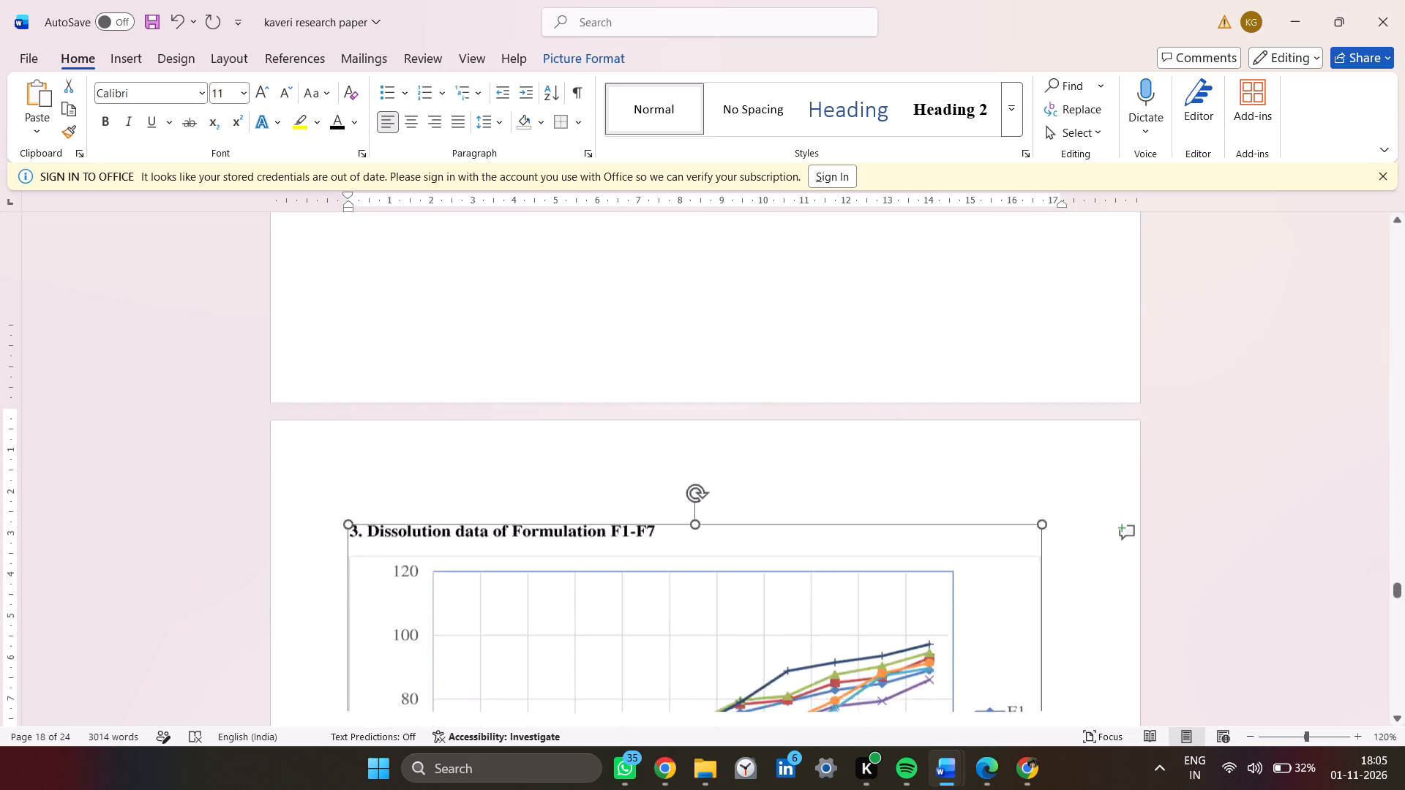
{"action": "scroll", "coordinate": [482, 587], "scroll_direction": "down", "scroll_amount": 1}
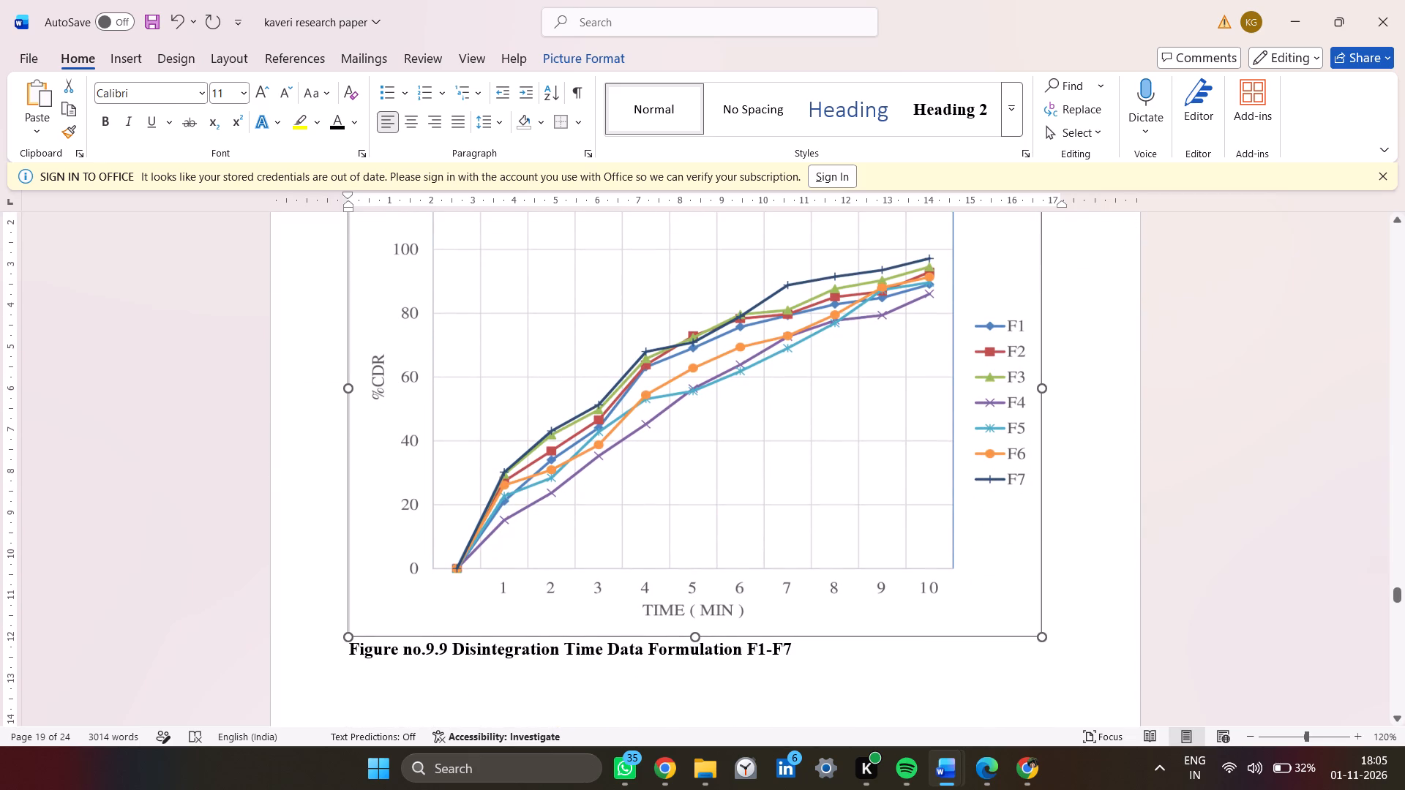
{"action": "left_click_drag", "start_coordinate": [1041, 635], "coordinate": [958, 510]}
Put the "Figure no.9.9 Disintegration Time Data Formulation F1-F7" caption on its own line below the resized dissolution chart.
{"action": "left_click", "coordinate": [996, 503]}
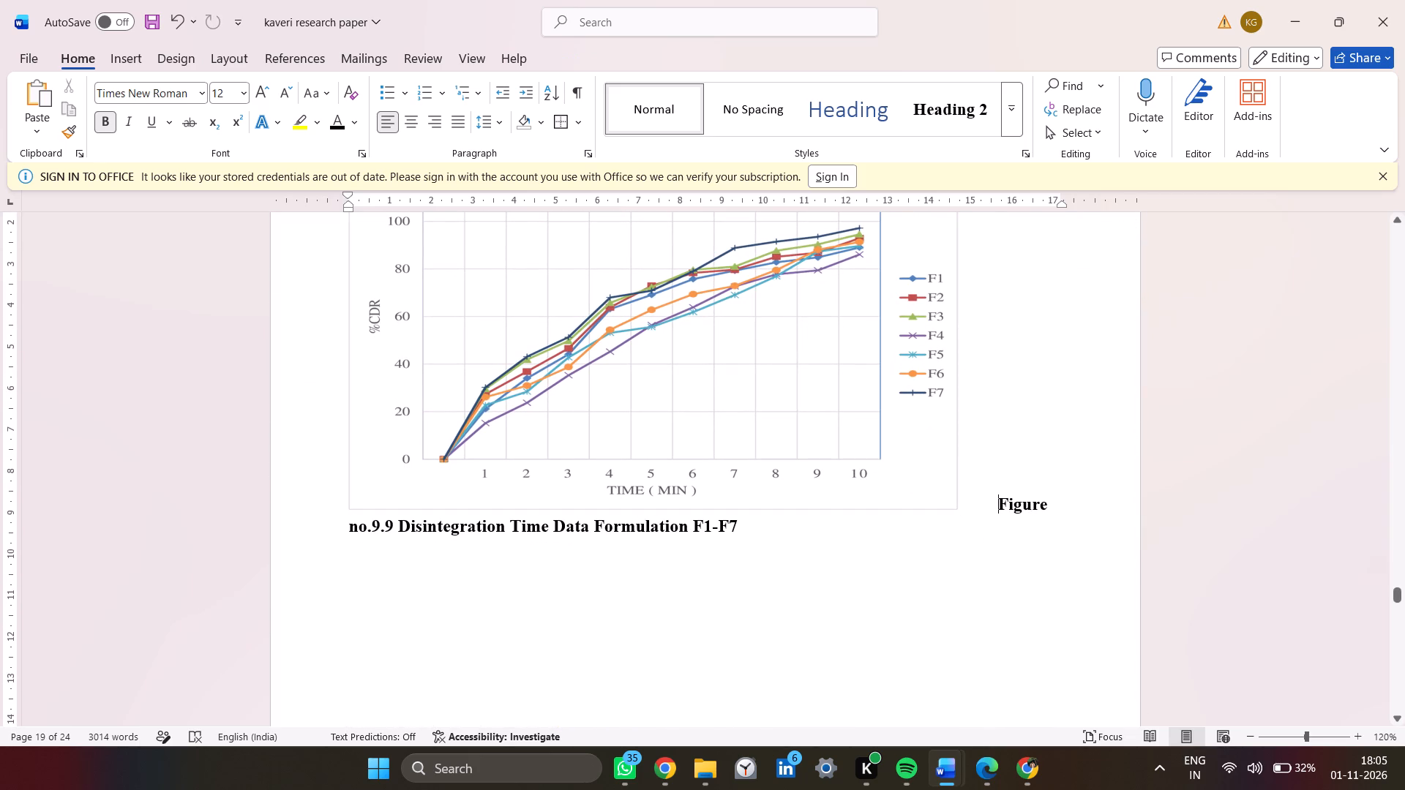
{"action": "key", "text": "Return"}
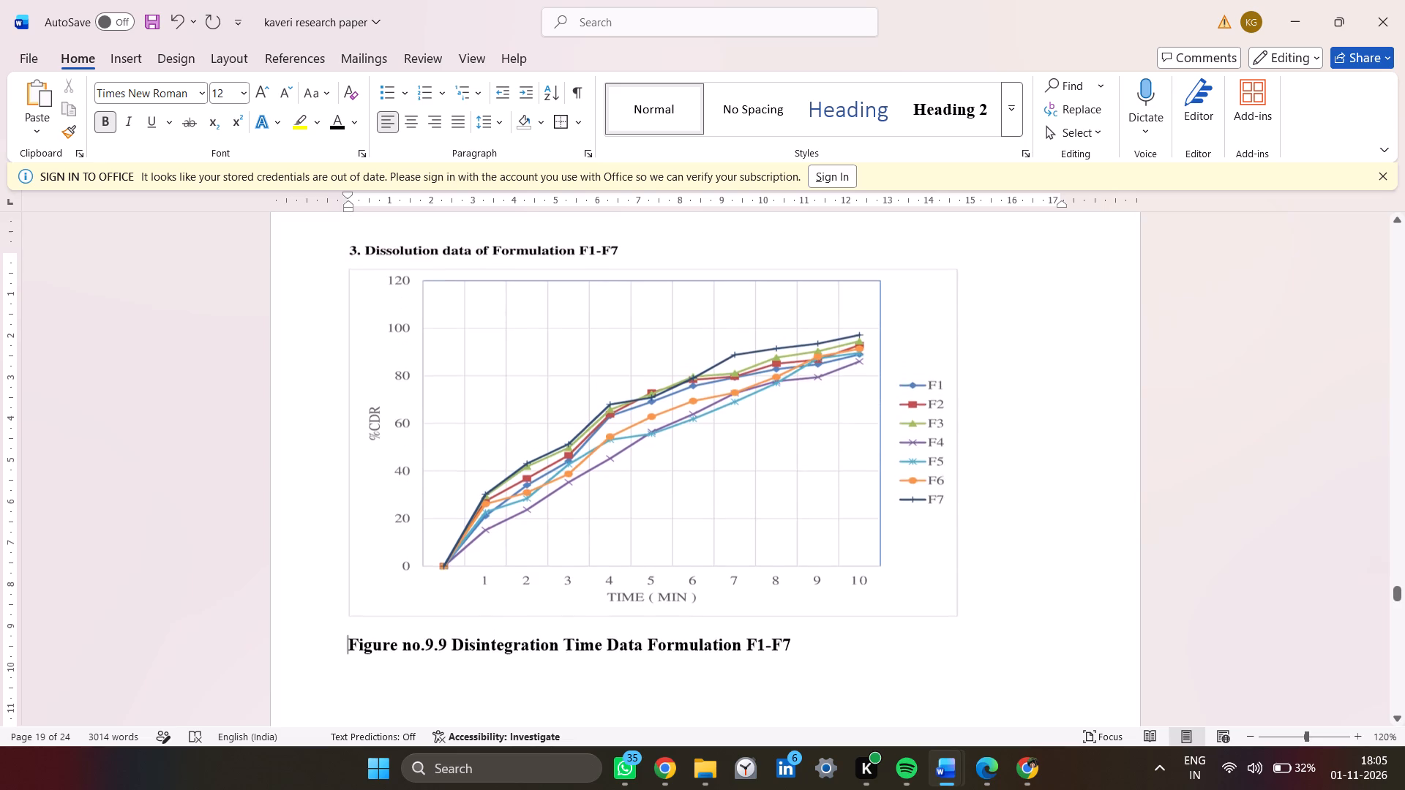
Compare the dissolution chart, its caption and the surrounding pages in the thesis with their layout in the research paper.
{"action": "key", "text": "alt+Tab"}
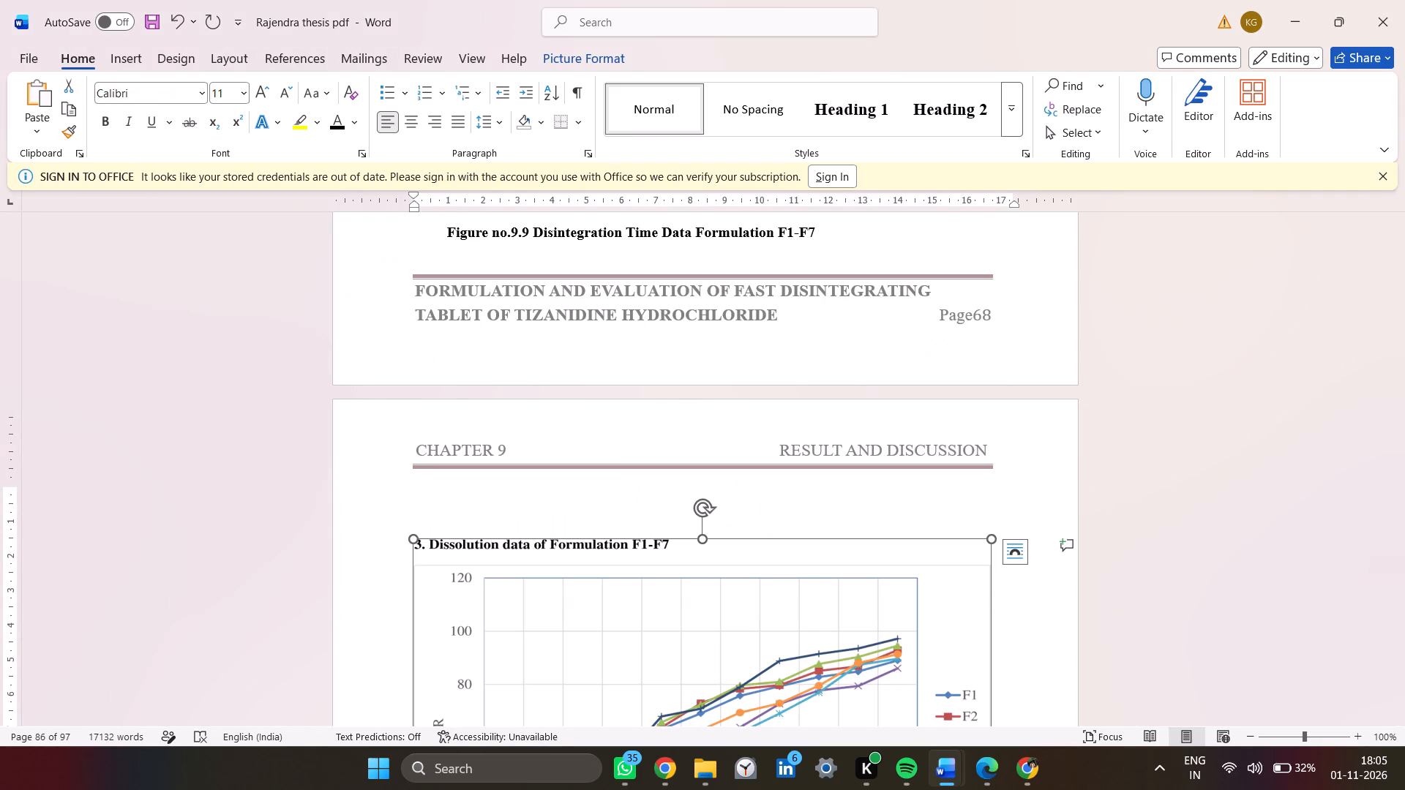
{"action": "scroll", "coordinate": [996, 503], "scroll_direction": "down", "scroll_amount": 1}
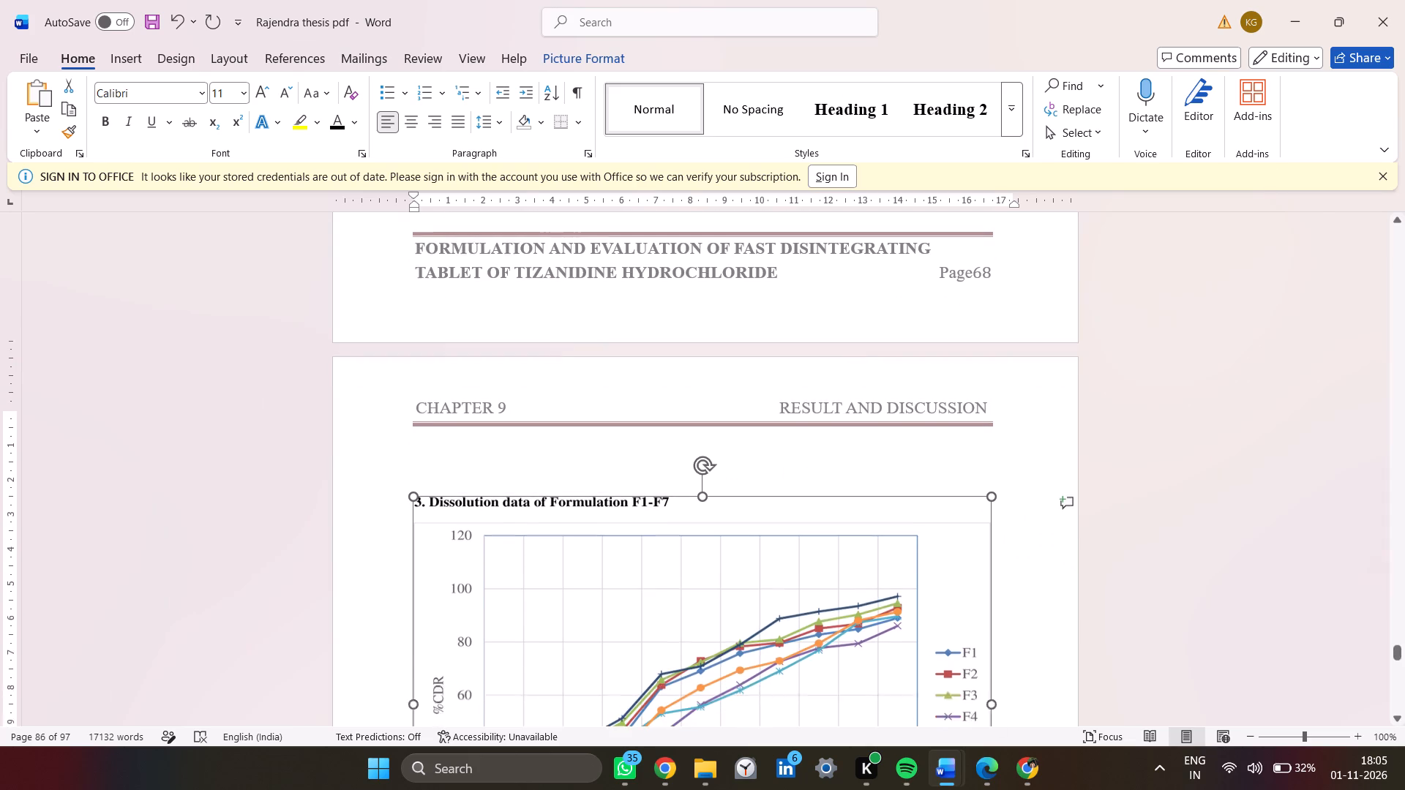
{"action": "scroll", "coordinate": [996, 503], "scroll_direction": "down", "scroll_amount": 3}
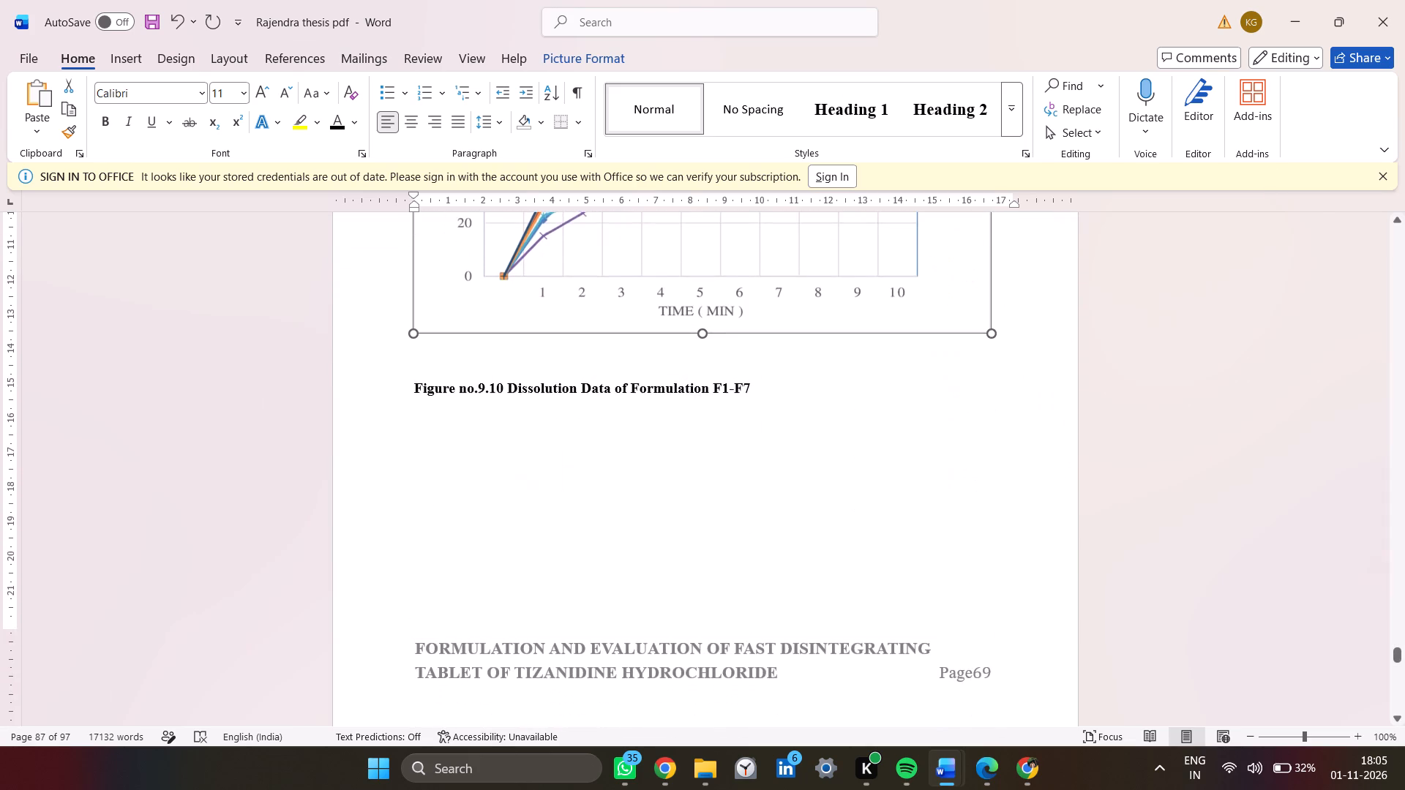
{"action": "scroll", "coordinate": [996, 503], "scroll_direction": "down", "scroll_amount": 1}
{"action": "key", "text": "alt+Tab"}
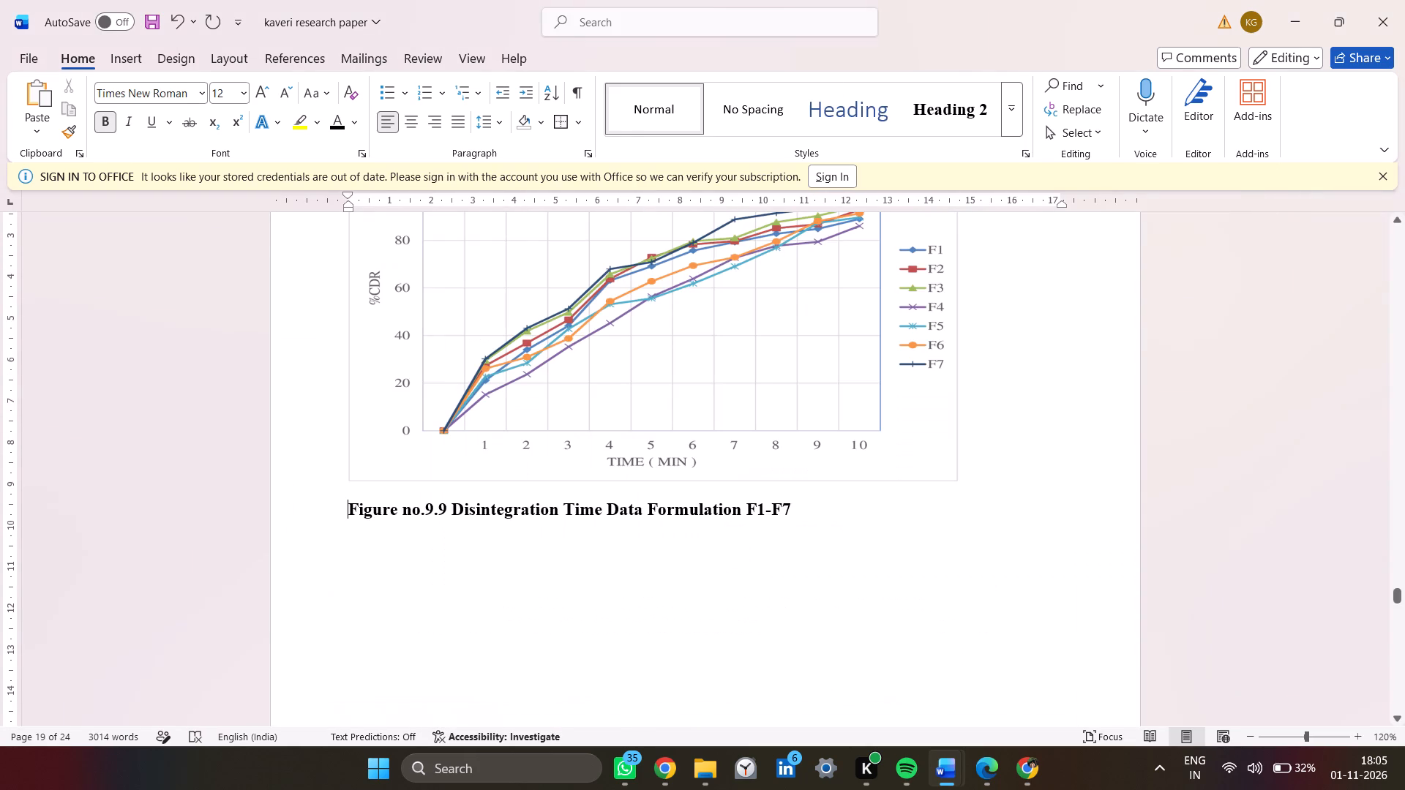
{"action": "scroll", "coordinate": [996, 503], "scroll_direction": "down", "scroll_amount": 2}
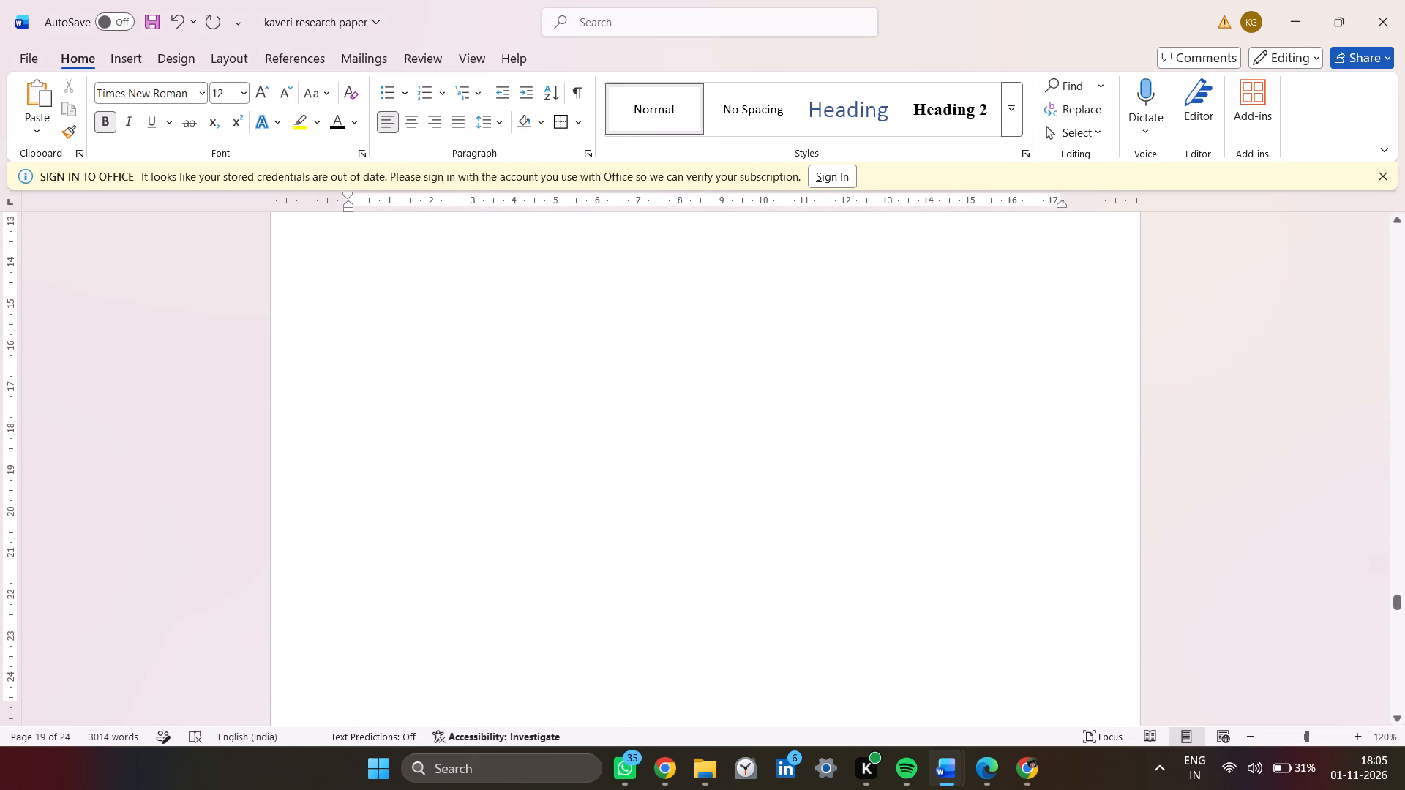
{"action": "key", "text": "alt+Tab"}
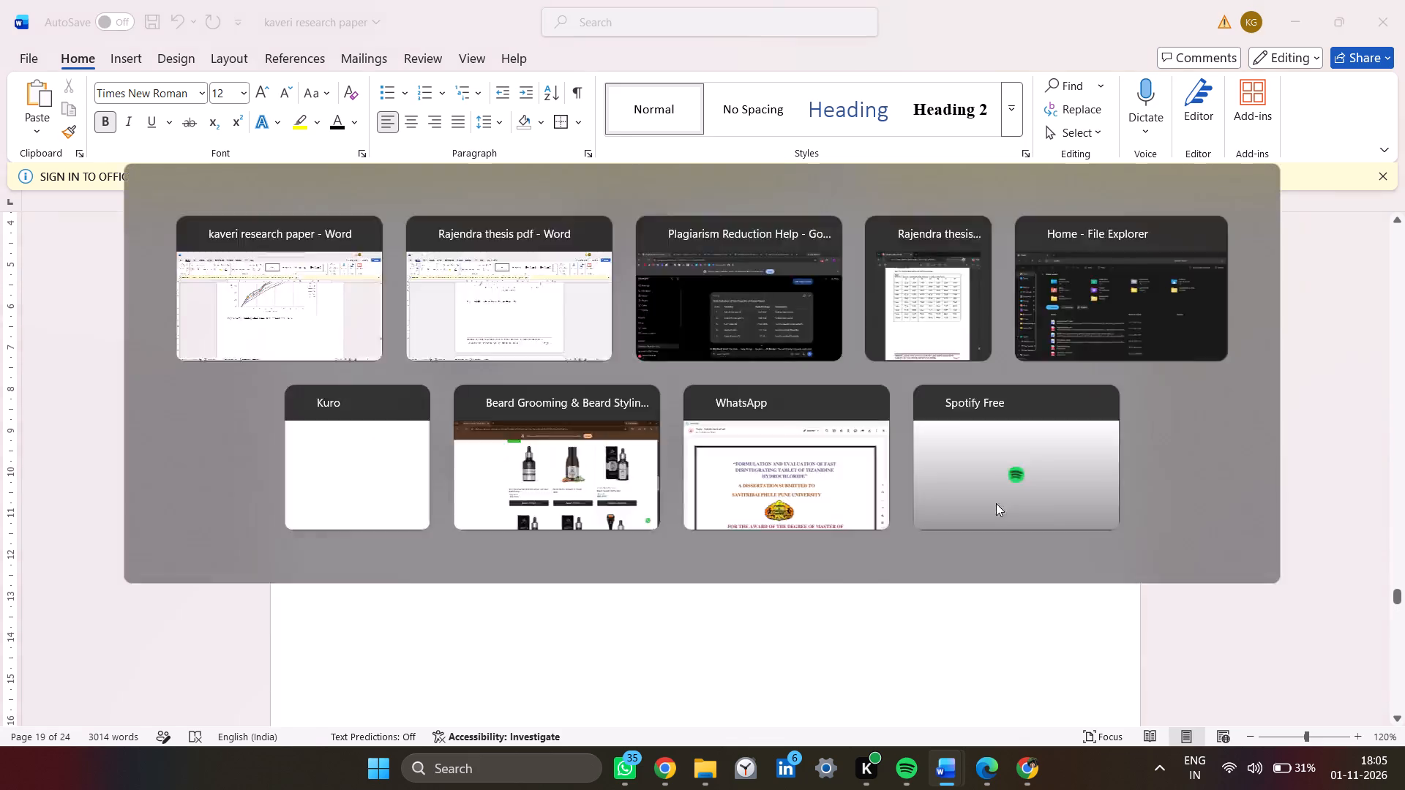
{"action": "scroll", "coordinate": [996, 503], "scroll_direction": "up", "scroll_amount": 1}
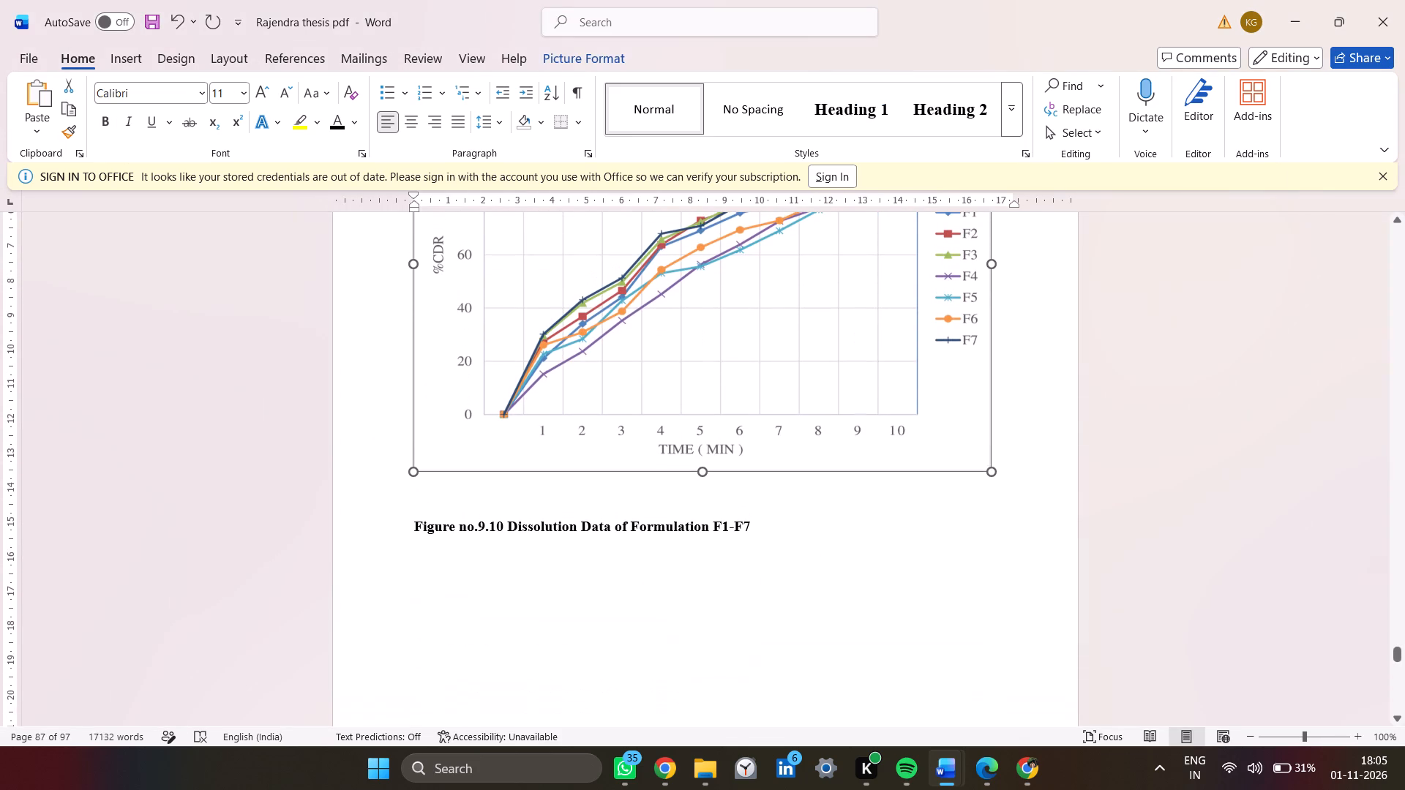
{"action": "scroll", "coordinate": [996, 503], "scroll_direction": "down", "scroll_amount": 2}
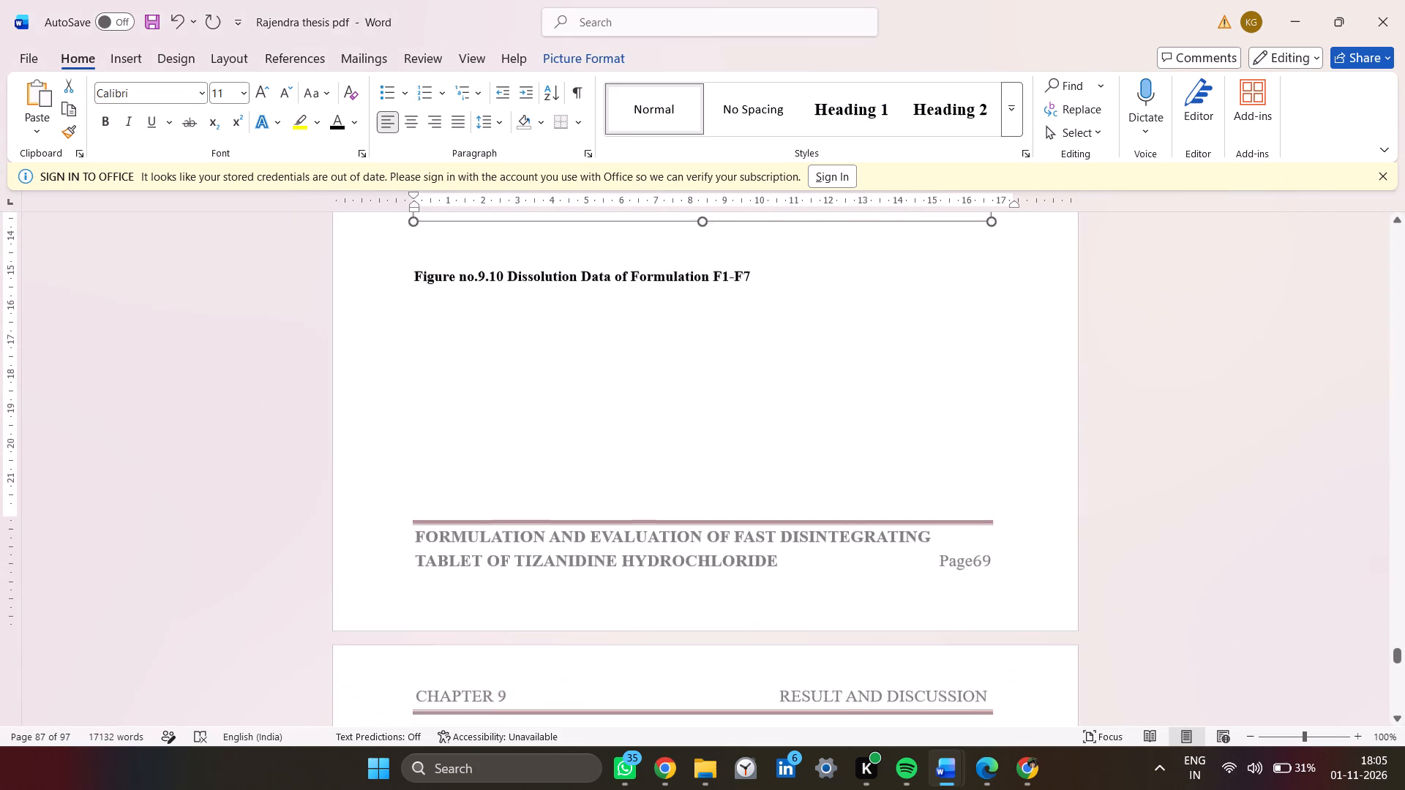
{"action": "scroll", "coordinate": [996, 503], "scroll_direction": "down", "scroll_amount": 2}
{"action": "scroll", "coordinate": [996, 503], "scroll_direction": "up", "scroll_amount": 1}
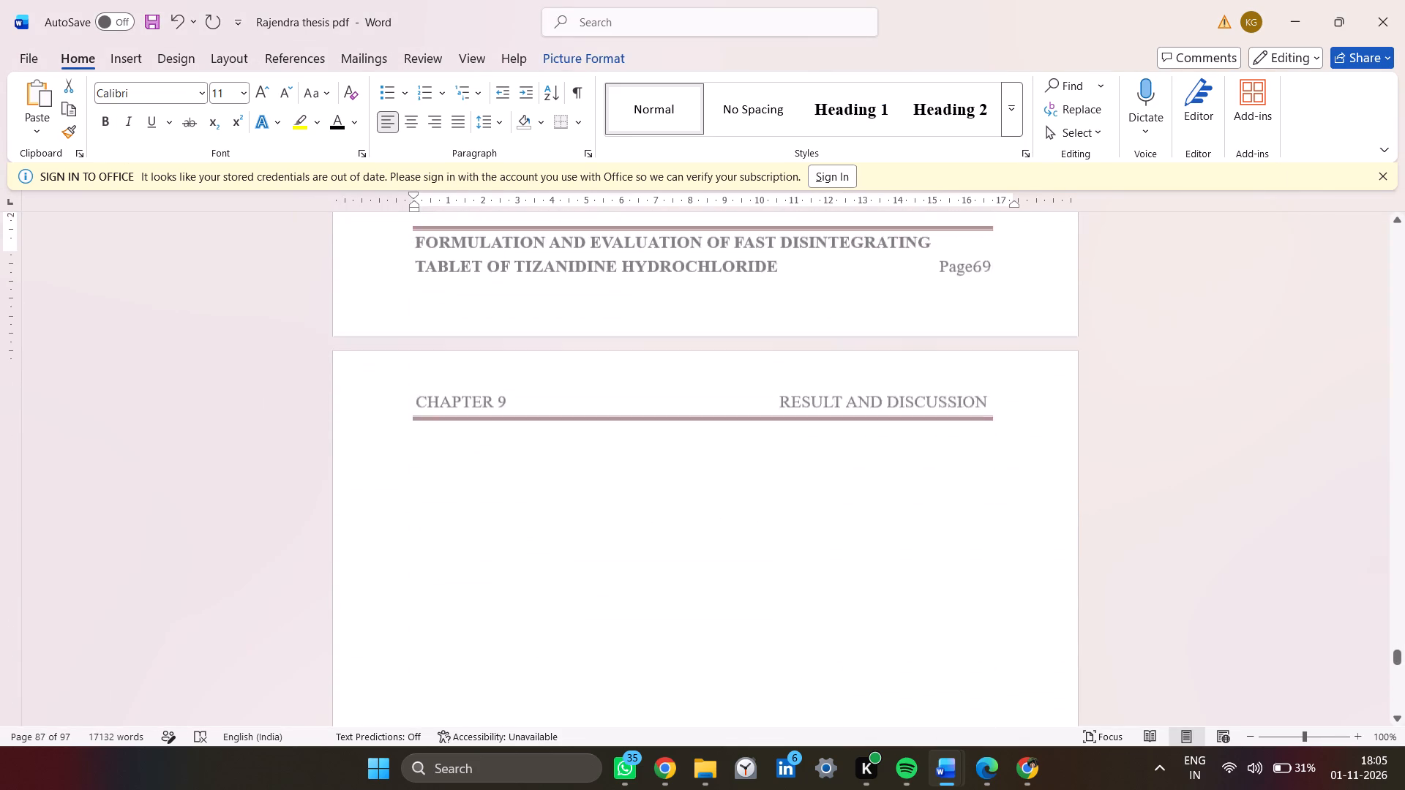
{"action": "scroll", "coordinate": [996, 503], "scroll_direction": "up", "scroll_amount": 2}
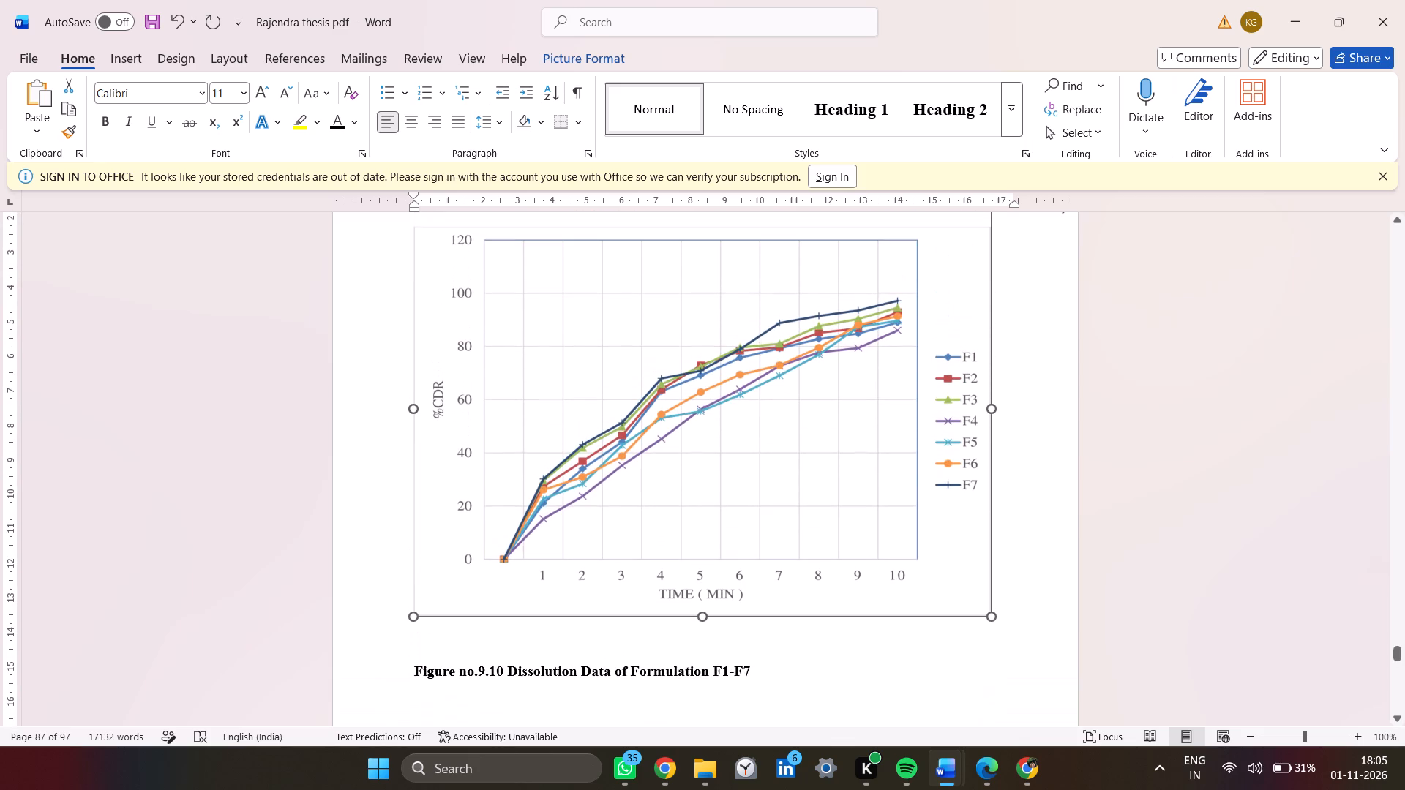
{"action": "key", "text": "alt+Tab"}
{"action": "scroll", "coordinate": [996, 503], "scroll_direction": "up", "scroll_amount": 1}
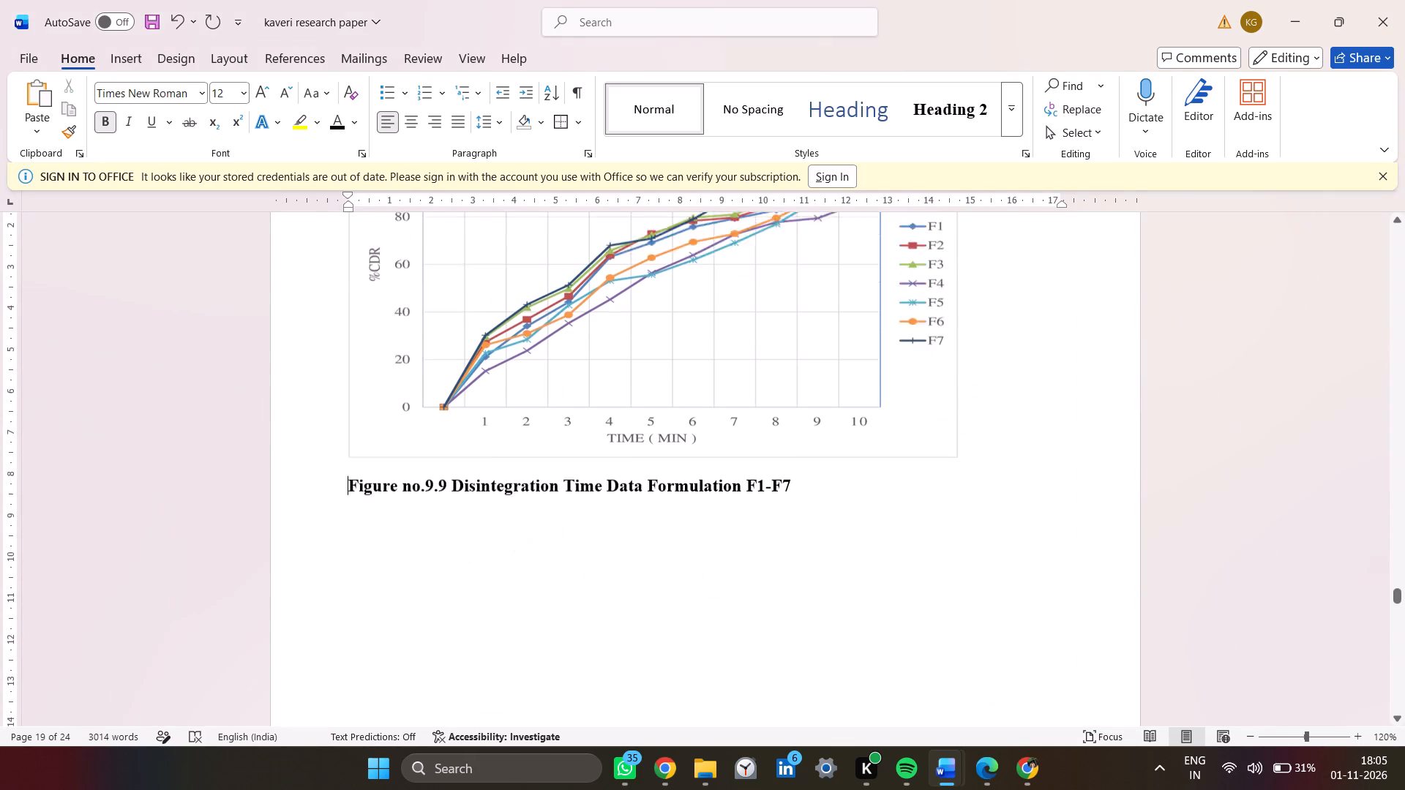
{"action": "scroll", "coordinate": [996, 503], "scroll_direction": "up", "scroll_amount": 2}
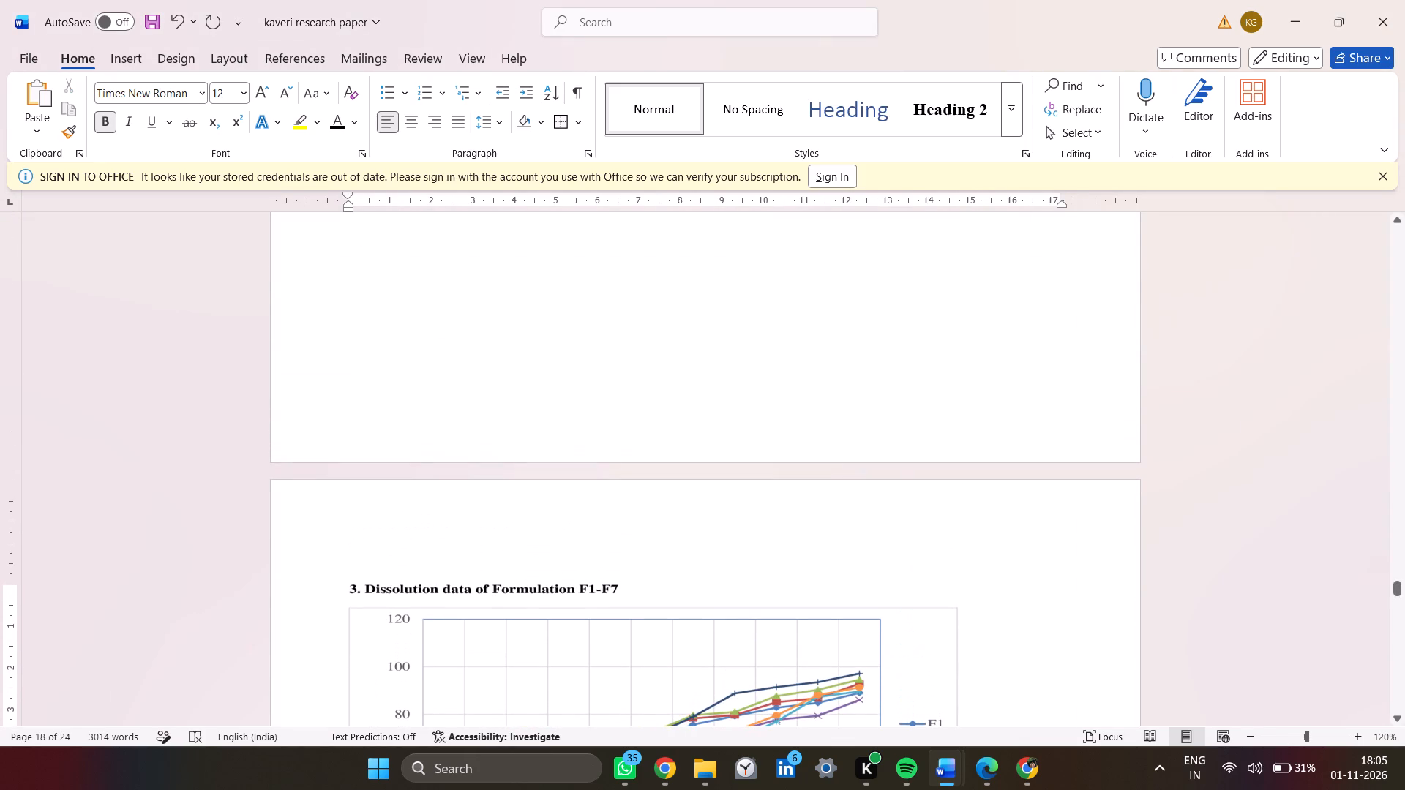
{"action": "scroll", "coordinate": [996, 503], "scroll_direction": "up", "scroll_amount": 3}
{"action": "scroll", "coordinate": [996, 503], "scroll_direction": "down", "scroll_amount": 2}
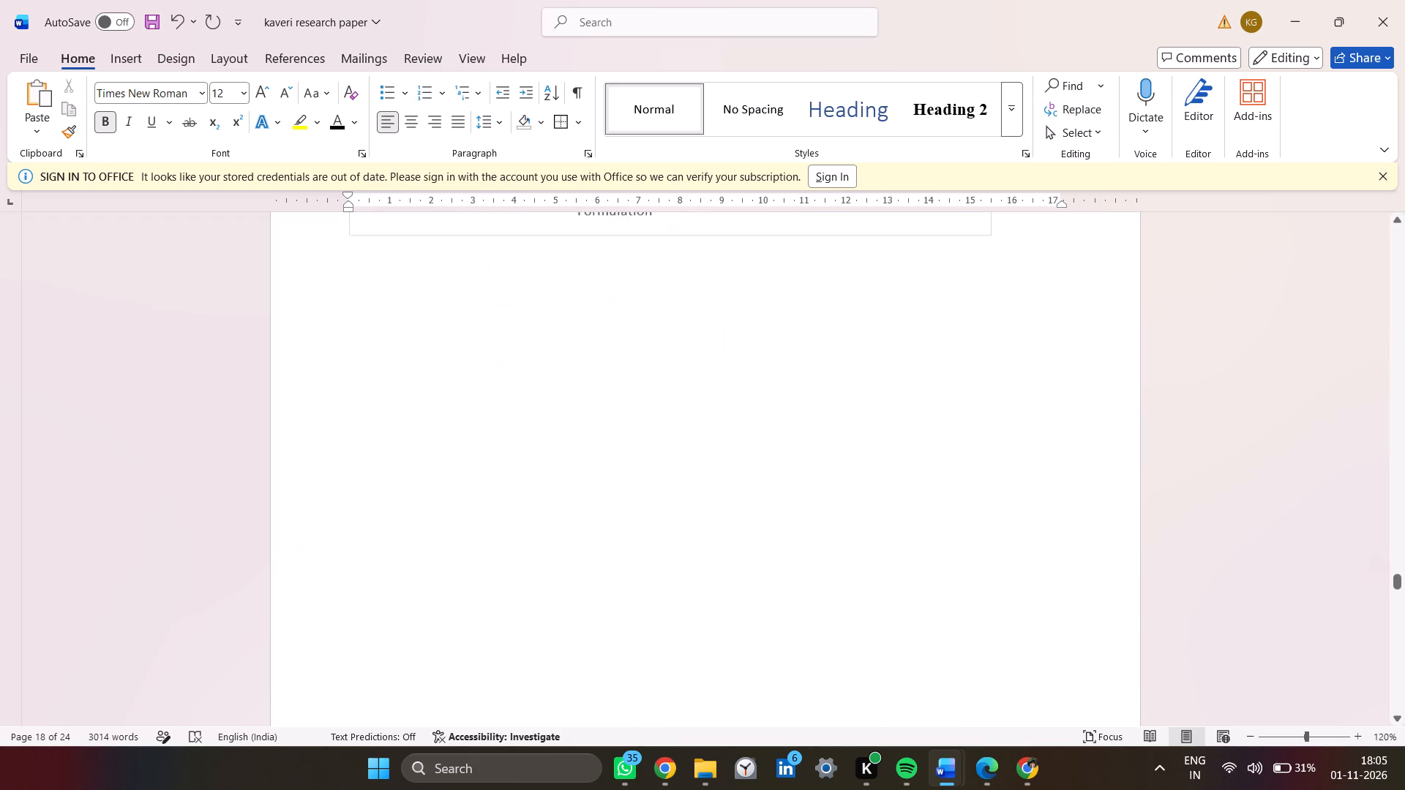
{"action": "scroll", "coordinate": [996, 503], "scroll_direction": "down", "scroll_amount": 3}
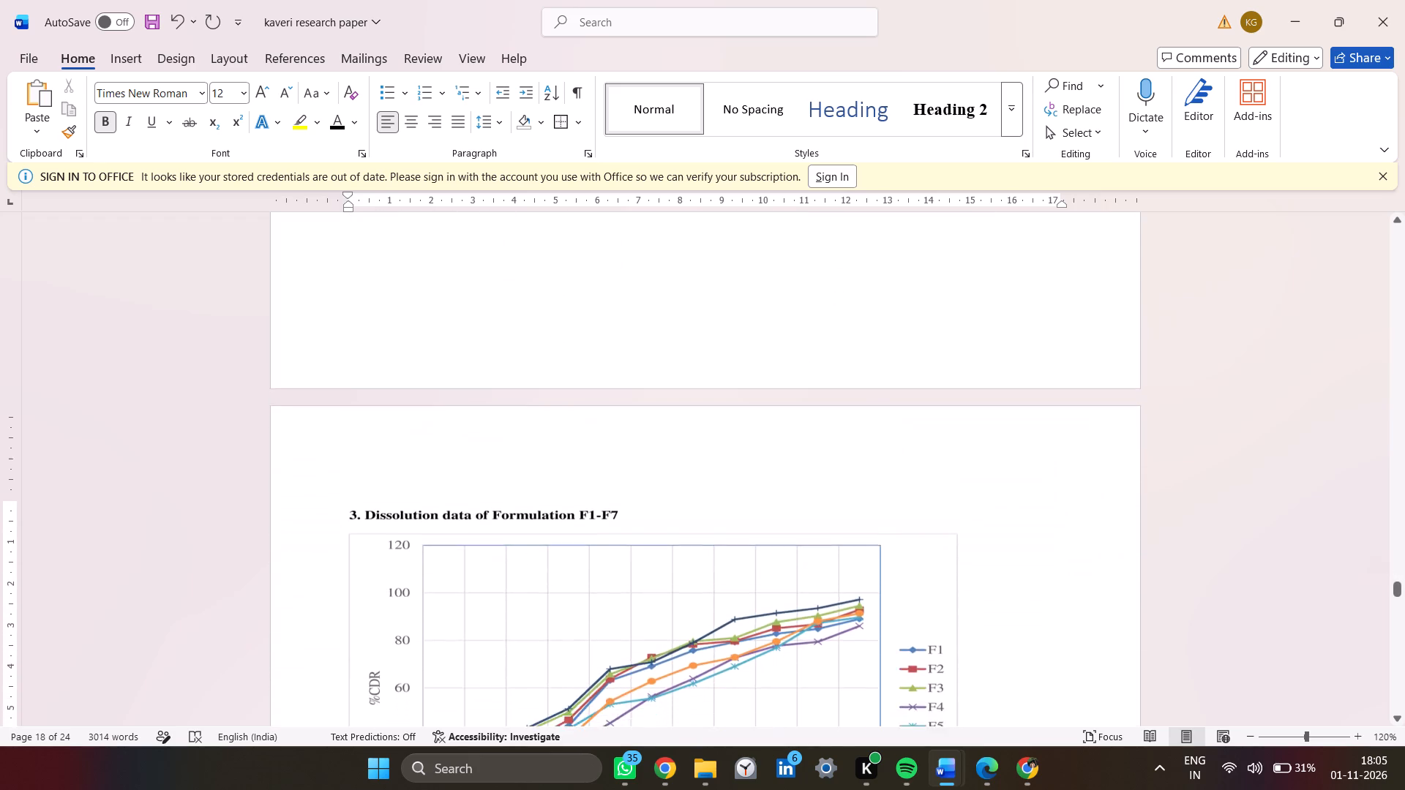
{"action": "scroll", "coordinate": [996, 503], "scroll_direction": "down", "scroll_amount": 1}
Review the hardness, disintegration time and dissolution charts with their captions in the thesis's result and discussion chapter.
{"action": "key", "text": "alt+Tab"}
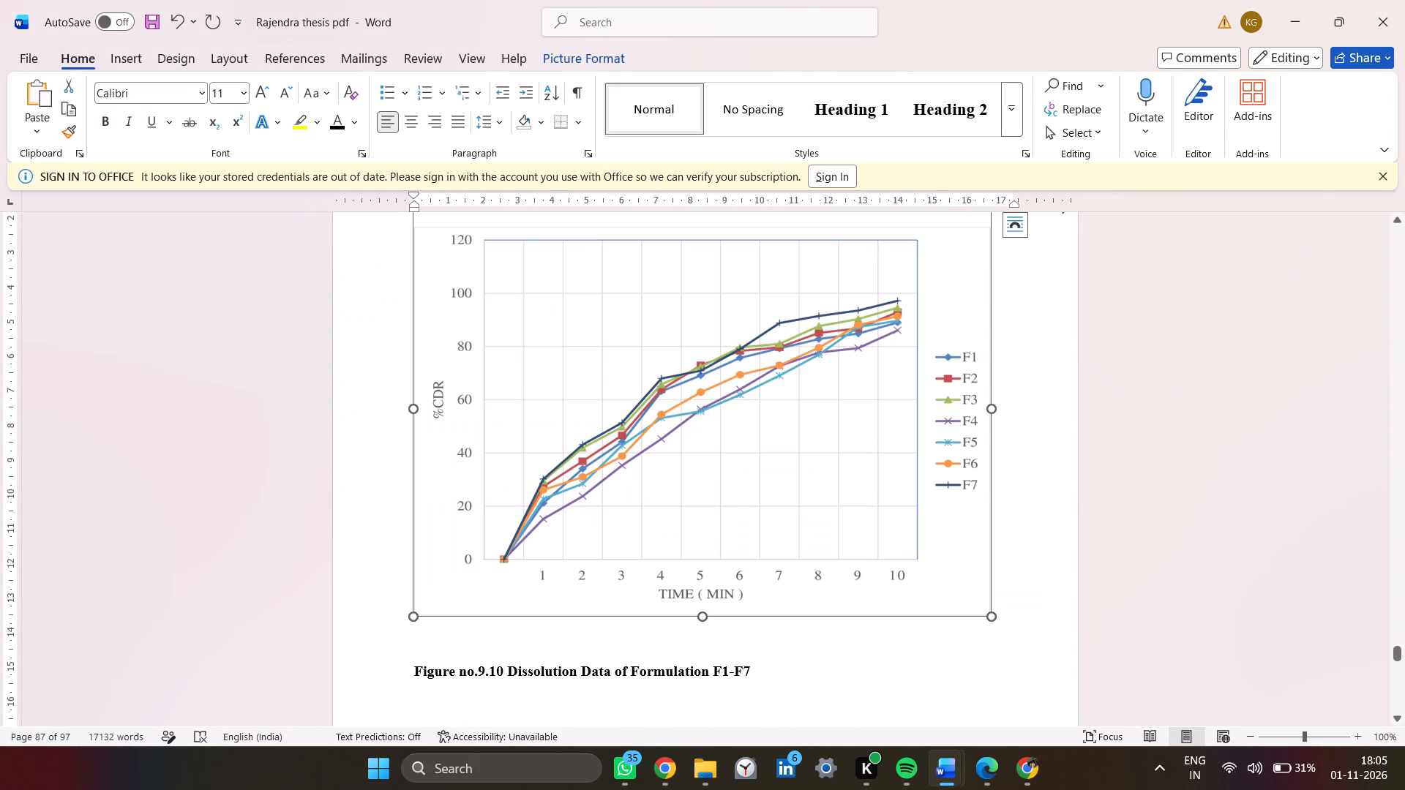
{"action": "scroll", "coordinate": [996, 503], "scroll_direction": "down", "scroll_amount": 1}
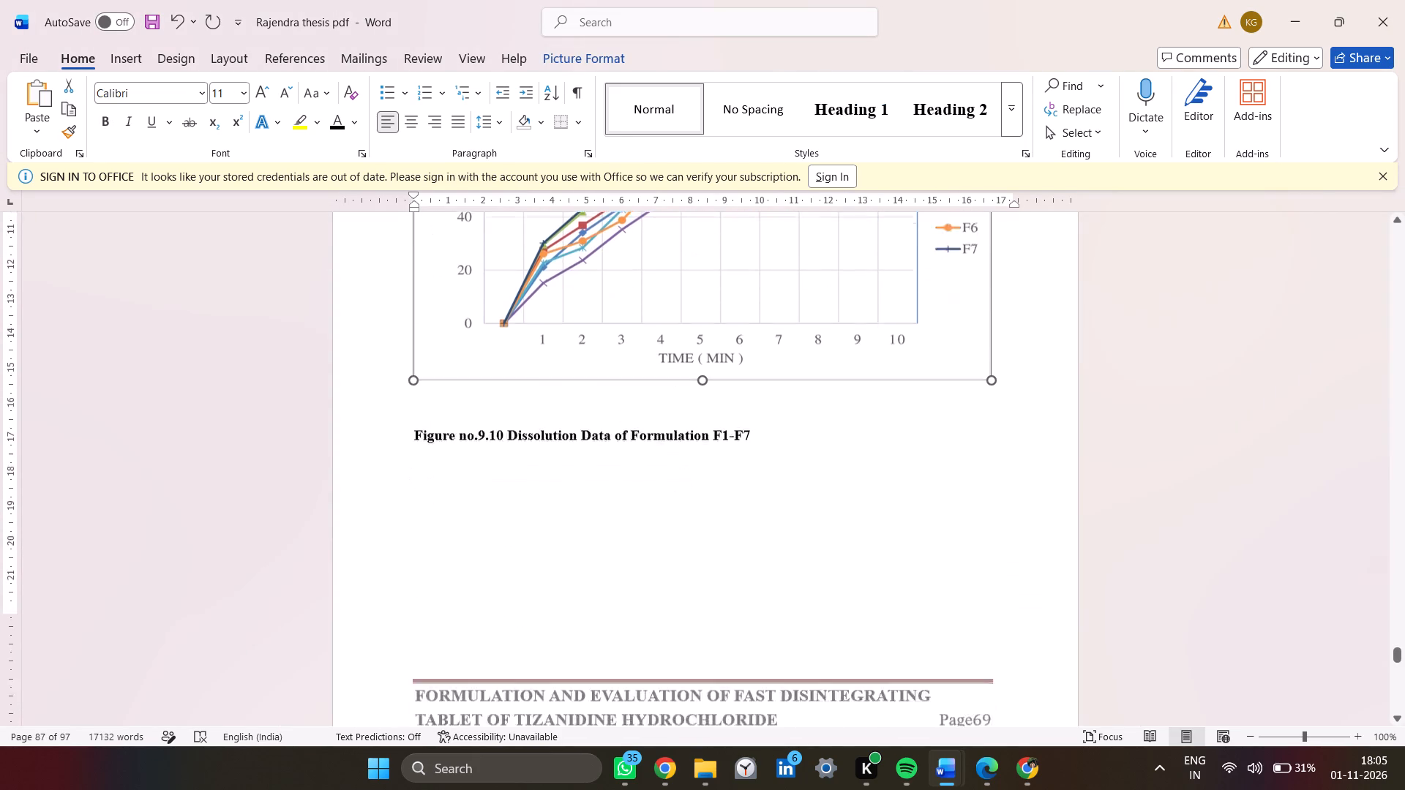
{"action": "scroll", "coordinate": [996, 503], "scroll_direction": "down", "scroll_amount": 1}
{"action": "scroll", "coordinate": [996, 503], "scroll_direction": "up", "scroll_amount": 2}
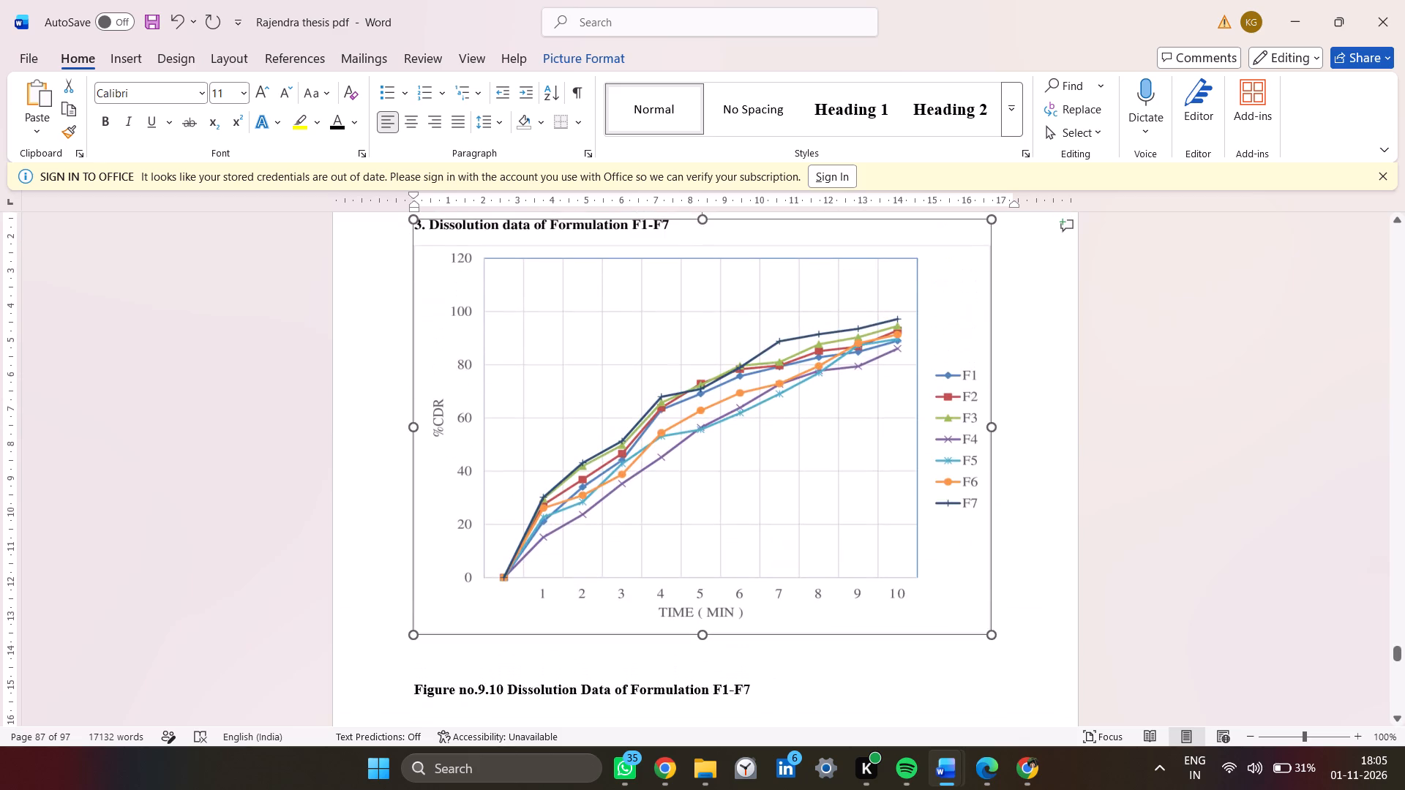
{"action": "scroll", "coordinate": [996, 503], "scroll_direction": "up", "scroll_amount": 4}
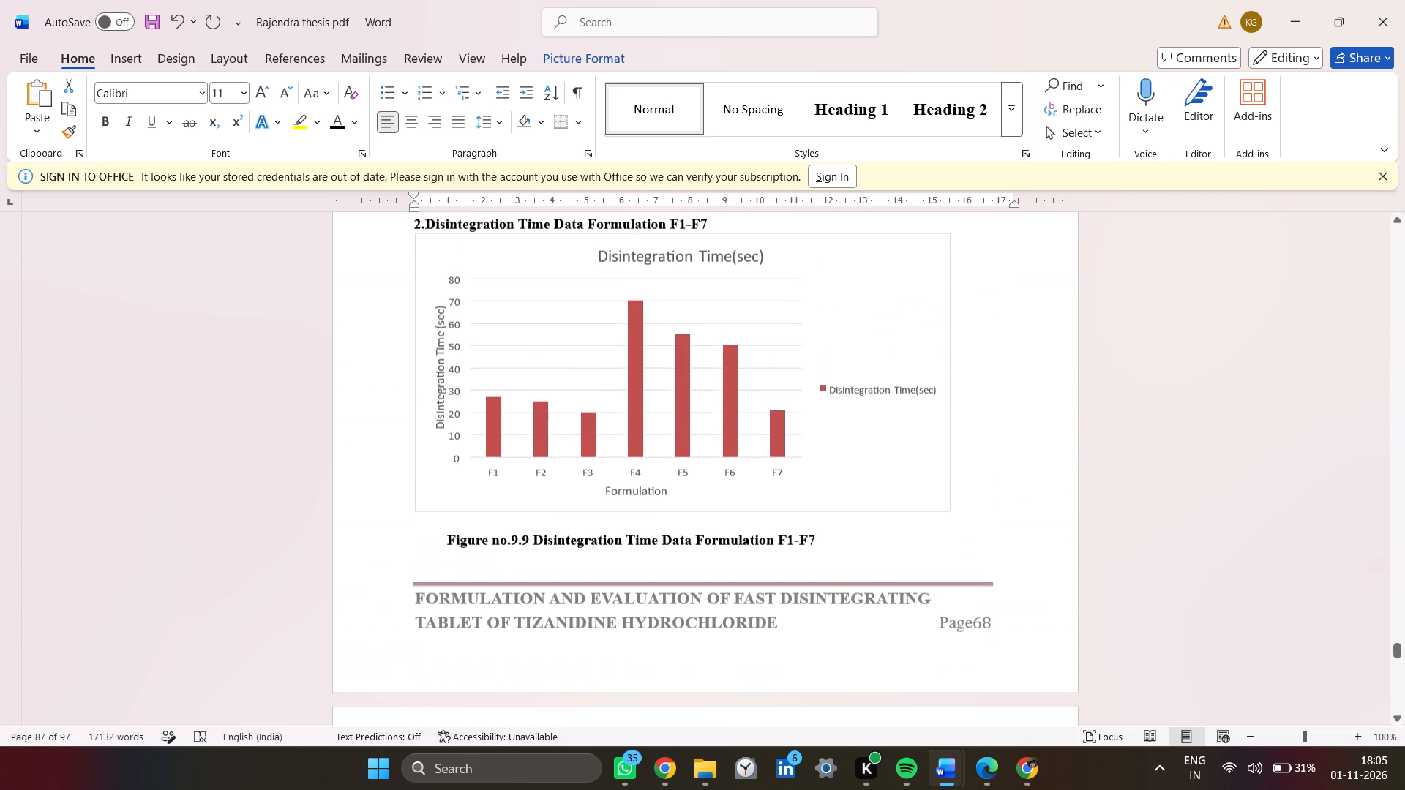
{"action": "scroll", "coordinate": [996, 503], "scroll_direction": "up", "scroll_amount": 4}
{"action": "scroll", "coordinate": [996, 503], "scroll_direction": "down", "scroll_amount": 1}
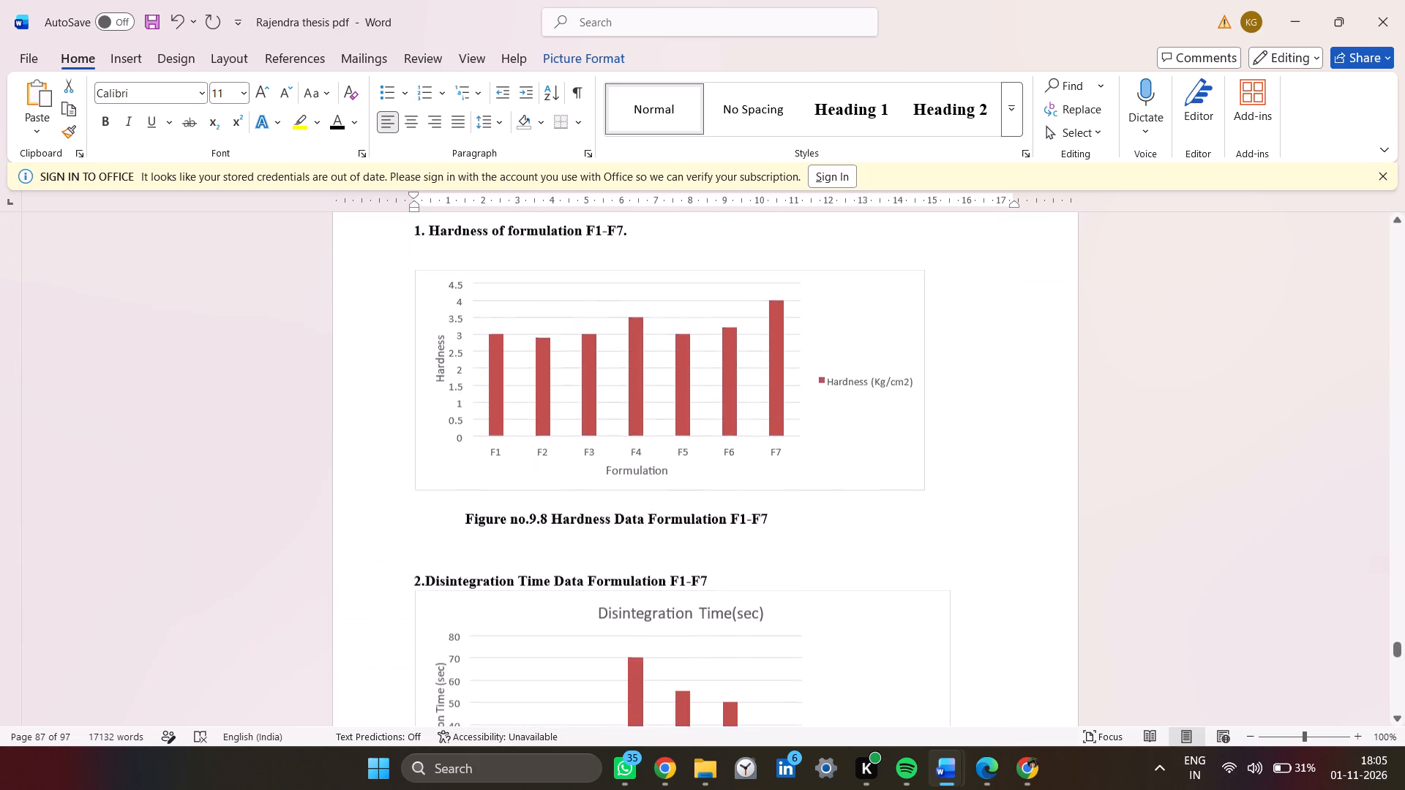
{"action": "scroll", "coordinate": [996, 503], "scroll_direction": "down", "scroll_amount": 4}
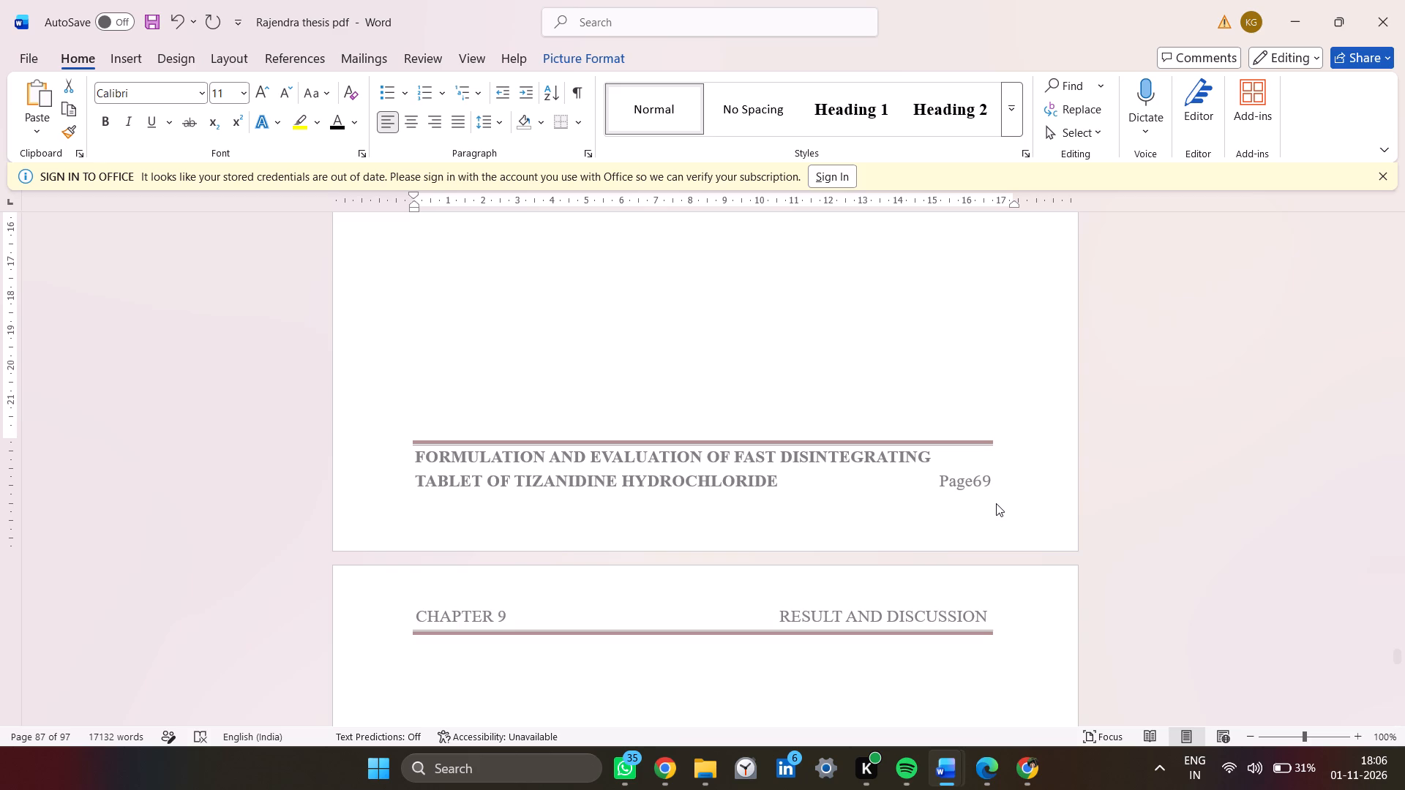
{"action": "scroll", "coordinate": [996, 503], "scroll_direction": "up", "scroll_amount": 3}
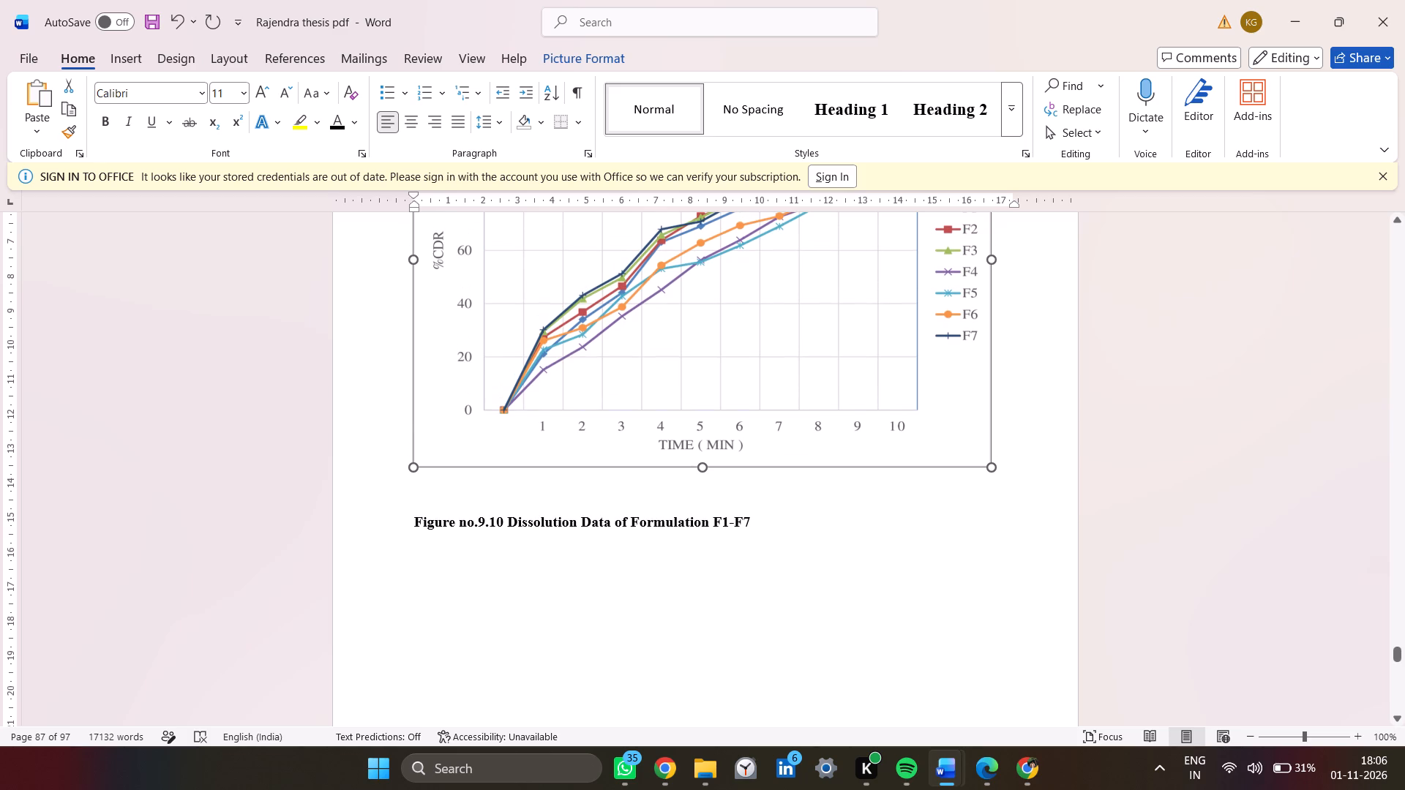
{"action": "scroll", "coordinate": [996, 503], "scroll_direction": "up", "scroll_amount": 2}
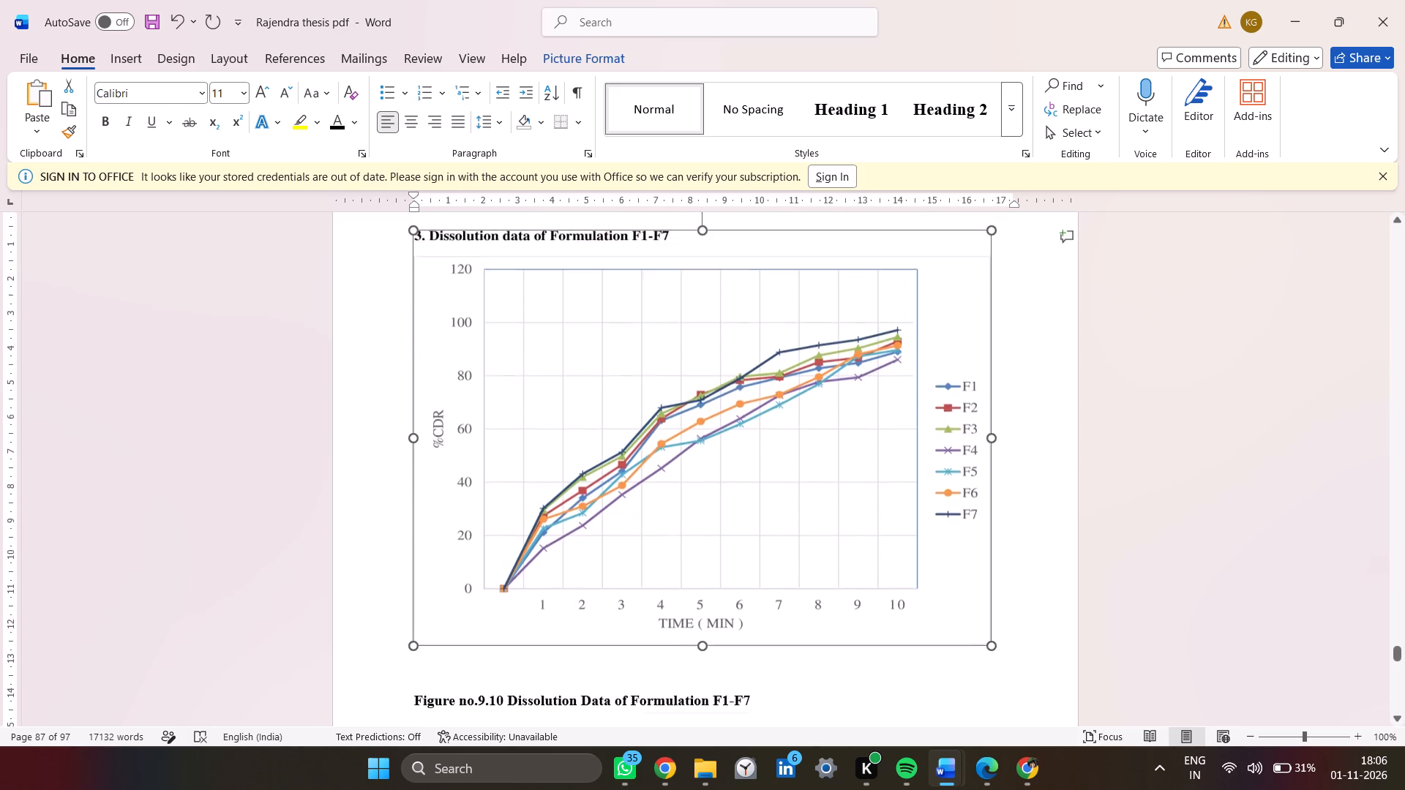
{"action": "scroll", "coordinate": [996, 503], "scroll_direction": "up", "scroll_amount": 1}
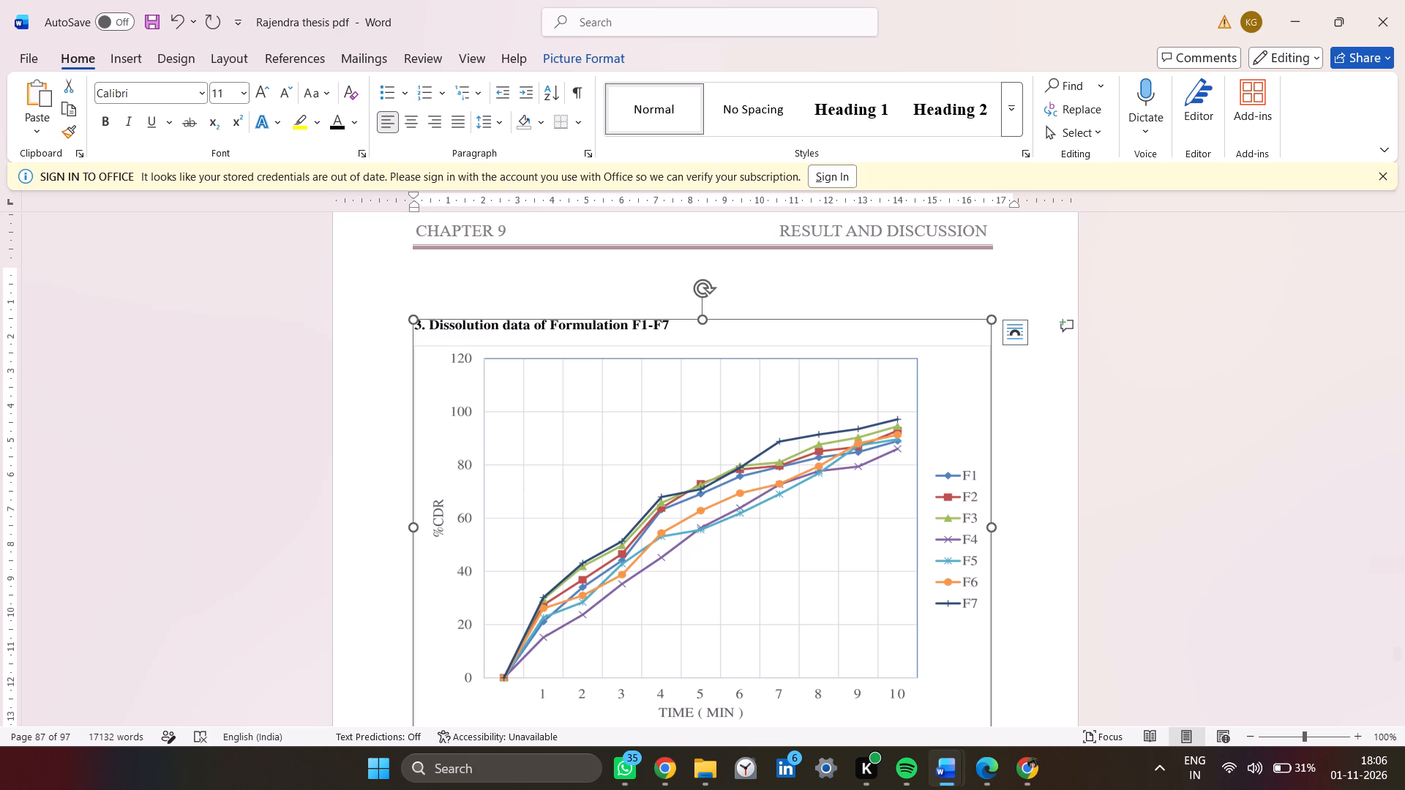
{"action": "scroll", "coordinate": [996, 503], "scroll_direction": "up", "scroll_amount": 2}
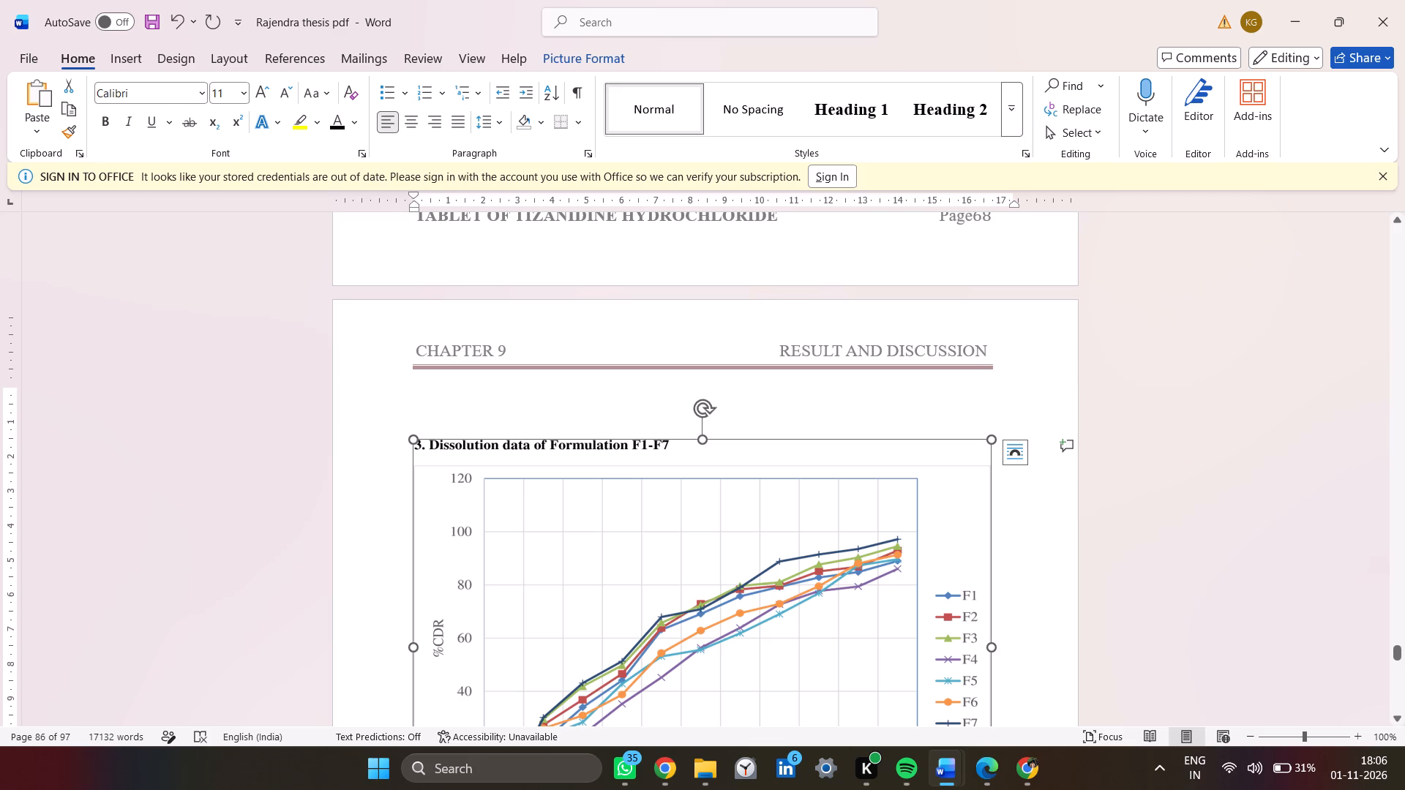
{"action": "scroll", "coordinate": [996, 503], "scroll_direction": "up", "scroll_amount": 1}
{"action": "scroll", "coordinate": [996, 503], "scroll_direction": "down", "scroll_amount": 1}
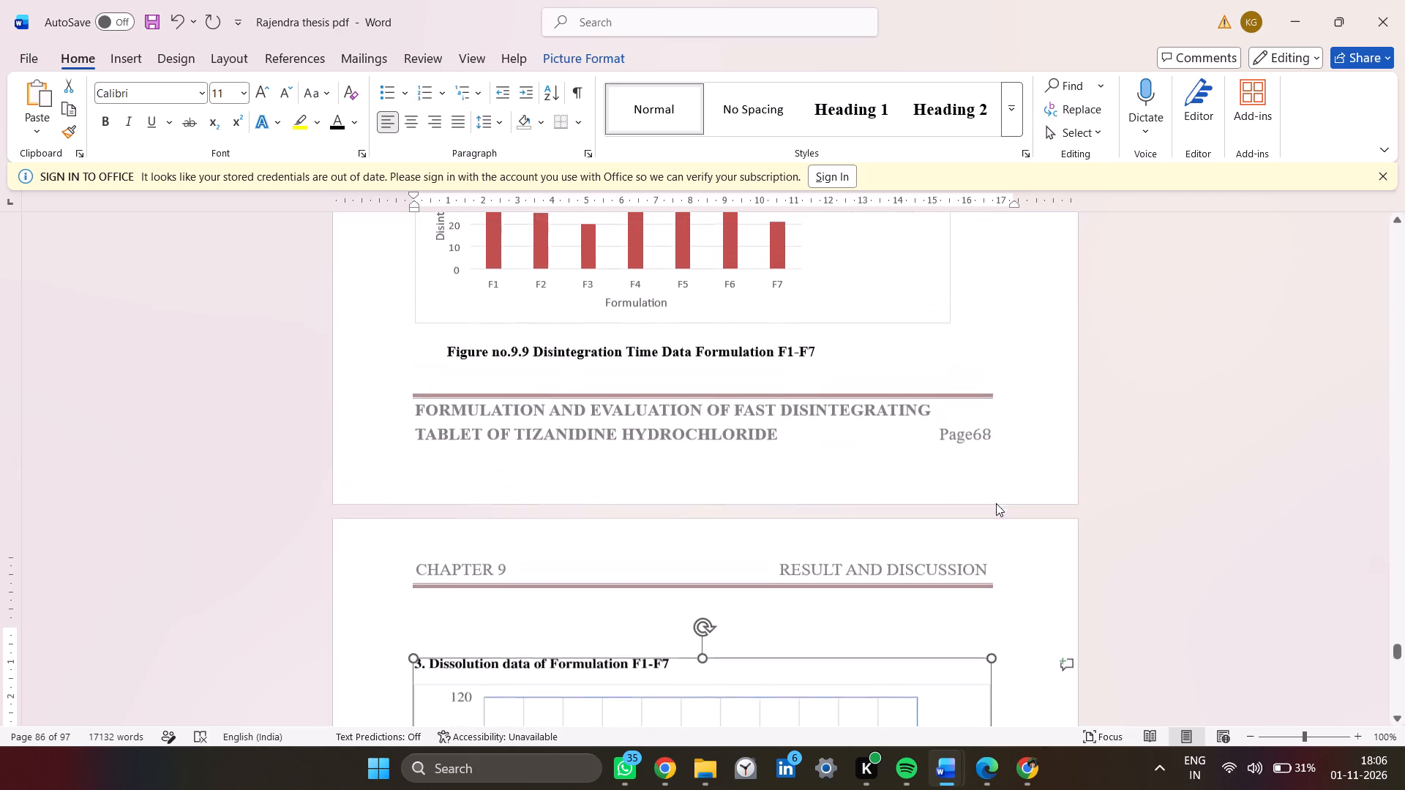
Compare the dissolution chart and its figure caption in the thesis with the disintegration and dissolution charts and caption in the research paper.
{"action": "scroll", "coordinate": [996, 503], "scroll_direction": "down", "scroll_amount": 2}
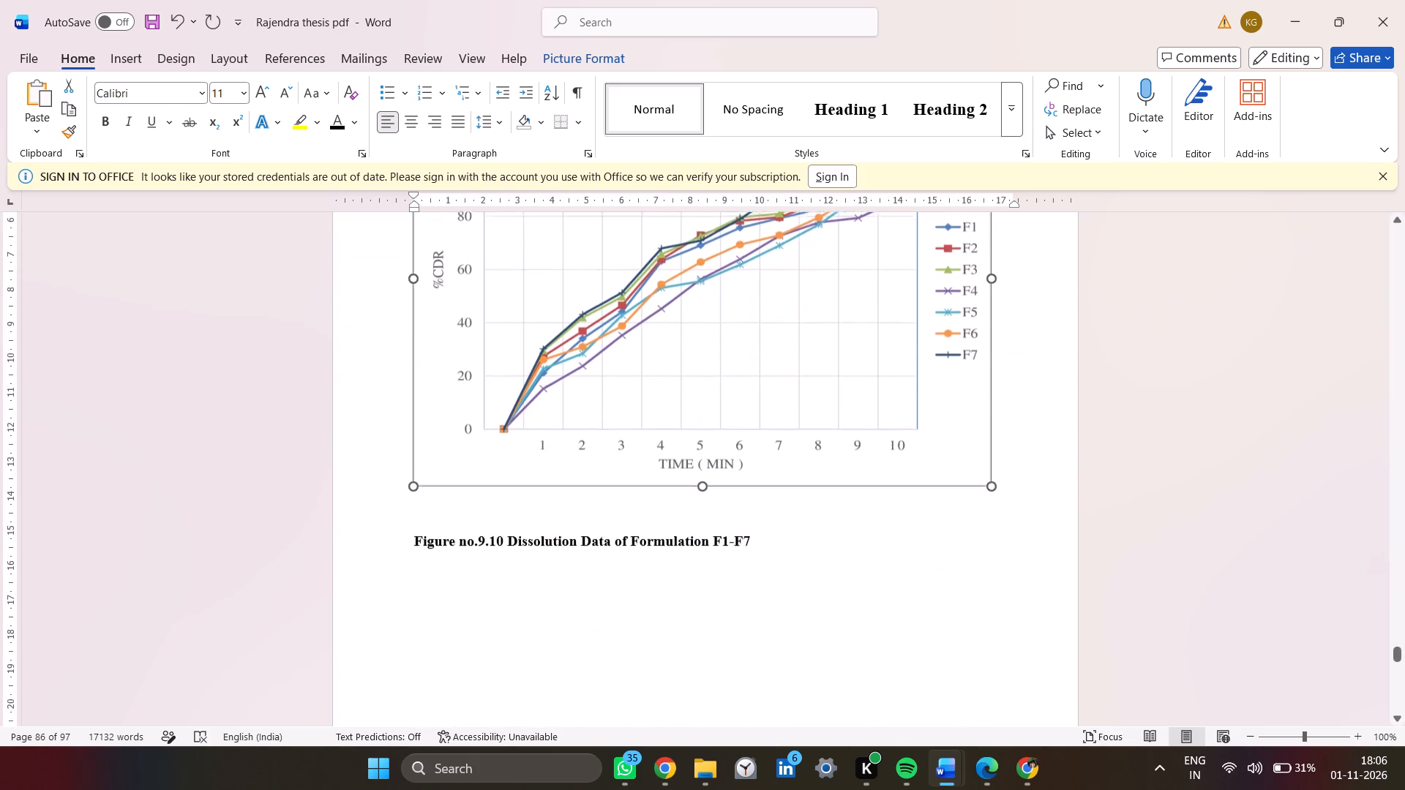
{"action": "scroll", "coordinate": [996, 503], "scroll_direction": "down", "scroll_amount": 2}
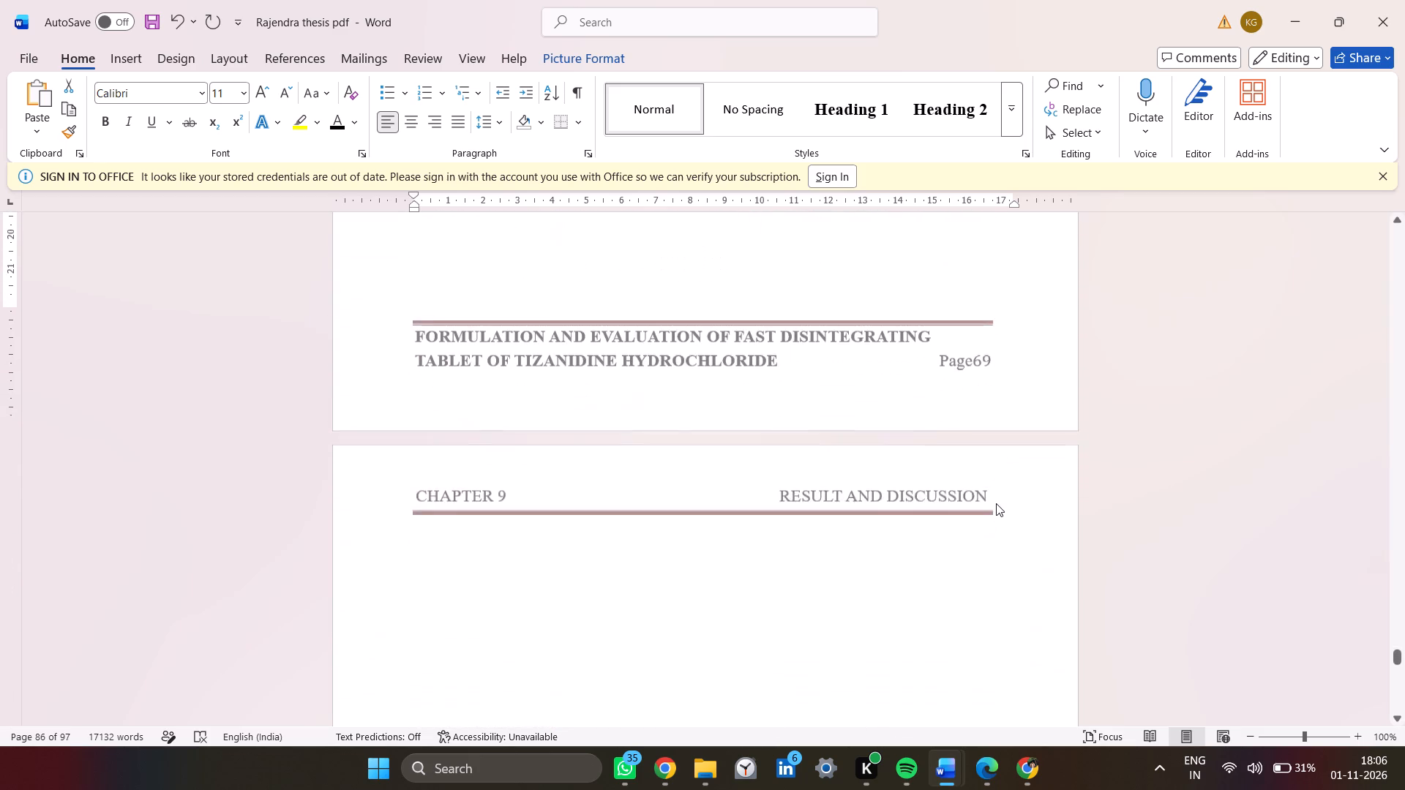
{"action": "scroll", "coordinate": [996, 503], "scroll_direction": "up", "scroll_amount": 2}
{"action": "scroll", "coordinate": [996, 503], "scroll_direction": "down", "scroll_amount": 1}
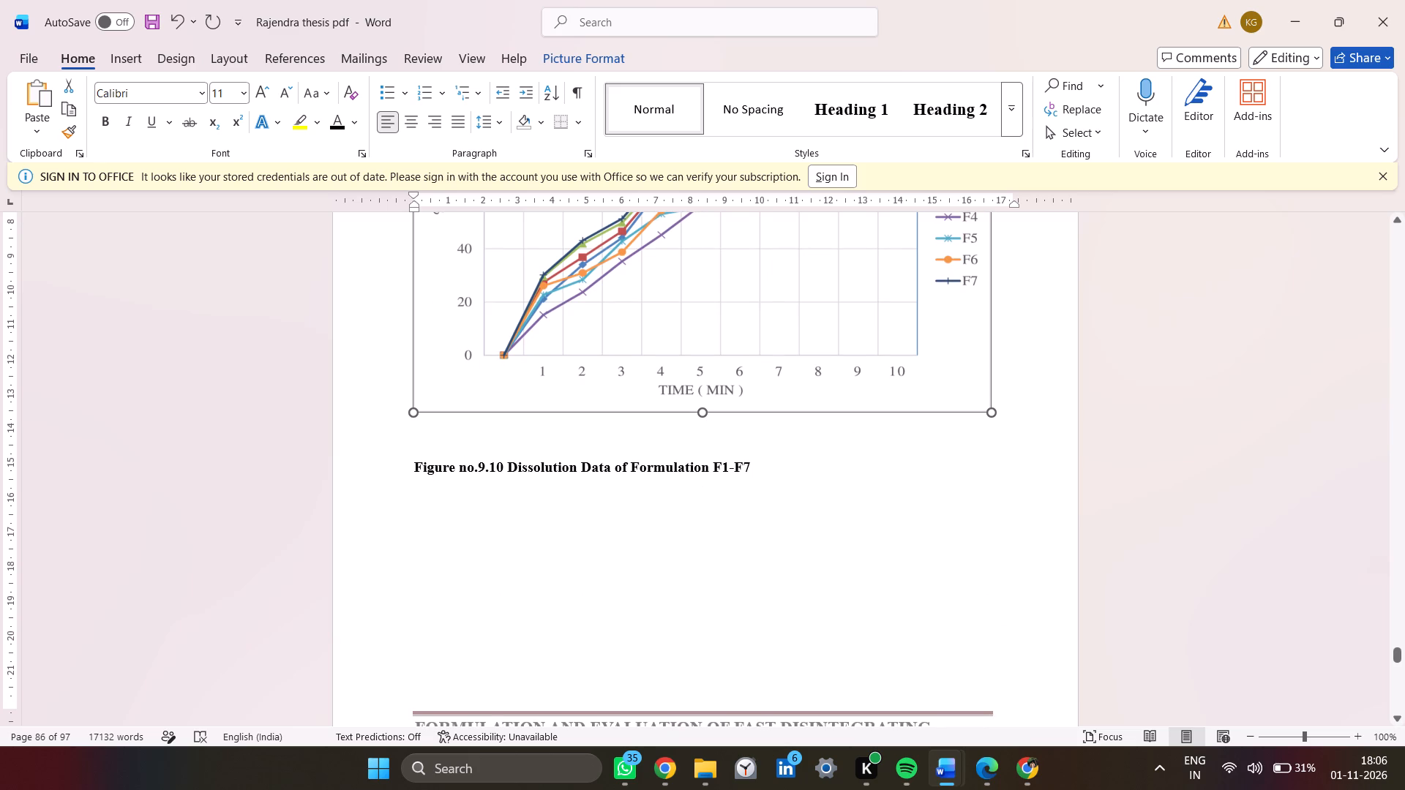
{"action": "key", "text": "alt+Tab"}
{"action": "key", "text": "alt+Tab"}
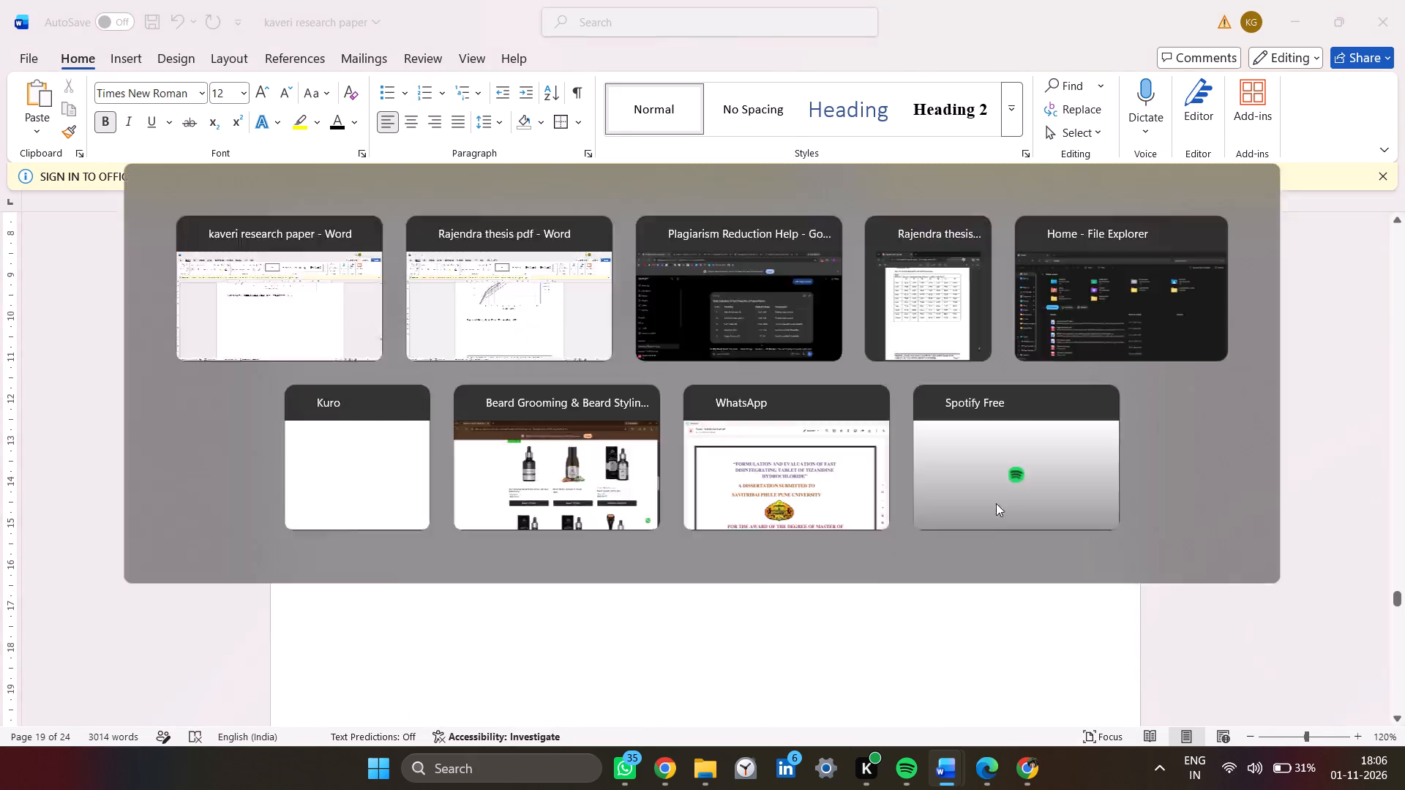
{"action": "key", "text": "alt+Tab"}
{"action": "scroll", "coordinate": [996, 503], "scroll_direction": "up", "scroll_amount": 1}
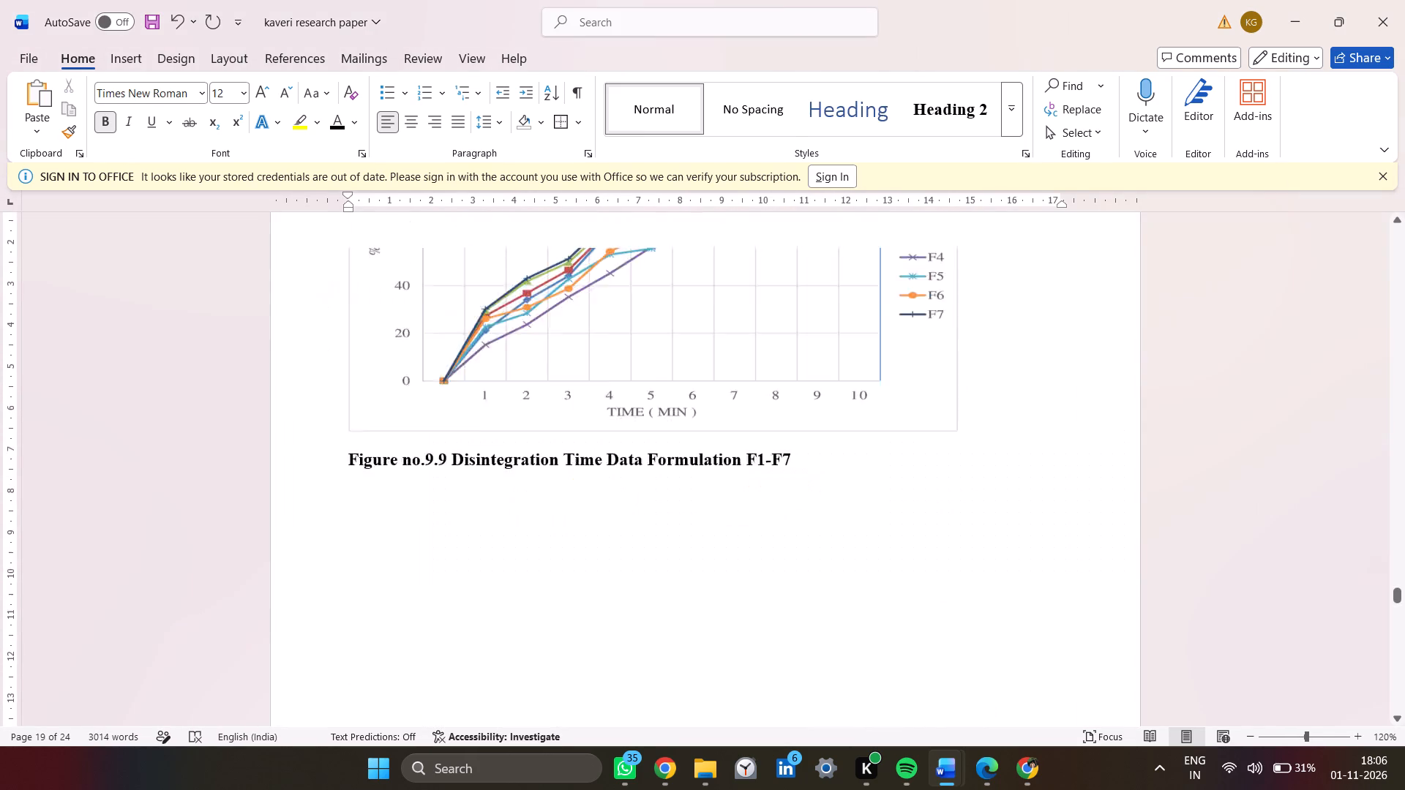
{"action": "scroll", "coordinate": [996, 503], "scroll_direction": "up", "scroll_amount": 3}
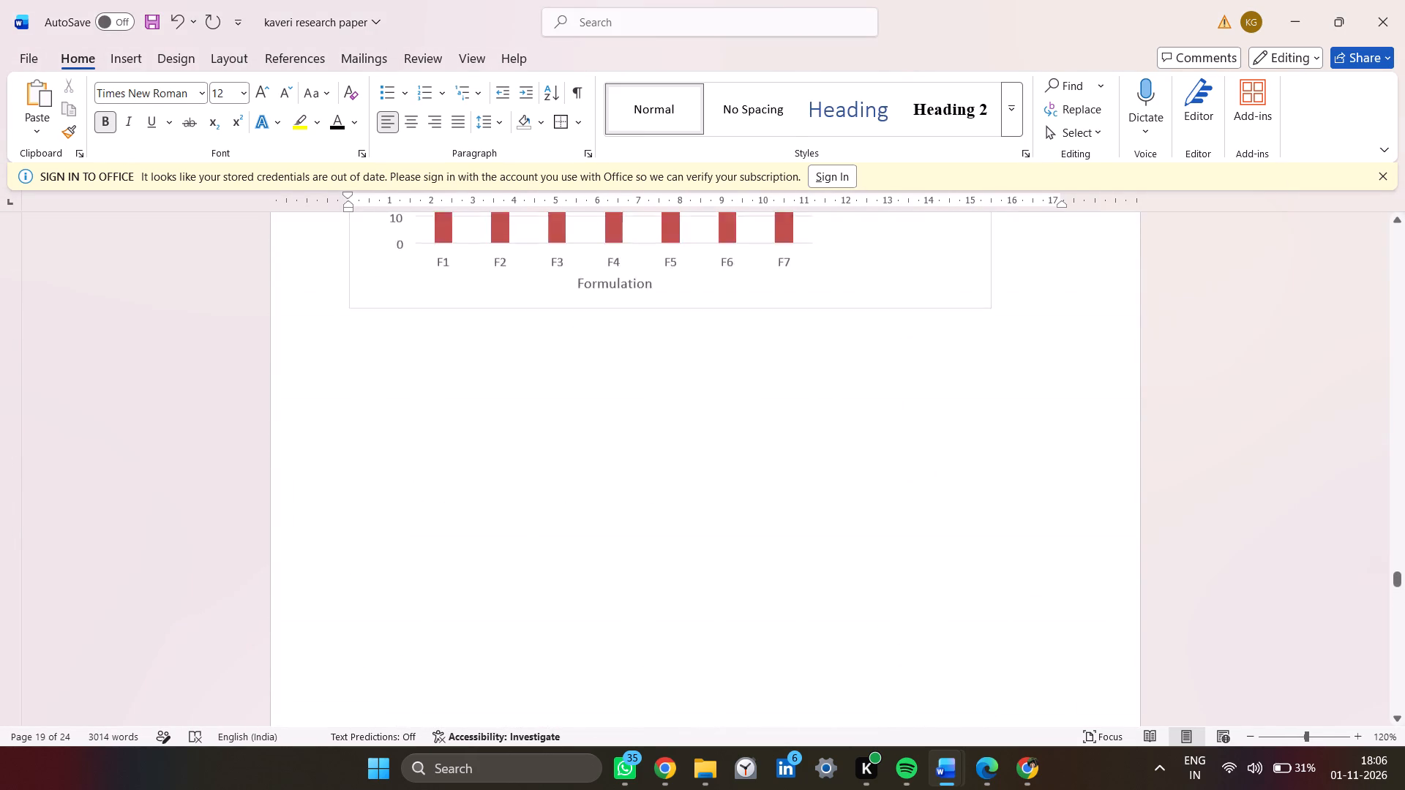
{"action": "scroll", "coordinate": [996, 503], "scroll_direction": "up", "scroll_amount": 1}
{"action": "scroll", "coordinate": [996, 503], "scroll_direction": "down", "scroll_amount": 2}
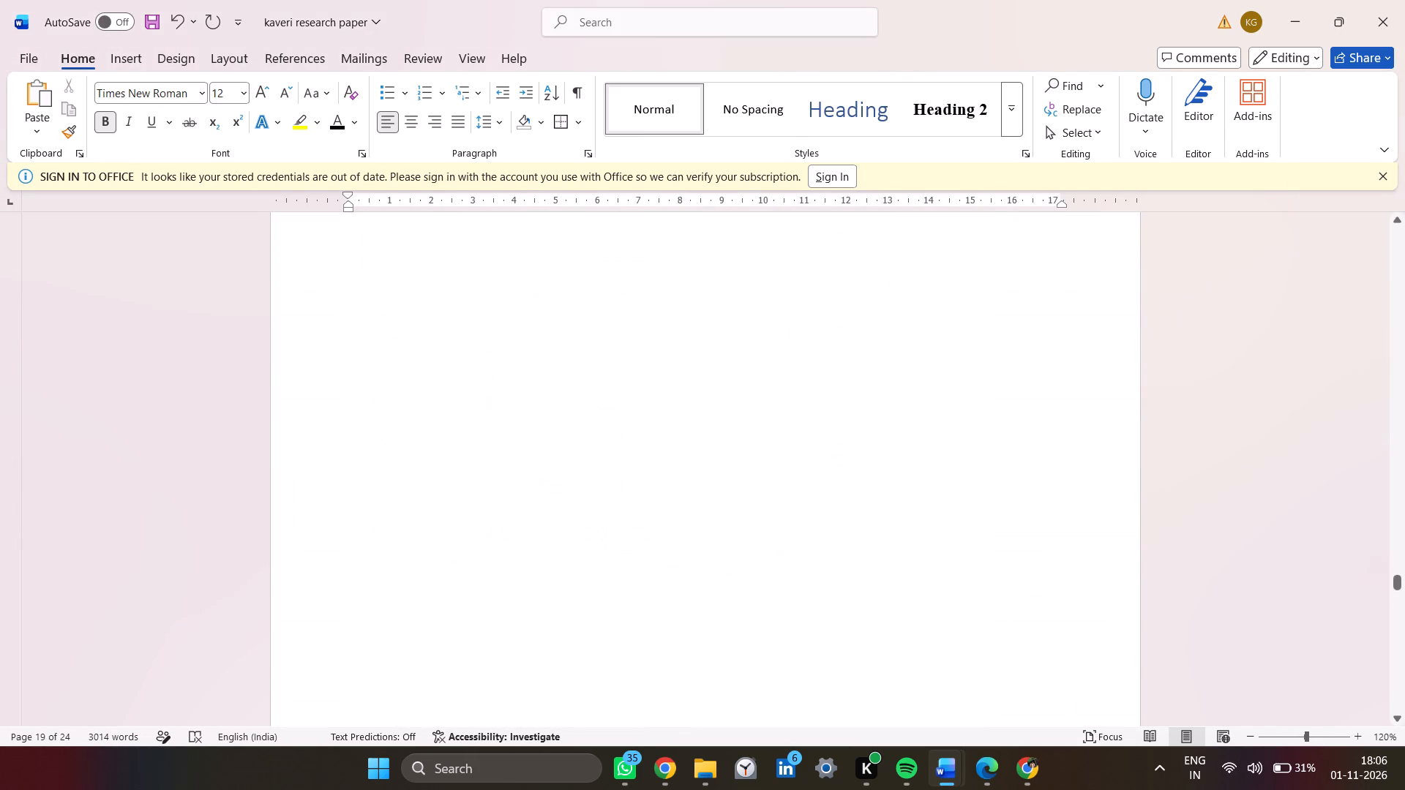
{"action": "scroll", "coordinate": [996, 503], "scroll_direction": "down", "scroll_amount": 1}
{"action": "scroll", "coordinate": [996, 503], "scroll_direction": "up", "scroll_amount": 1}
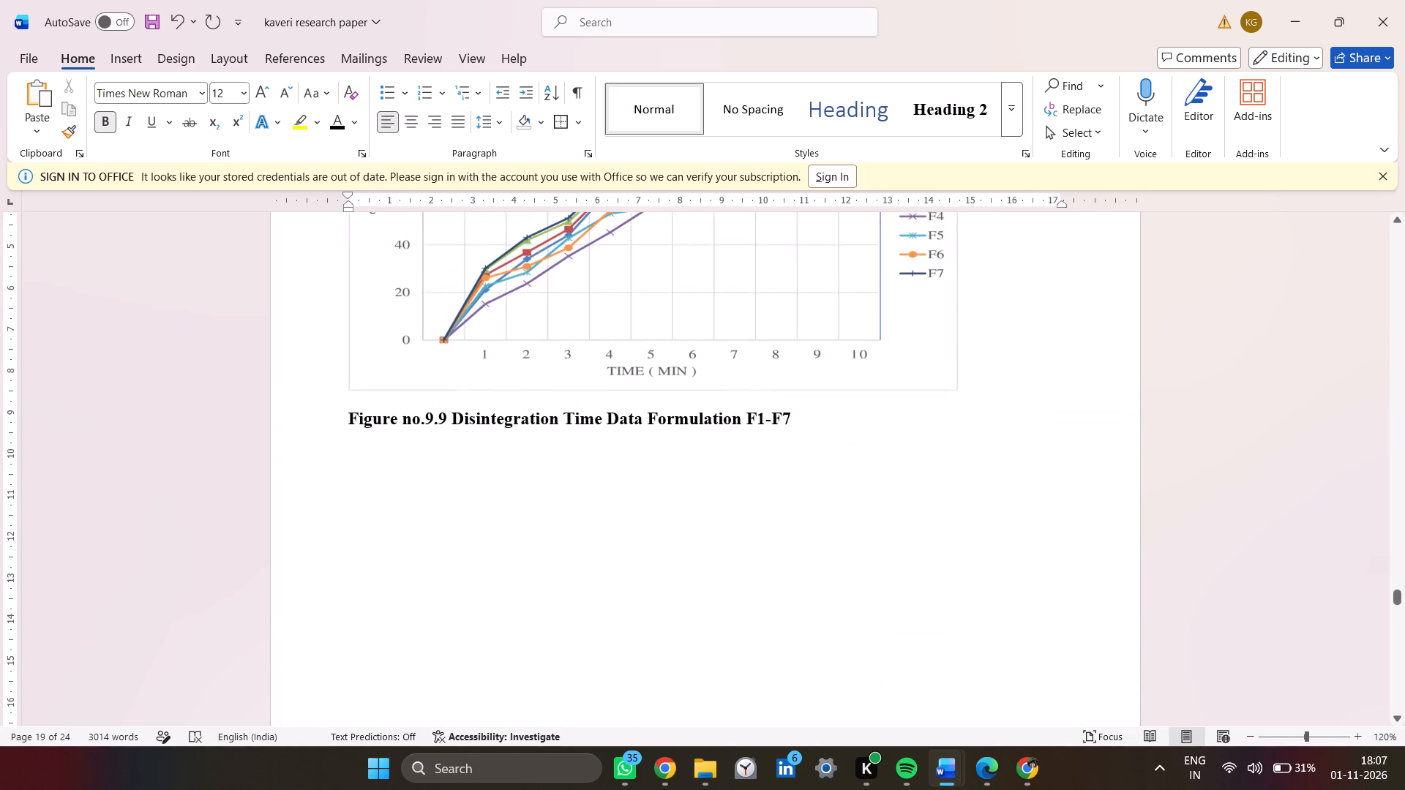
{"action": "scroll", "coordinate": [996, 503], "scroll_direction": "up", "scroll_amount": 1}
Recheck the thesis's dissolution data heading, chart, caption and following page break, and return to the dissolution chart in the research paper.
{"action": "key", "text": "alt+Tab"}
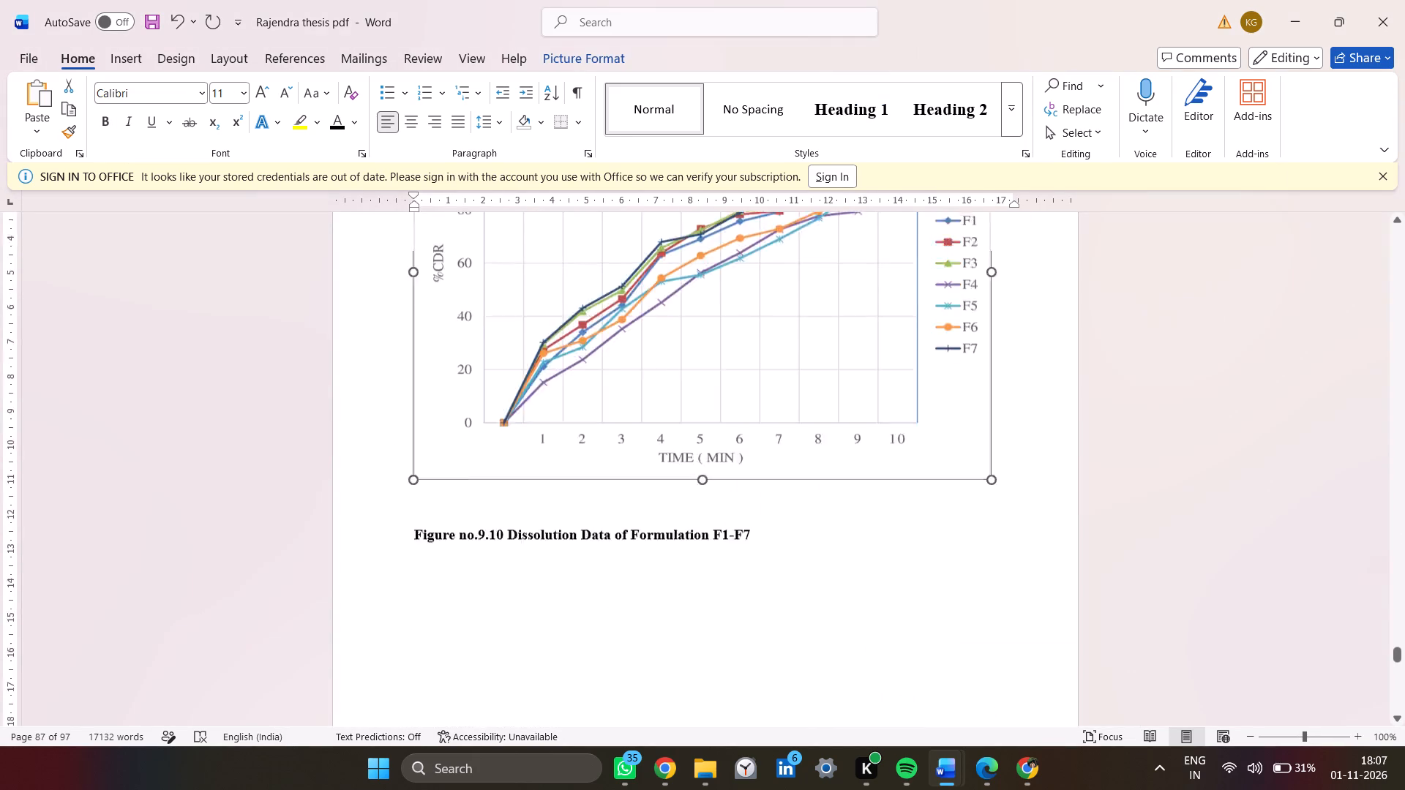
{"action": "scroll", "coordinate": [996, 503], "scroll_direction": "down", "scroll_amount": 1}
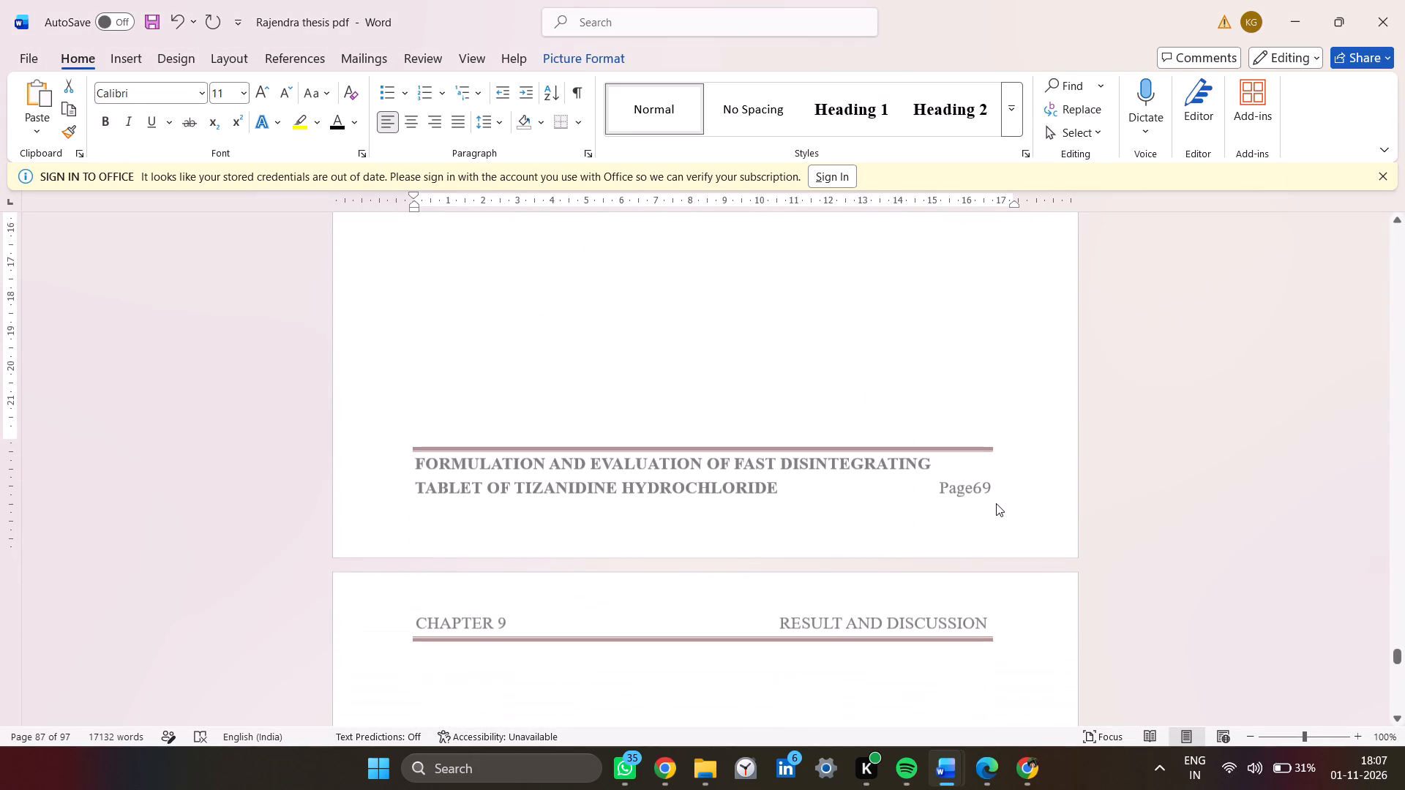
{"action": "scroll", "coordinate": [996, 503], "scroll_direction": "down", "scroll_amount": 1}
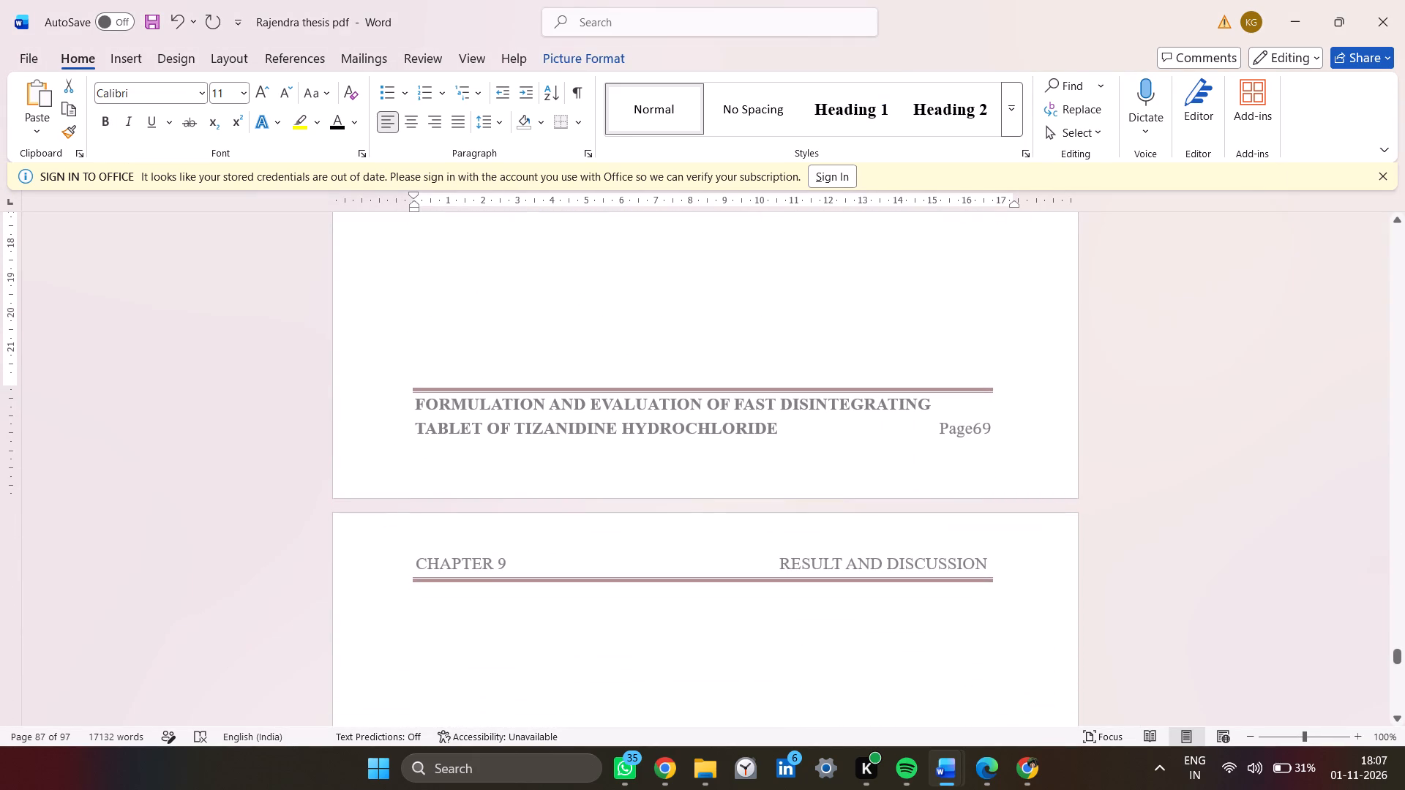
{"action": "scroll", "coordinate": [996, 503], "scroll_direction": "down", "scroll_amount": 1}
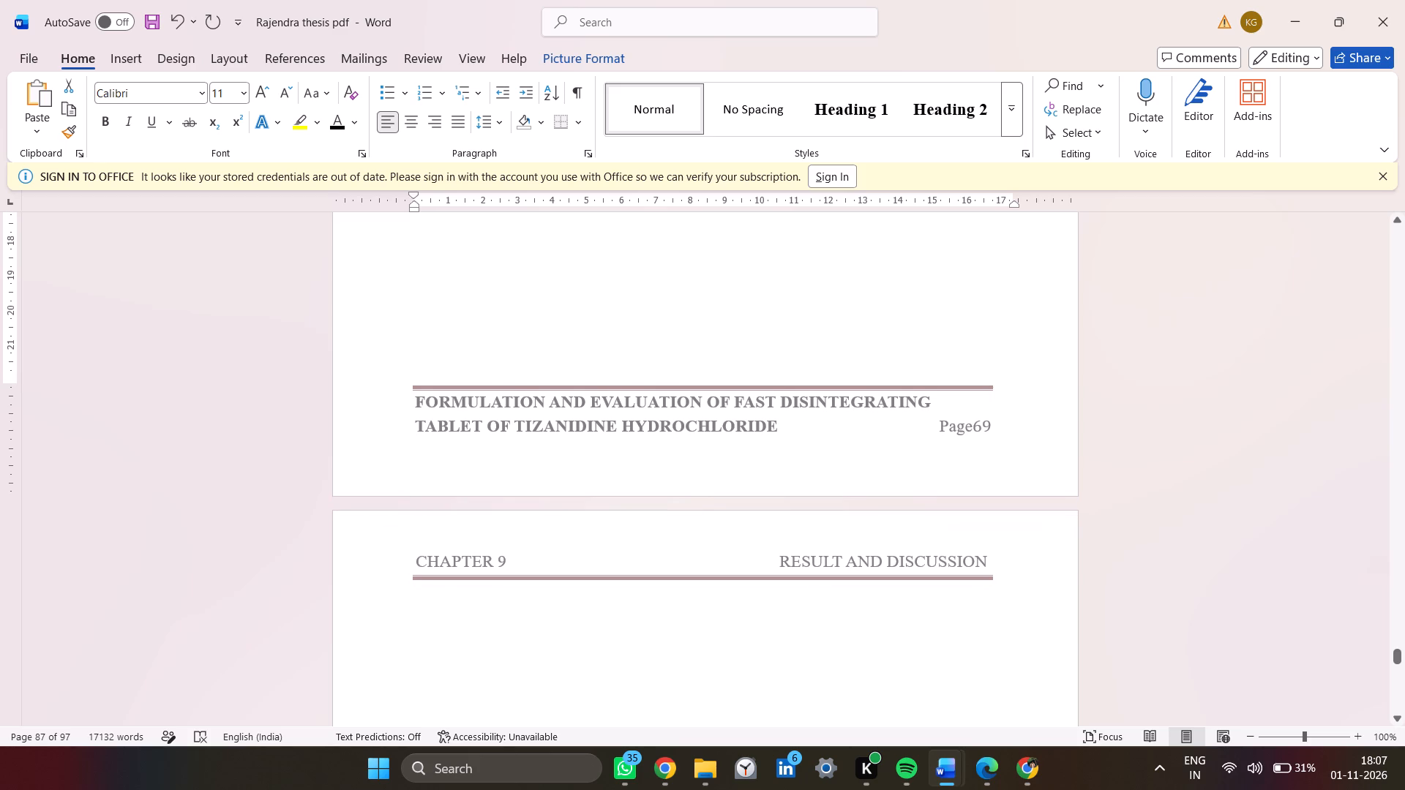
{"action": "scroll", "coordinate": [996, 503], "scroll_direction": "down", "scroll_amount": 2}
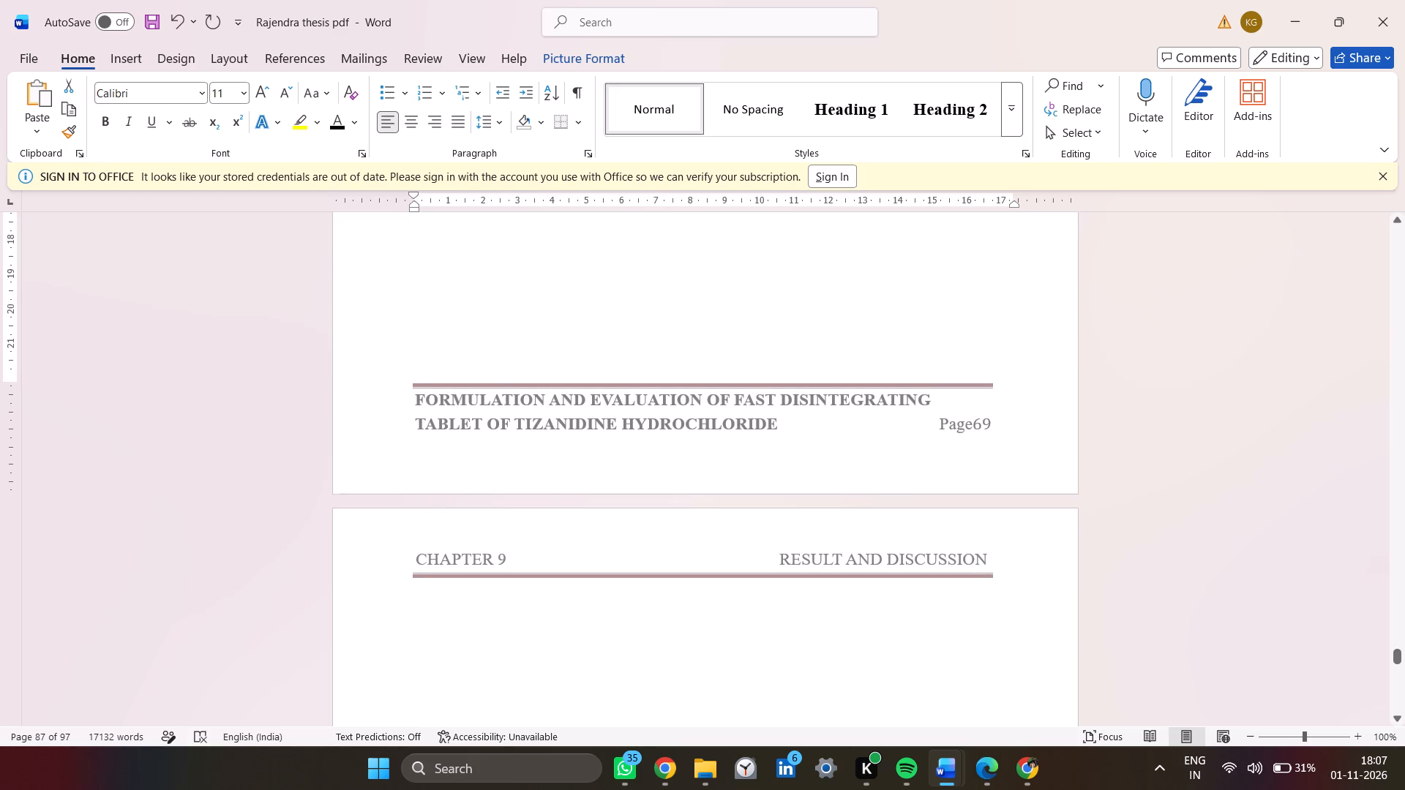
{"action": "scroll", "coordinate": [996, 503], "scroll_direction": "down", "scroll_amount": 1}
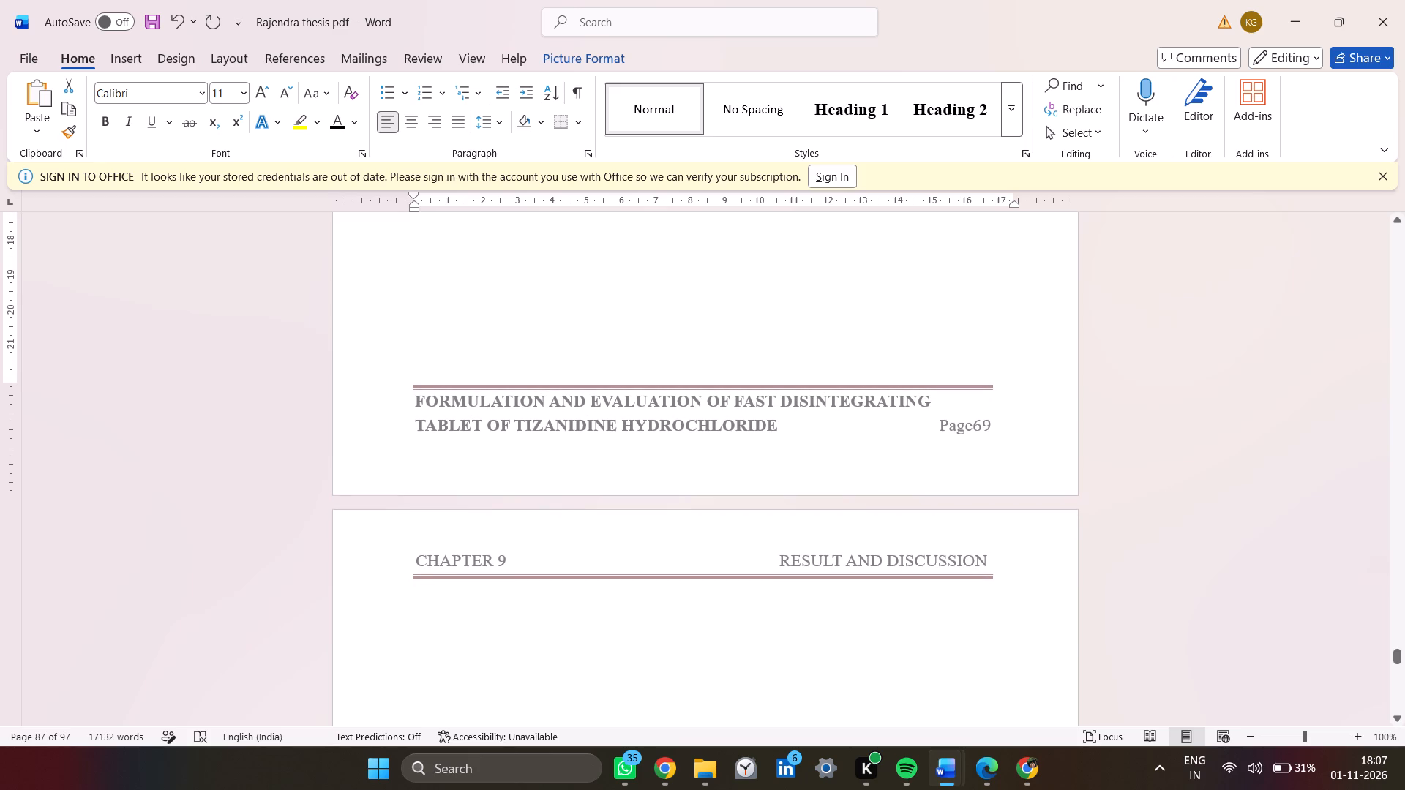
{"action": "scroll", "coordinate": [996, 503], "scroll_direction": "down", "scroll_amount": 1}
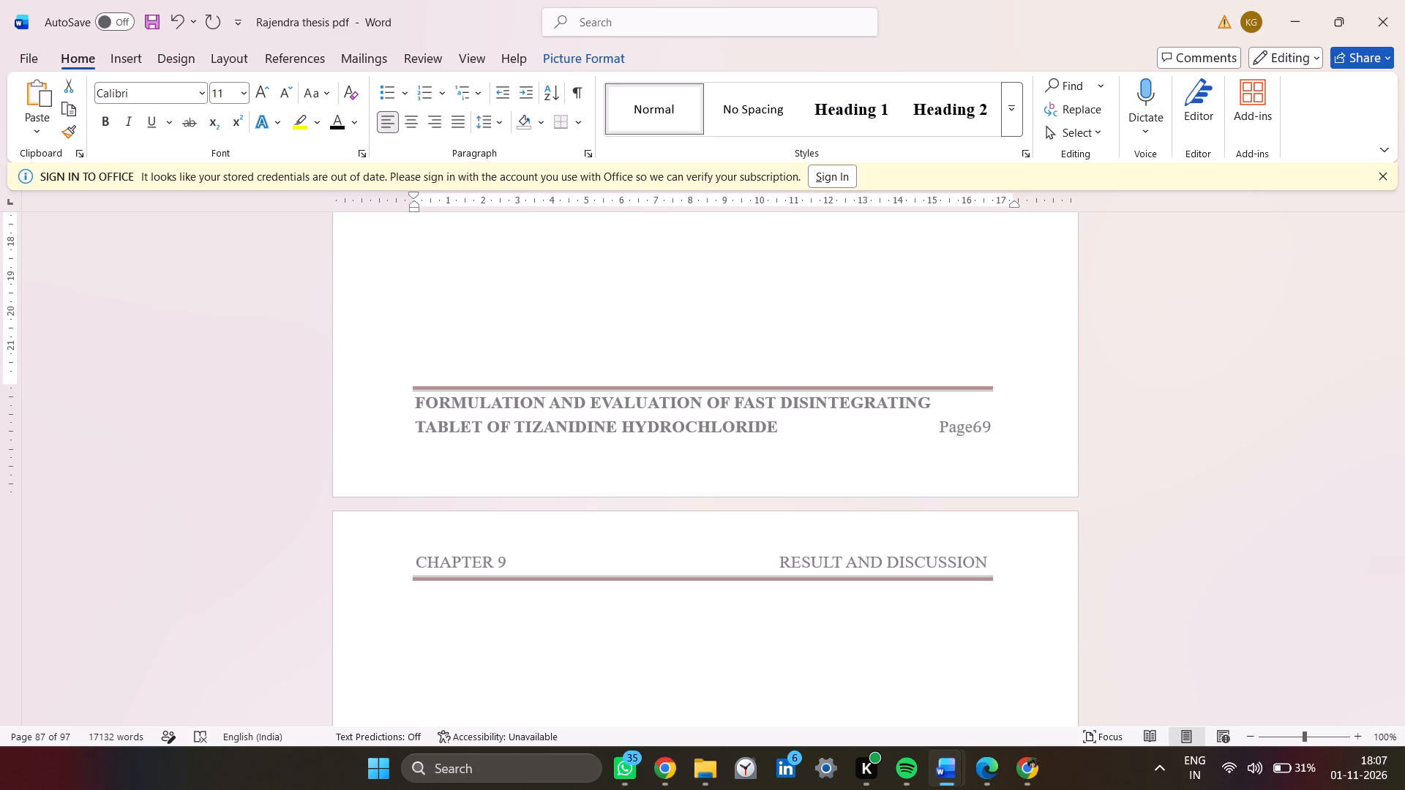
{"action": "scroll", "coordinate": [996, 503], "scroll_direction": "down", "scroll_amount": 2}
{"action": "scroll", "coordinate": [996, 503], "scroll_direction": "up", "scroll_amount": 1}
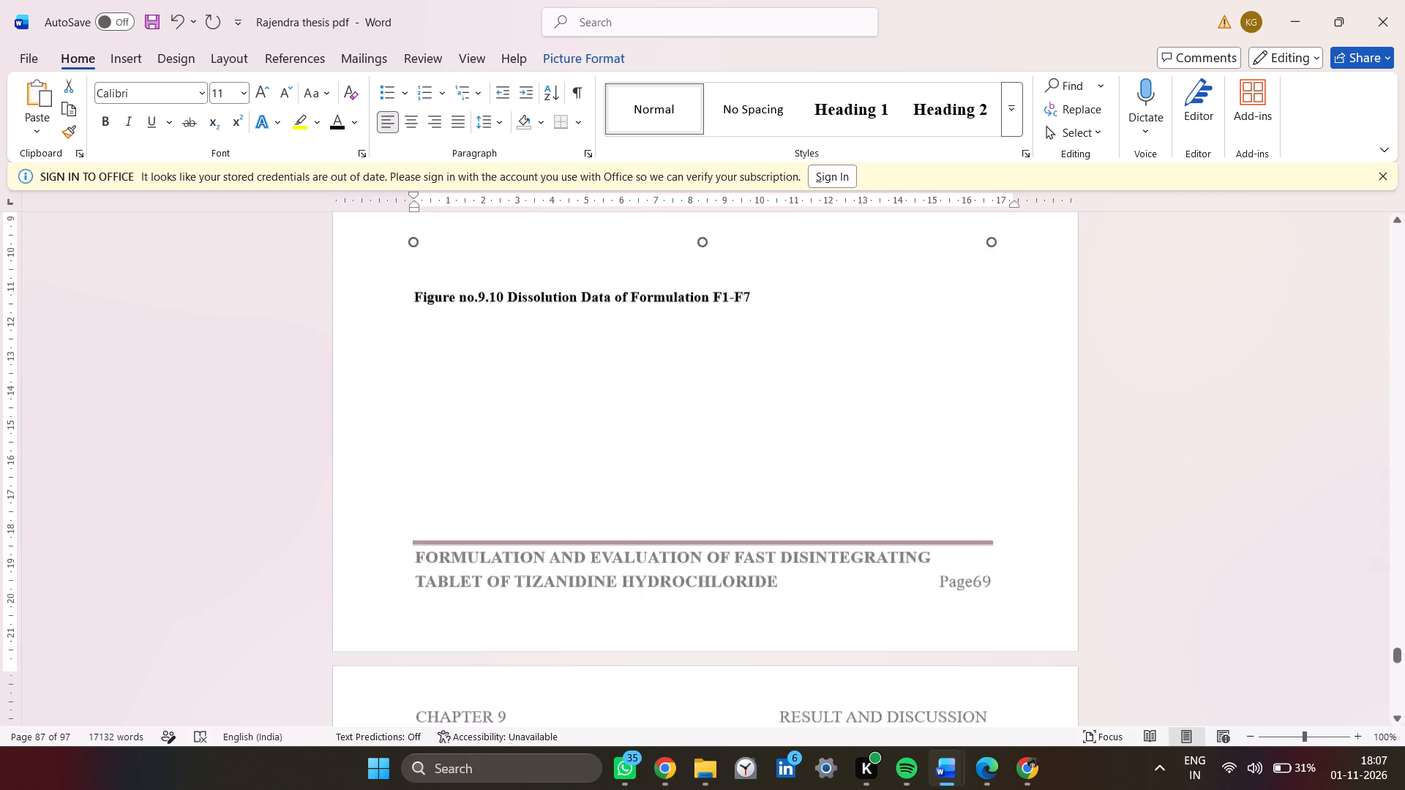
{"action": "scroll", "coordinate": [996, 503], "scroll_direction": "up", "scroll_amount": 3}
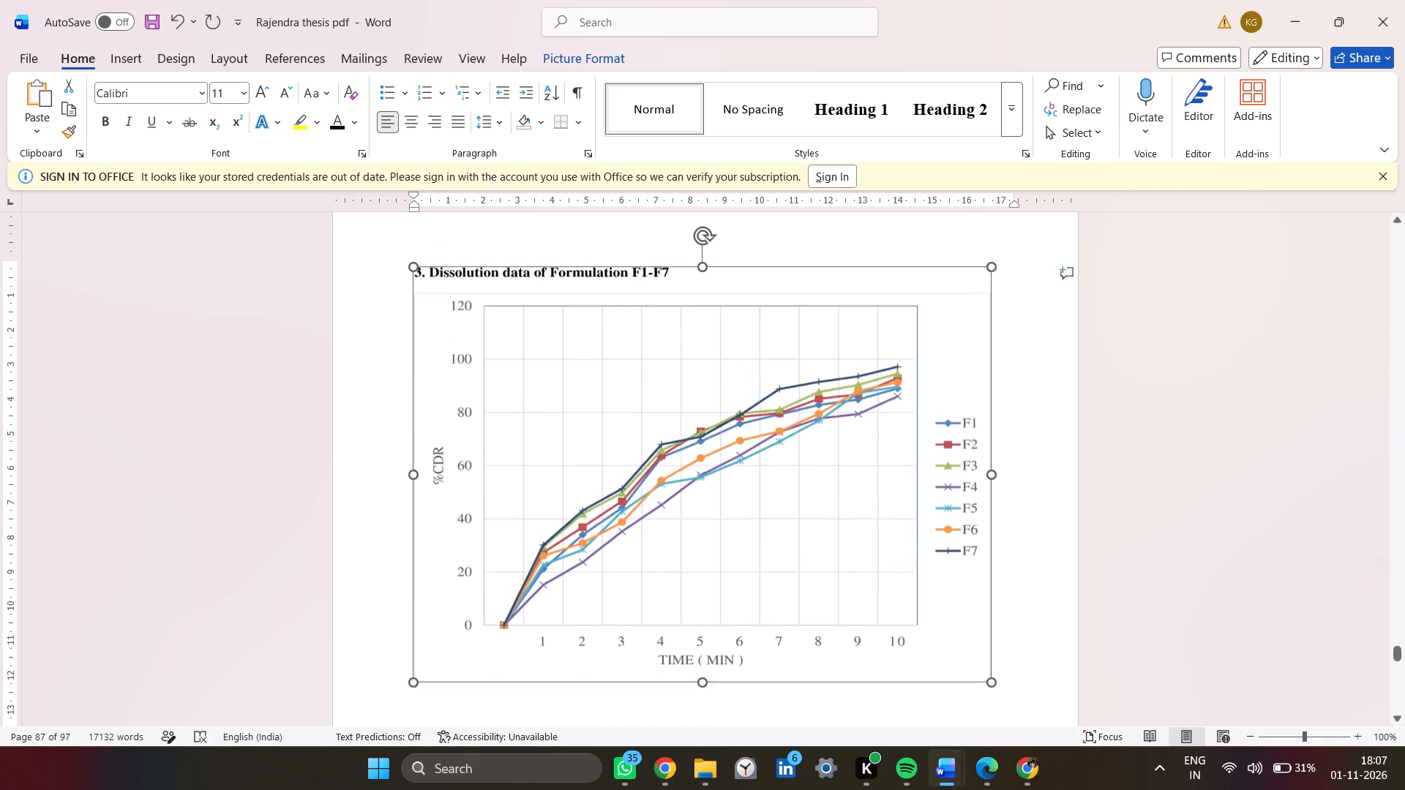
{"action": "scroll", "coordinate": [996, 503], "scroll_direction": "up", "scroll_amount": 3}
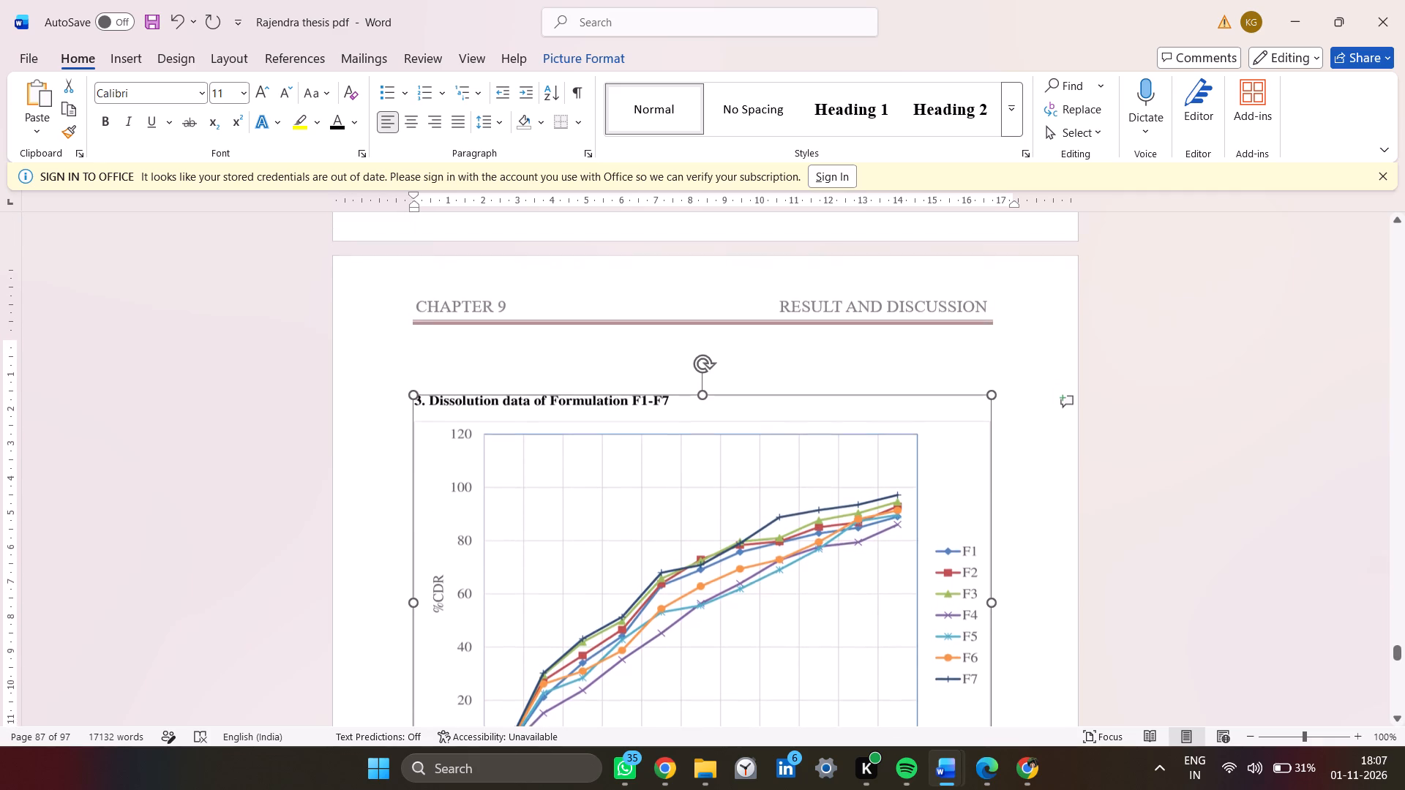
{"action": "scroll", "coordinate": [996, 503], "scroll_direction": "up", "scroll_amount": 1}
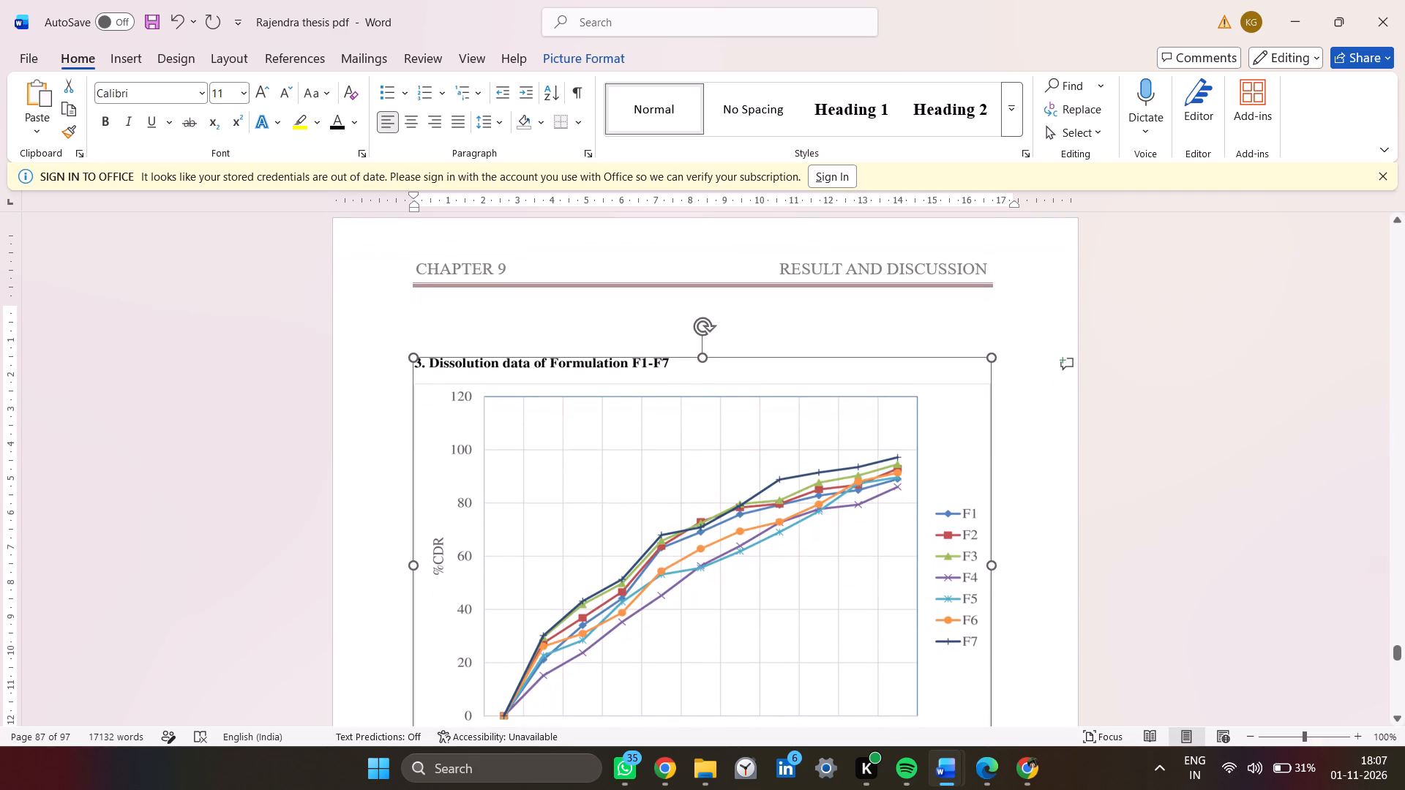
{"action": "scroll", "coordinate": [996, 503], "scroll_direction": "up", "scroll_amount": 1}
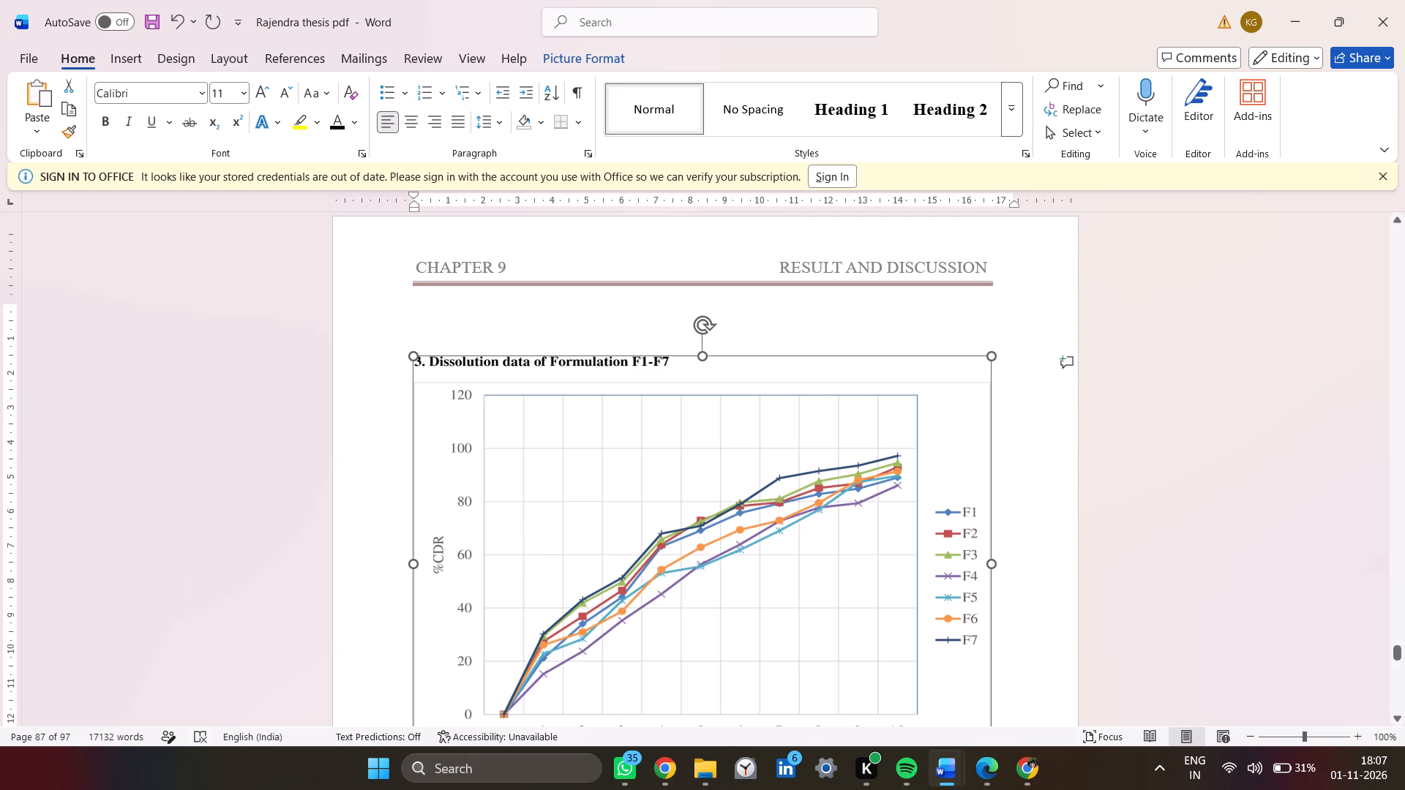
{"action": "scroll", "coordinate": [996, 503], "scroll_direction": "up", "scroll_amount": 2}
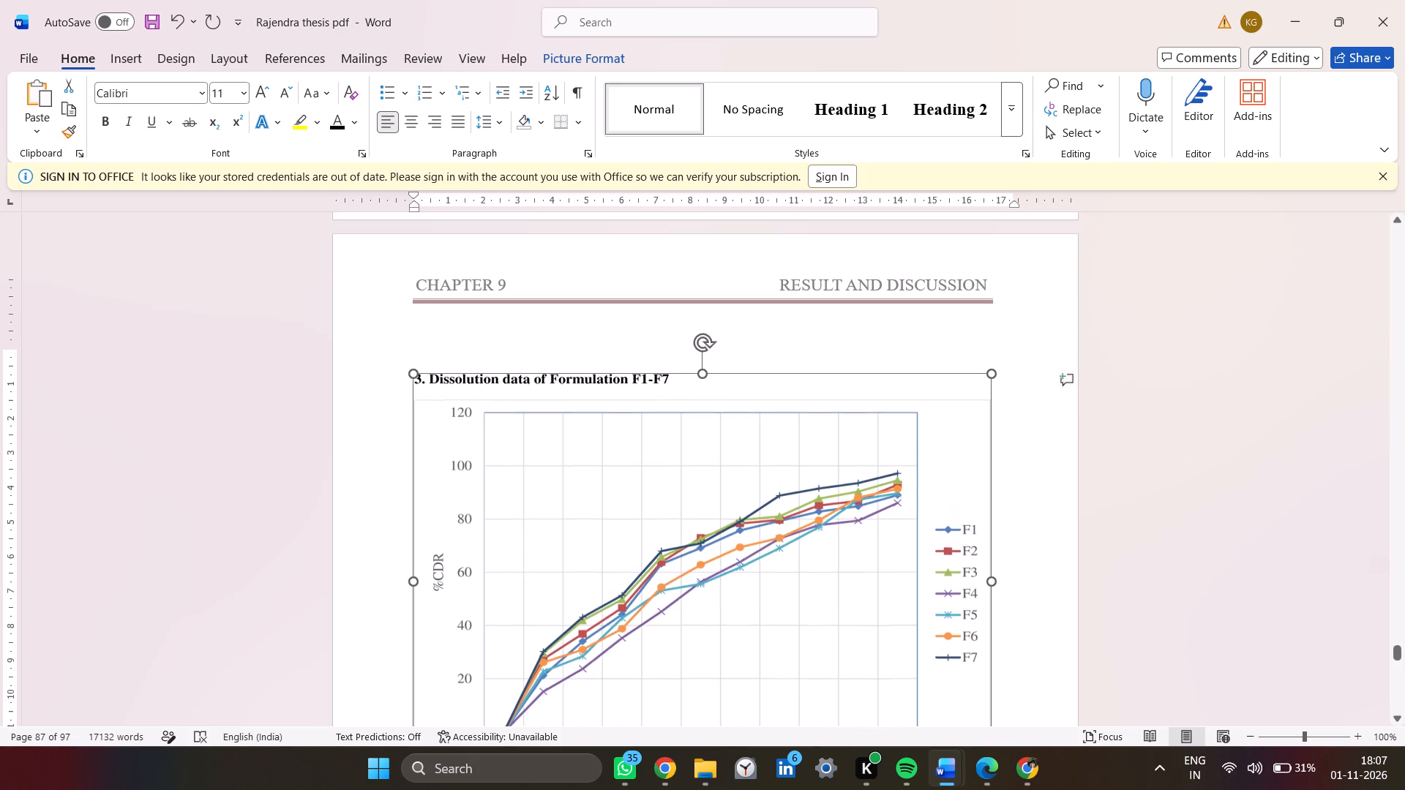
{"action": "scroll", "coordinate": [996, 503], "scroll_direction": "up", "scroll_amount": 1}
{"action": "key", "text": "alt+Tab"}
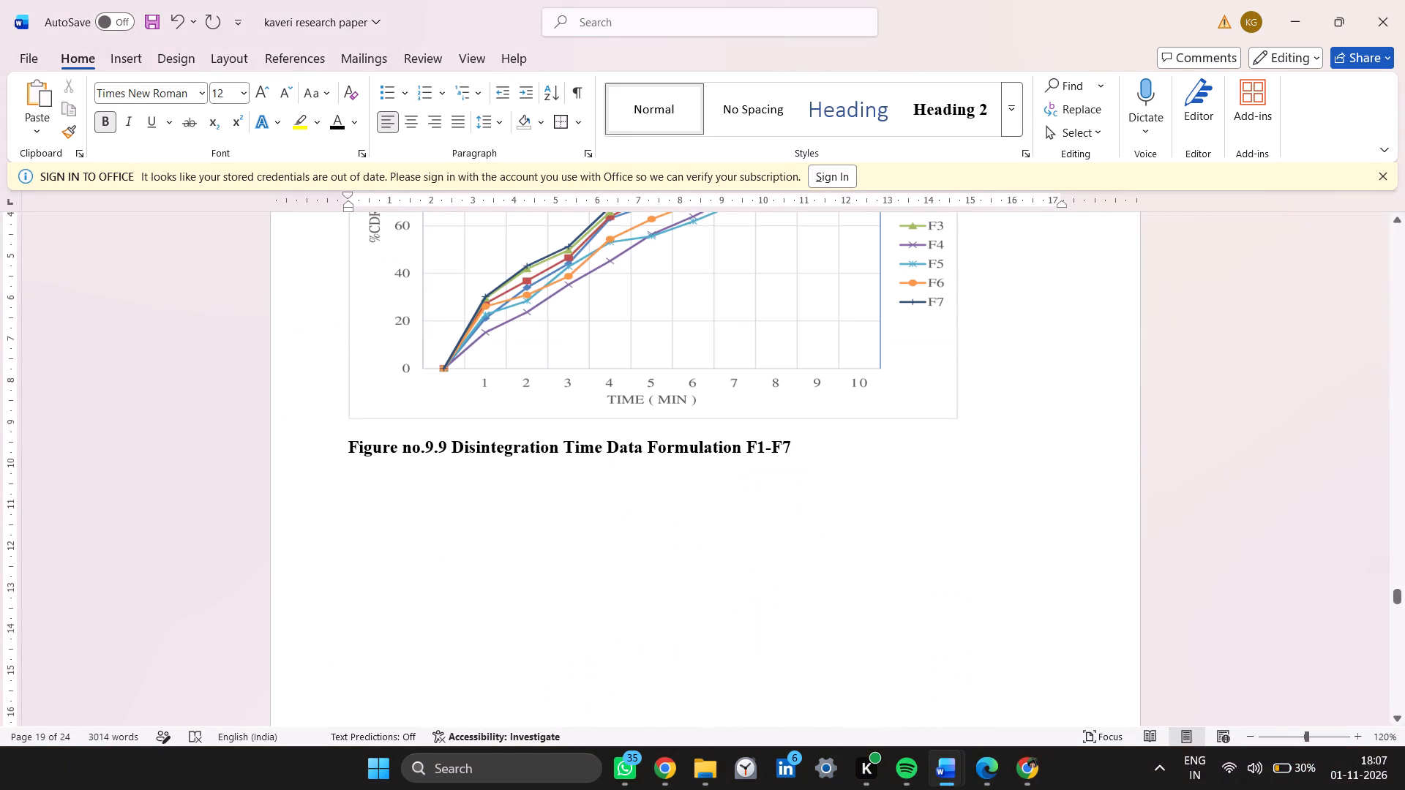
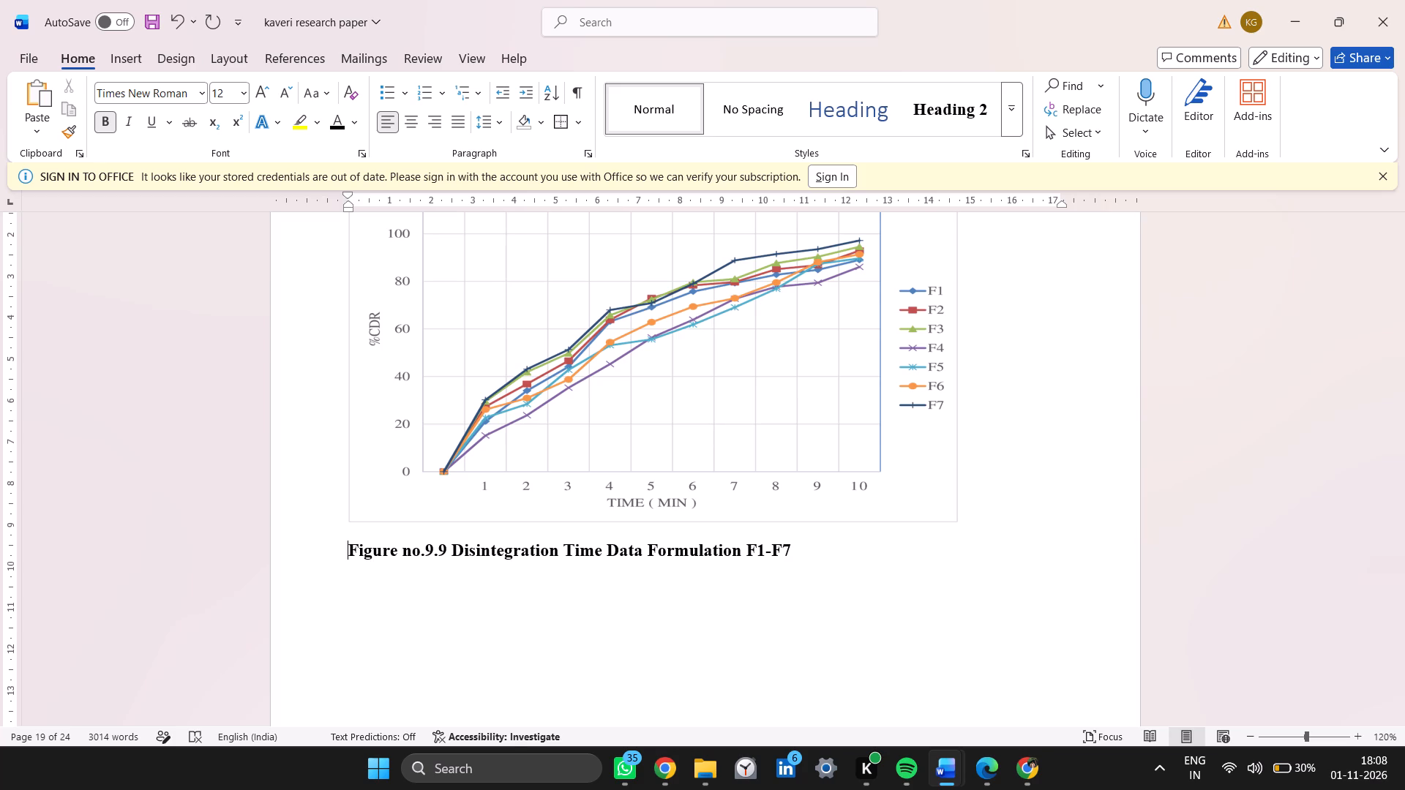
Compare the dissolution chart and its caption in the research paper with the dissolution data page in the thesis.
{"action": "scroll", "coordinate": [996, 503], "scroll_direction": "up", "scroll_amount": 1}
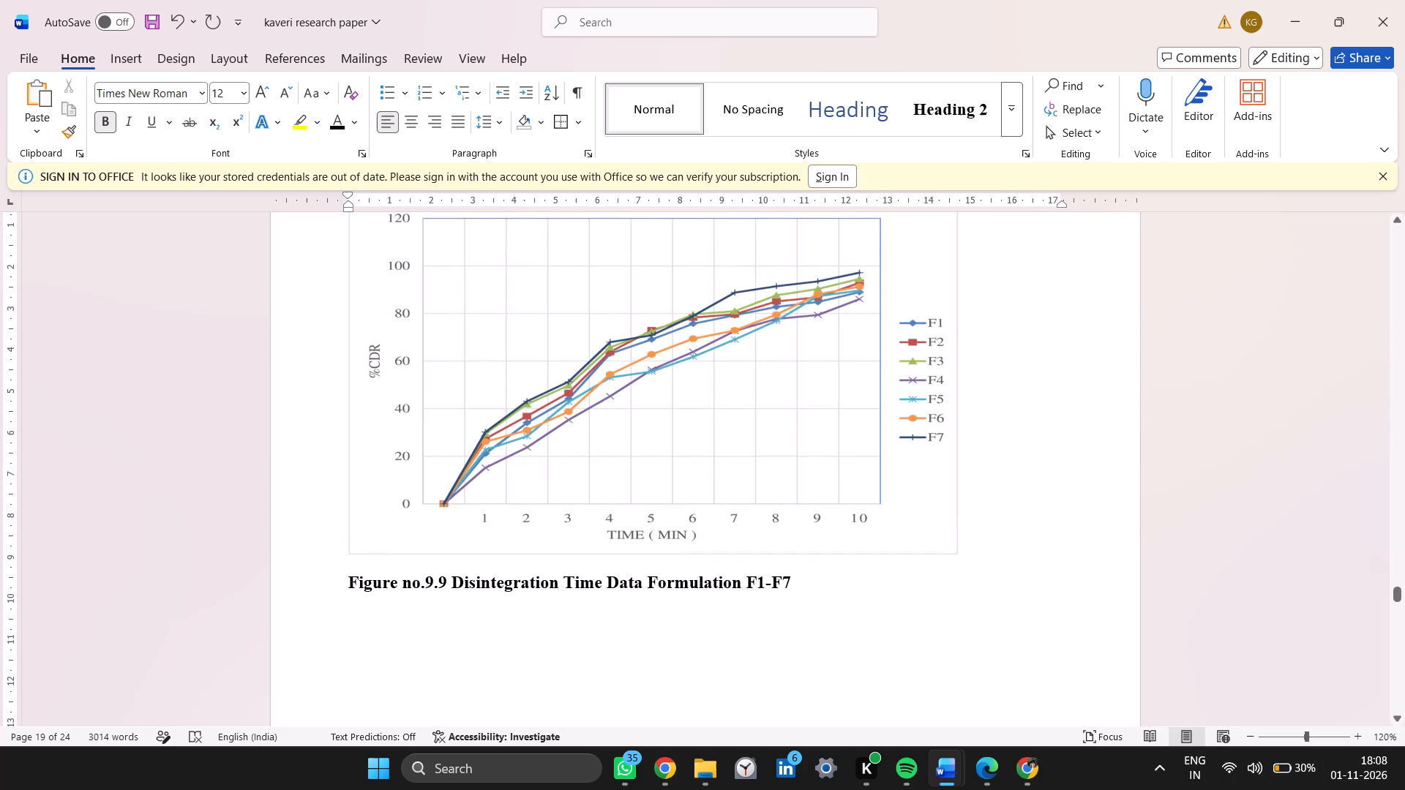
{"action": "key", "text": "alt+Tab"}
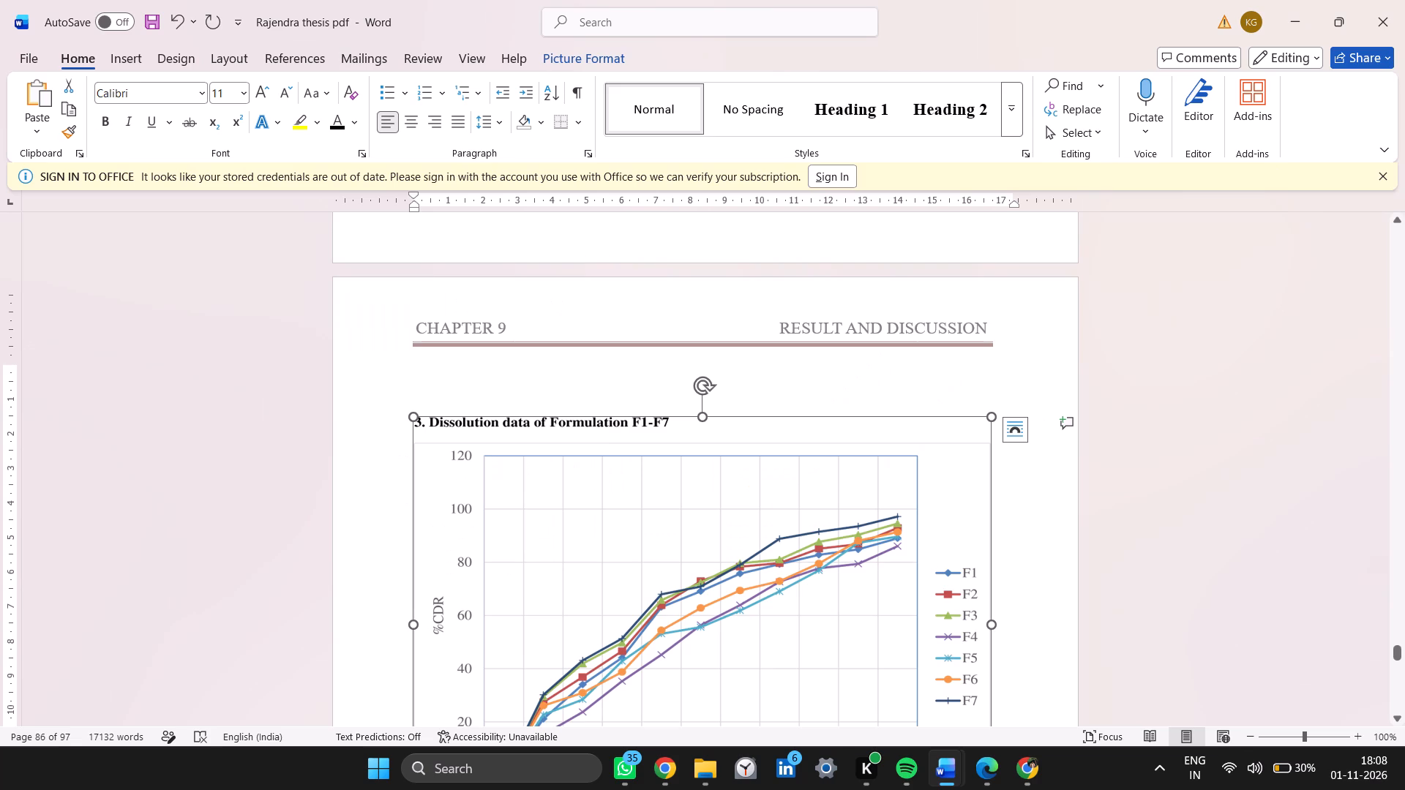
{"action": "key", "text": "alt+Tab"}
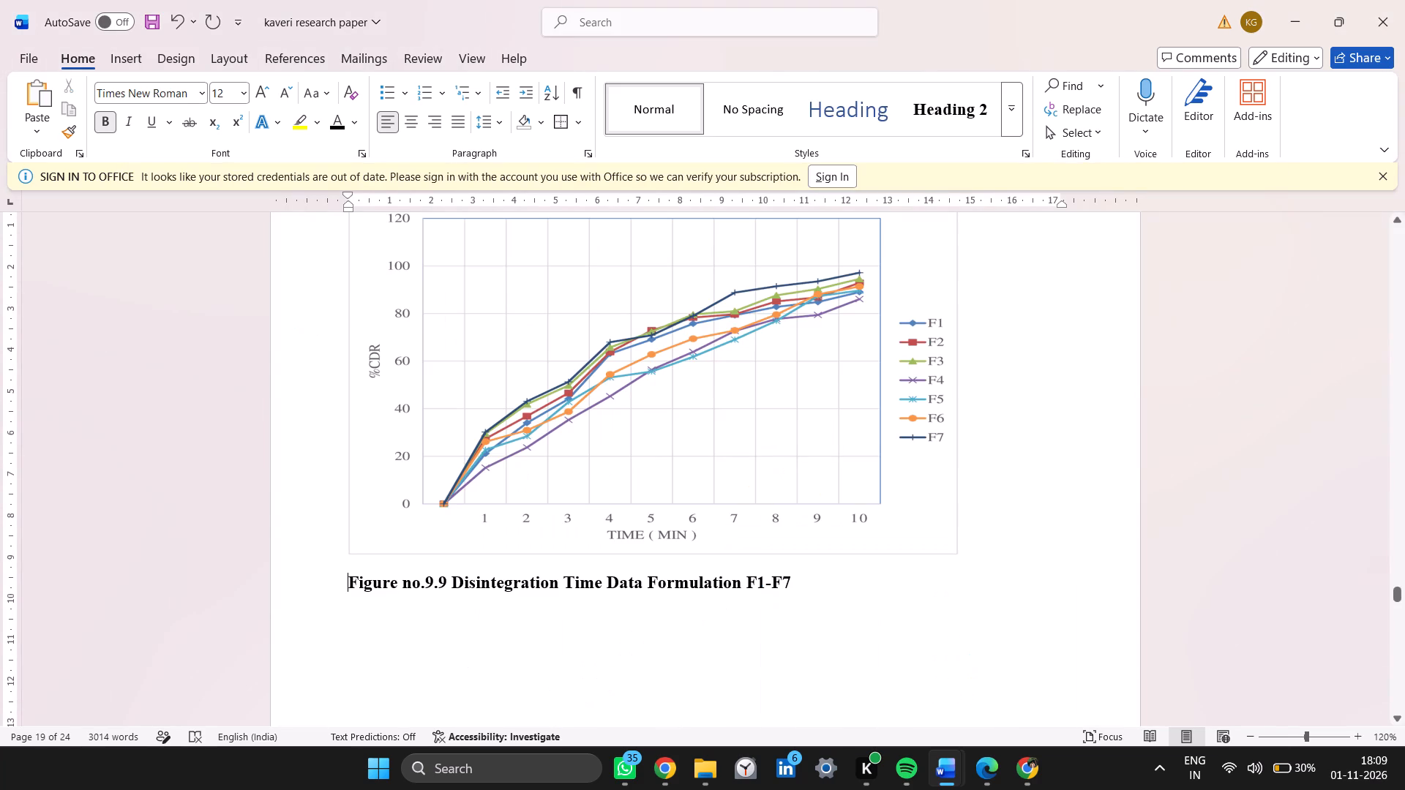
{"action": "key", "text": "alt+Tab"}
{"action": "key", "text": "alt+Tab"}
{"action": "key", "text": "alt+Tab"}
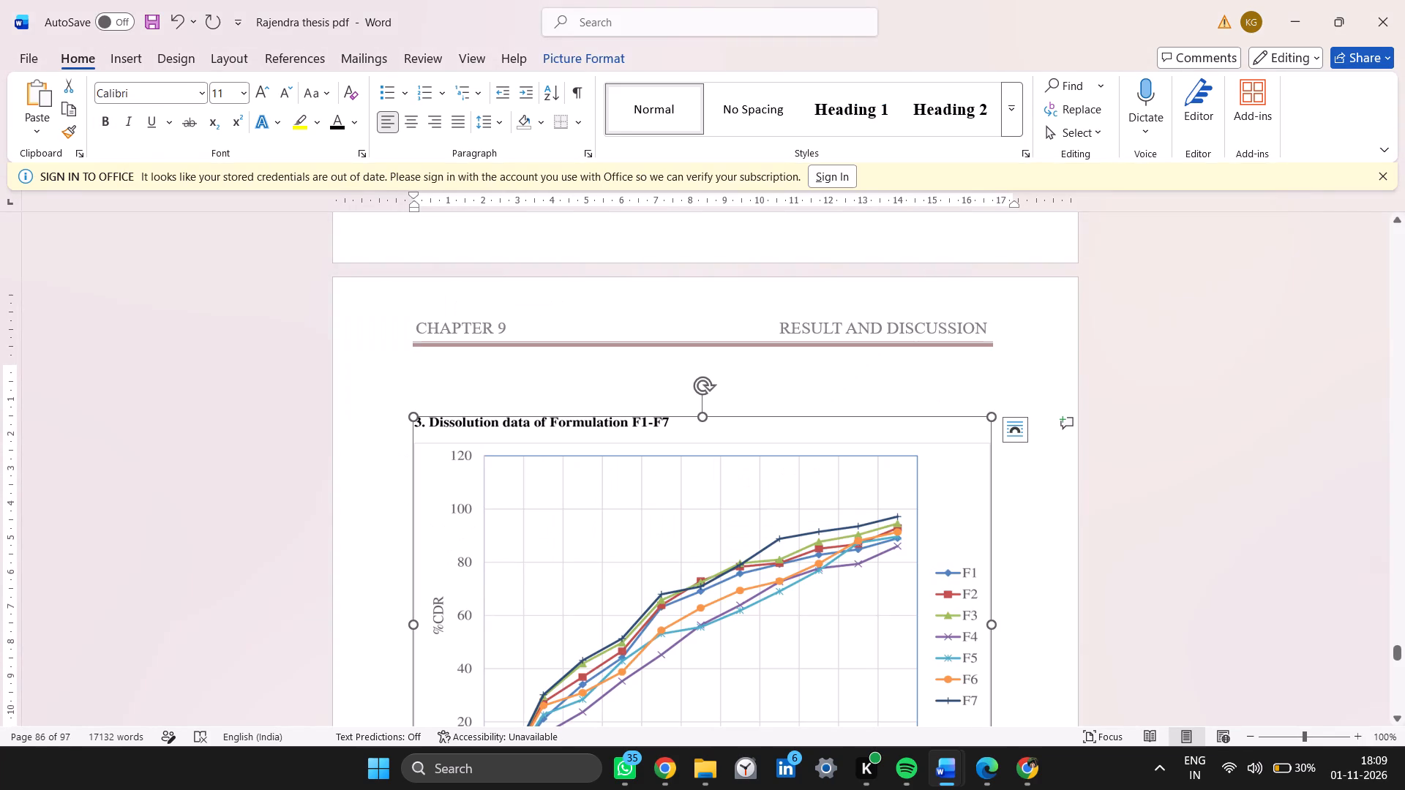
Check the thesis pages following the dissolution chart, through to the Summary and Conclusion section of Chapter 10.
{"action": "scroll", "coordinate": [1027, 593], "scroll_direction": "down", "scroll_amount": 2}
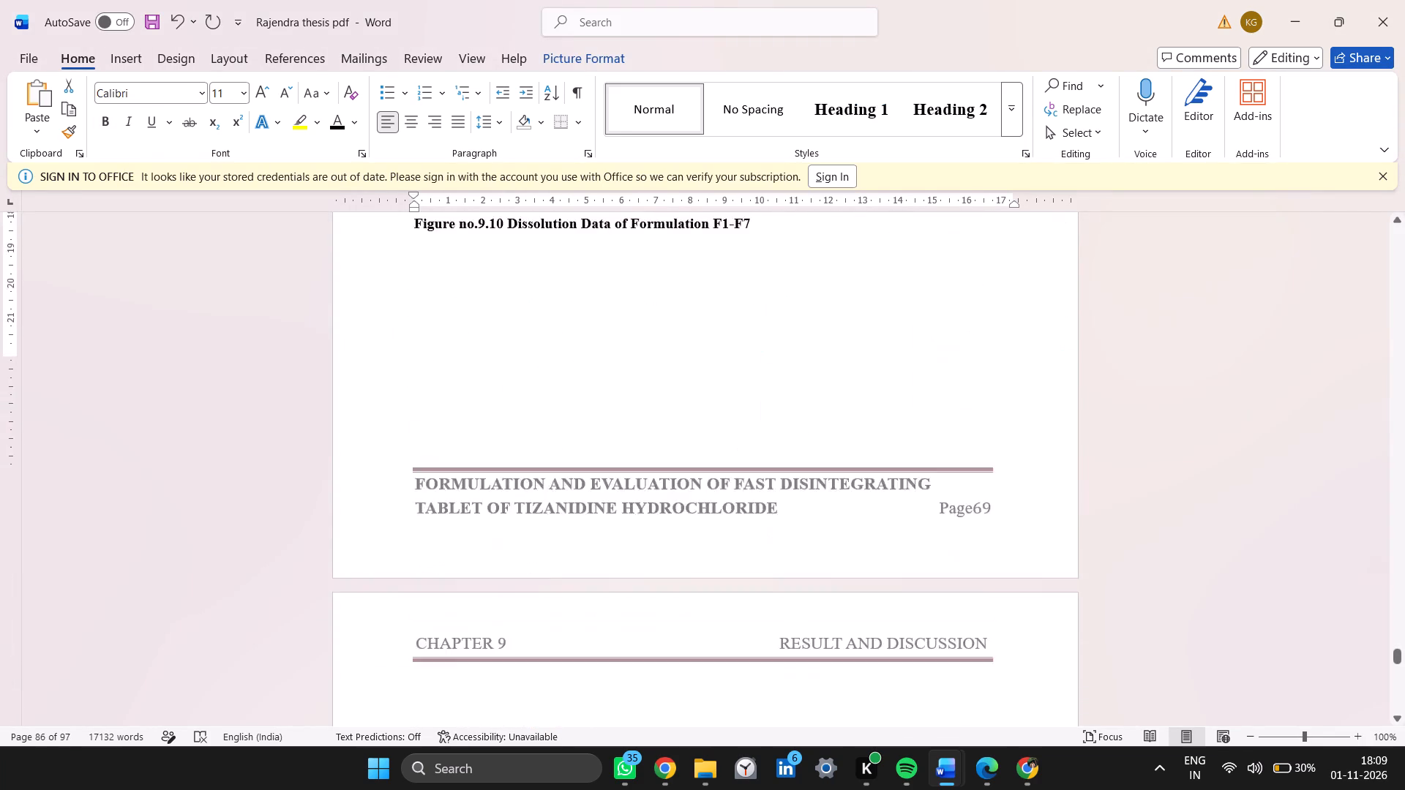
{"action": "scroll", "coordinate": [1027, 593], "scroll_direction": "down", "scroll_amount": 4}
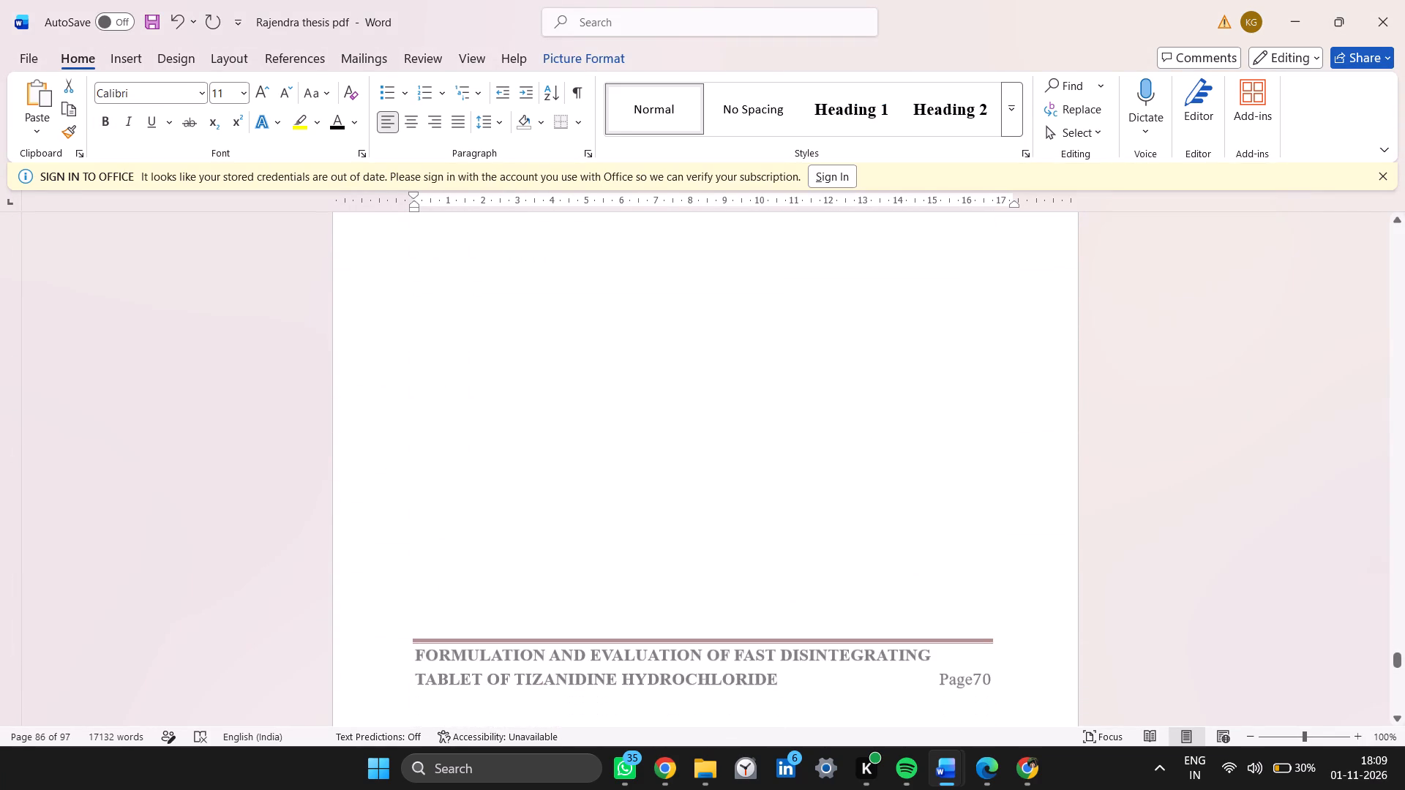
{"action": "scroll", "coordinate": [1027, 593], "scroll_direction": "down", "scroll_amount": 3}
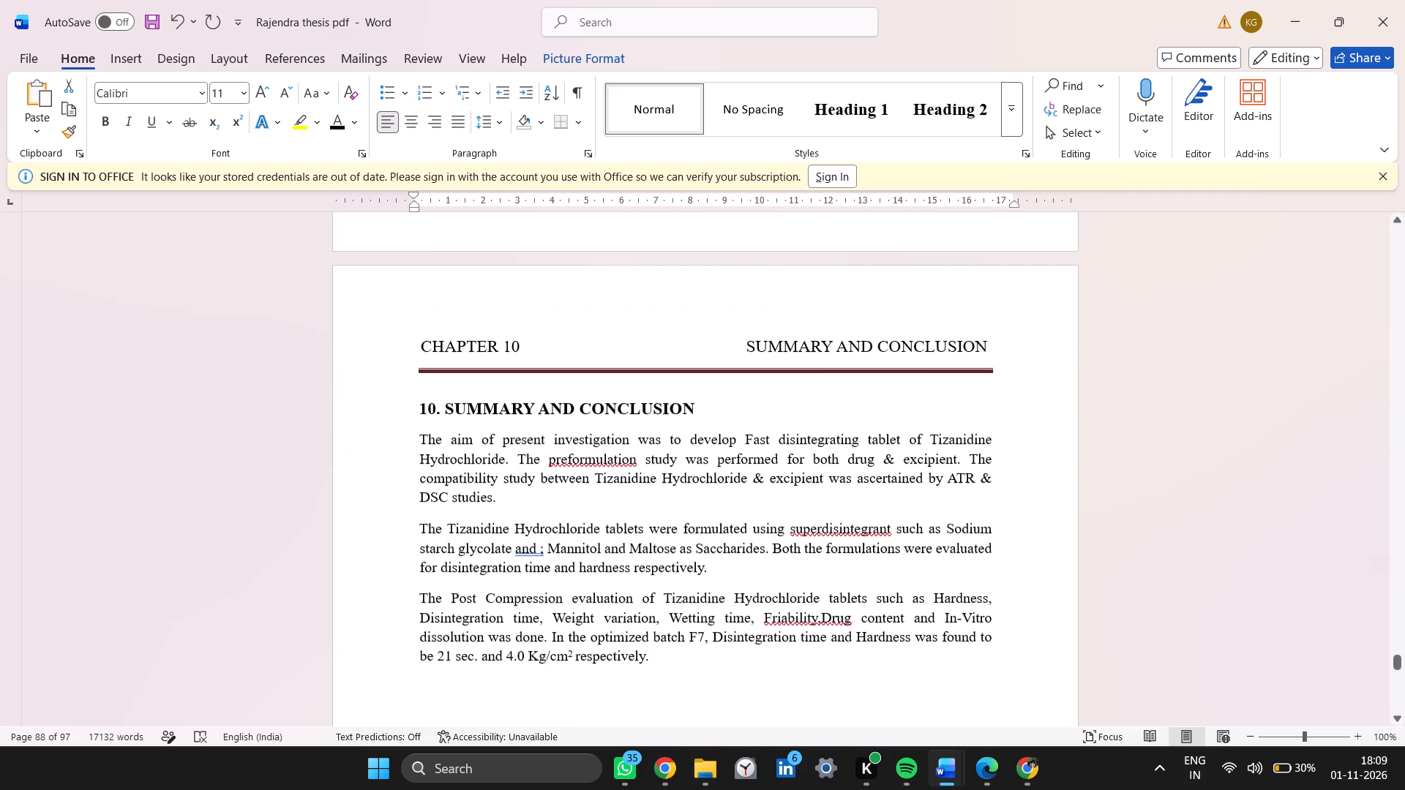
{"action": "scroll", "coordinate": [1027, 593], "scroll_direction": "down", "scroll_amount": 2}
{"action": "scroll", "coordinate": [1027, 593], "scroll_direction": "up", "scroll_amount": 1}
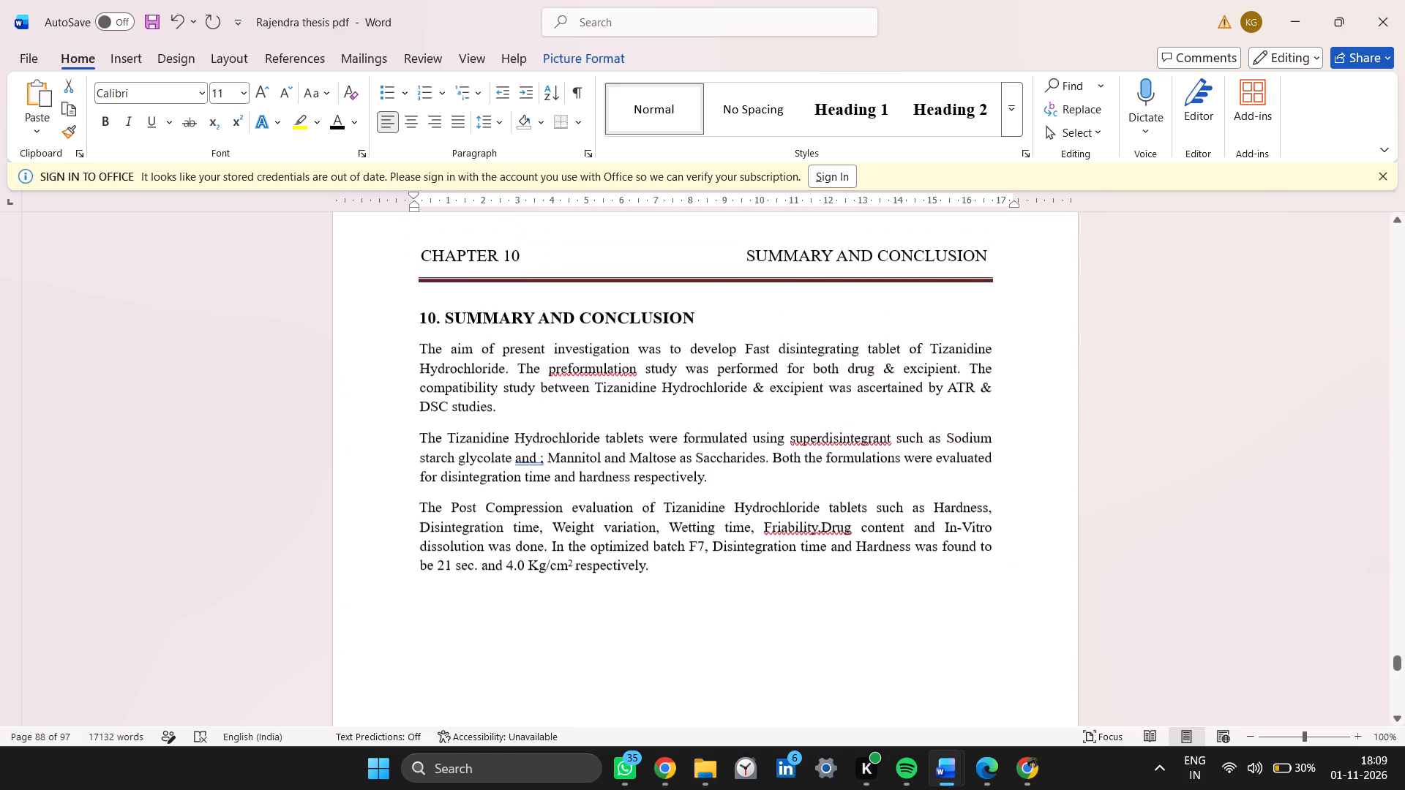
{"action": "scroll", "coordinate": [1027, 593], "scroll_direction": "up", "scroll_amount": 1}
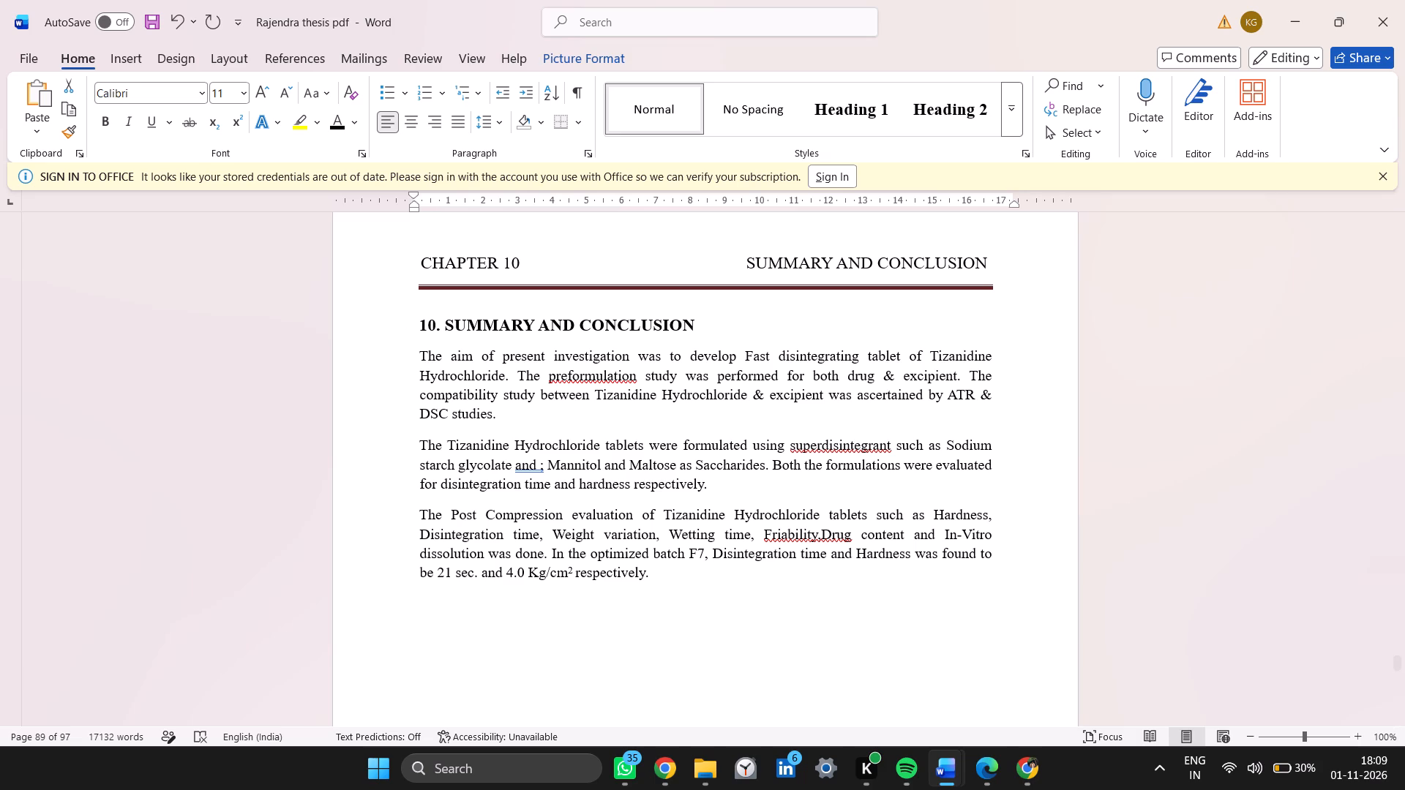
{"action": "scroll", "coordinate": [744, 394], "scroll_direction": "down", "scroll_amount": 1}
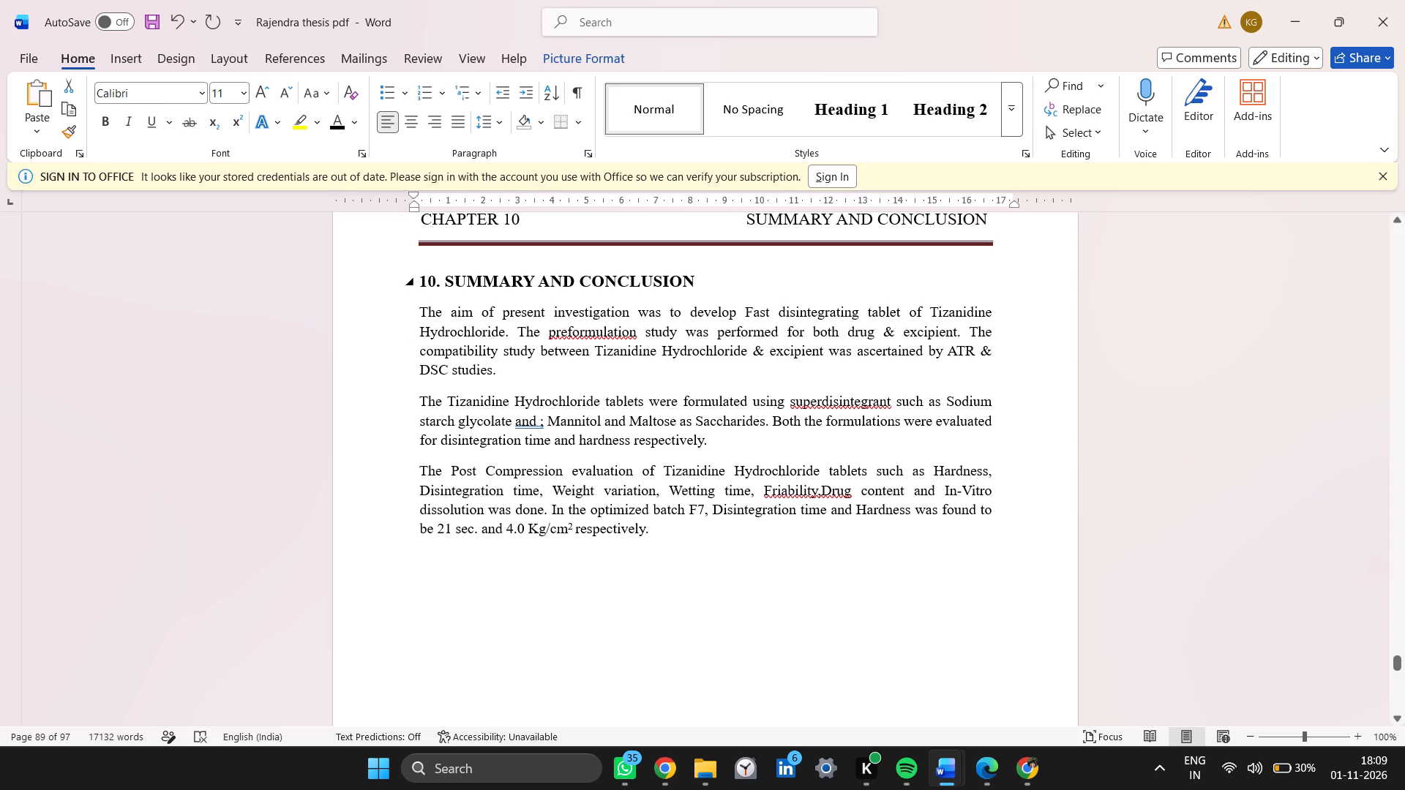
Copy the thesis's whole "10. SUMMARY AND CONCLUSION" section, from the heading through the last paragraph.
{"action": "left_click_drag", "start_coordinate": [418, 279], "coordinate": [681, 519]}
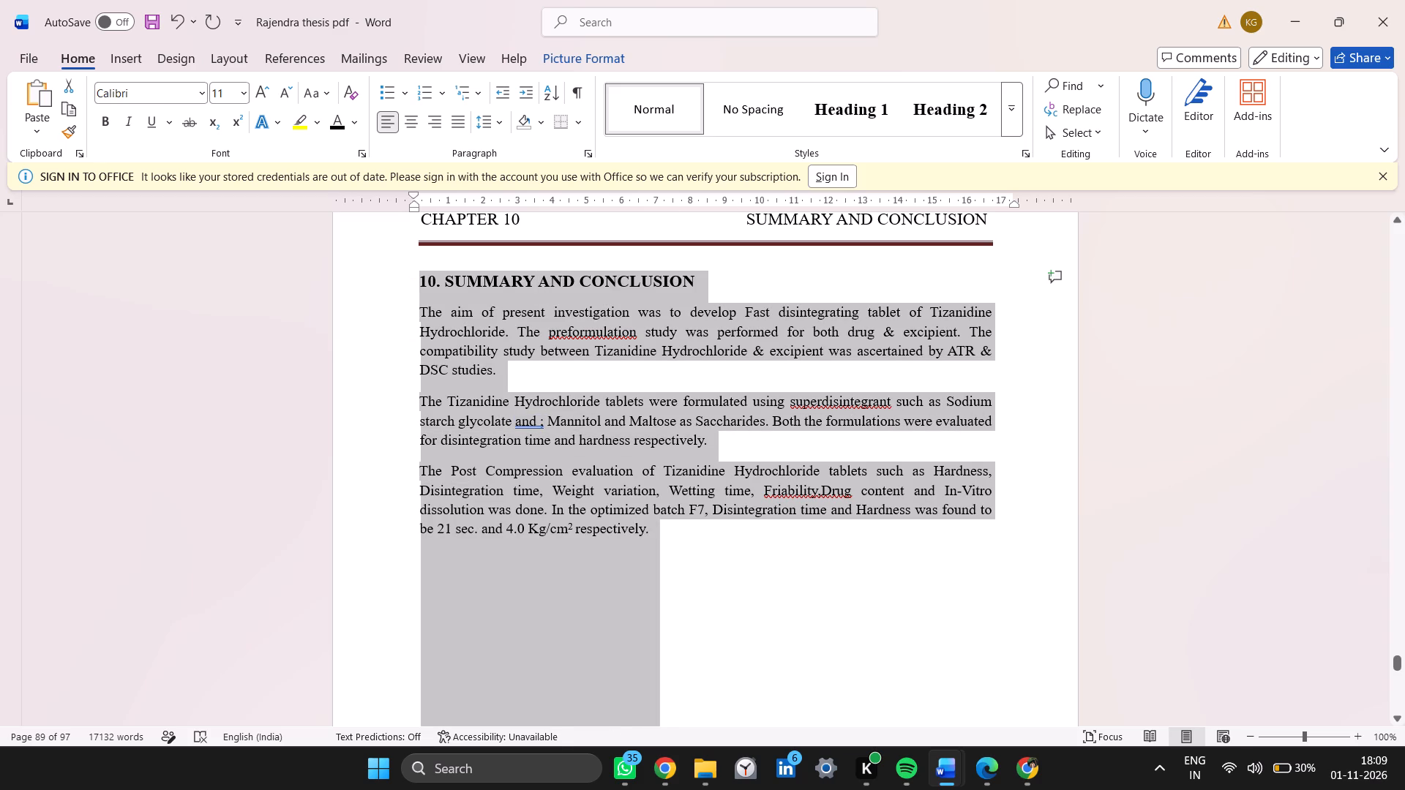
{"action": "left_click_drag", "start_coordinate": [681, 519], "coordinate": [656, 517]}
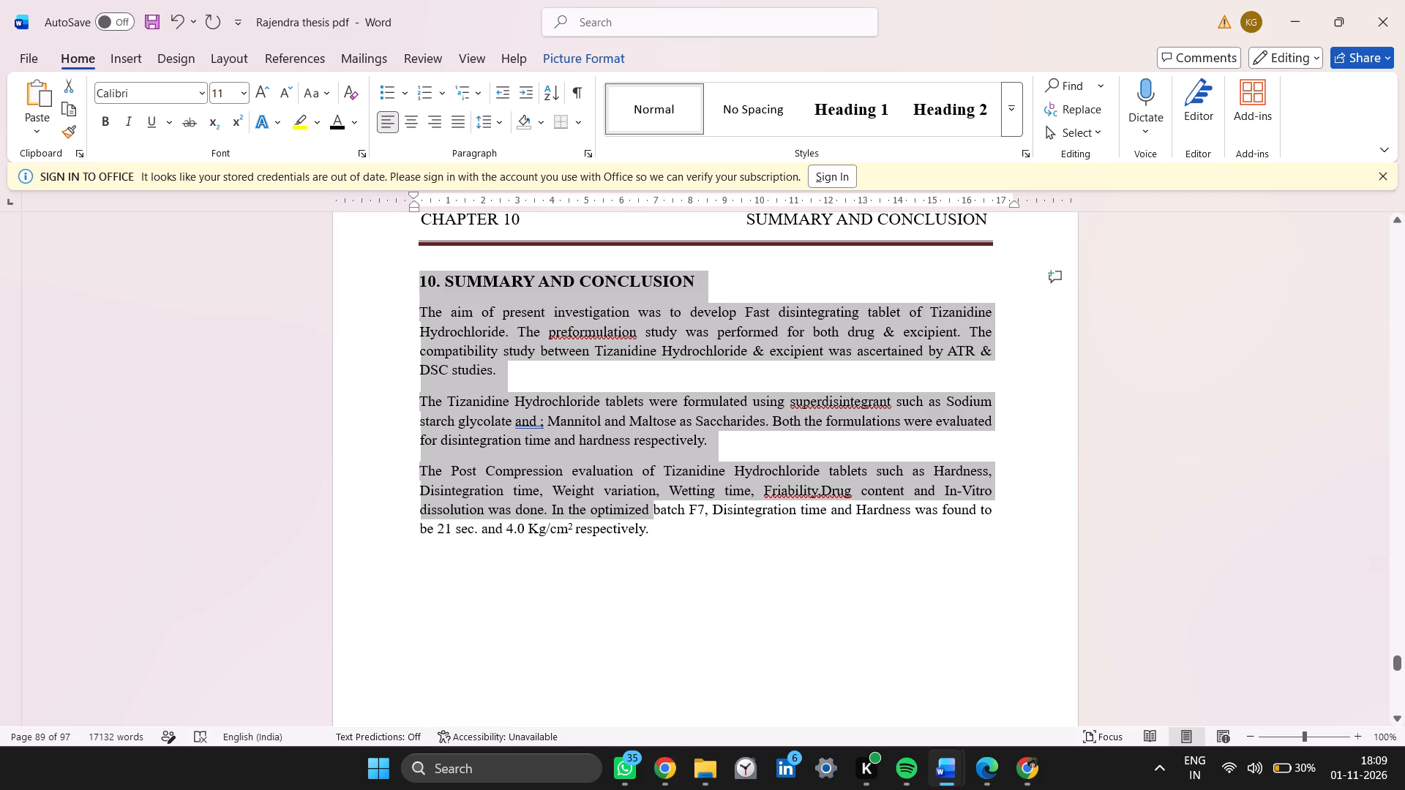
{"action": "left_click_drag", "start_coordinate": [656, 517], "coordinate": [863, 524]}
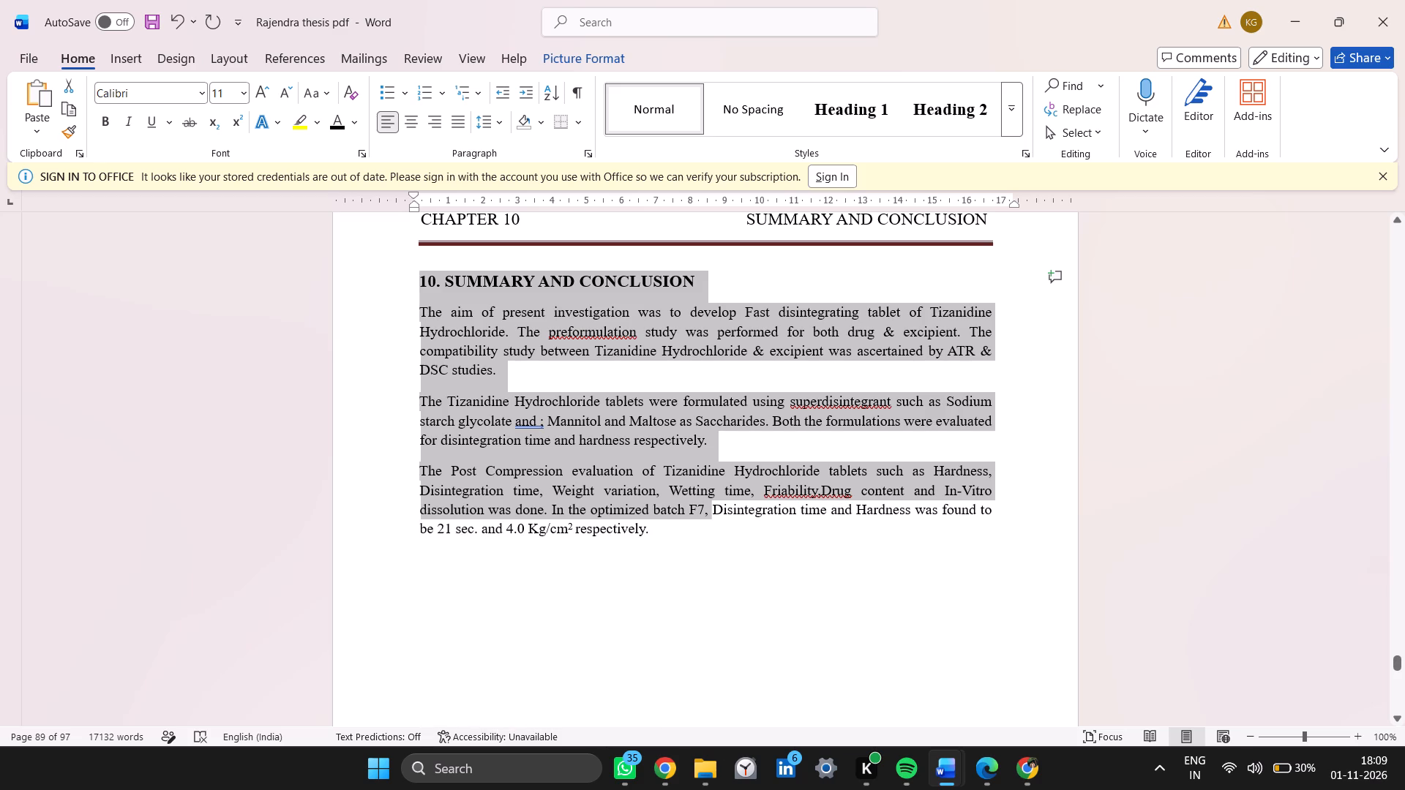
{"action": "left_click_drag", "start_coordinate": [863, 524], "coordinate": [819, 514]}
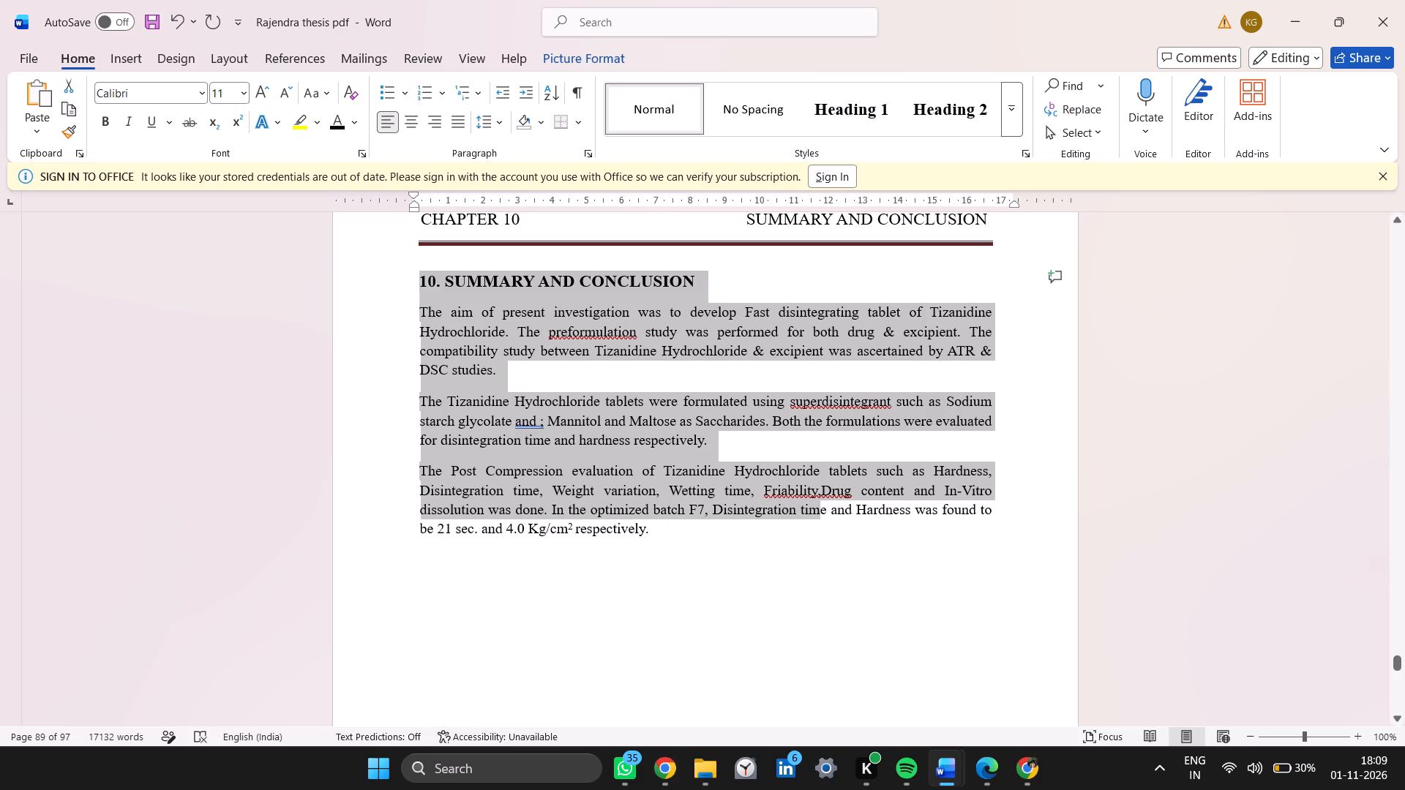
{"action": "left_click_drag", "start_coordinate": [819, 514], "coordinate": [994, 533]}
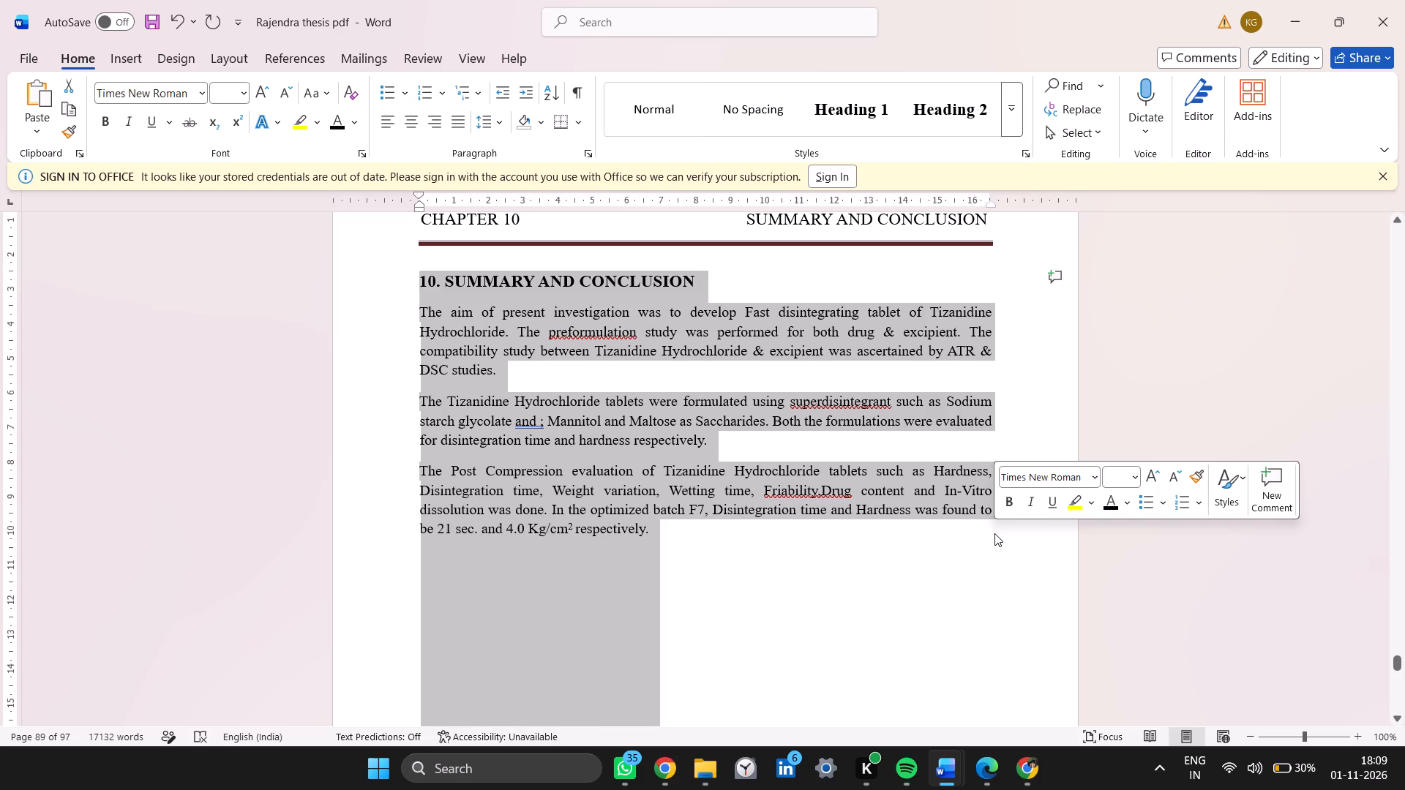
{"action": "scroll", "coordinate": [994, 533], "scroll_direction": "down", "scroll_amount": 5}
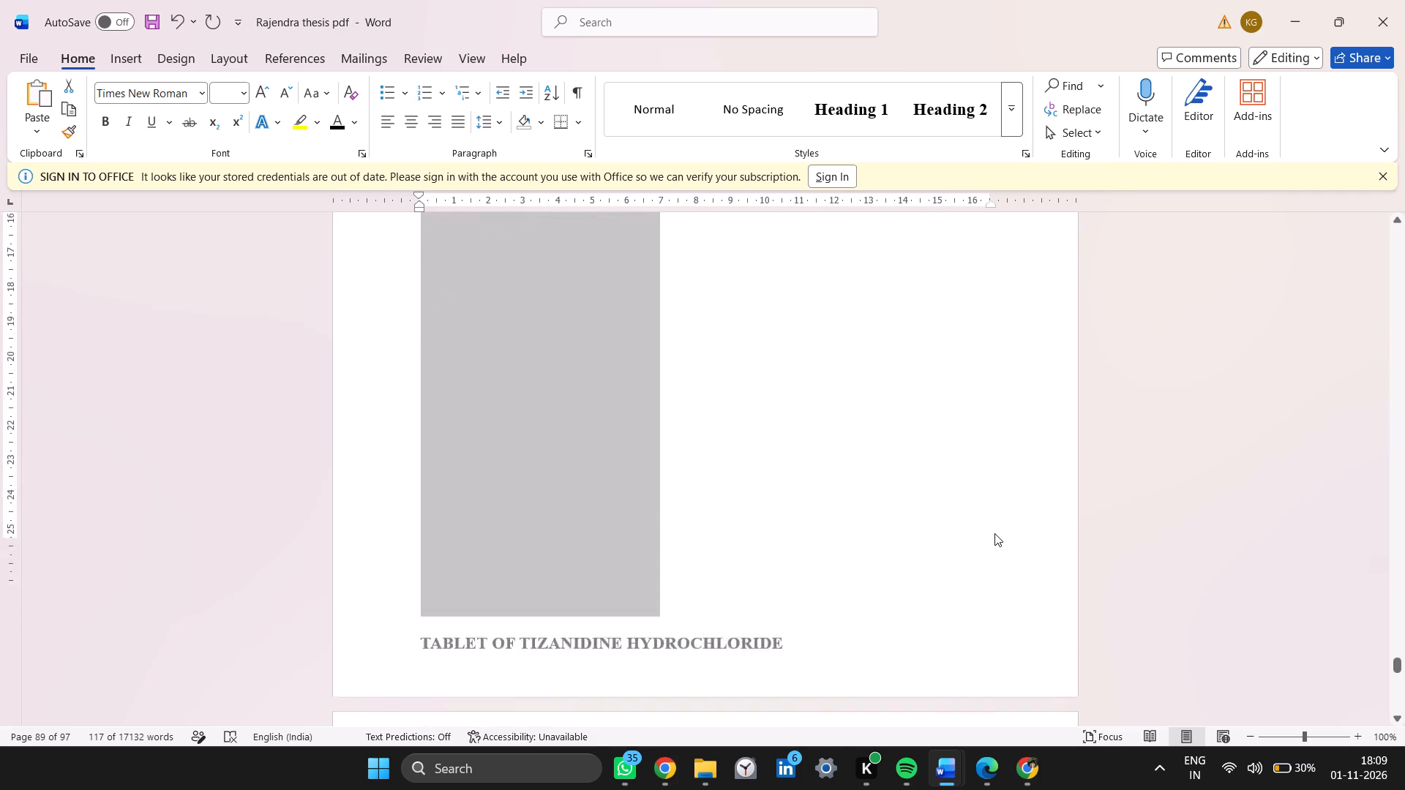
{"action": "scroll", "coordinate": [994, 533], "scroll_direction": "down", "scroll_amount": 2}
{"action": "scroll", "coordinate": [994, 533], "scroll_direction": "up", "scroll_amount": 2}
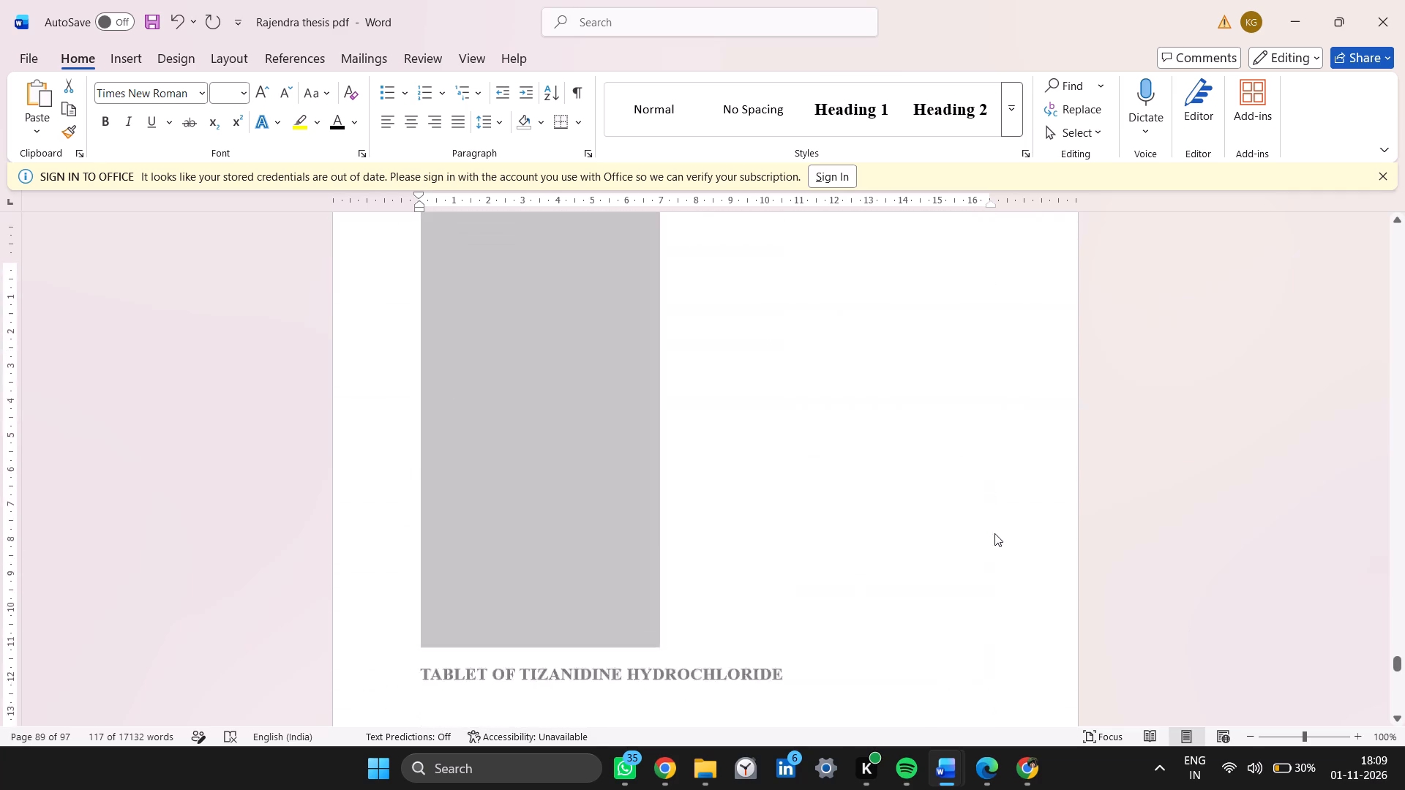
{"action": "scroll", "coordinate": [994, 533], "scroll_direction": "up", "scroll_amount": 1}
{"action": "scroll", "coordinate": [994, 533], "scroll_direction": "down", "scroll_amount": 4}
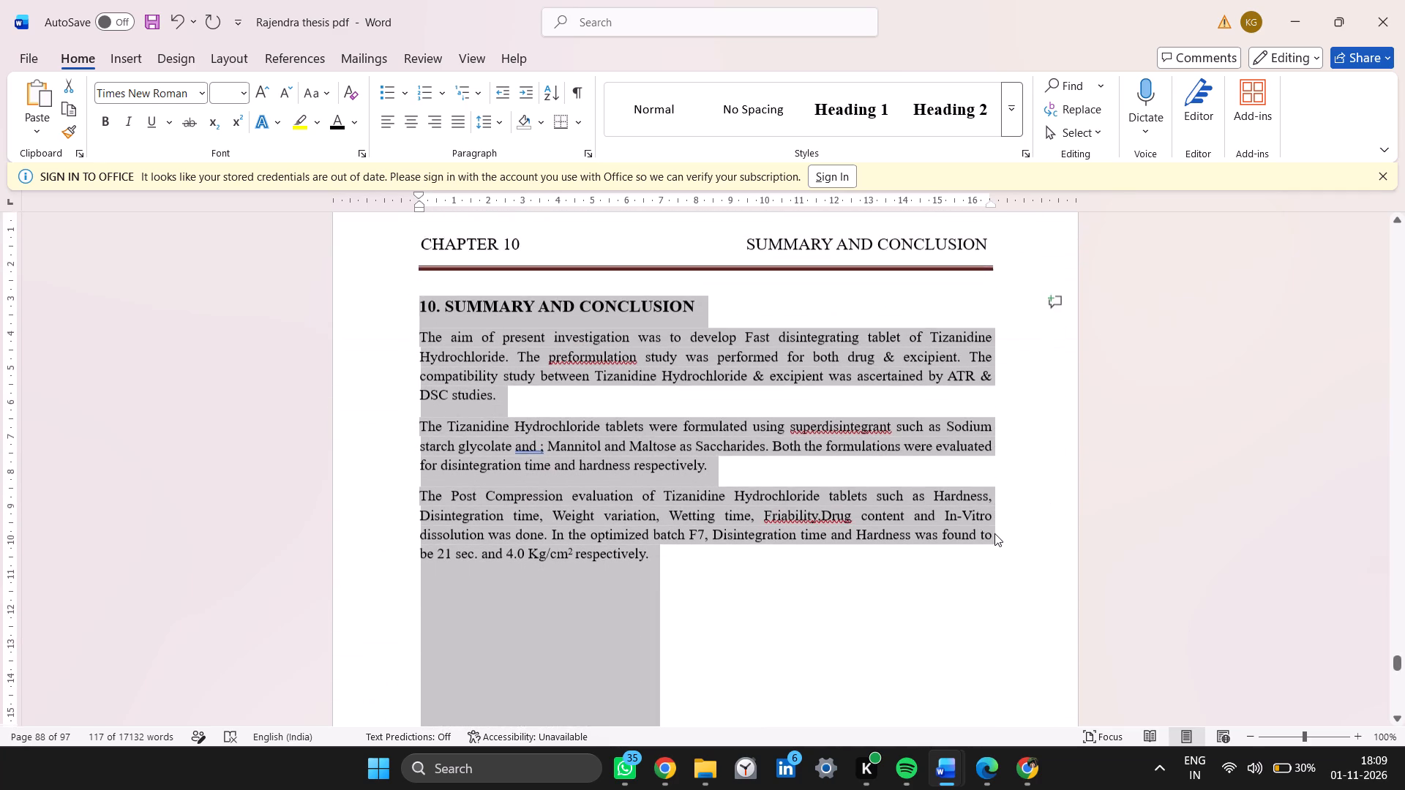
{"action": "scroll", "coordinate": [994, 533], "scroll_direction": "down", "scroll_amount": 1}
{"action": "key", "text": "ctrl+c"}
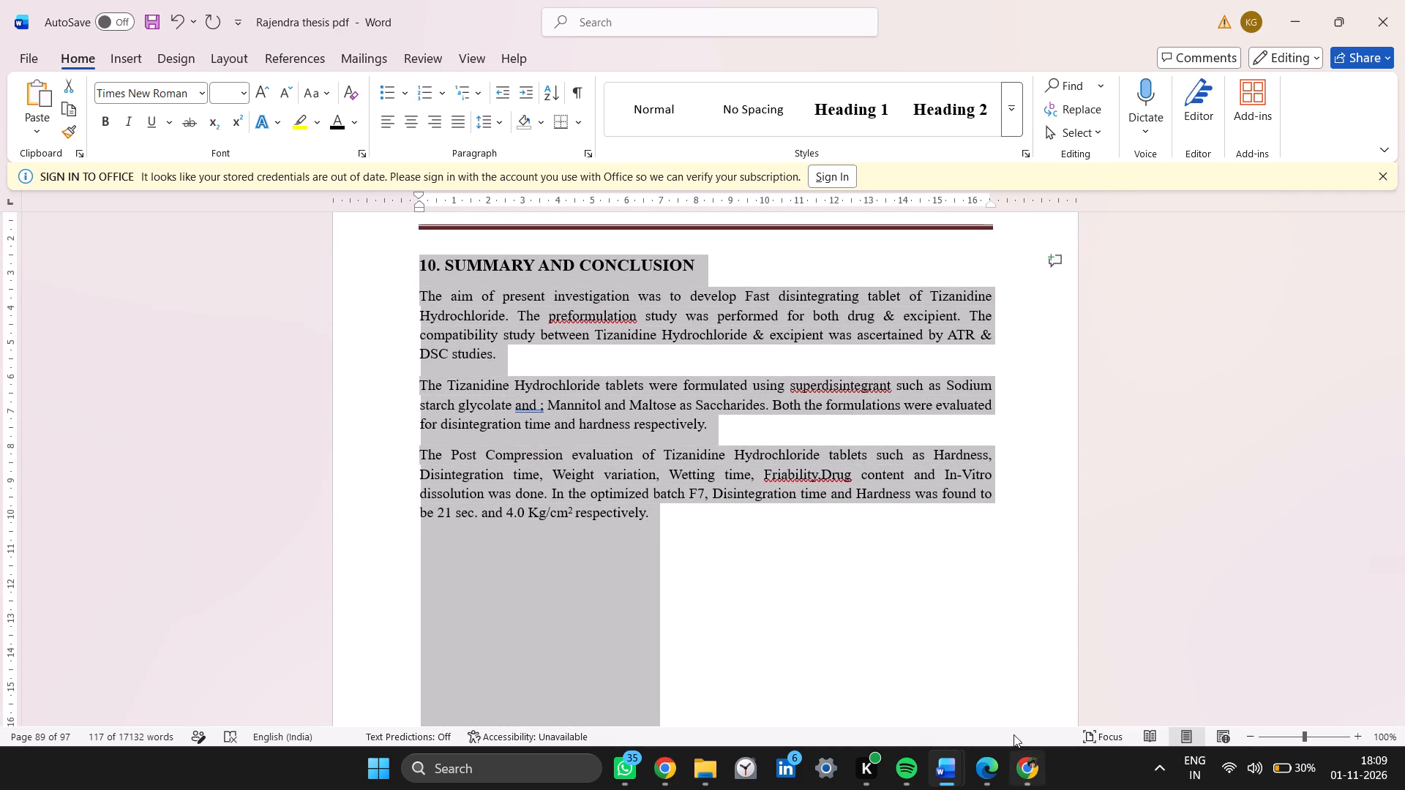
{"action": "left_click", "coordinate": [678, 772]}
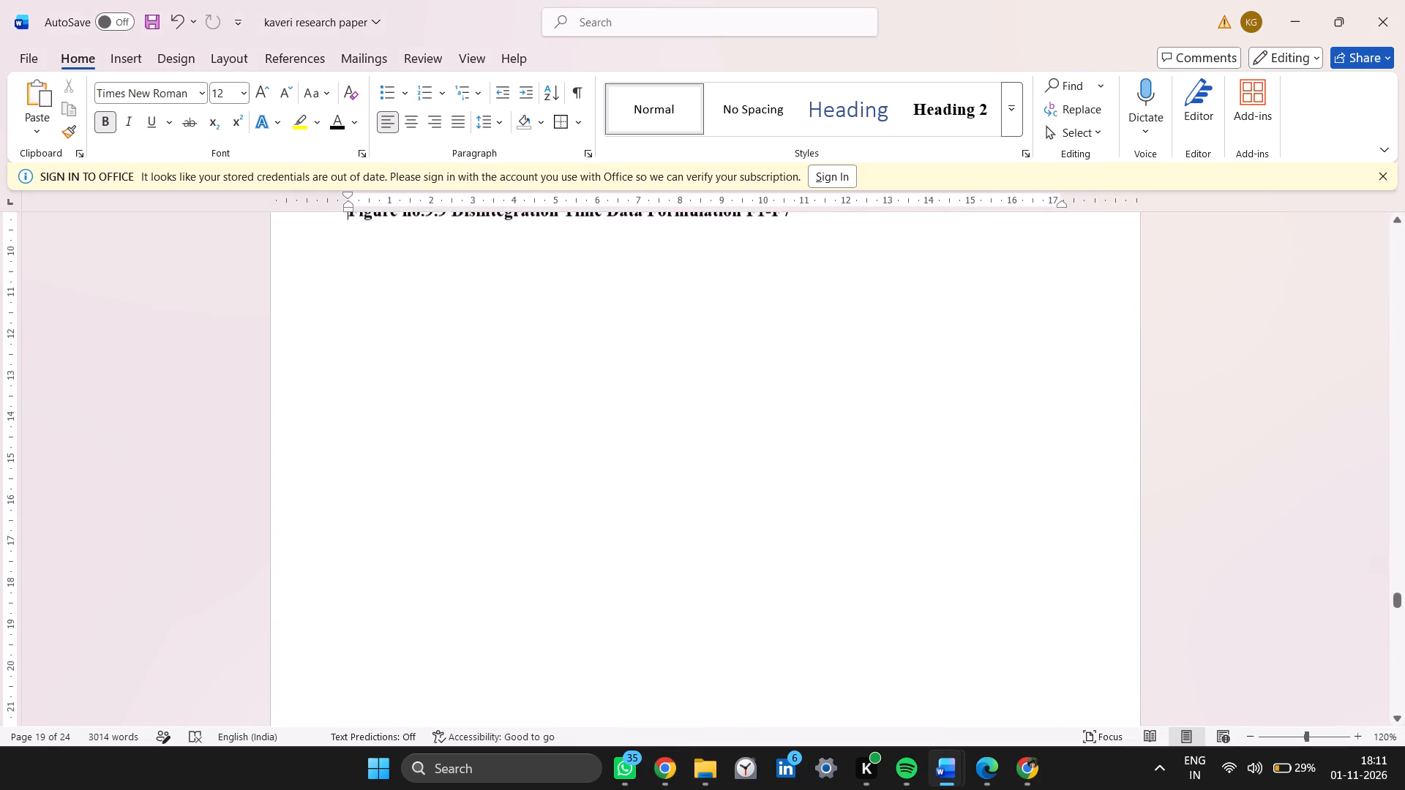
{"action": "scroll", "coordinate": [980, 413], "scroll_direction": "up", "scroll_amount": 1}
{"action": "left_click", "coordinate": [714, 346]}
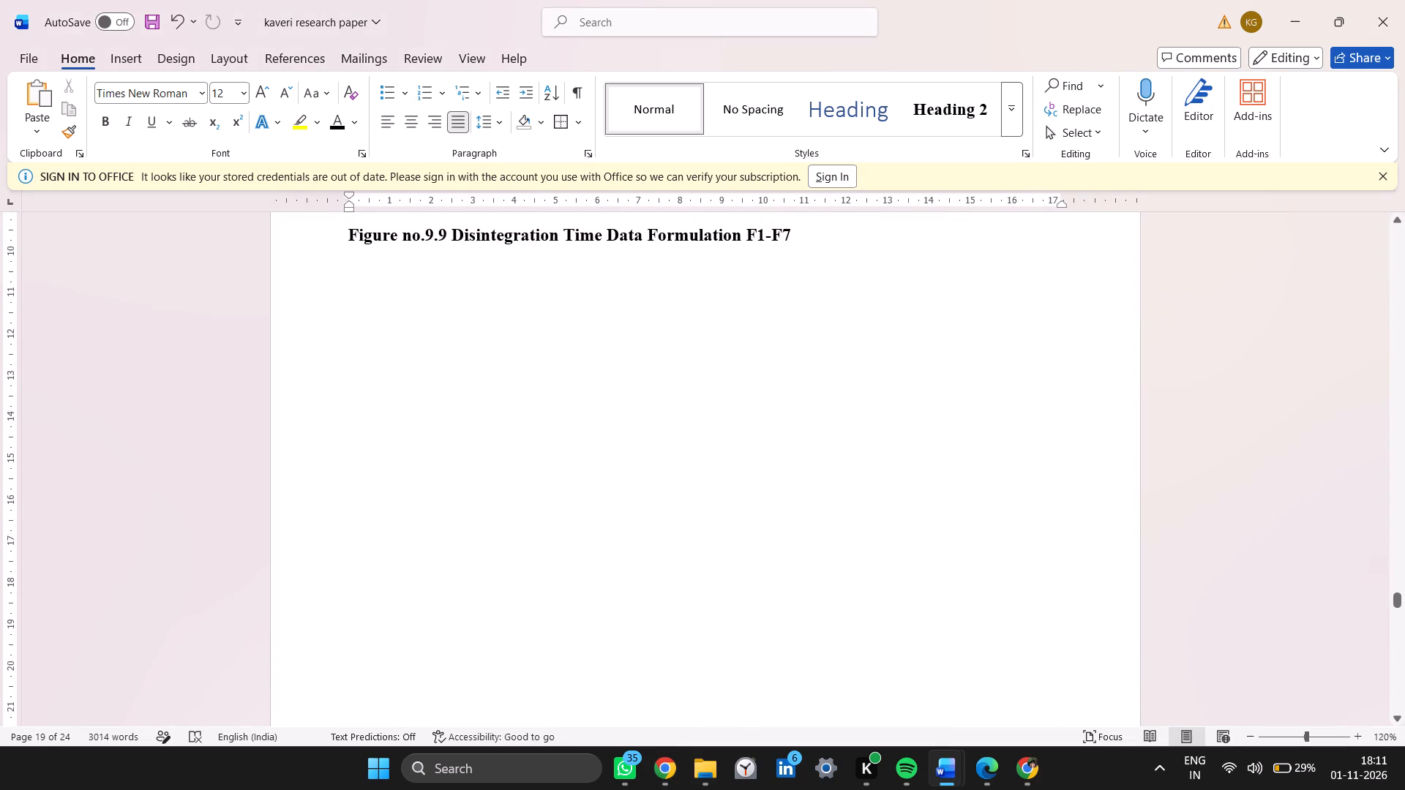
{"action": "key", "text": "ctrl+v"}
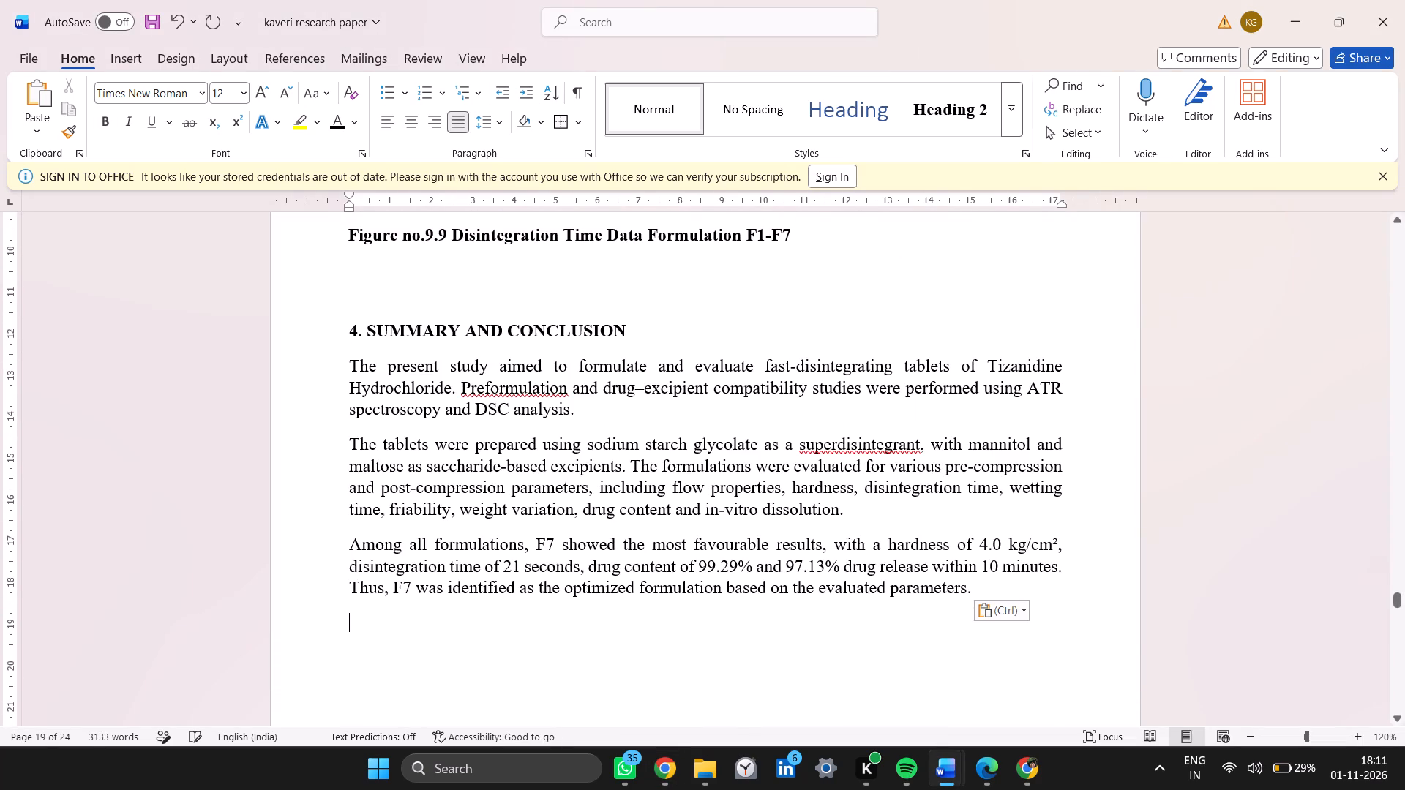
{"action": "scroll", "coordinate": [714, 346], "scroll_direction": "down", "scroll_amount": 1}
{"action": "scroll", "coordinate": [714, 346], "scroll_direction": "up", "scroll_amount": 2}
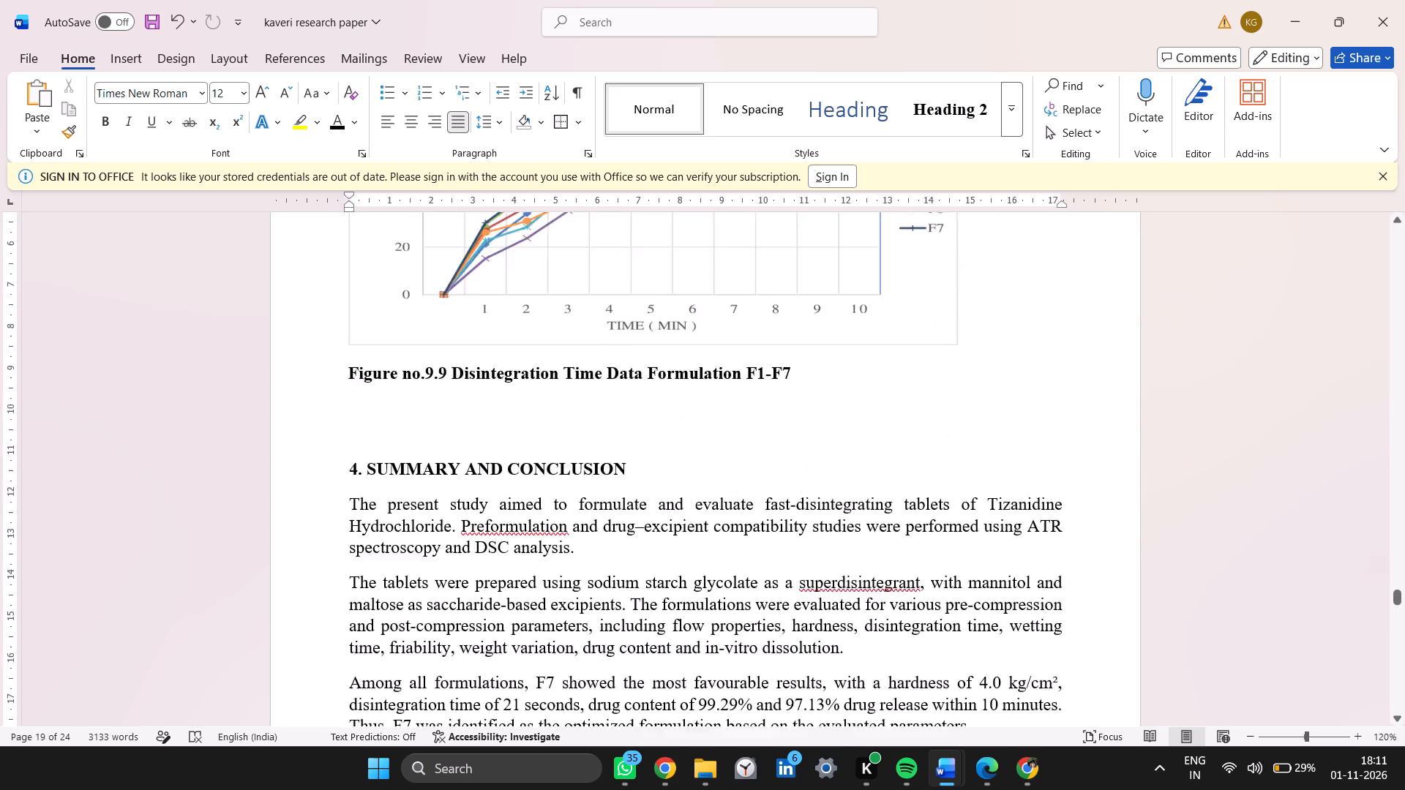
{"action": "scroll", "coordinate": [714, 346], "scroll_direction": "up", "scroll_amount": 1}
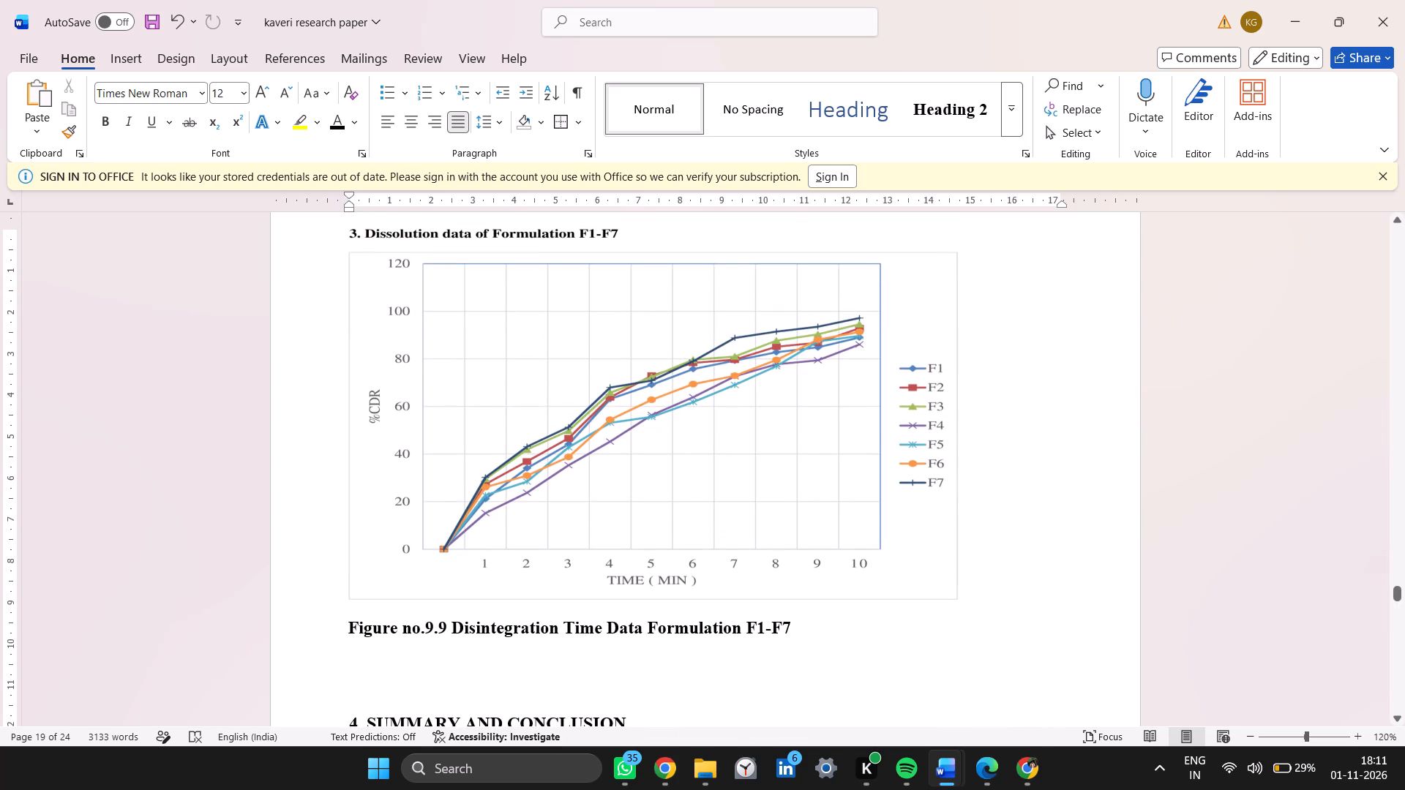
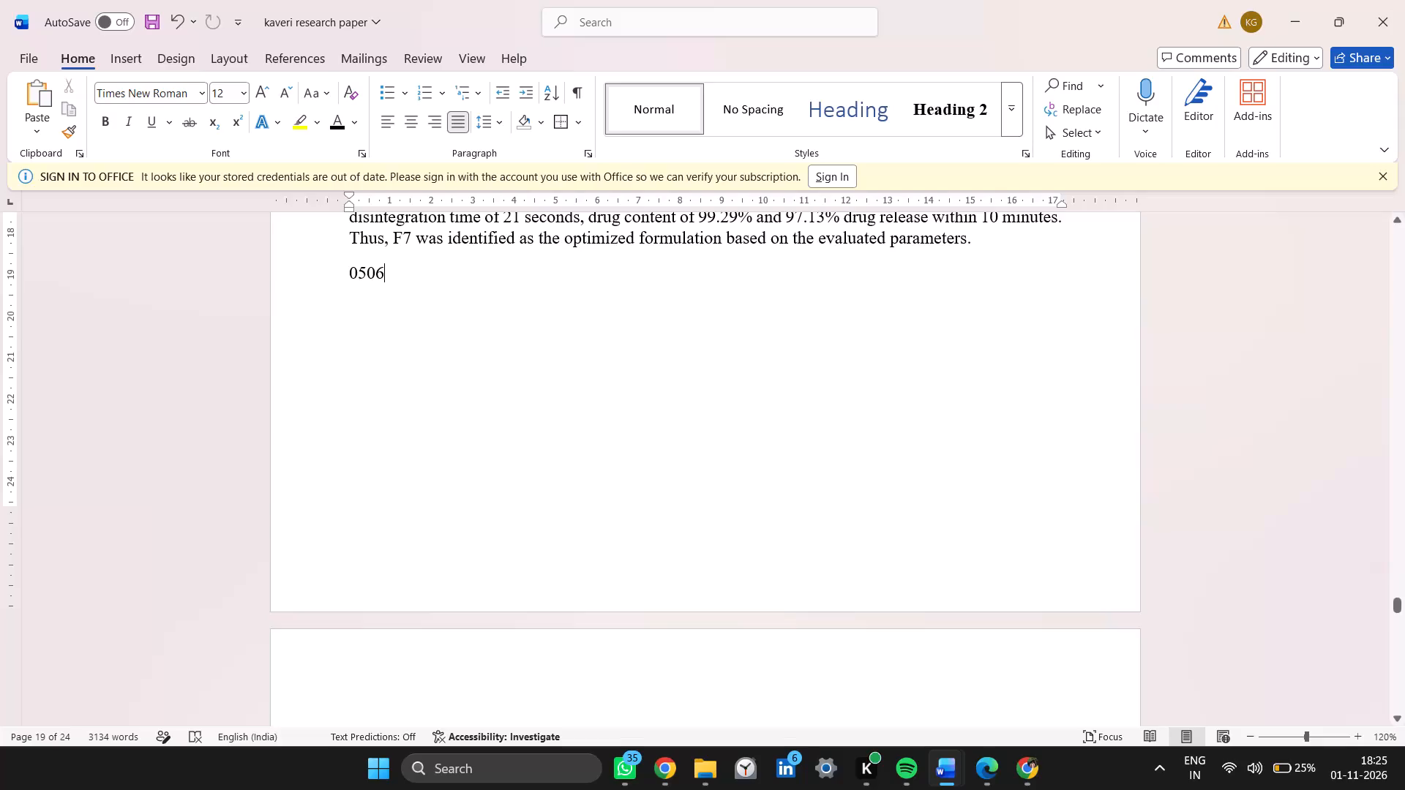
Check the pasted Summary and Conclusion below the Figure no.9.9 caption and save the research paper.
{"action": "scroll", "coordinate": [777, 393], "scroll_direction": "up", "scroll_amount": 1}
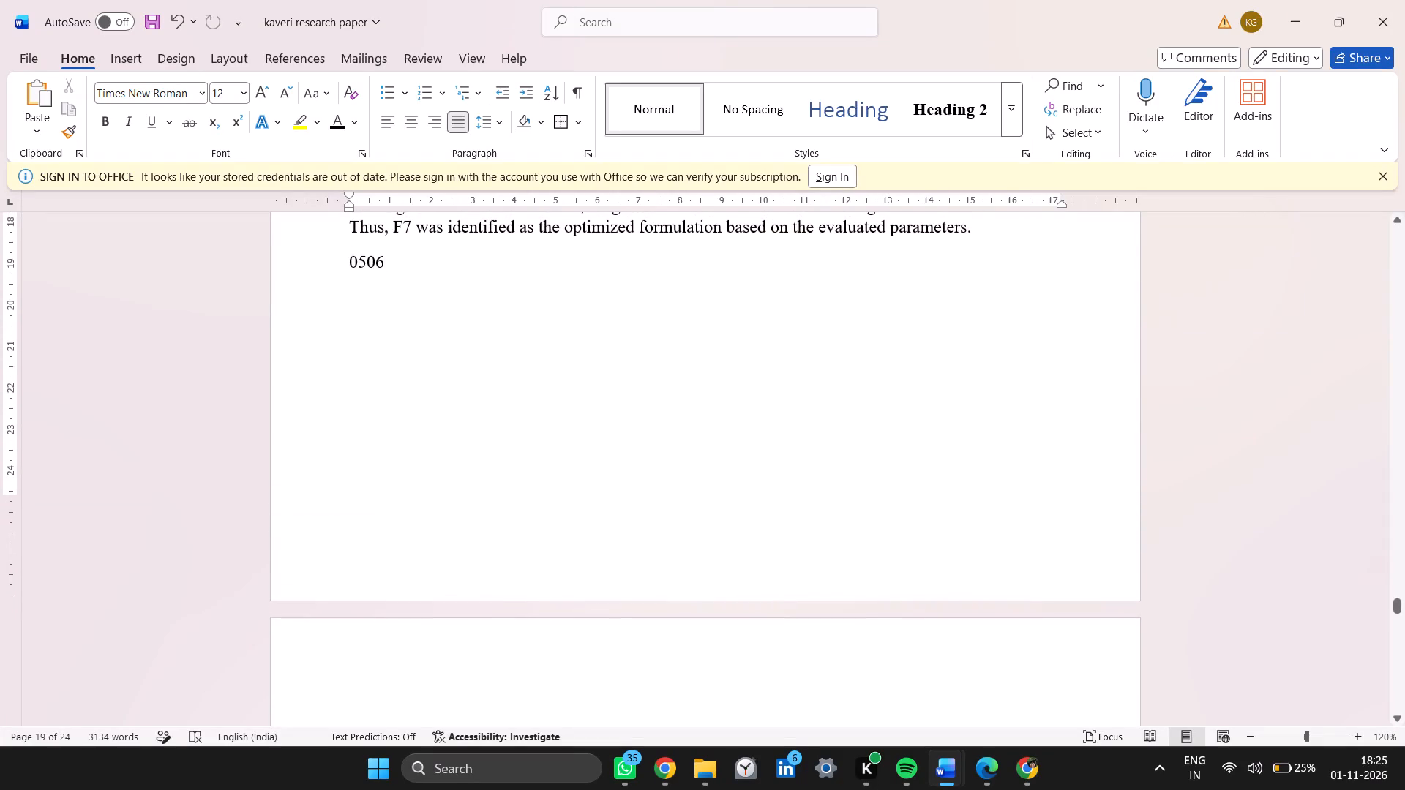
{"action": "scroll", "coordinate": [777, 393], "scroll_direction": "up", "scroll_amount": 1}
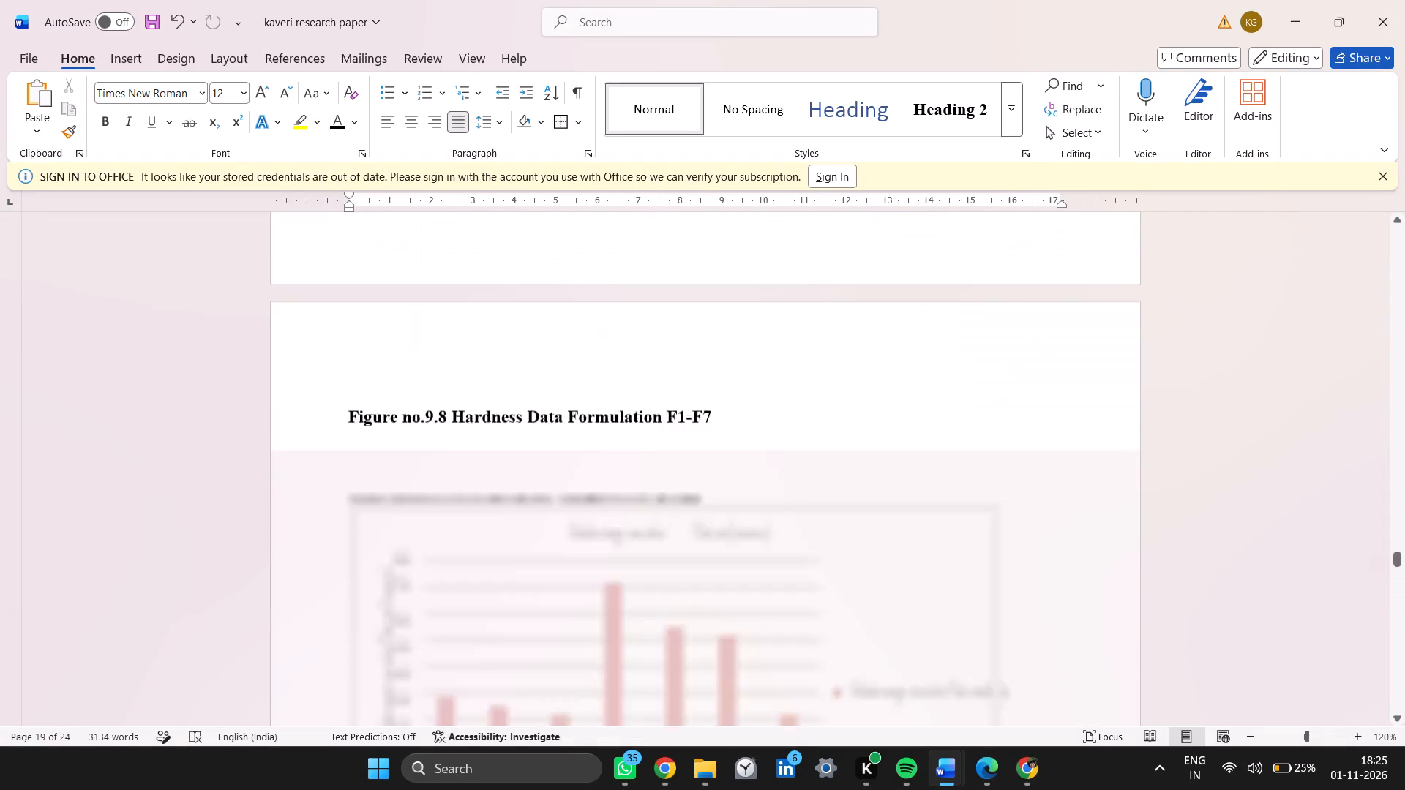
{"action": "scroll", "coordinate": [777, 393], "scroll_direction": "up", "scroll_amount": 1}
{"action": "scroll", "coordinate": [777, 393], "scroll_direction": "down", "scroll_amount": 1}
{"action": "scroll", "coordinate": [777, 393], "scroll_direction": "up", "scroll_amount": 1}
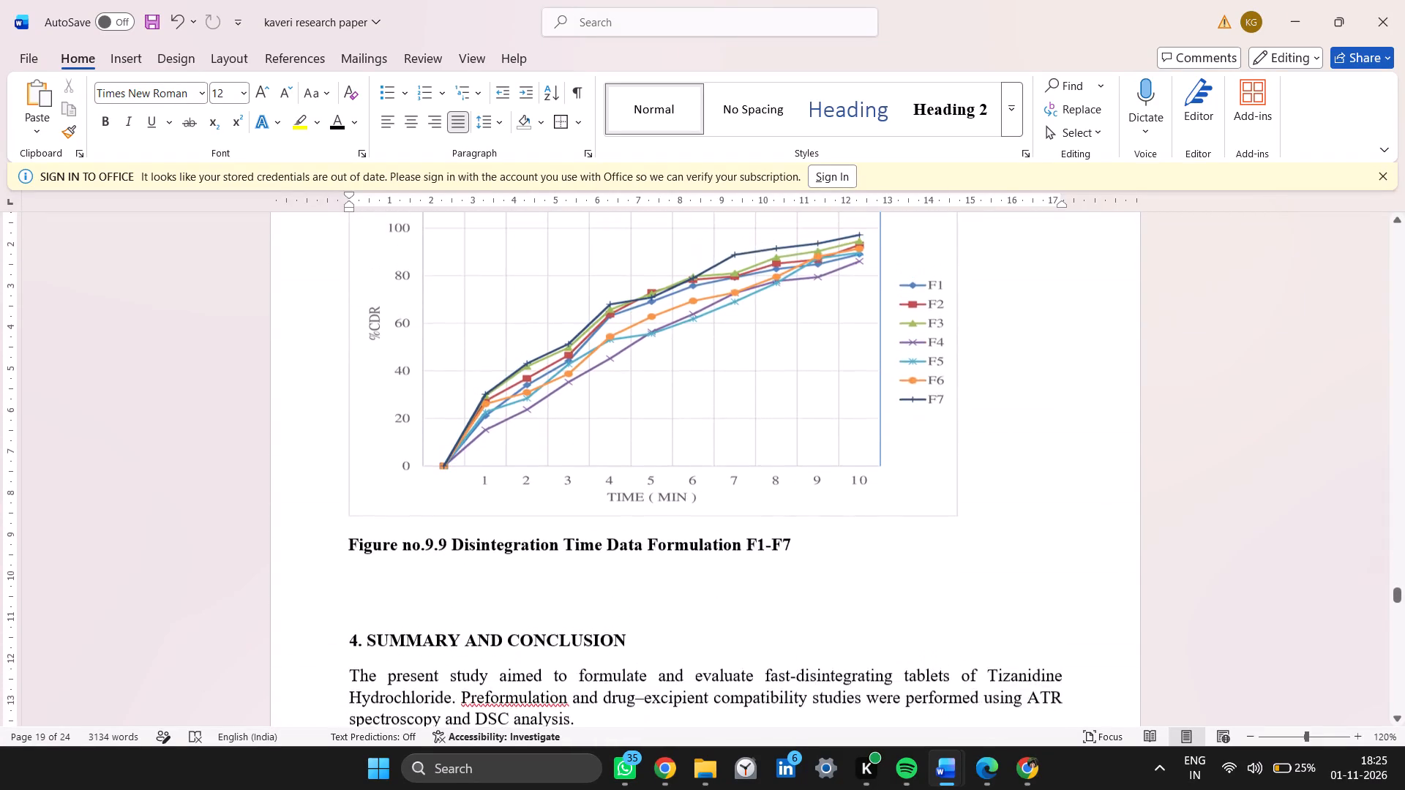
{"action": "scroll", "coordinate": [777, 393], "scroll_direction": "up", "scroll_amount": 1}
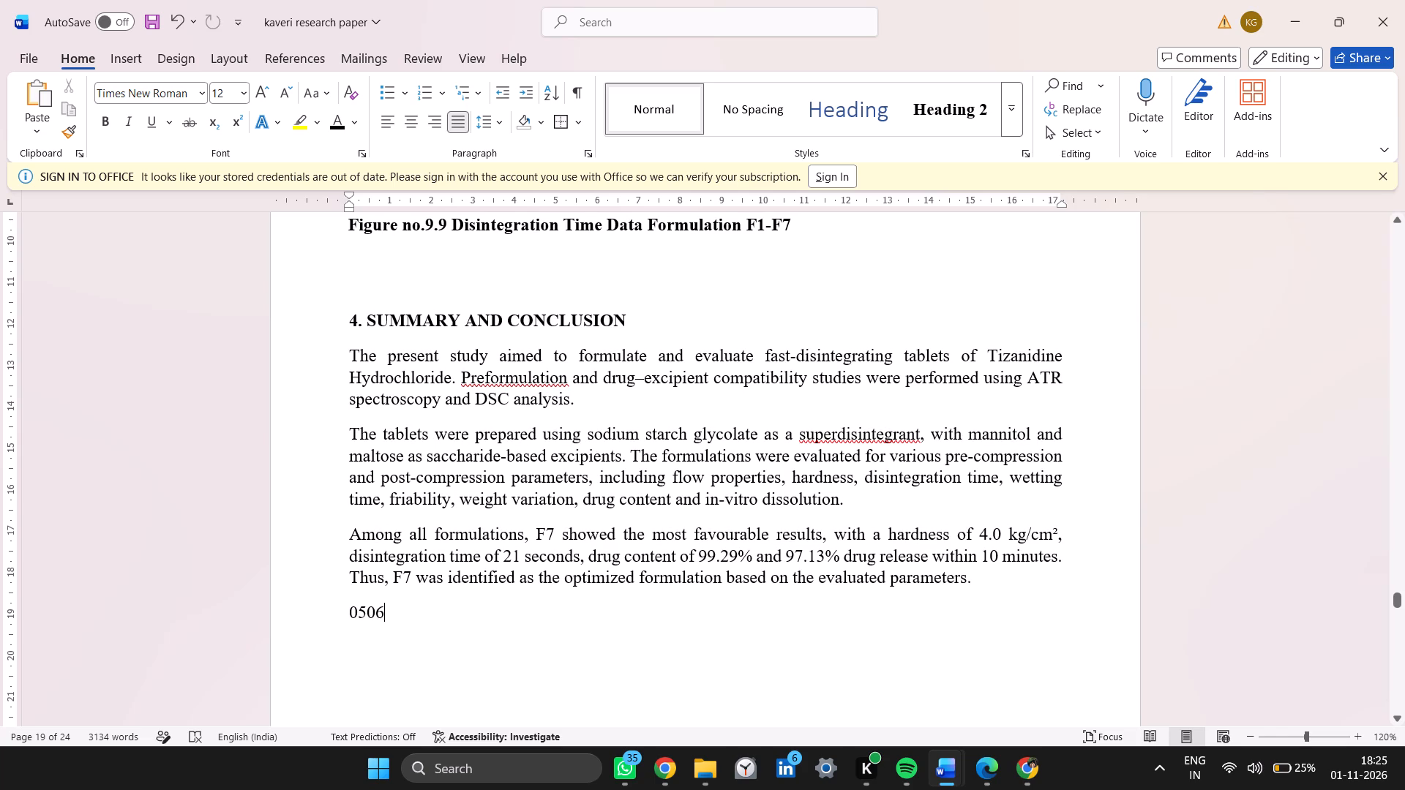
{"action": "key", "text": "ctrl+s"}
{"action": "key", "text": "ctrl+s"}
{"action": "key", "text": "ctrl+s"}
{"action": "key", "text": "ctrl+s"}
{"action": "key", "text": "ctrl+s"}
{"action": "key", "text": "ctrl+s"}
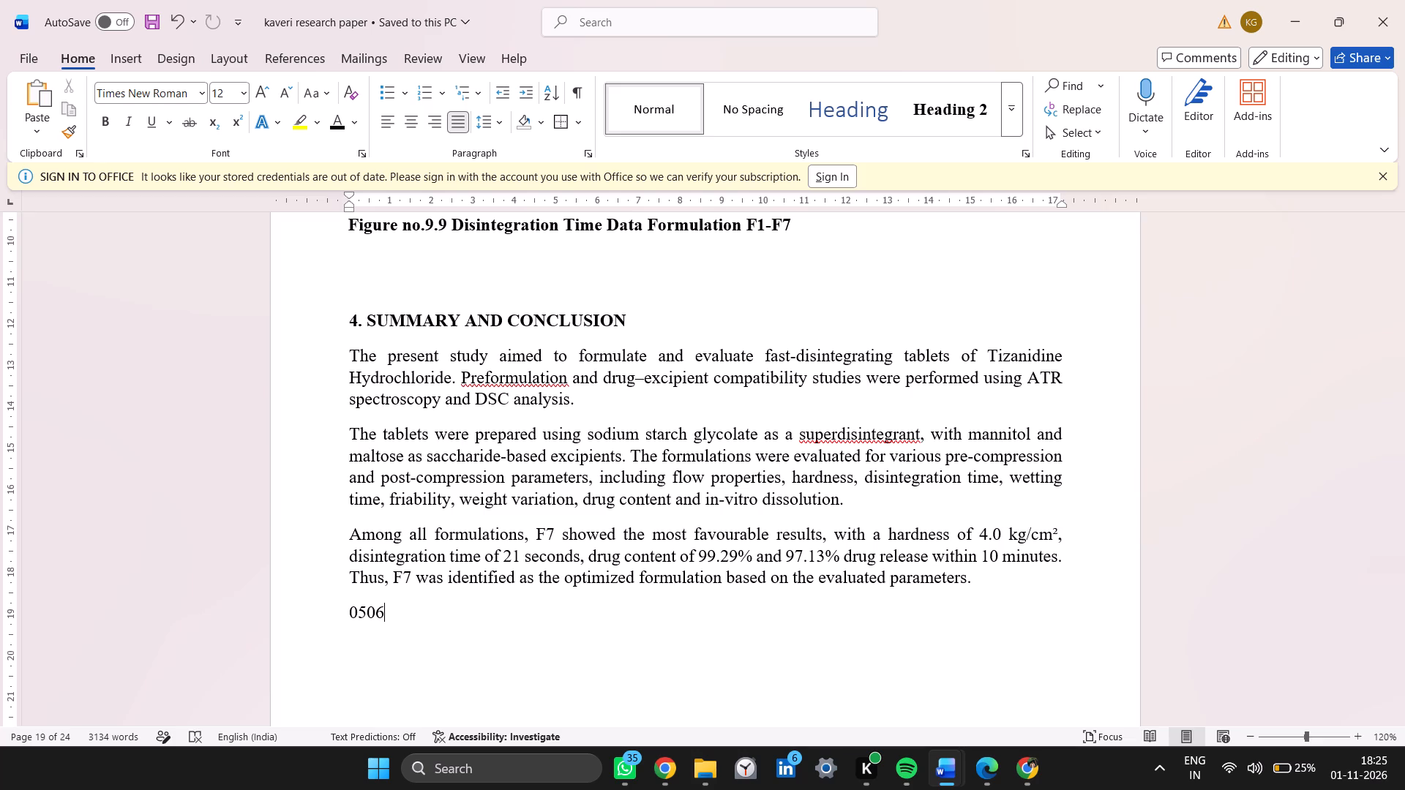
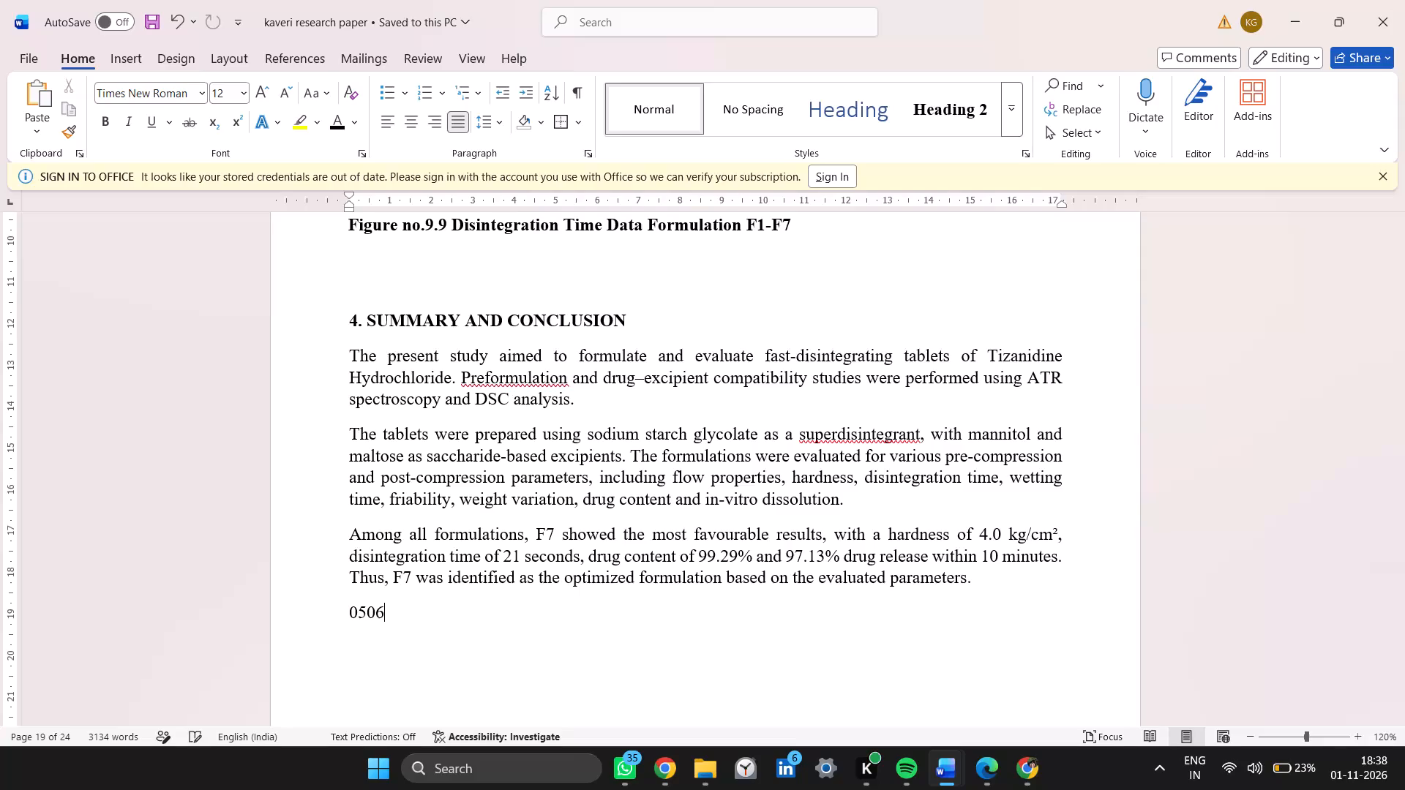
Save the research paper with its Summary and Conclusion section and close the document.
{"action": "key", "text": "ctrl+s"}
{"action": "left_click", "coordinate": [1363, 0]}
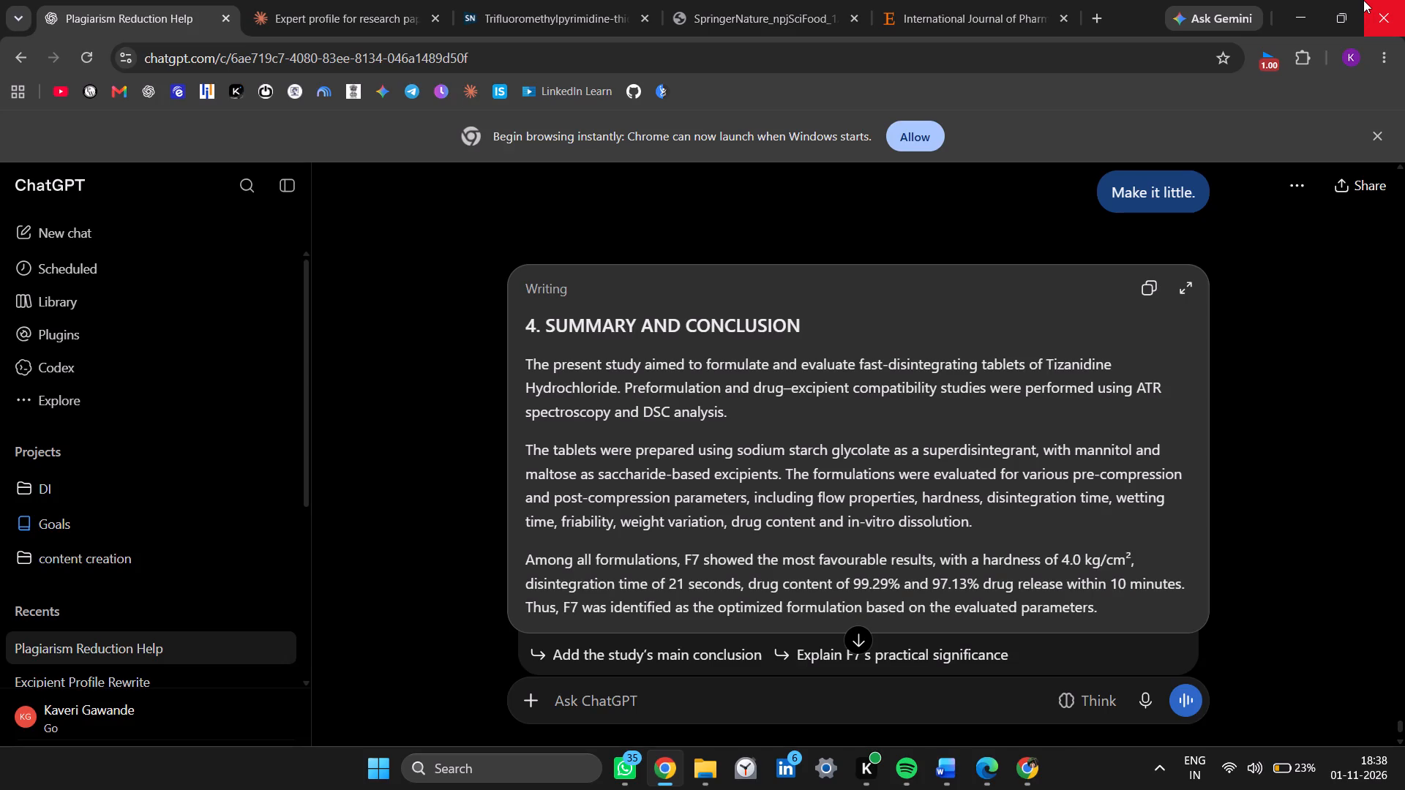
Close the ChatGPT browser, thesis document and File Explorer windows, discarding the changes to the thesis document.
{"action": "left_click", "coordinate": [1404, 0]}
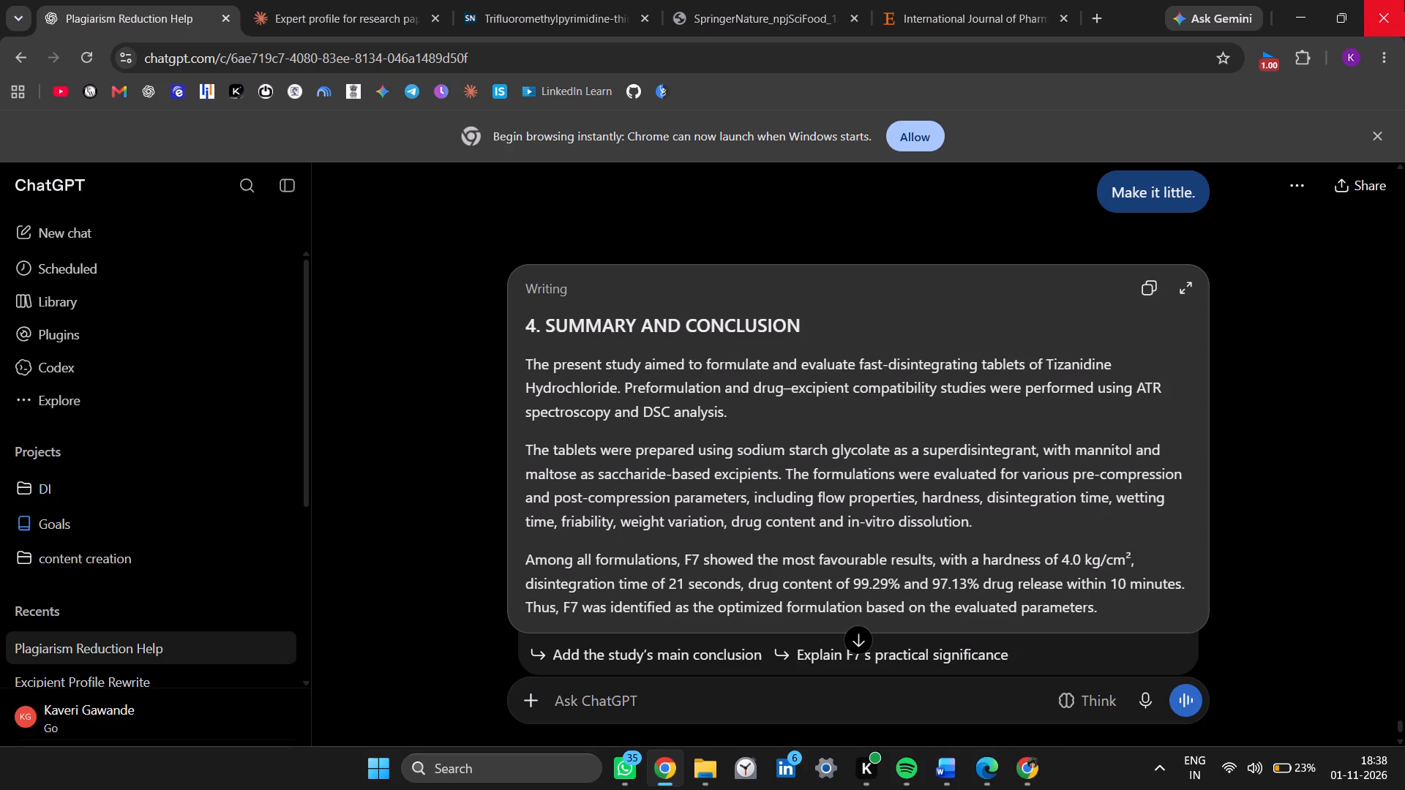
{"action": "left_click", "coordinate": [1404, 0]}
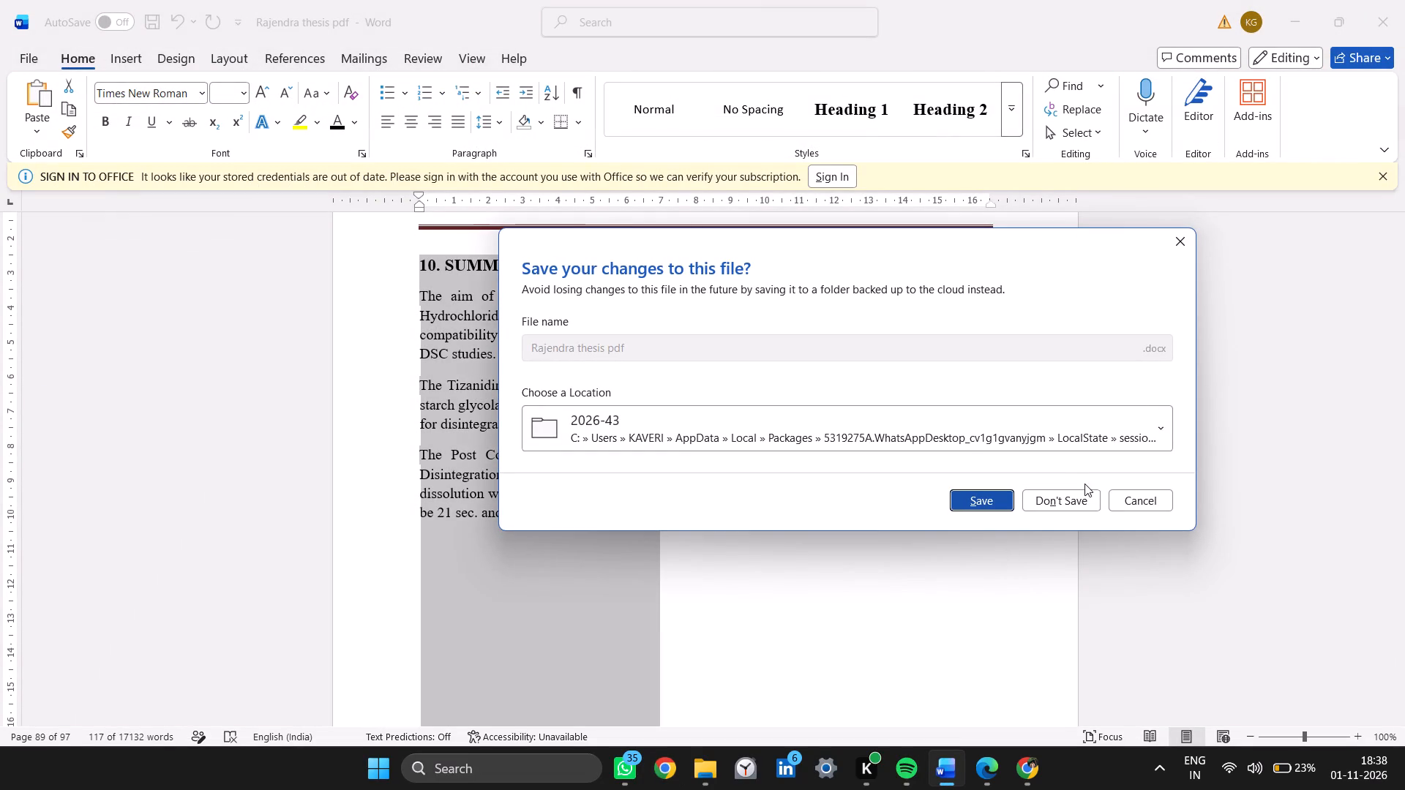
{"action": "left_click", "coordinate": [1081, 497]}
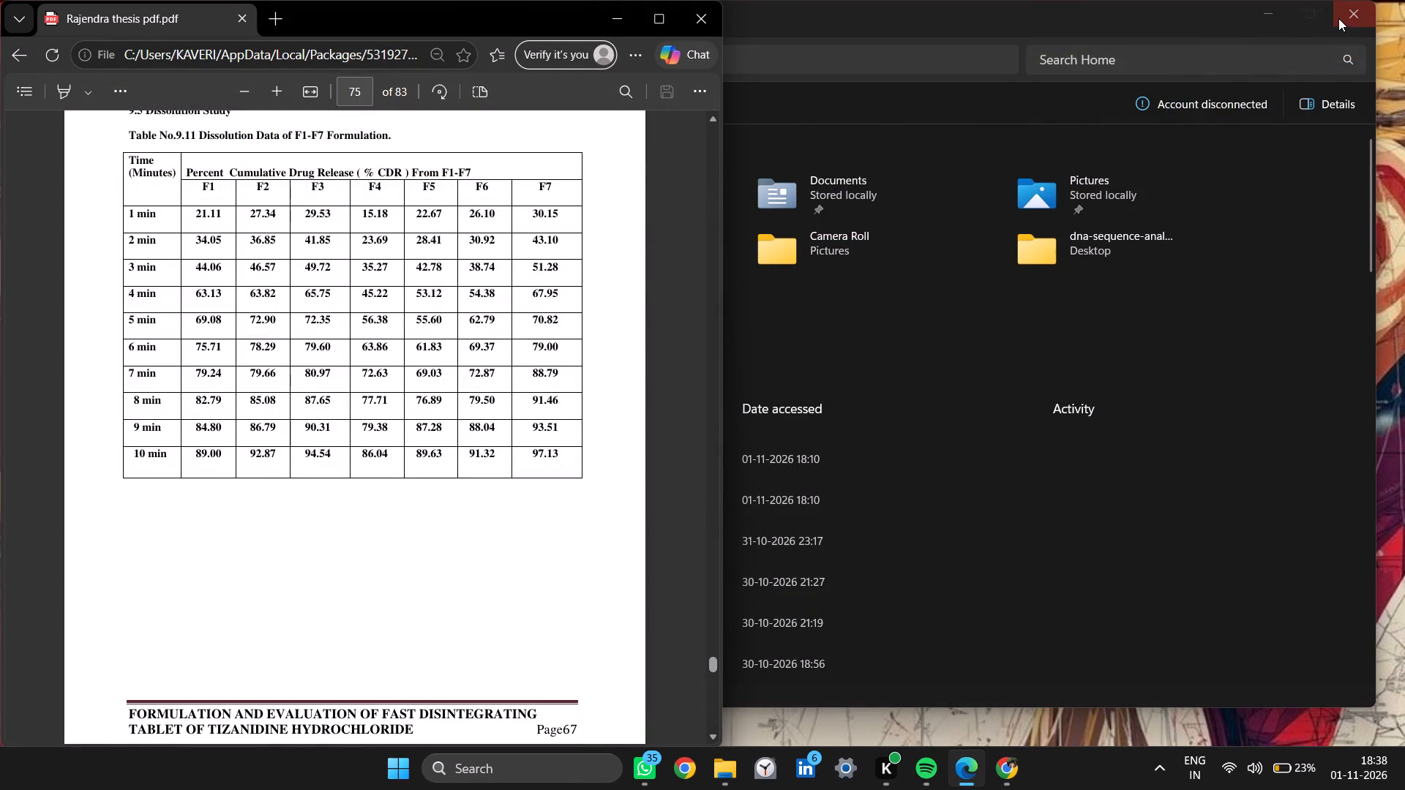
{"action": "left_click", "coordinate": [1343, 20]}
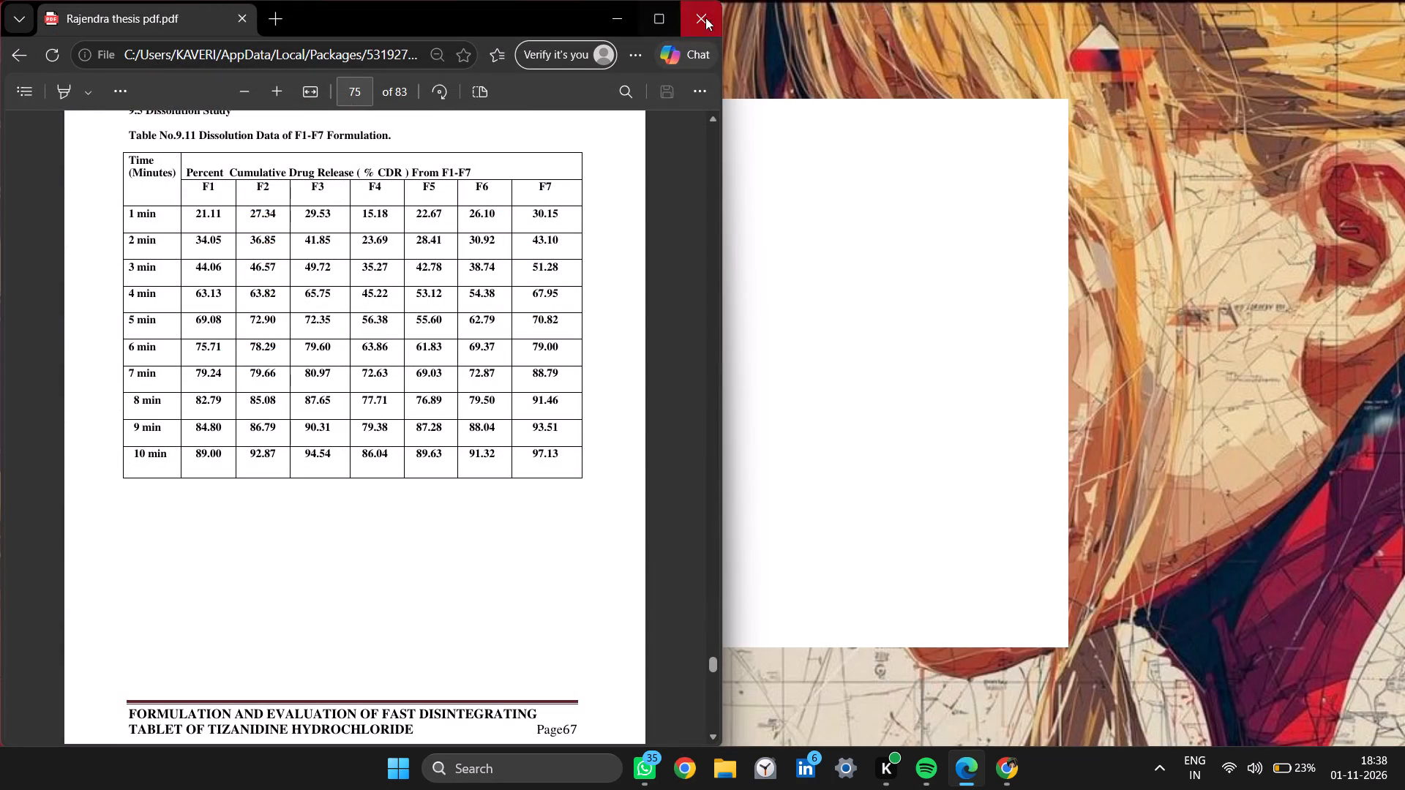